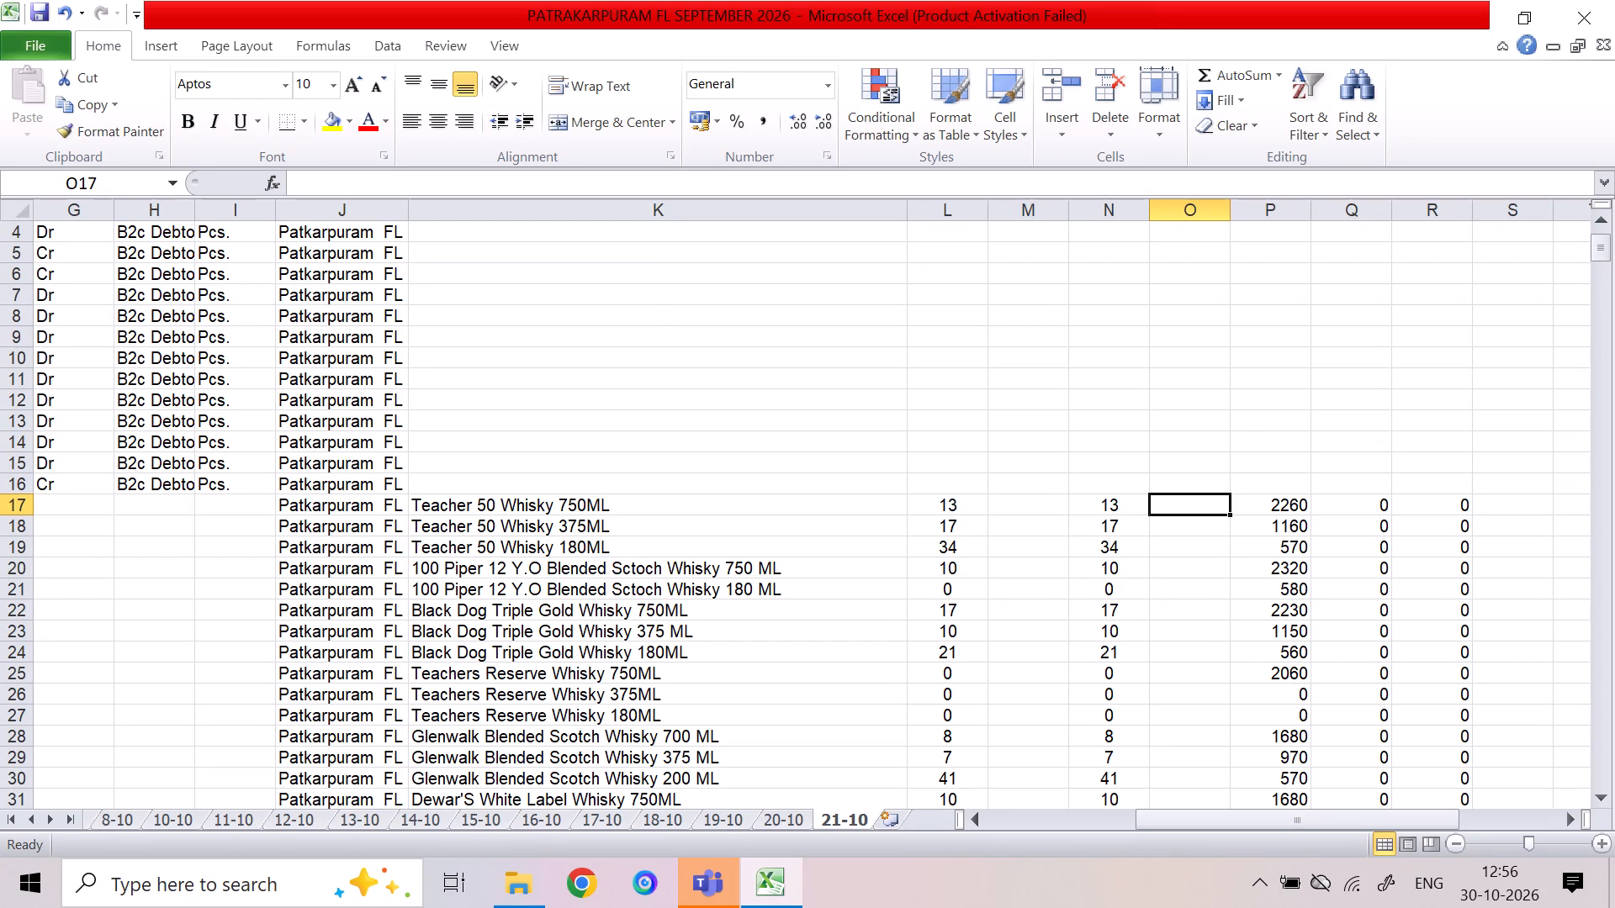
Enter a sales quantity of 1 in column O for Teacher 50 Whisky 375ML on sheet 21-10.
{"action": "key", "text": "Down"}
{"action": "key", "text": "Up"}
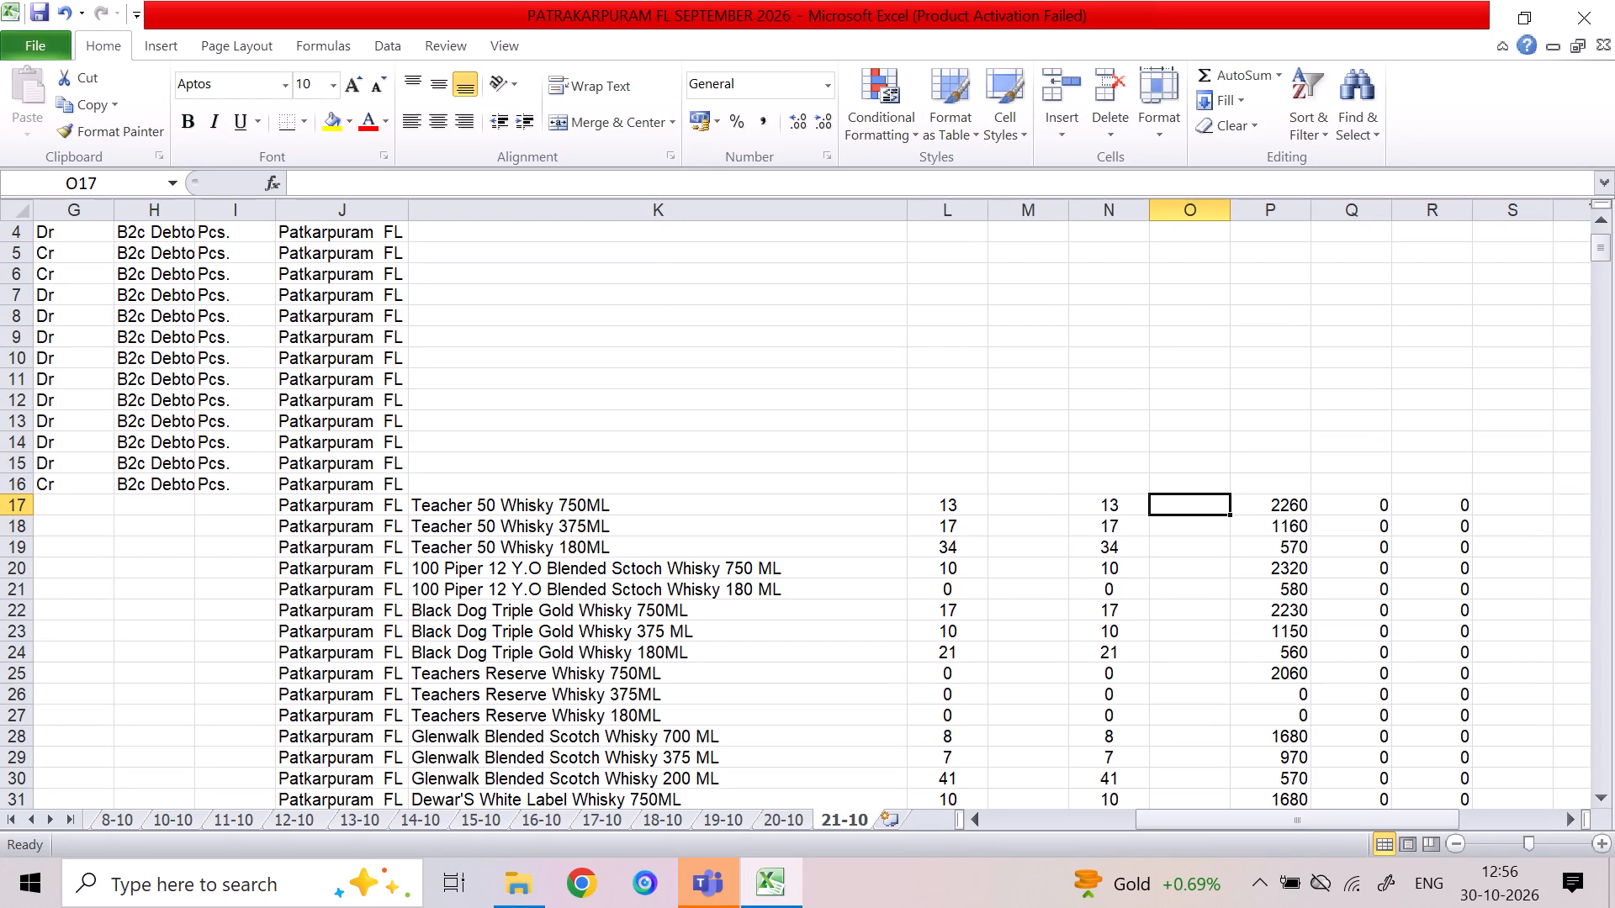
{"action": "key", "text": "Down"}
{"action": "key", "text": "1"}
{"action": "key", "text": "Down"}
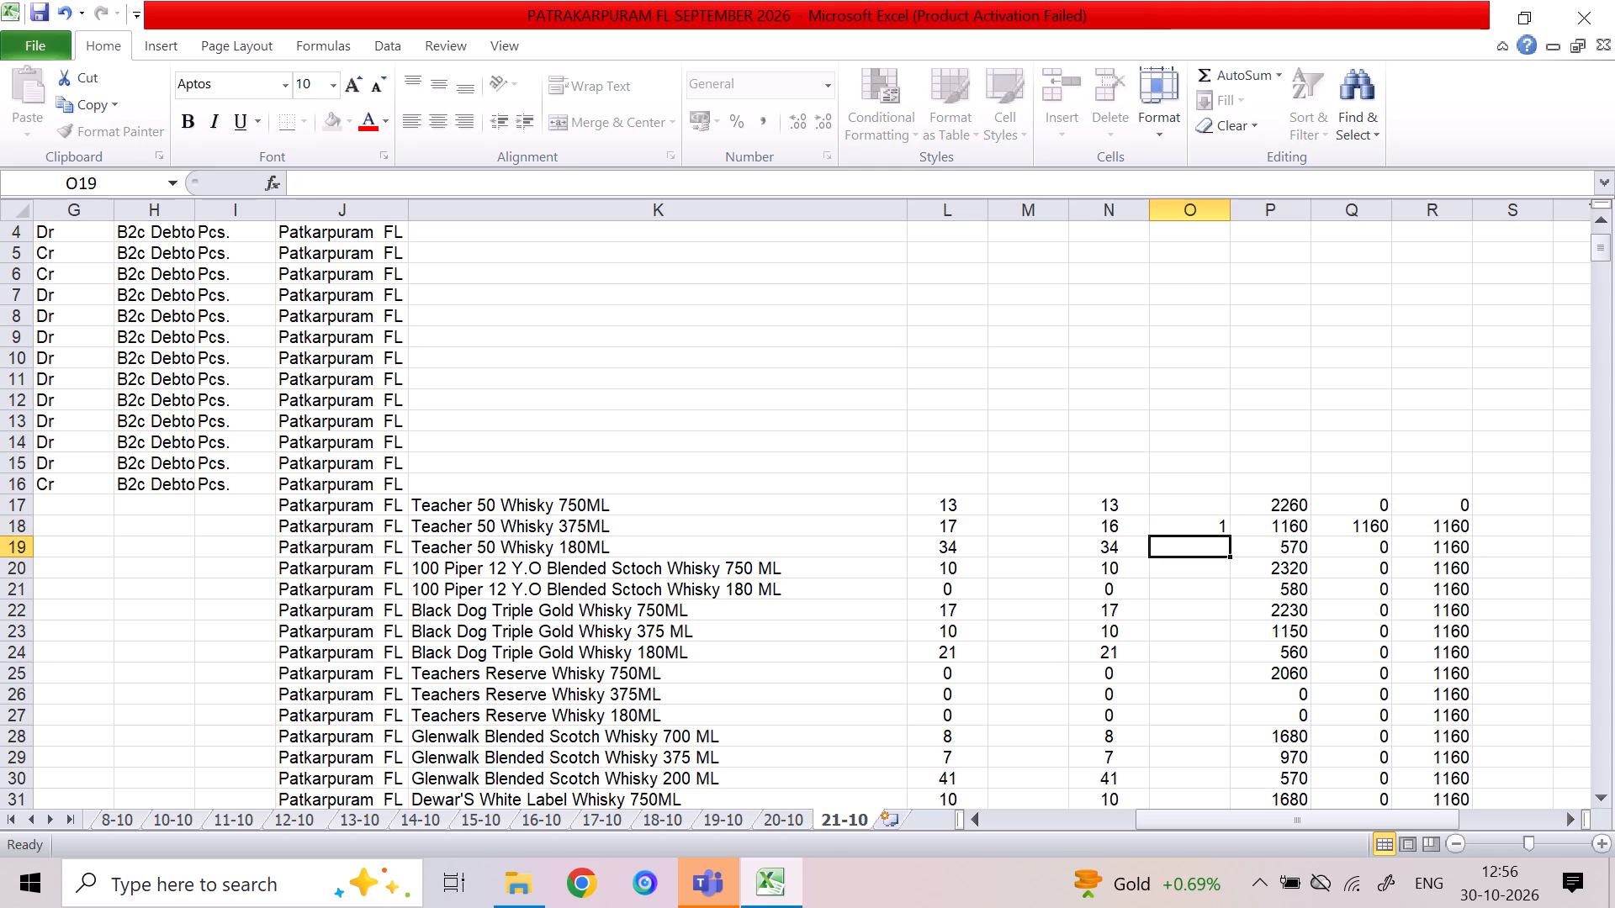
Enter a sales quantity of 1 in column O for Black Dog Triple Gold Whisky 180ML.
{"action": "key", "text": "Down"}
{"action": "key", "text": "Down"}
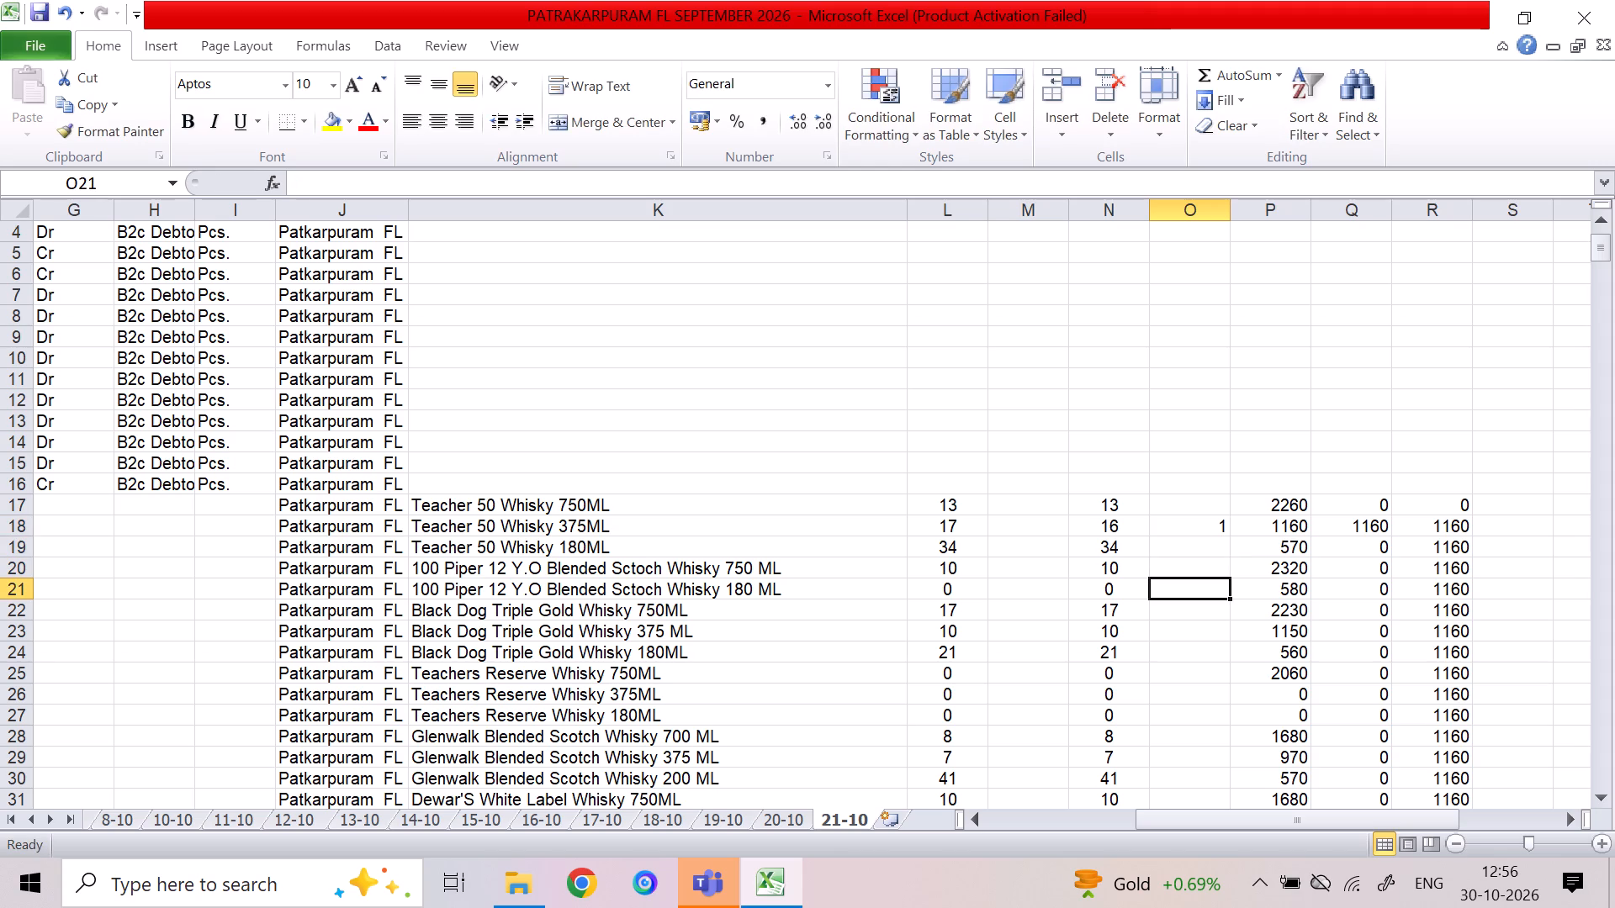
{"action": "key", "text": "Down"}
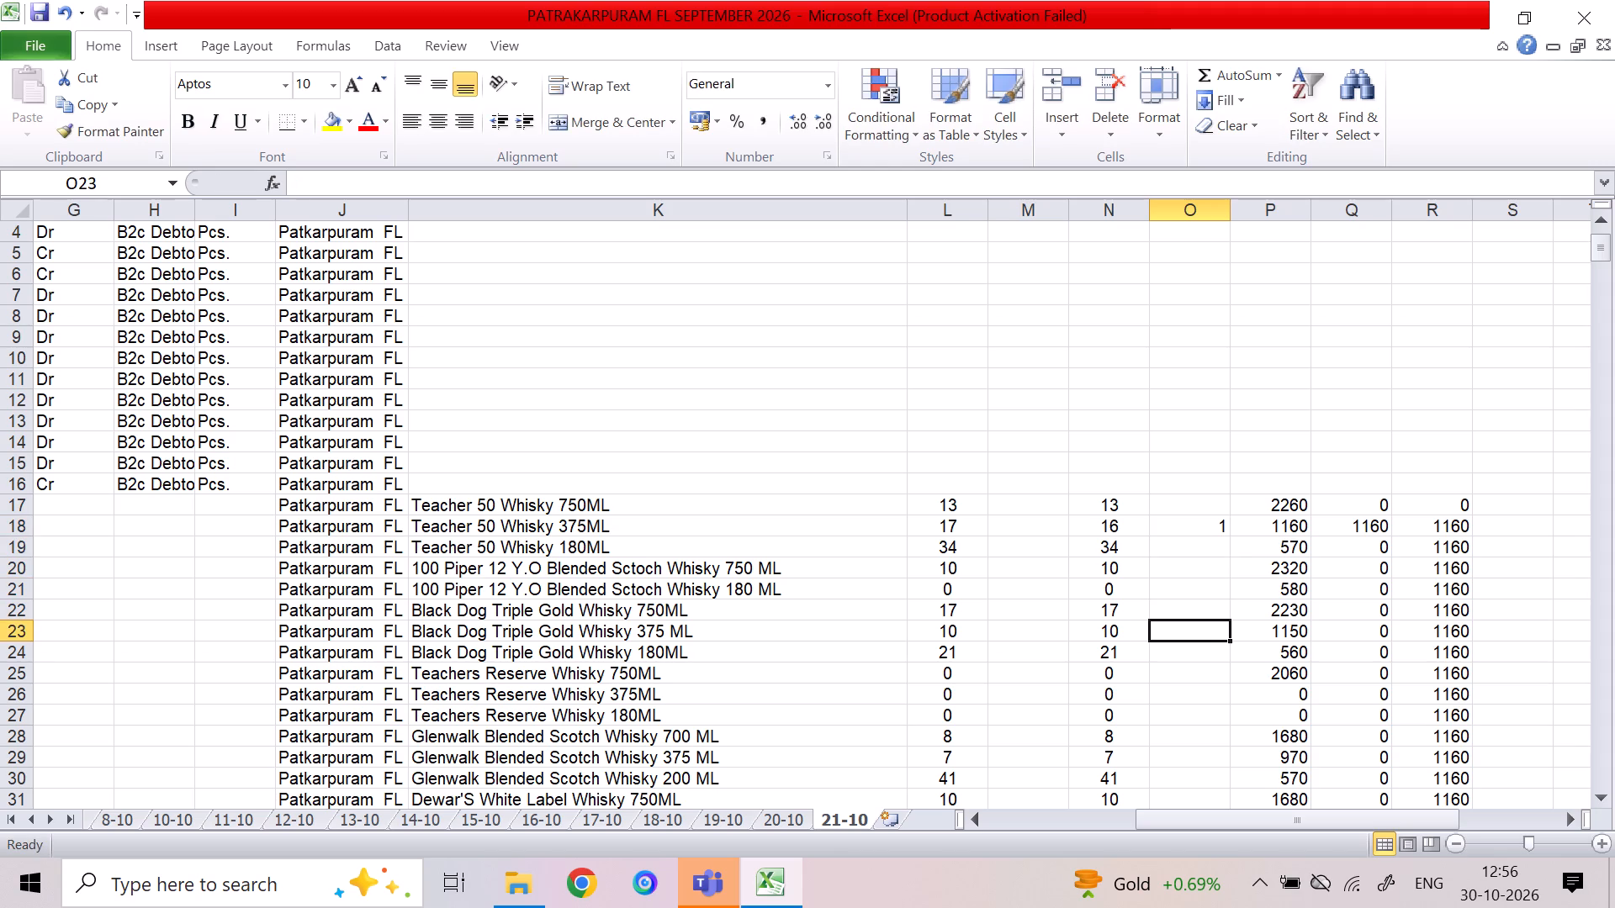
{"action": "key", "text": "Down"}
{"action": "key", "text": "1"}
{"action": "key", "text": "Down"}
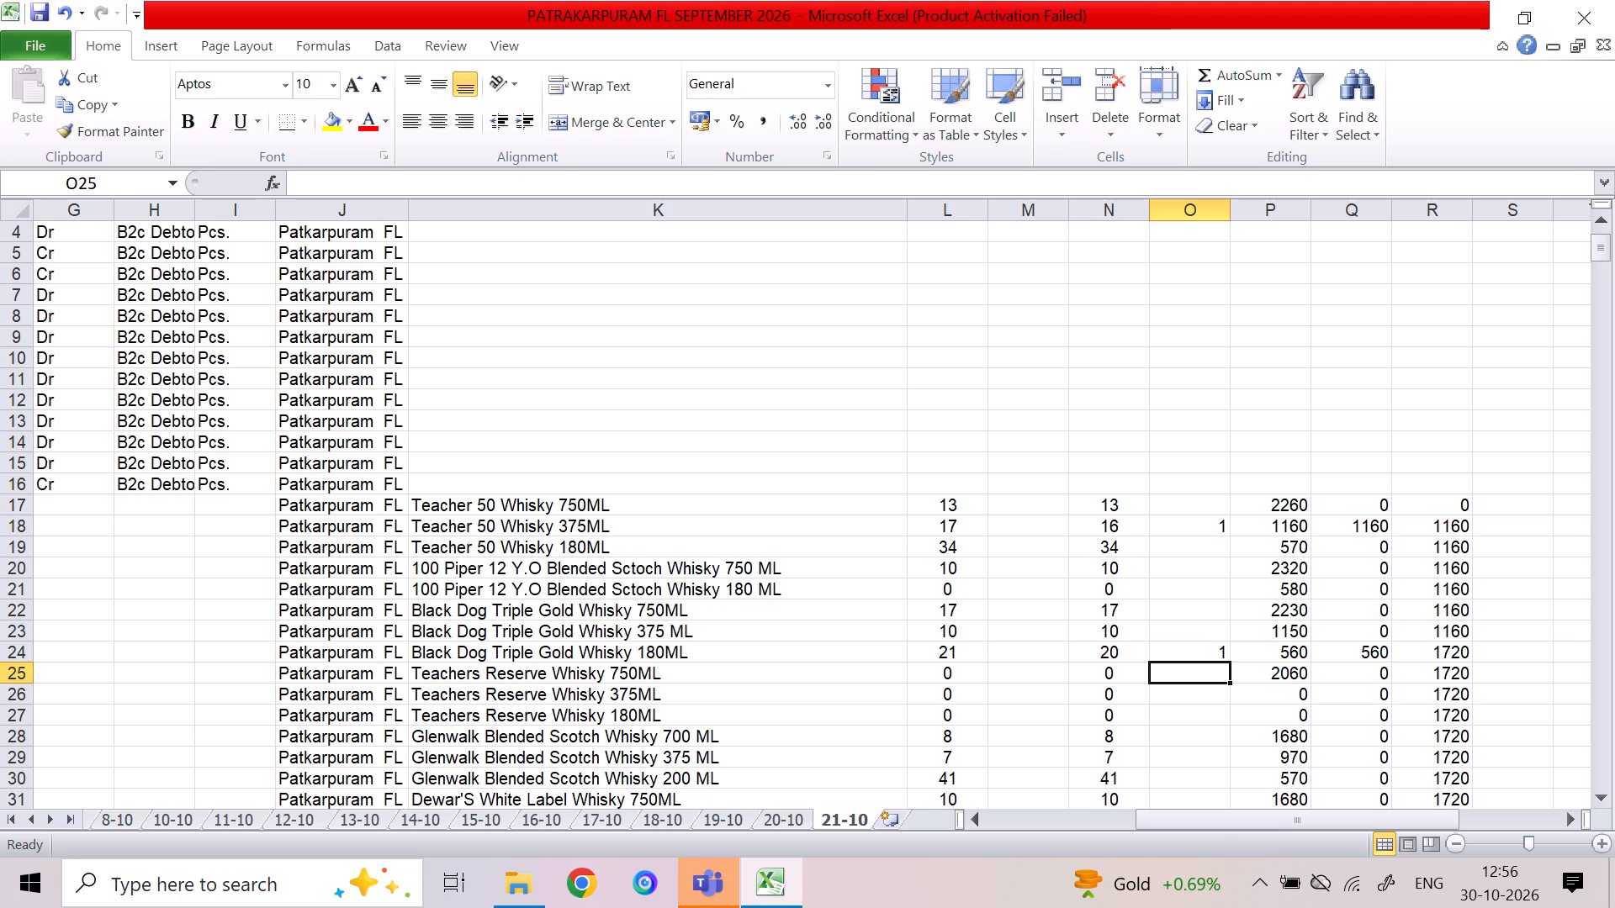
Enter a column O quantity of 1 each for Dewar'S White Label Whisky 750ML and 180ML.
{"action": "key", "text": "Down"}
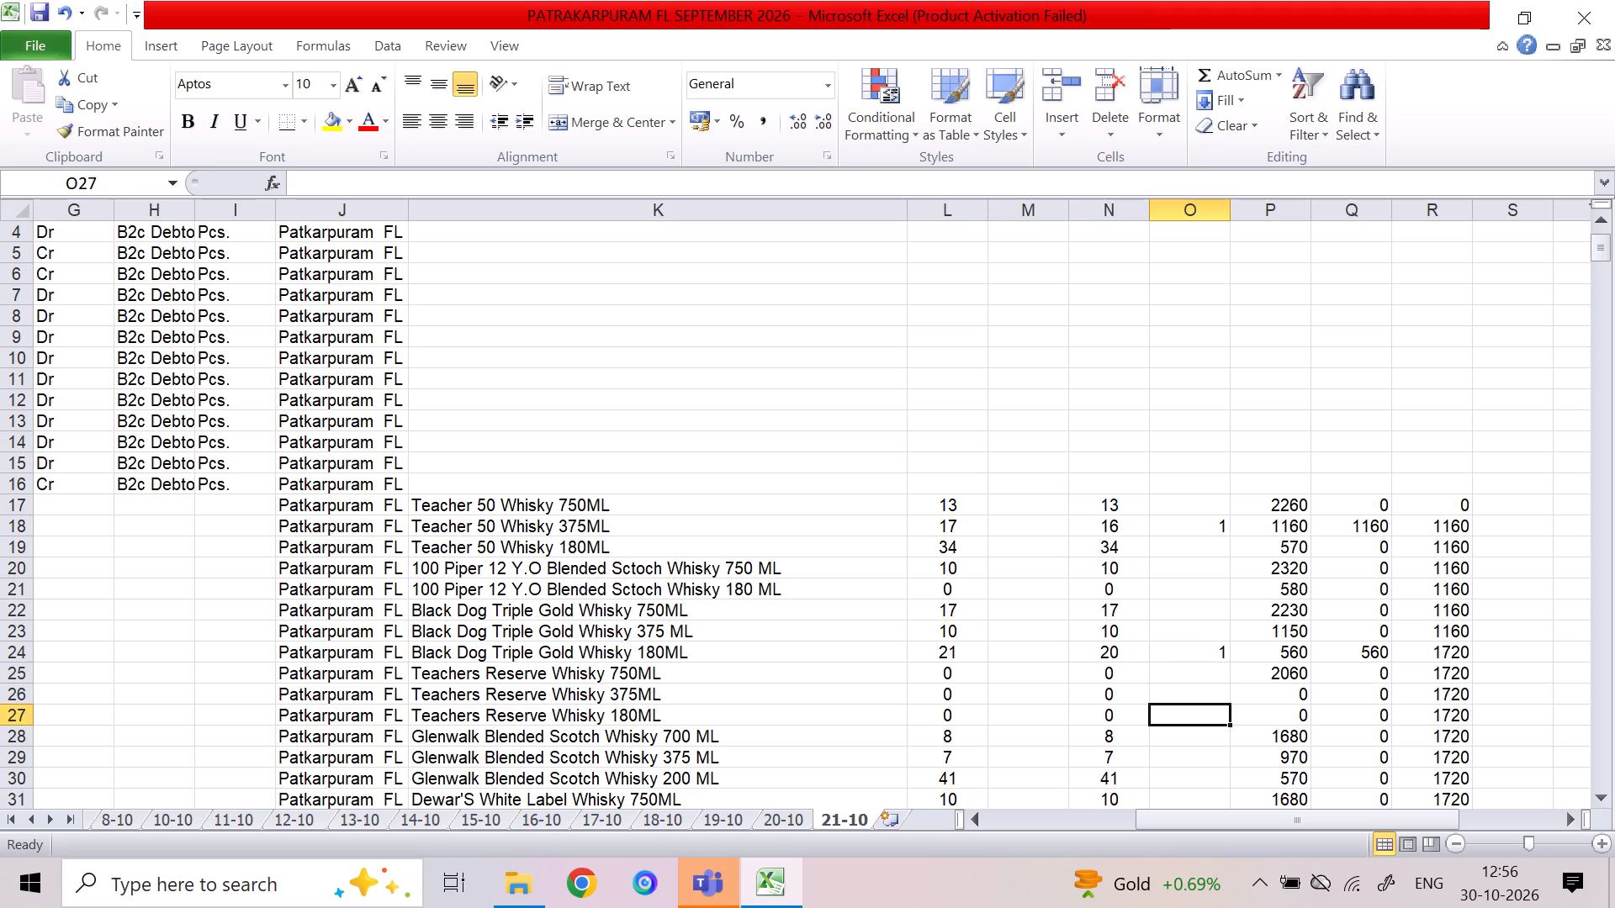
{"action": "key", "text": "Down"}
{"action": "key", "text": "Down"}
{"action": "key", "text": "Down"}
{"action": "key", "text": "Down"}
{"action": "key", "text": "Down"}
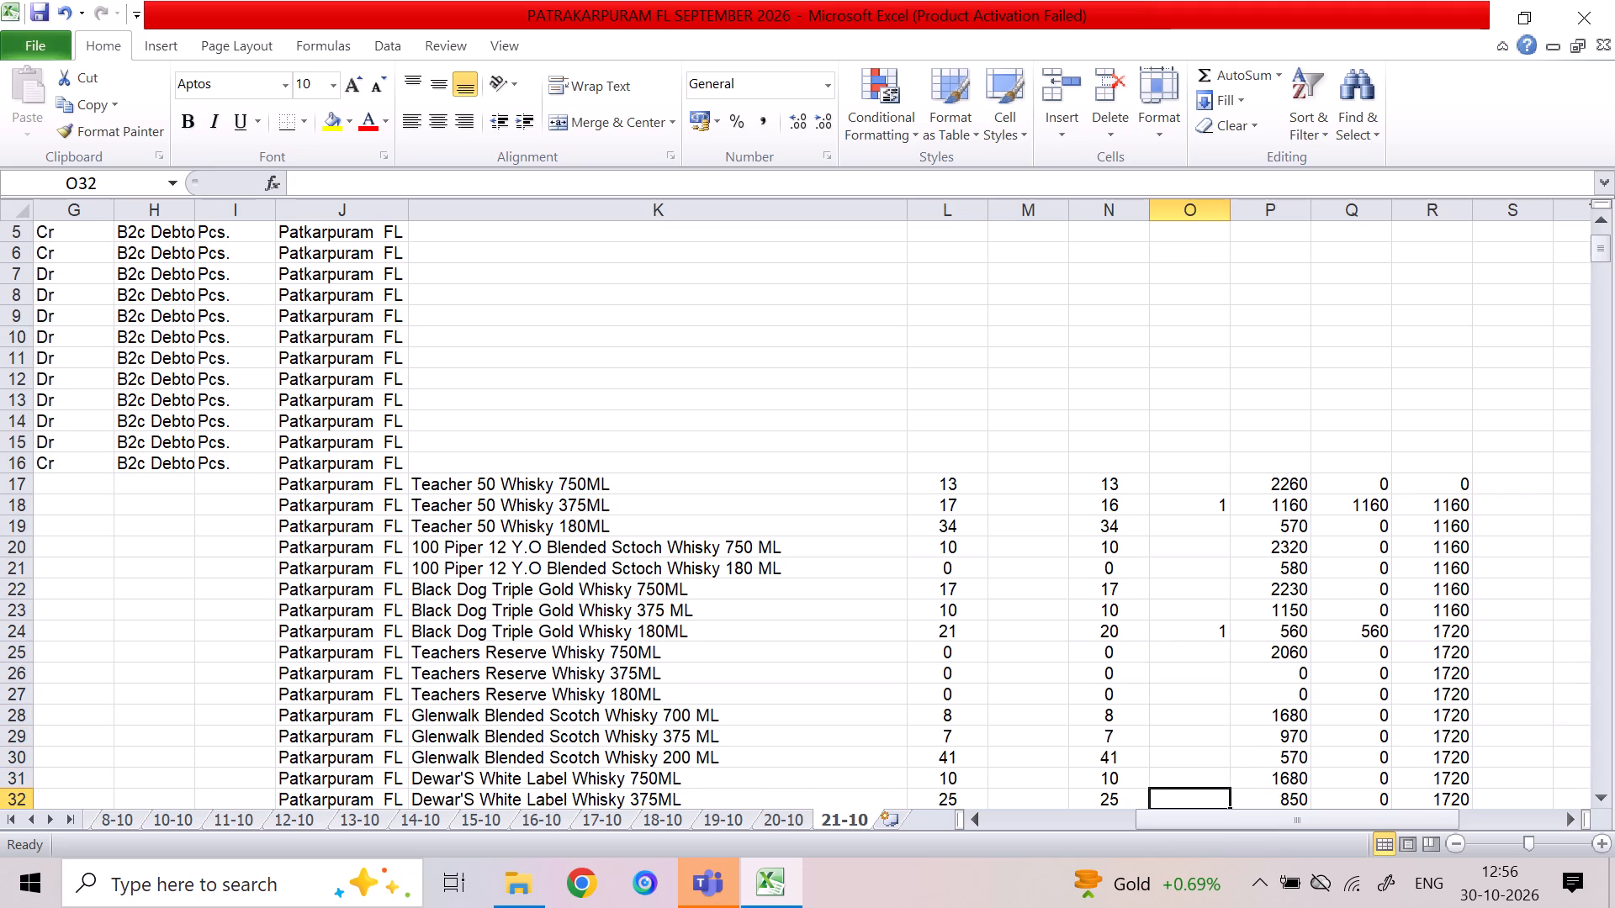
{"action": "key", "text": "Up"}
{"action": "key", "text": "1"}
{"action": "key", "text": "Down"}
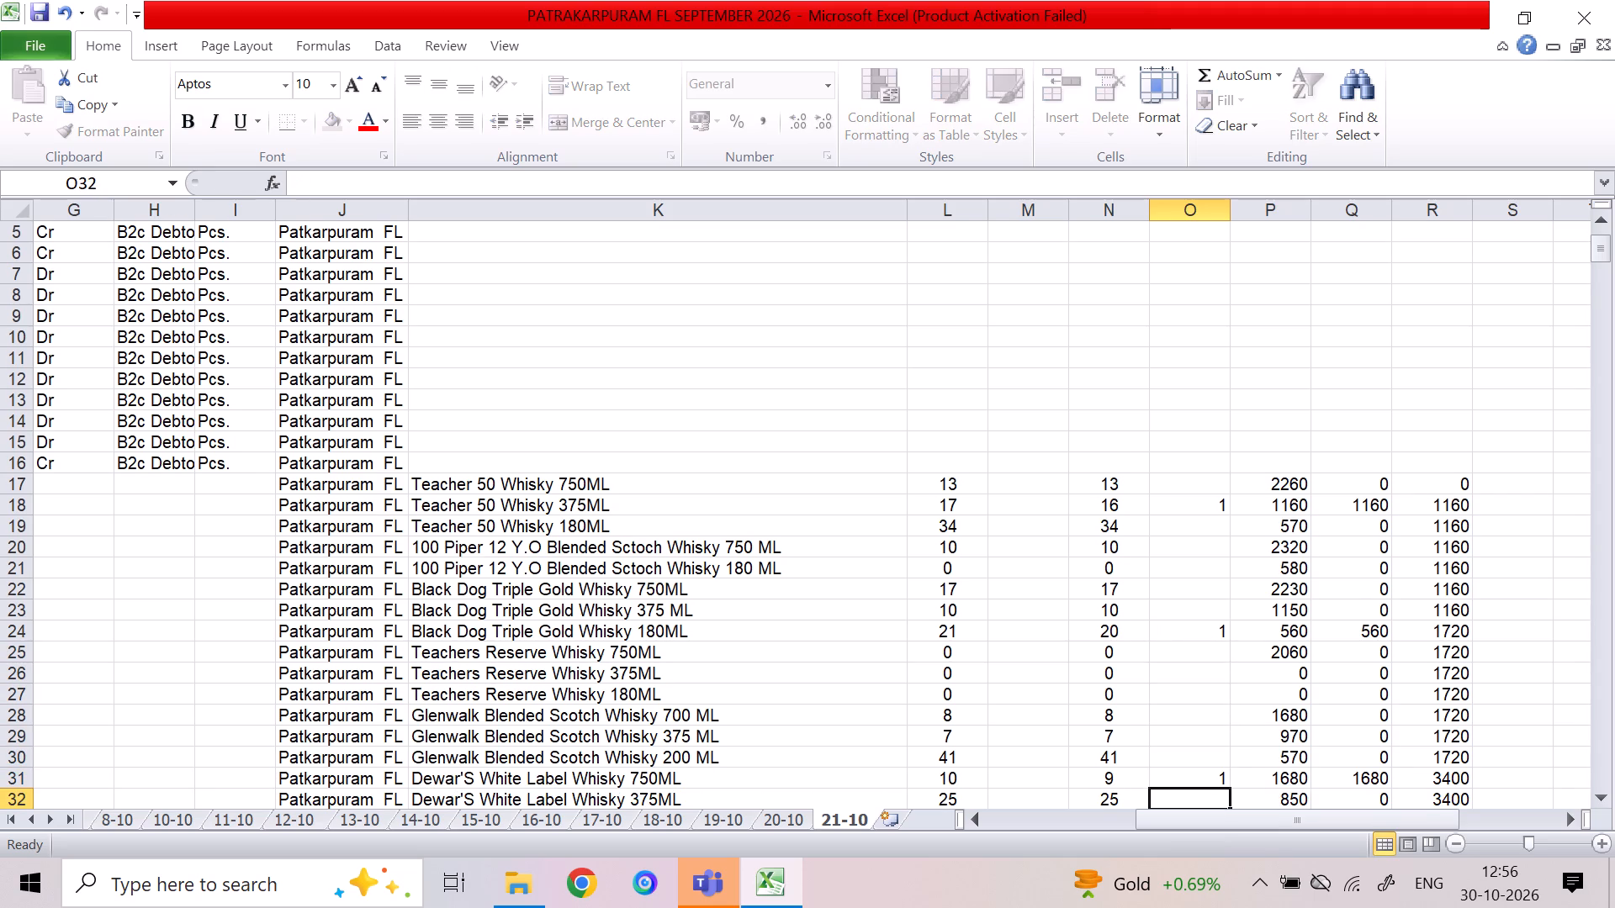
{"action": "key", "text": "Down"}
{"action": "key", "text": "1"}
{"action": "key", "text": "Down"}
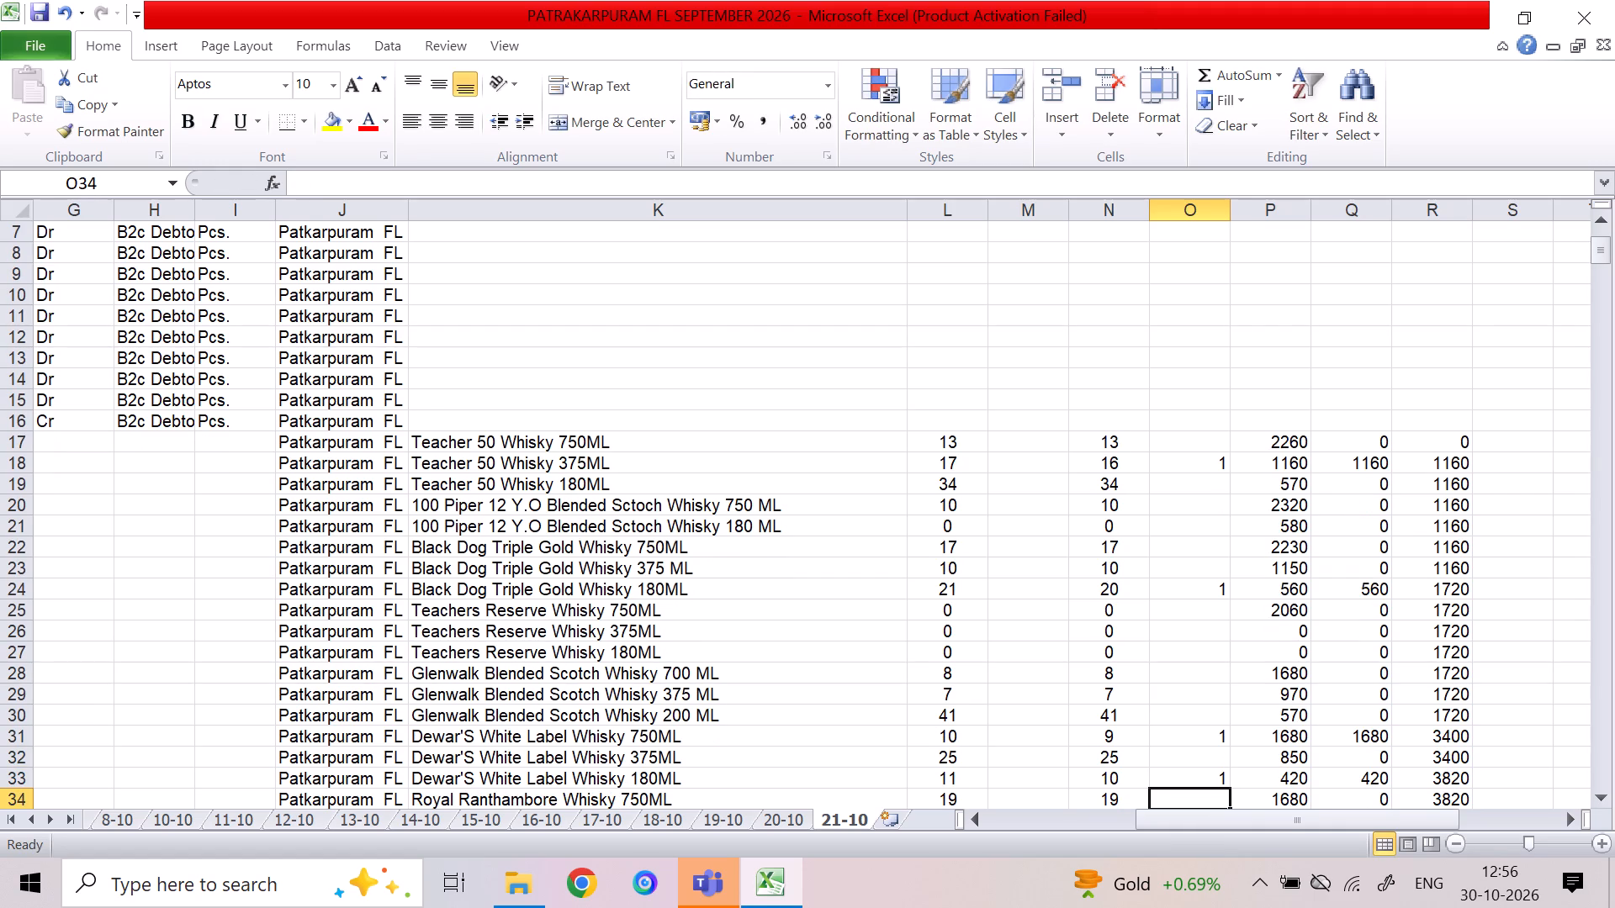
Enter a column O quantity of 1 each for Black & White Celebration Edition Blended Scotch Whisky 750ML and 375ML.
{"action": "key", "text": "Down"}
{"action": "key", "text": "Down"}
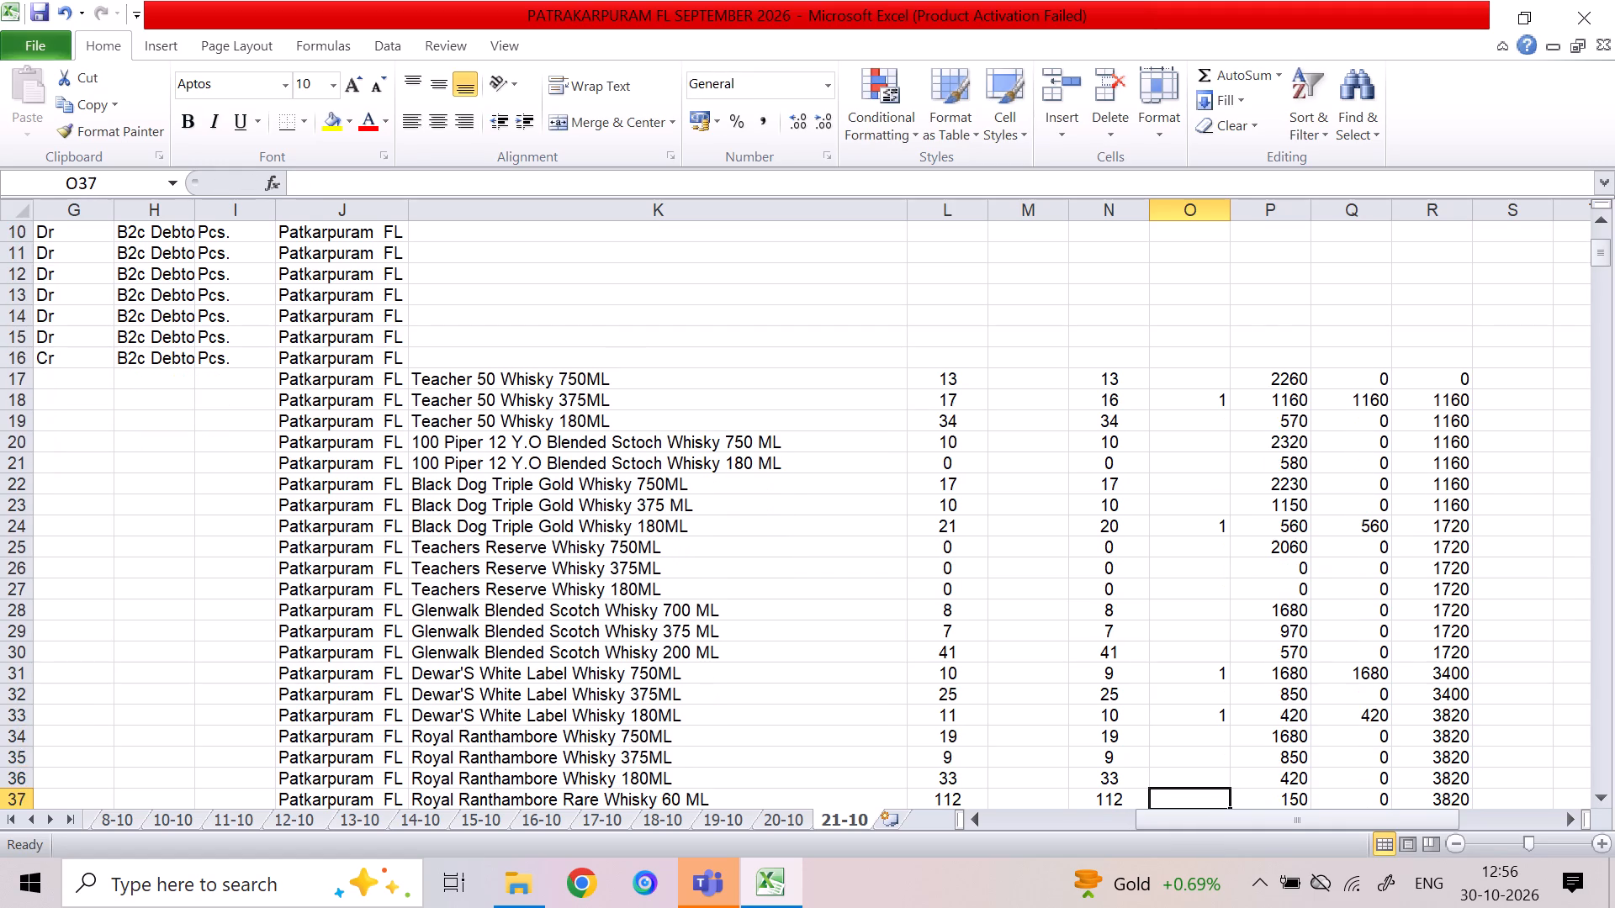
{"action": "key", "text": "Down"}
{"action": "key", "text": "Down"}
{"action": "key", "text": "Down"}
{"action": "key", "text": "Down"}
{"action": "key", "text": "Down"}
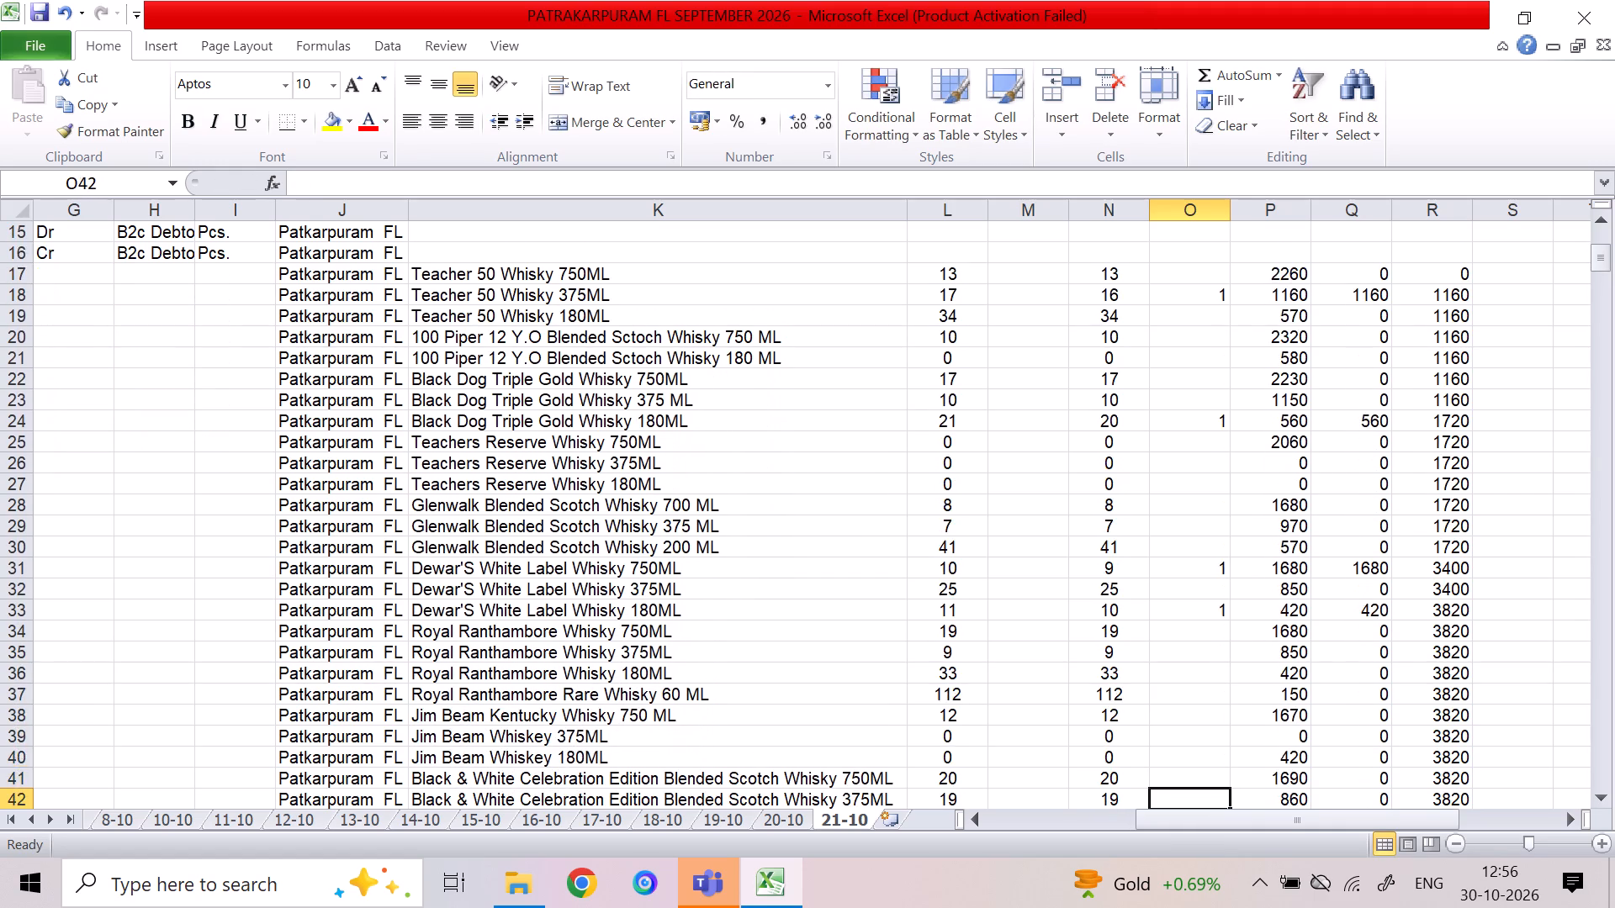
{"action": "key", "text": "Down"}
{"action": "key", "text": "Up"}
{"action": "key", "text": "Up"}
{"action": "key", "text": "1"}
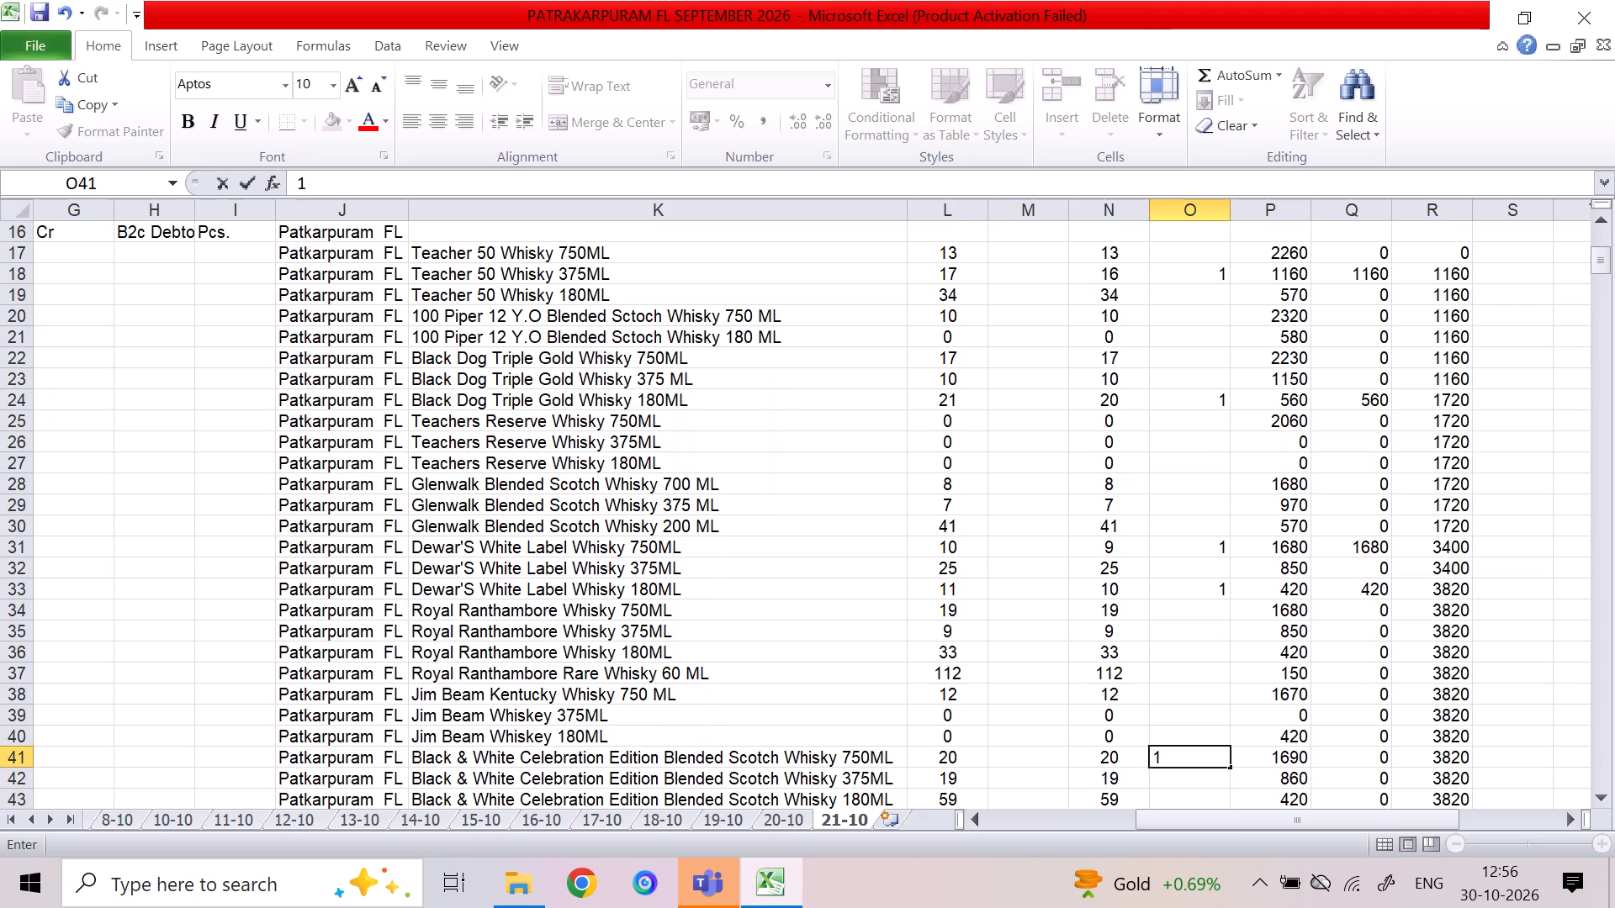
{"action": "key", "text": "Down"}
{"action": "key", "text": "1"}
{"action": "key", "text": "Down"}
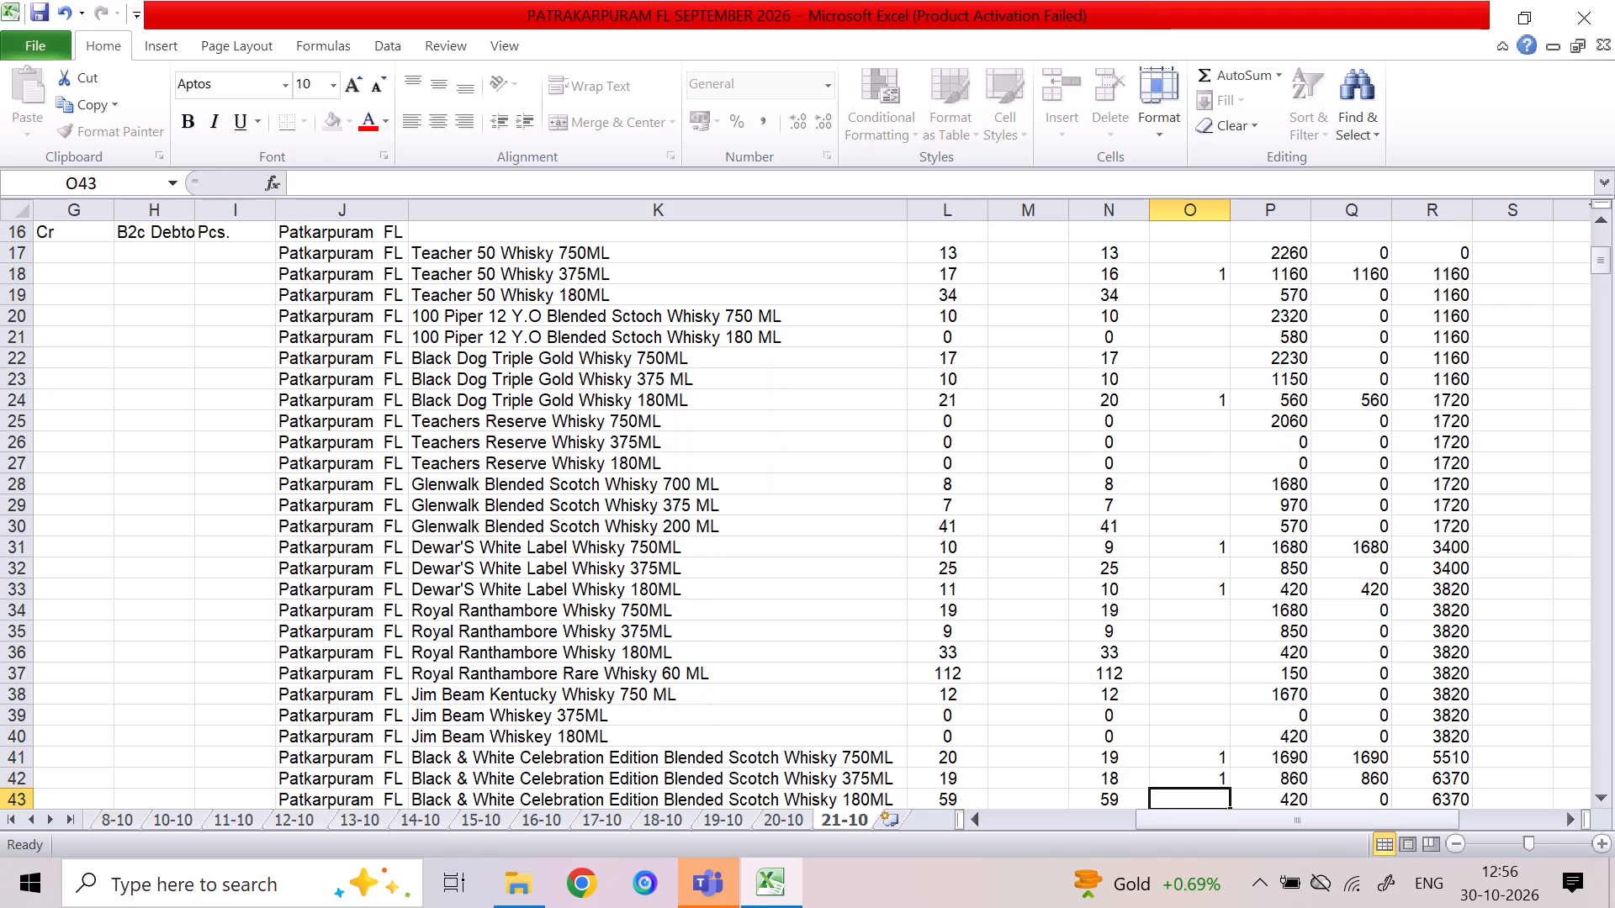
Enter a column O quantity of 2 for Black & White Celebration Edition Blended Scotch Whisky 180ML.
{"action": "key", "text": "3"}
{"action": "key", "text": "Down"}
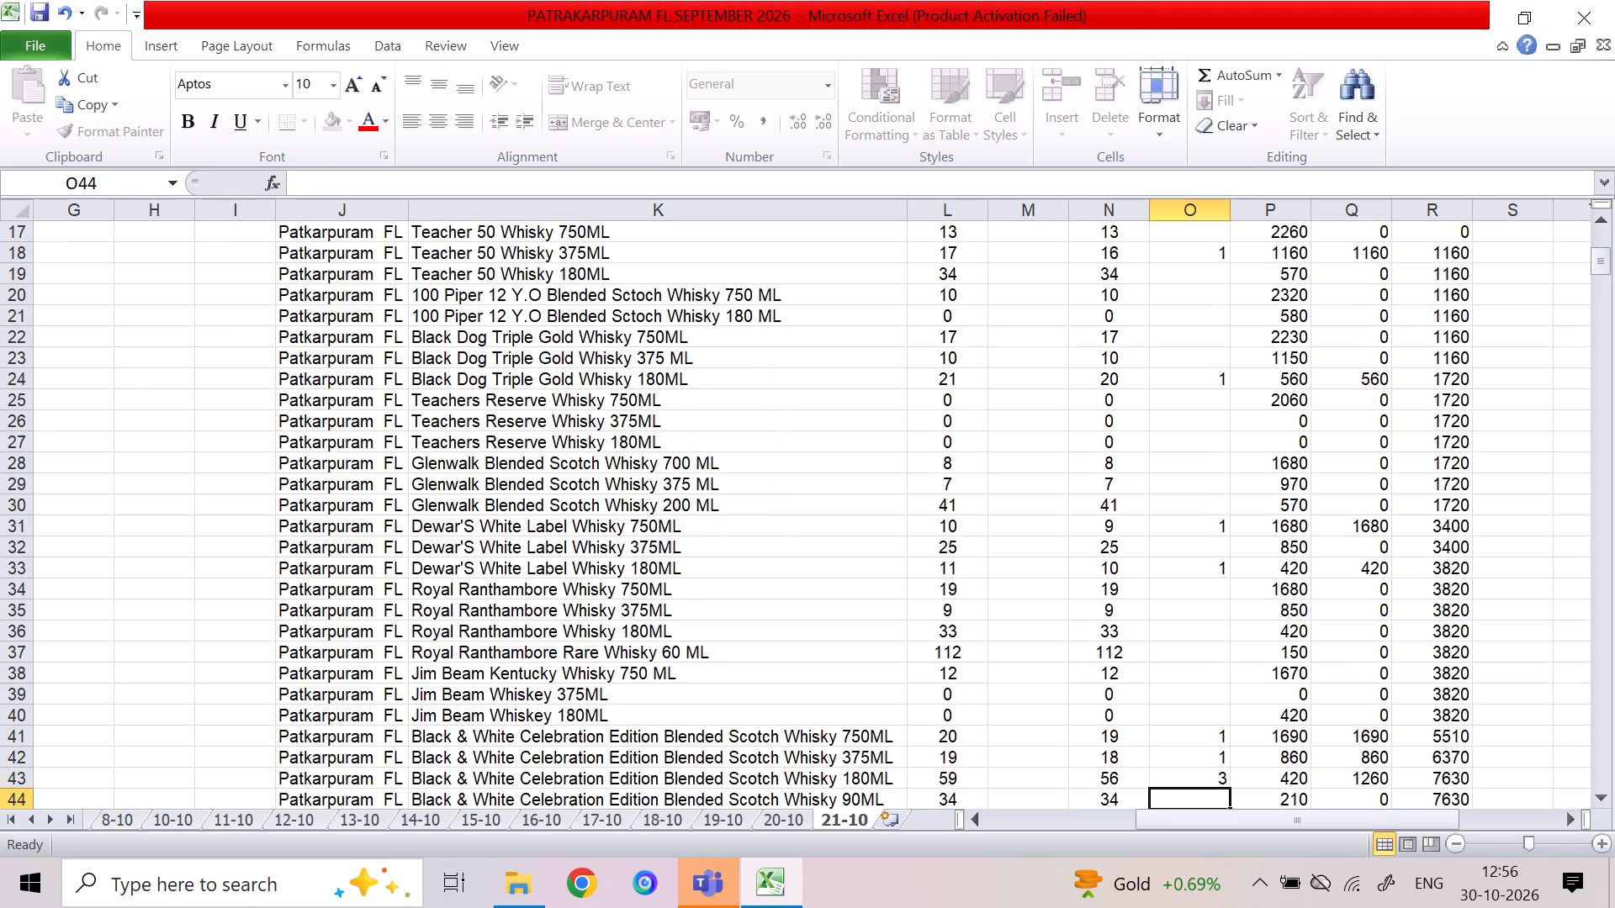
{"action": "key", "text": "Up"}
{"action": "key", "text": "2"}
{"action": "key", "text": "Down"}
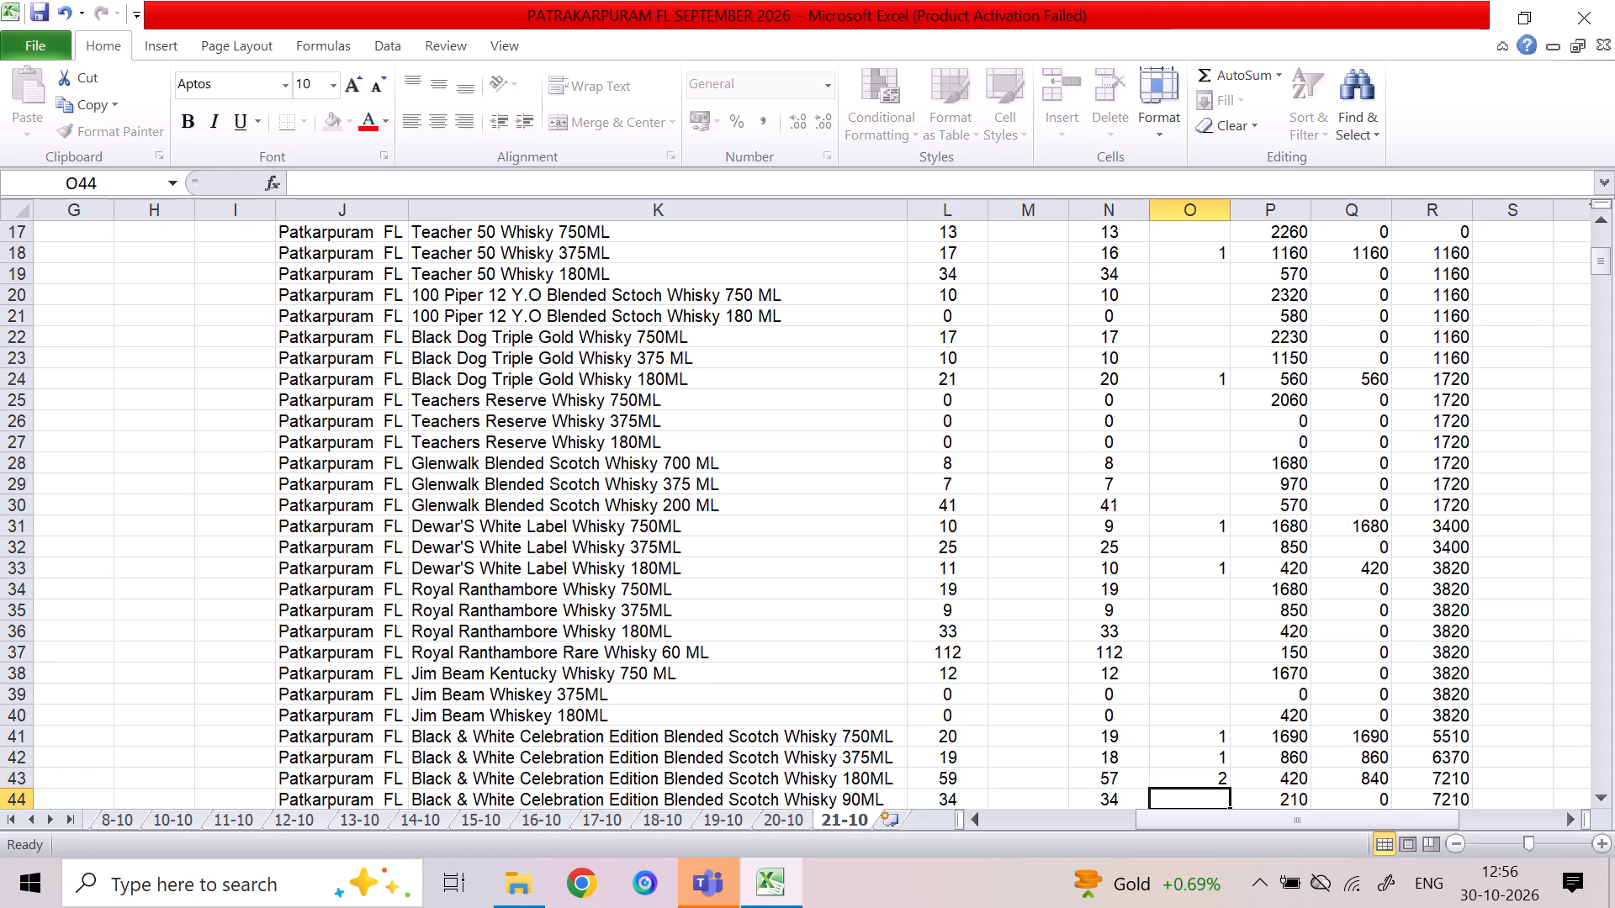
Enter column O quantities for 100 Pipers Deluxe Scotch Whisky: 1 for 750ML, 3 for 375 ML and 1 for 180 Ml.
{"action": "key", "text": "Down"}
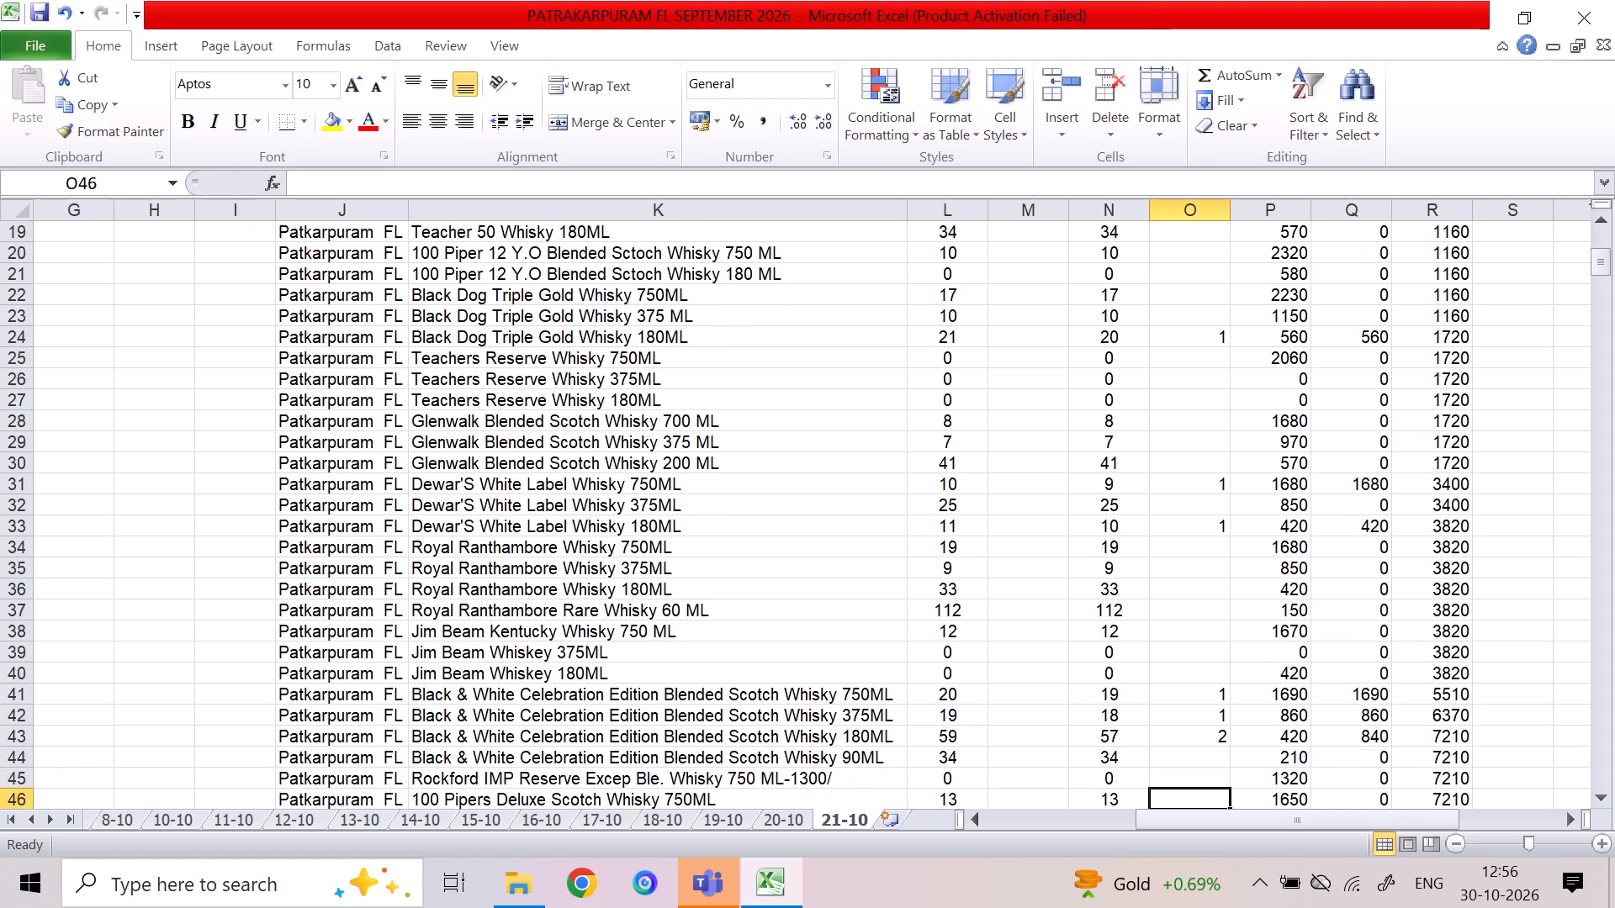
{"action": "key", "text": "Down"}
{"action": "key", "text": "Up"}
{"action": "key", "text": "1"}
{"action": "key", "text": "Down"}
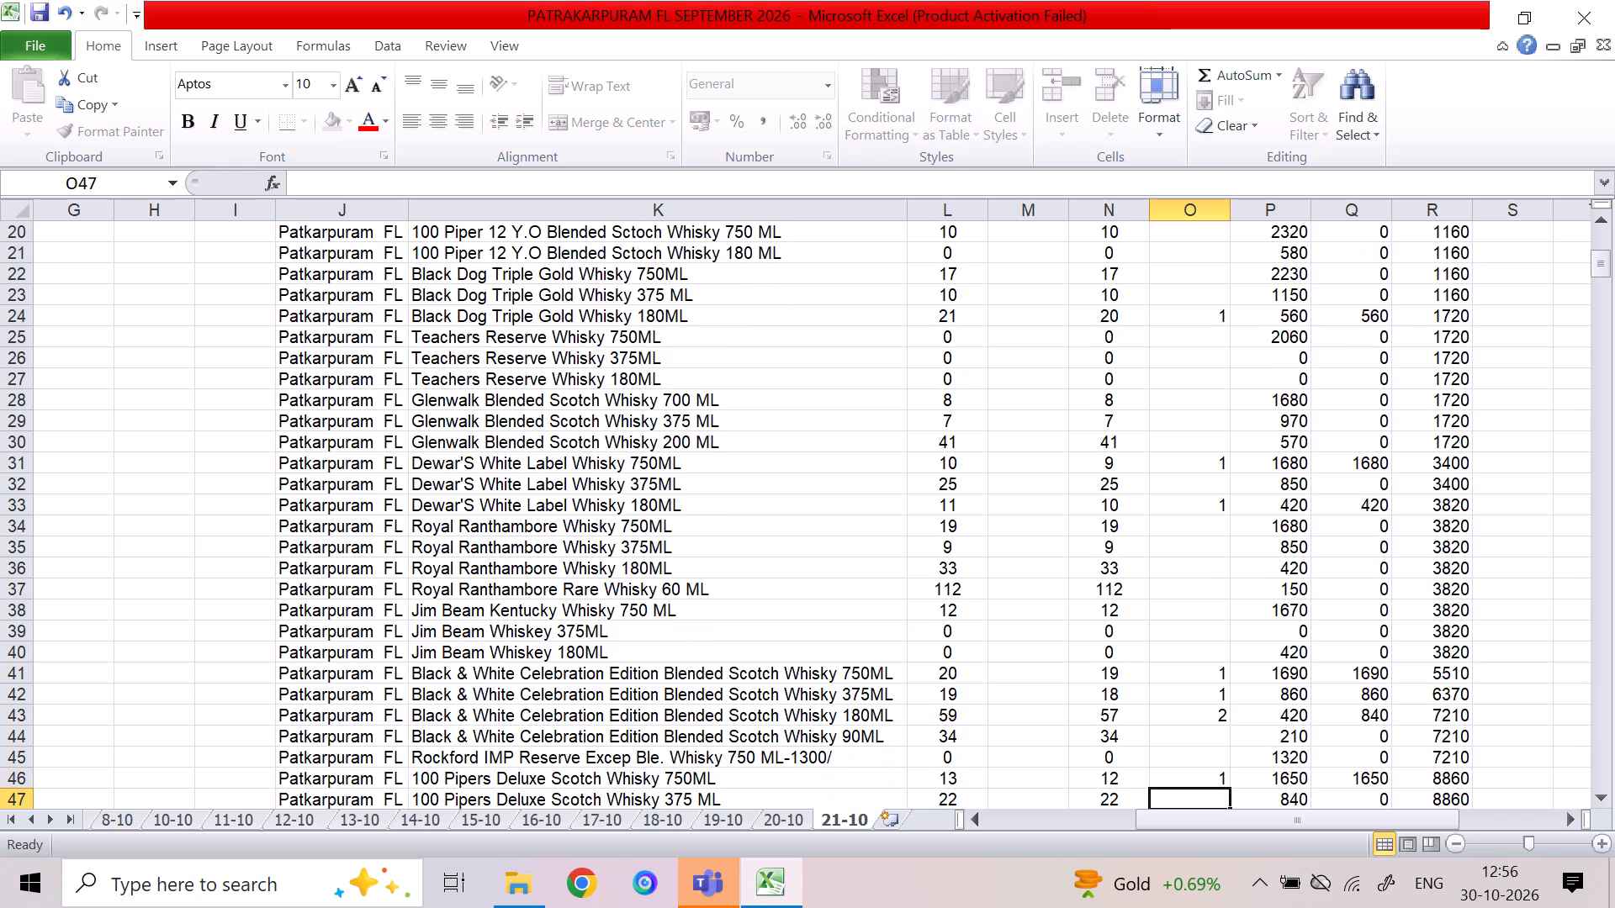
{"action": "key", "text": "3"}
{"action": "key", "text": "Down"}
{"action": "key", "text": "1"}
{"action": "key", "text": "Down"}
Look over the item rows from Teachers Highland Whisky 750ML through Vat 69 Whisky 750ML.
{"action": "key", "text": "Down"}
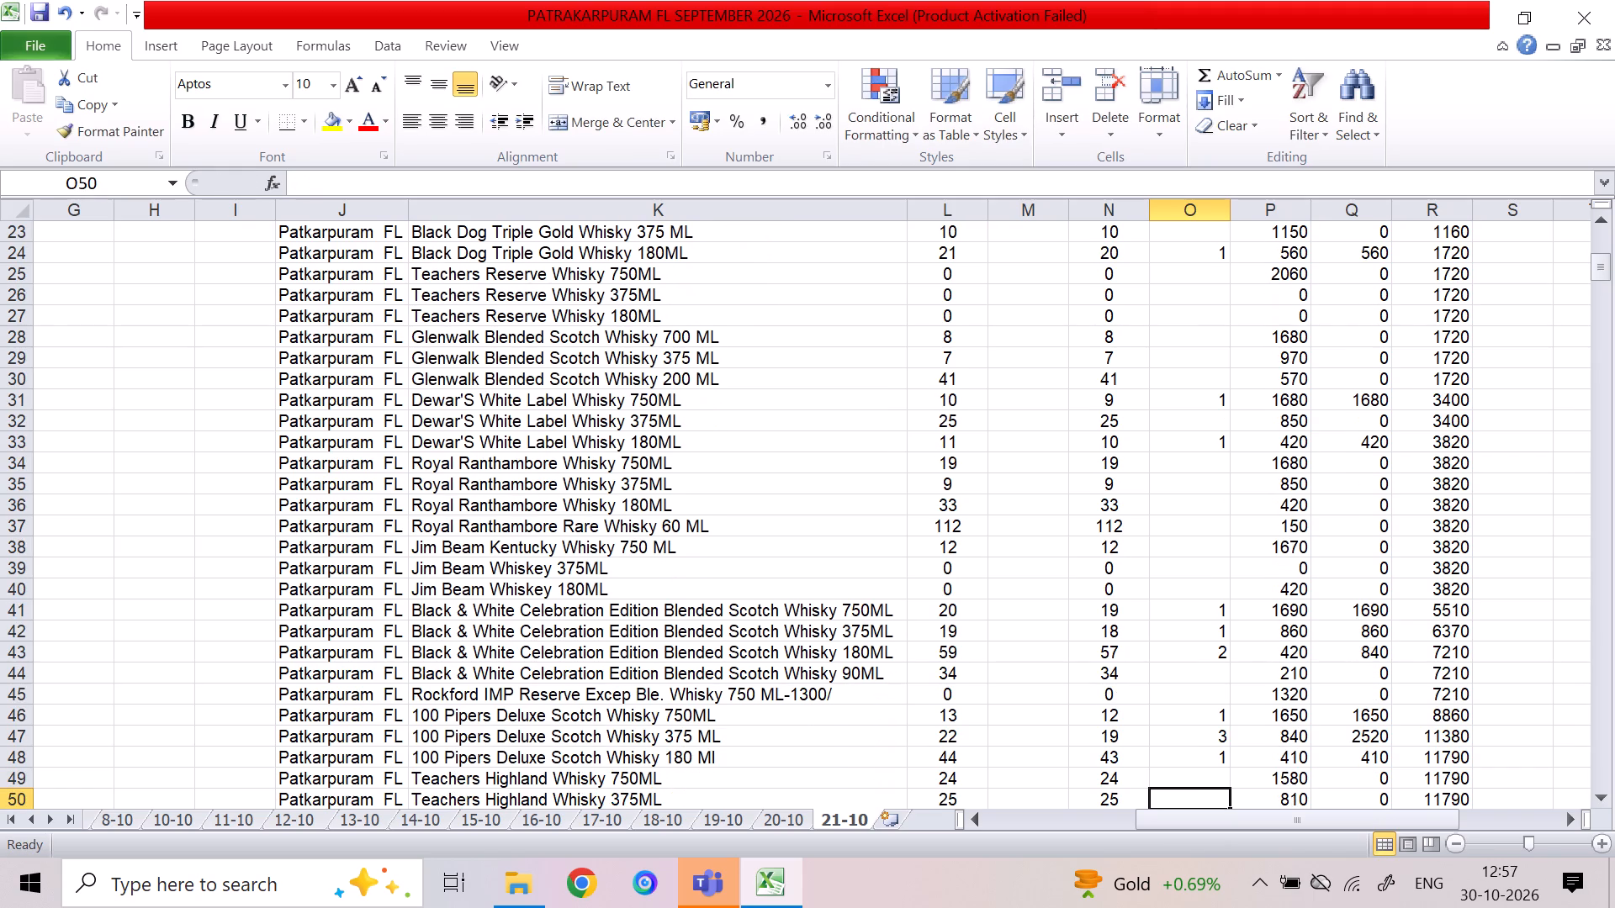
{"action": "key", "text": "Down"}
{"action": "key", "text": "Down"}
{"action": "key", "text": "Down"}
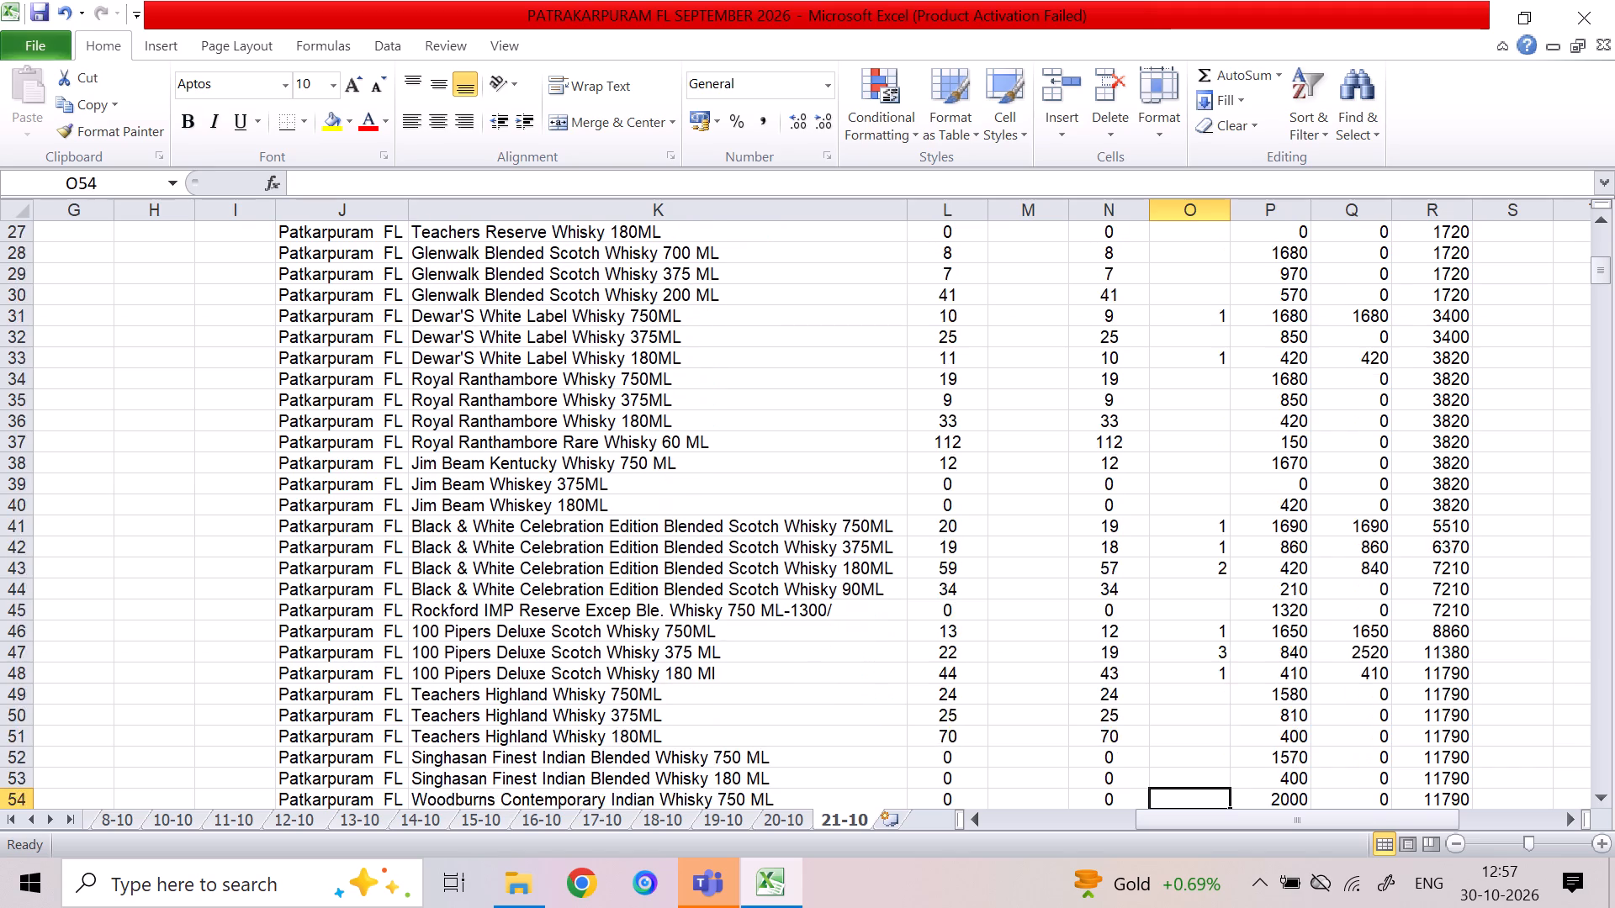
{"action": "key", "text": "Down"}
{"action": "key", "text": "Down"}
{"action": "key", "text": "Down"}
{"action": "key", "text": "Down"}
{"action": "key", "text": "Down"}
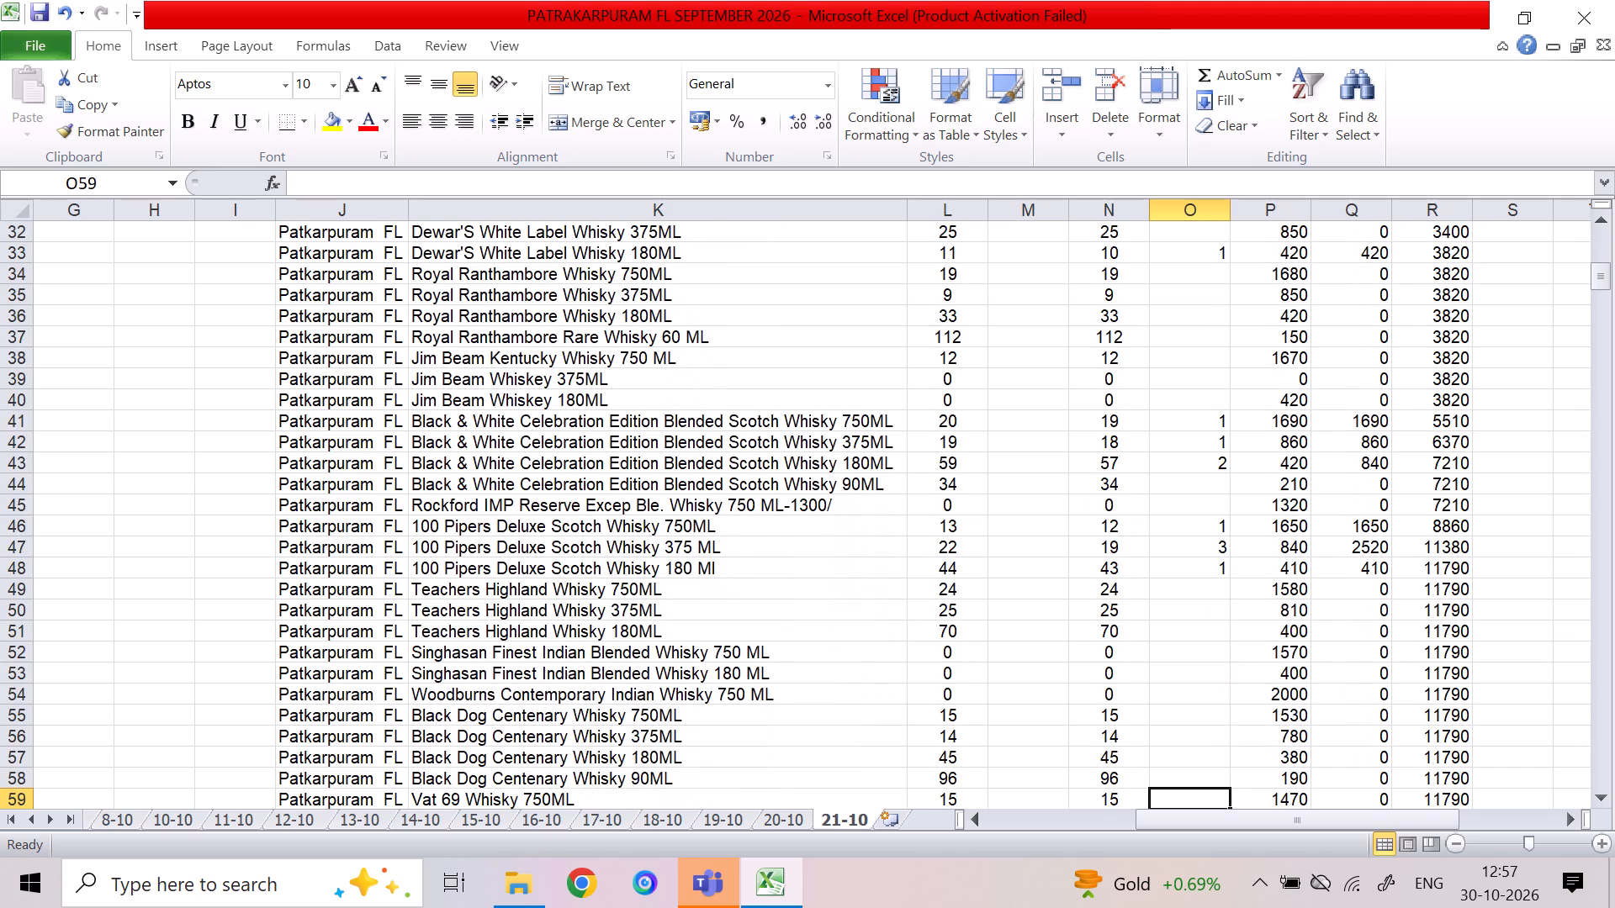
{"action": "key", "text": "Up"}
{"action": "key", "text": "Up"}
{"action": "key", "text": "Up"}
{"action": "key", "text": "Up"}
{"action": "key", "text": "Up"}
{"action": "key", "text": "Up"}
{"action": "key", "text": "Up"}
{"action": "key", "text": "Up"}
{"action": "key", "text": "Up"}
{"action": "key", "text": "Up"}
{"action": "key", "text": "Up"}
Enter a column O quantity of 1 each for Teachers Highland Whisky 375ML and 180ML.
{"action": "key", "text": "Down"}
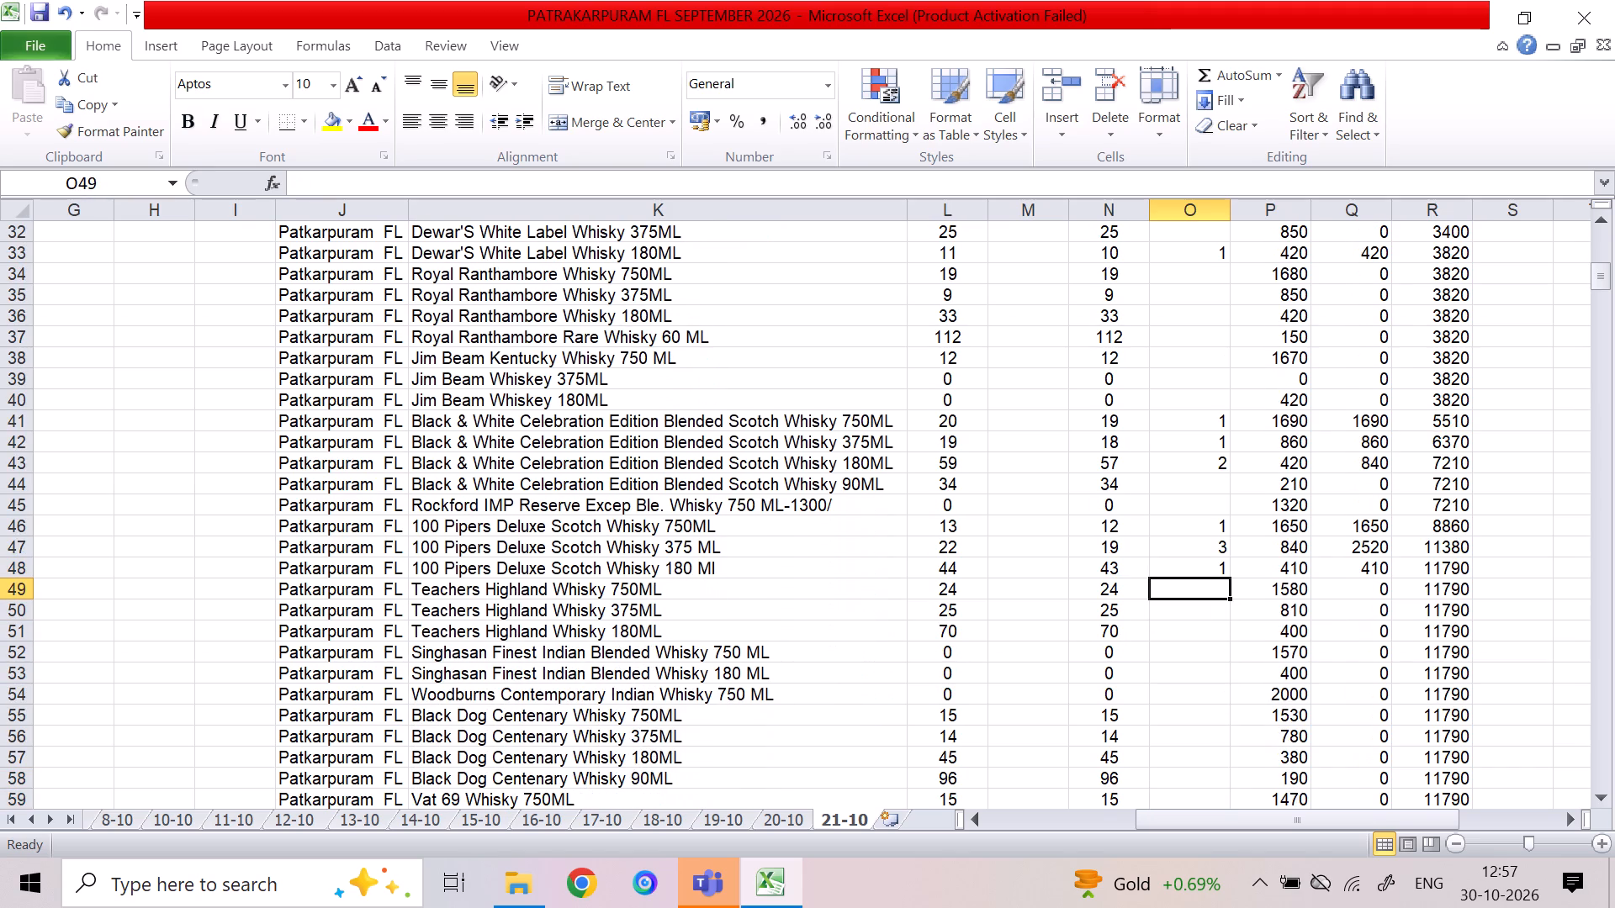
{"action": "key", "text": "Down"}
{"action": "key", "text": "1"}
{"action": "key", "text": "Down"}
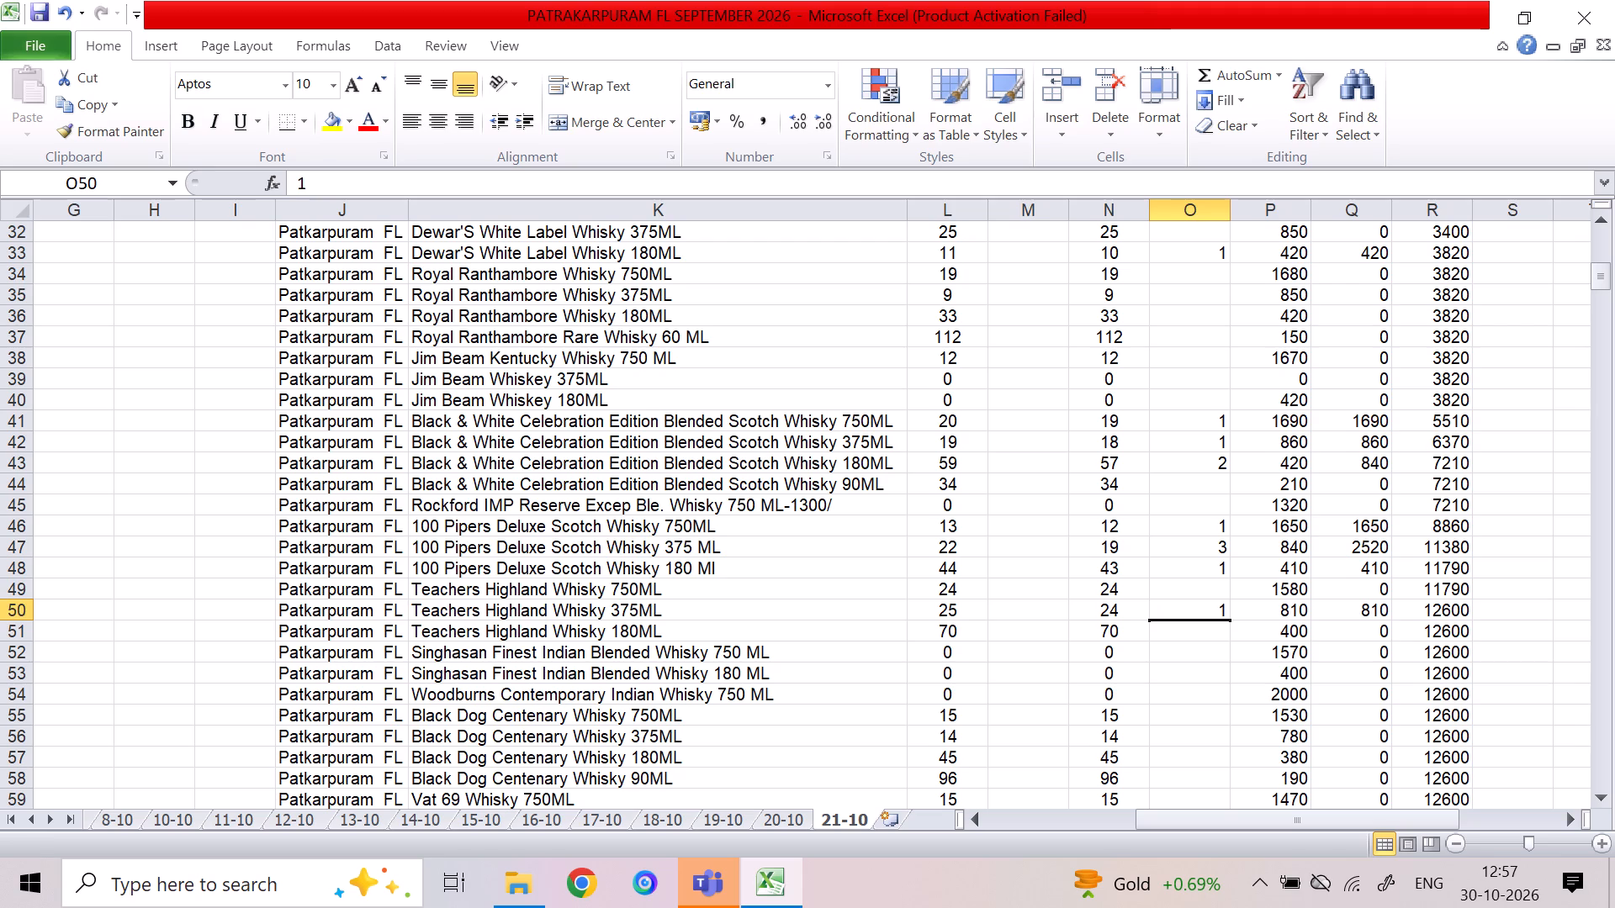
{"action": "key", "text": "1"}
{"action": "key", "text": "Down"}
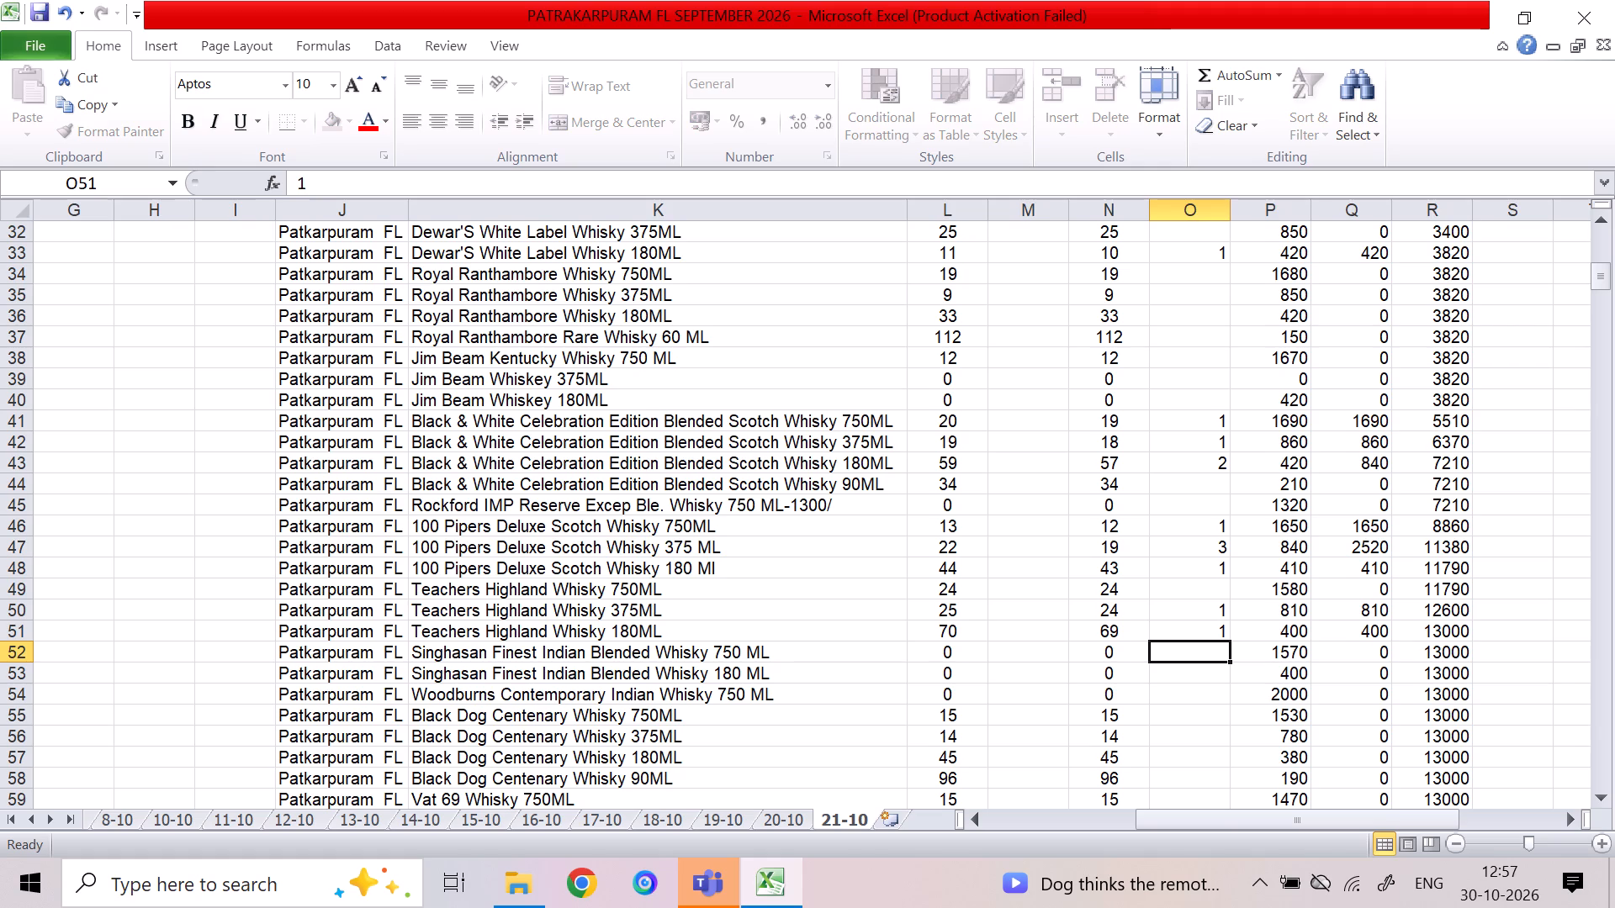
Enter column O quantities for Black Dog Centenary Whisky: 1 for 375ML and 8 for 180ML.
{"action": "key", "text": "Down"}
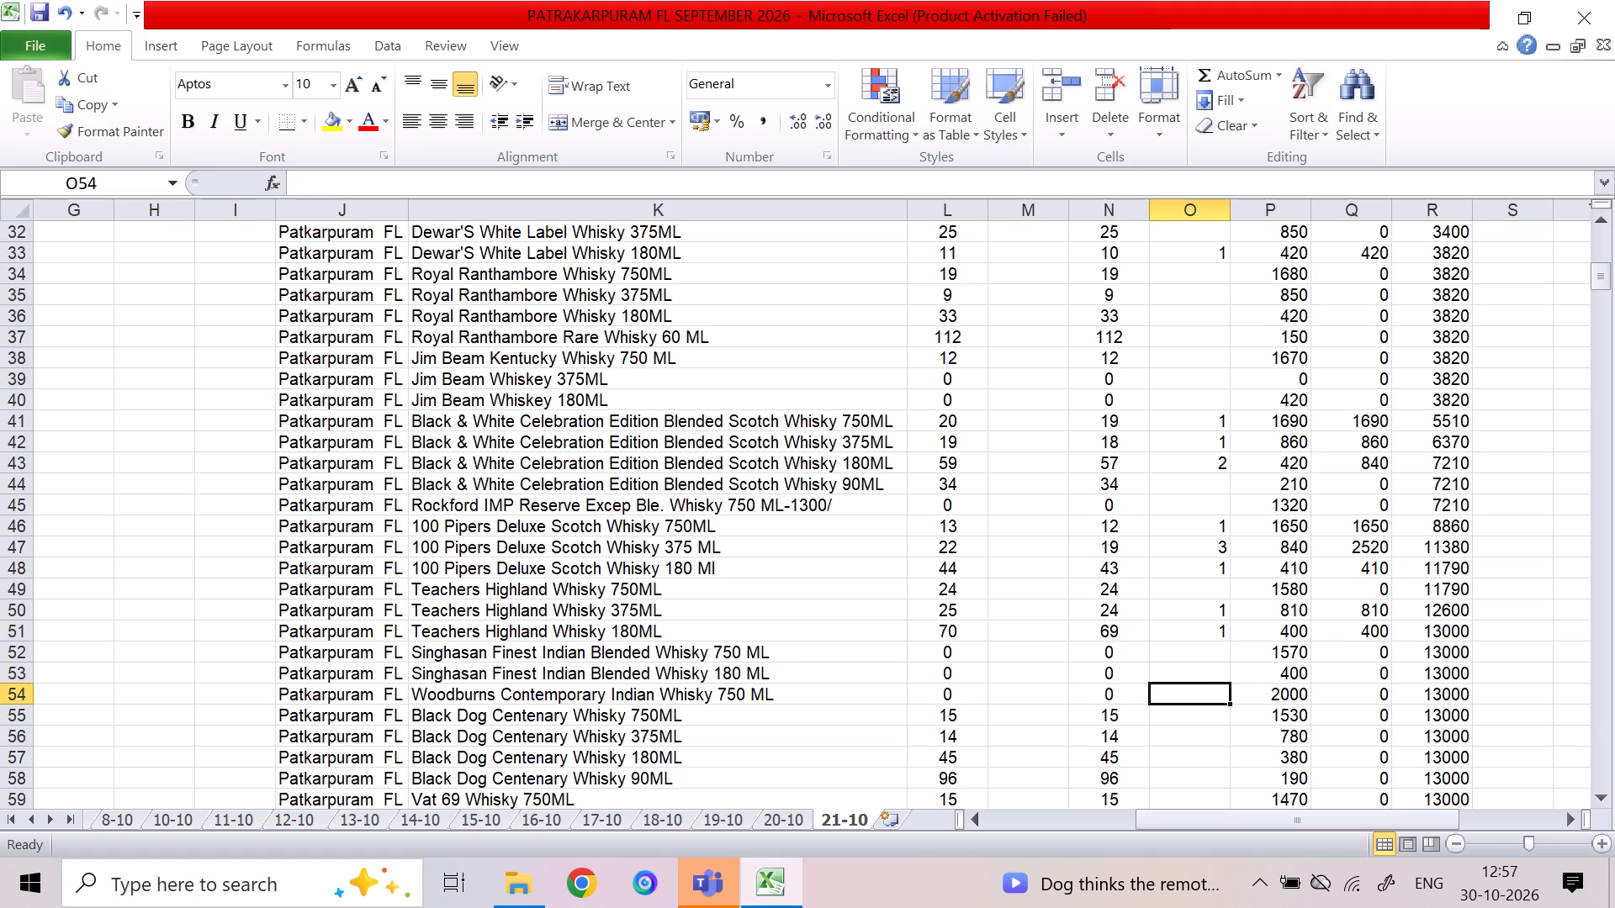
{"action": "key", "text": "Down"}
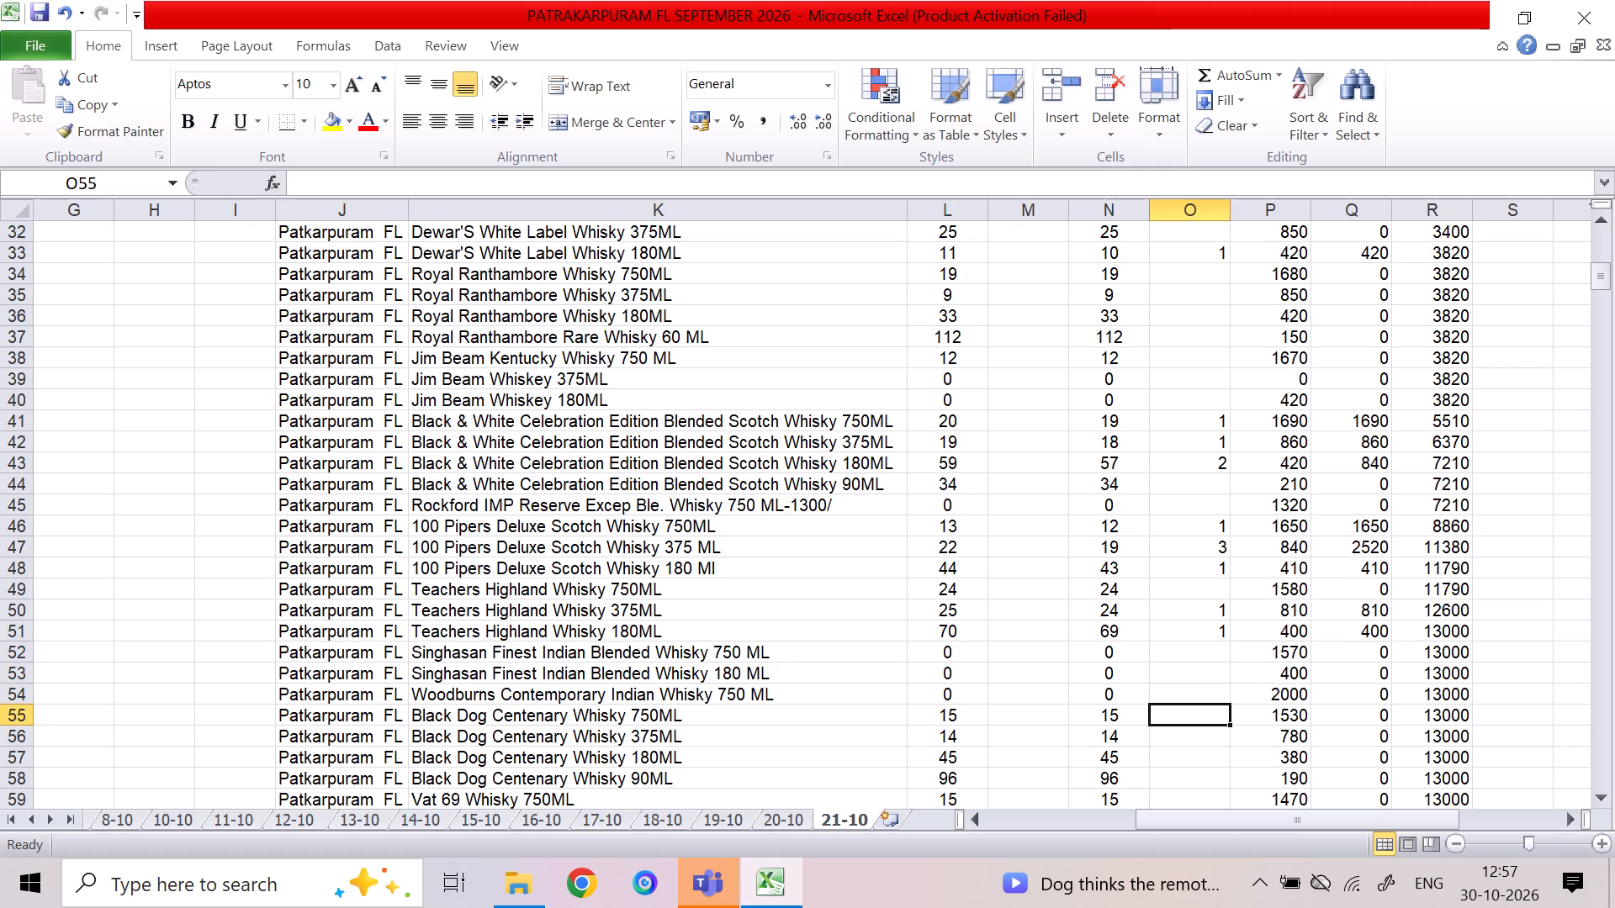
{"action": "key", "text": "Down"}
{"action": "key", "text": "1"}
{"action": "key", "text": "Down"}
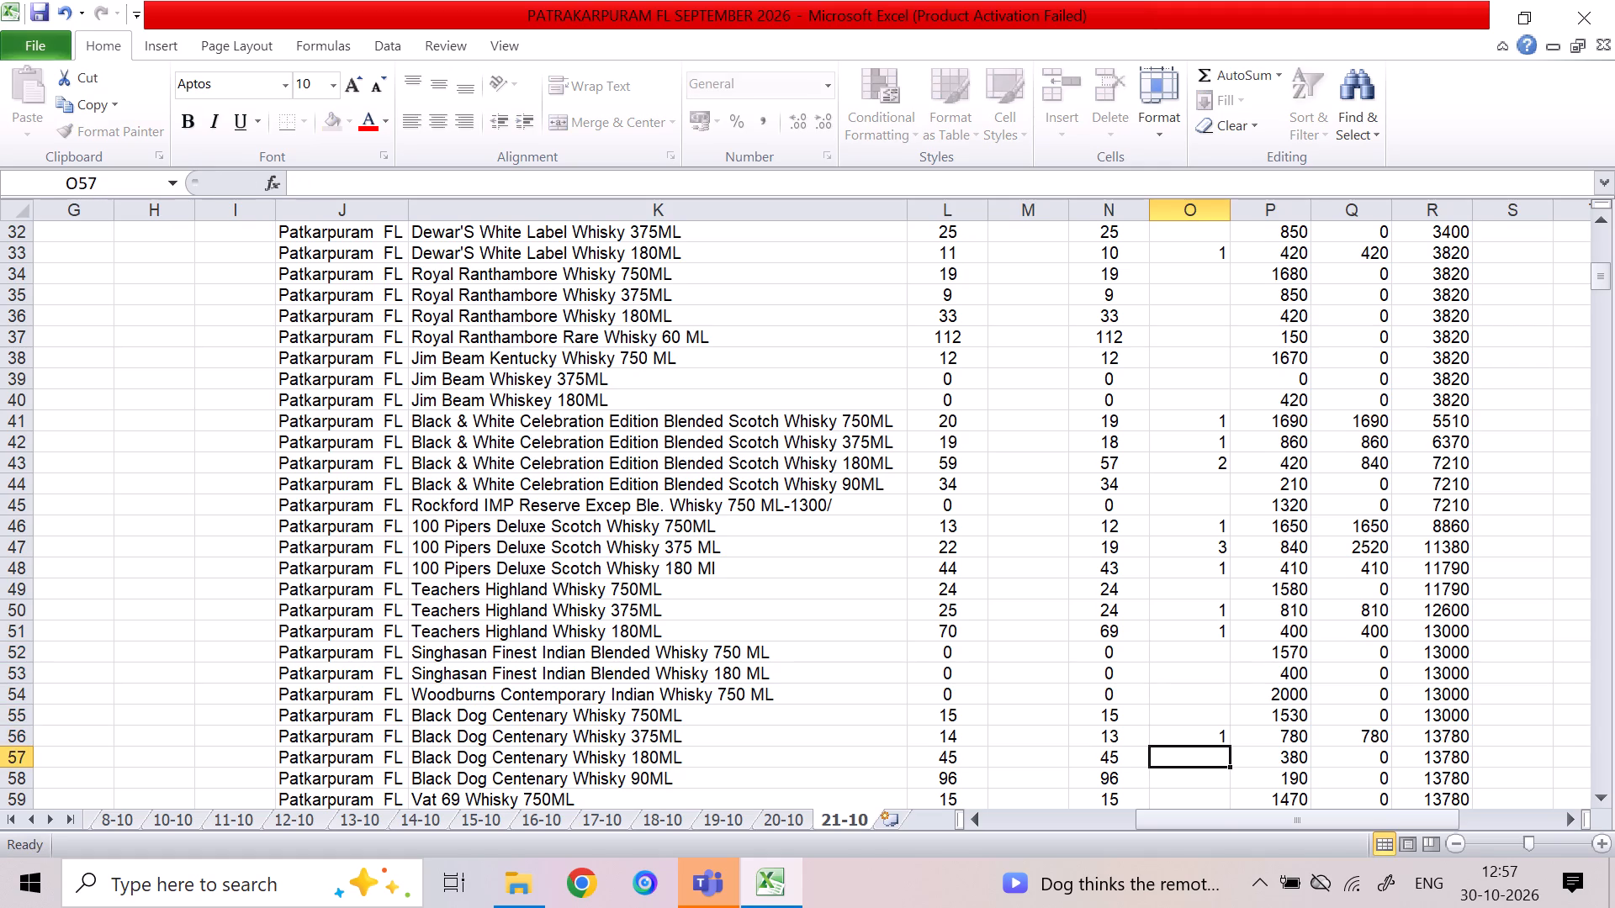
{"action": "key", "text": "8"}
{"action": "key", "text": "Down"}
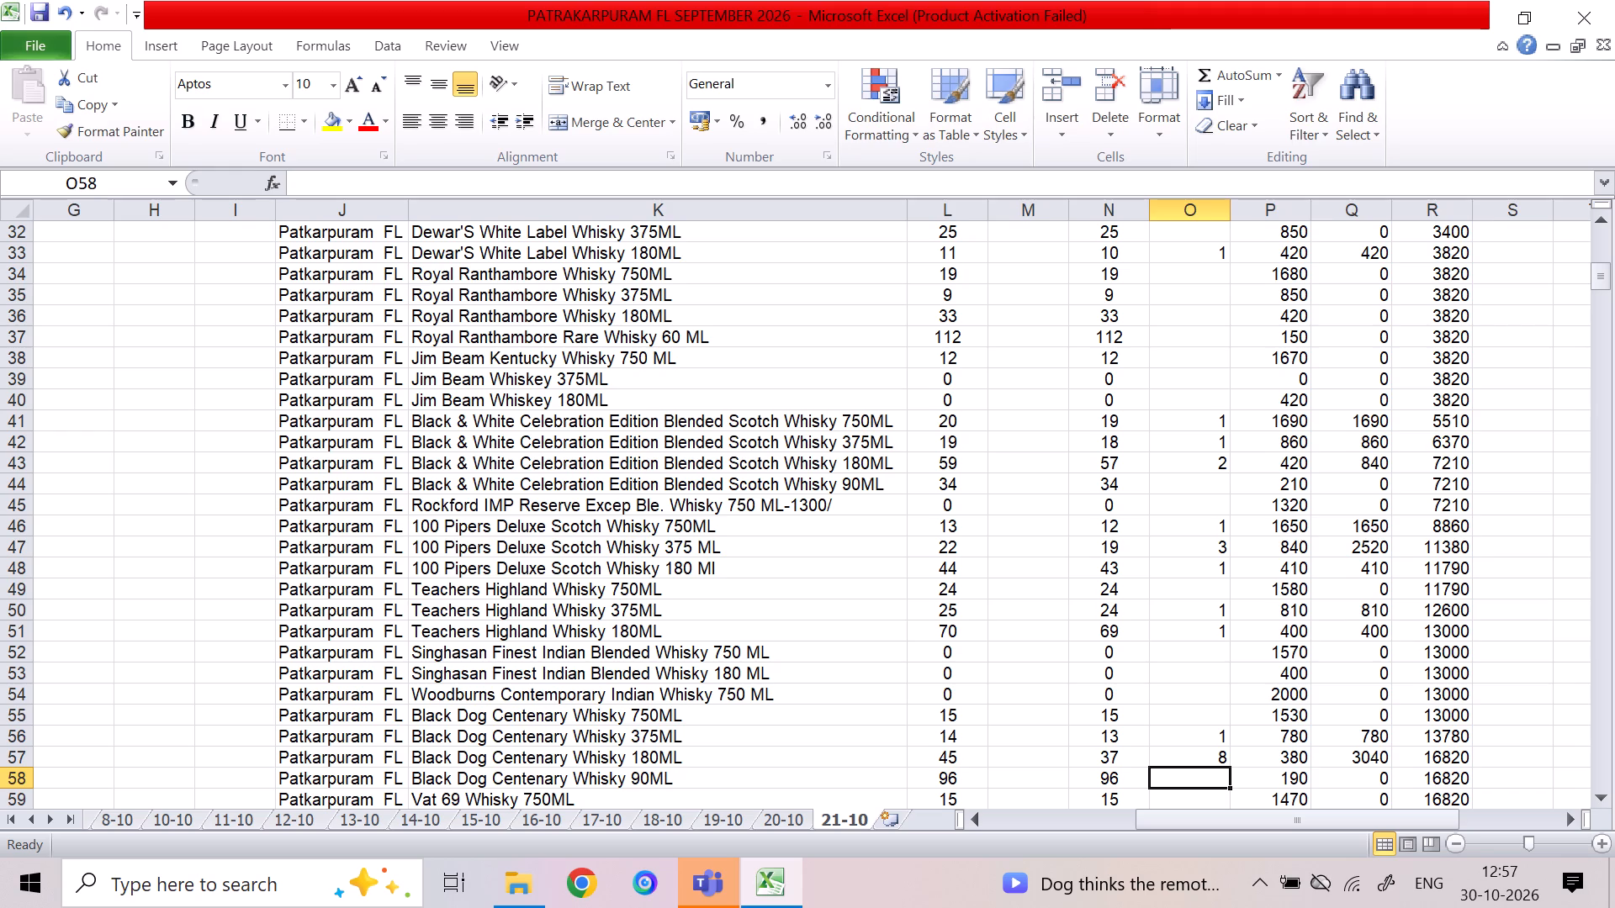
Enter a column O quantity of 1 for Vat 69 Whisky 750ML.
{"action": "key", "text": "Up"}
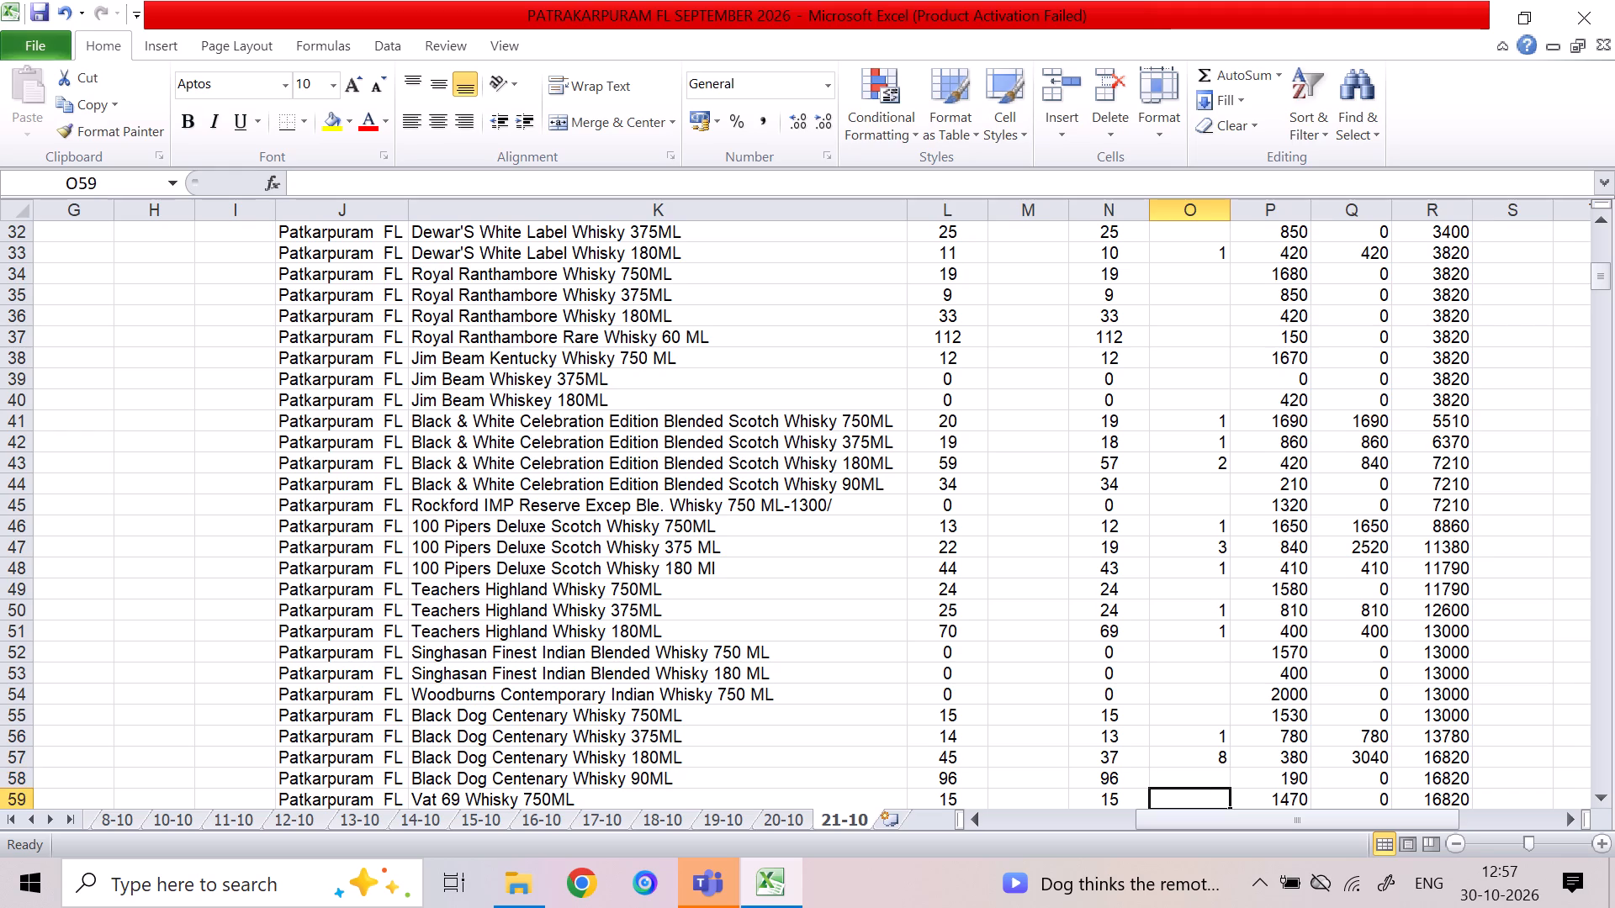
{"action": "key", "text": "1"}
{"action": "key", "text": "Down"}
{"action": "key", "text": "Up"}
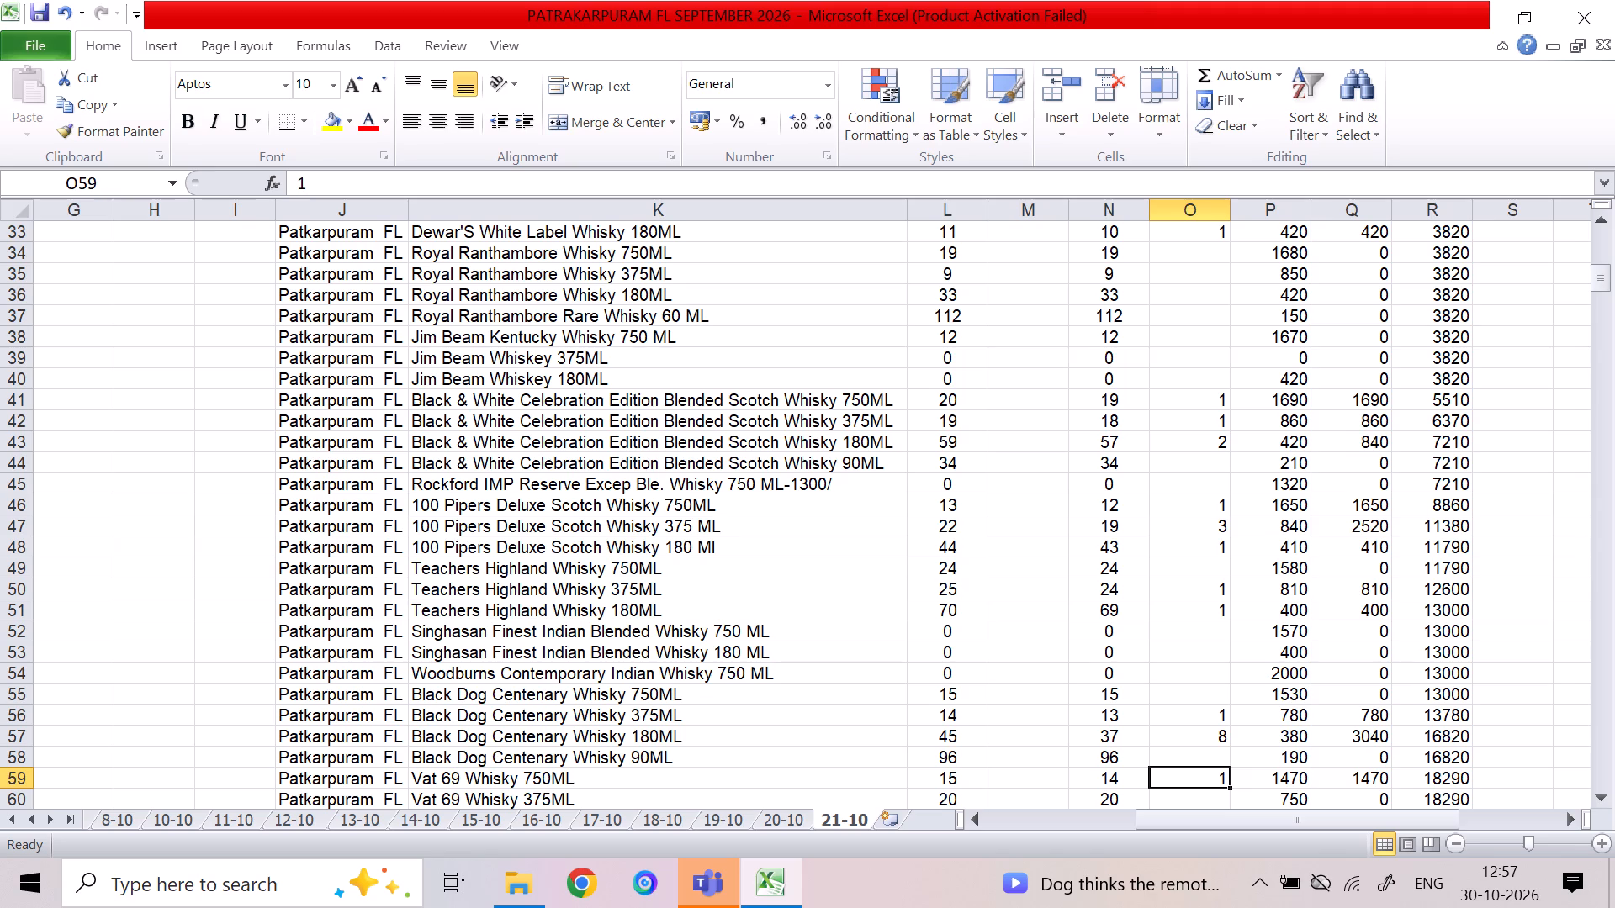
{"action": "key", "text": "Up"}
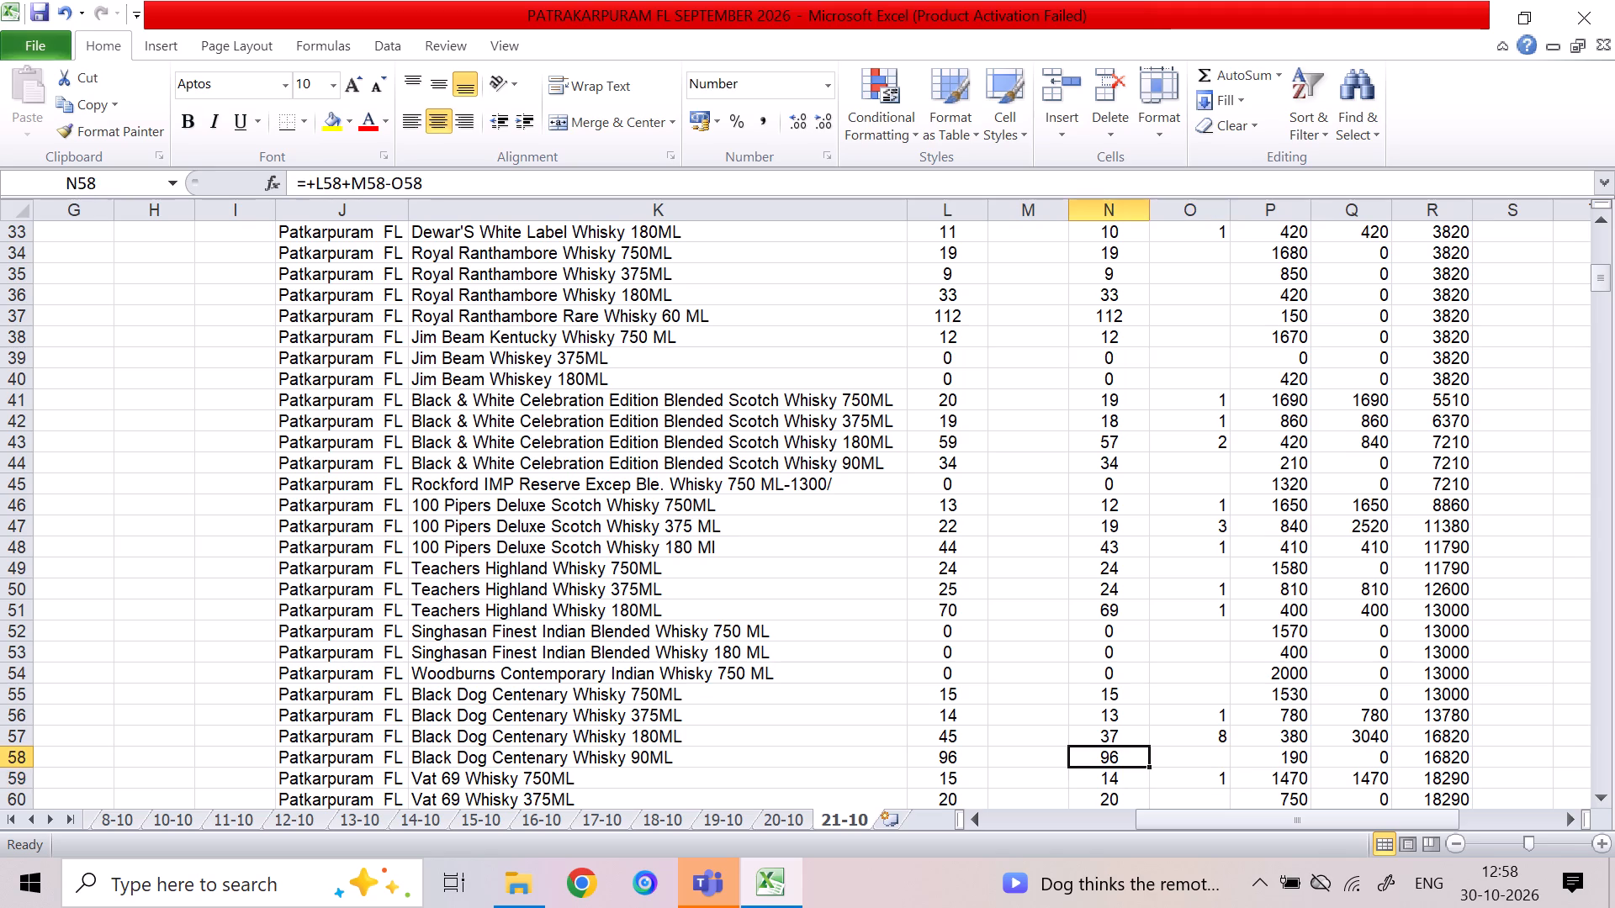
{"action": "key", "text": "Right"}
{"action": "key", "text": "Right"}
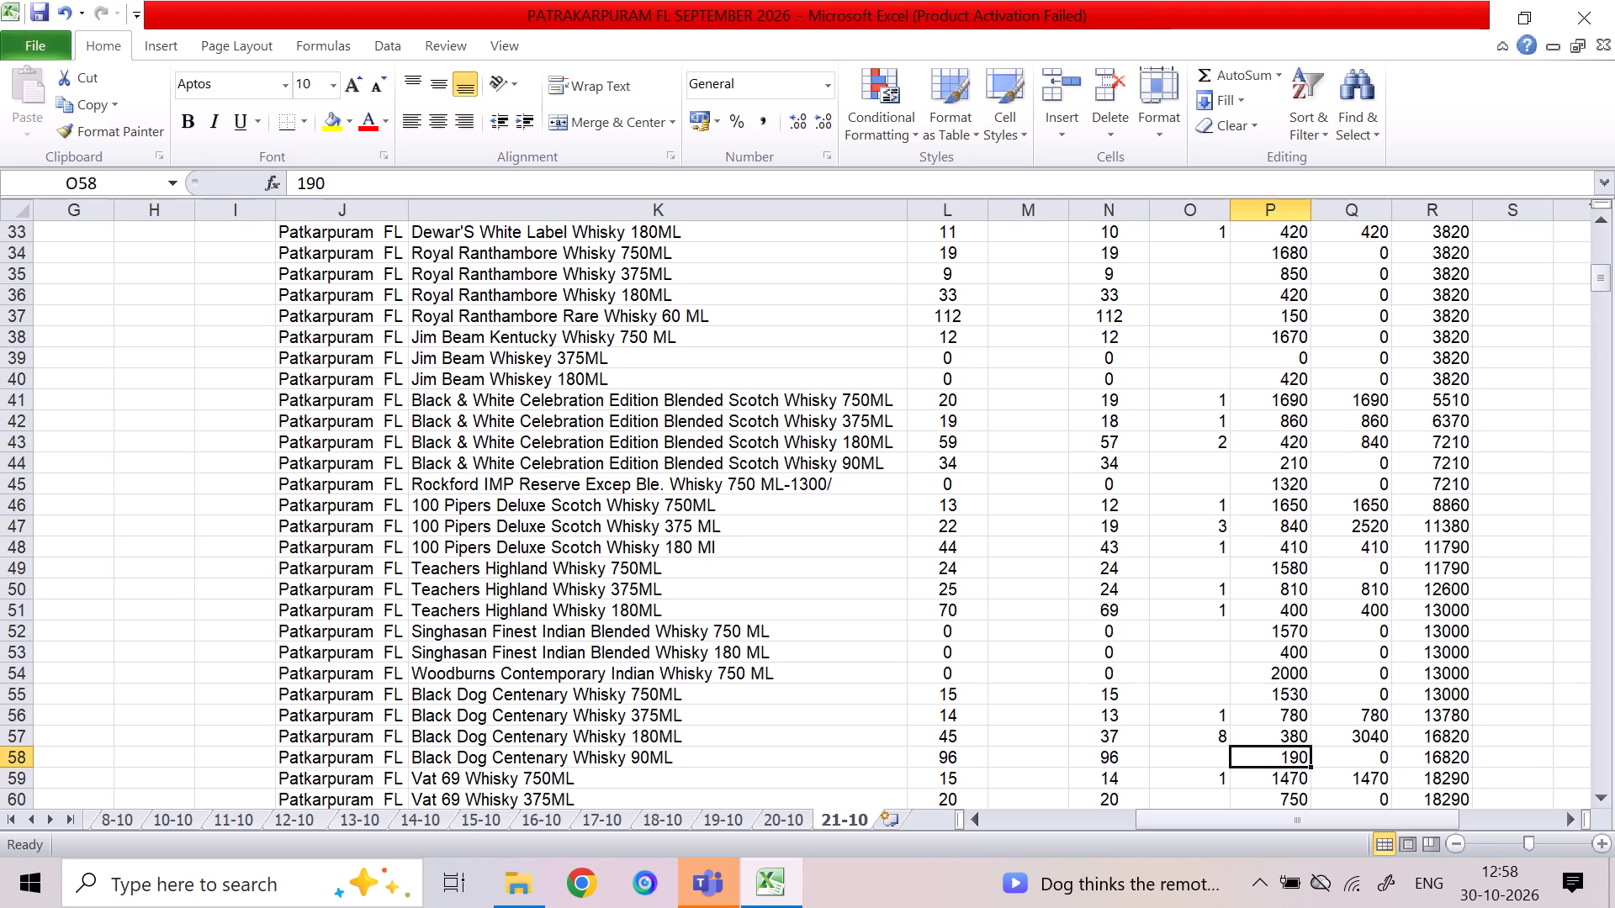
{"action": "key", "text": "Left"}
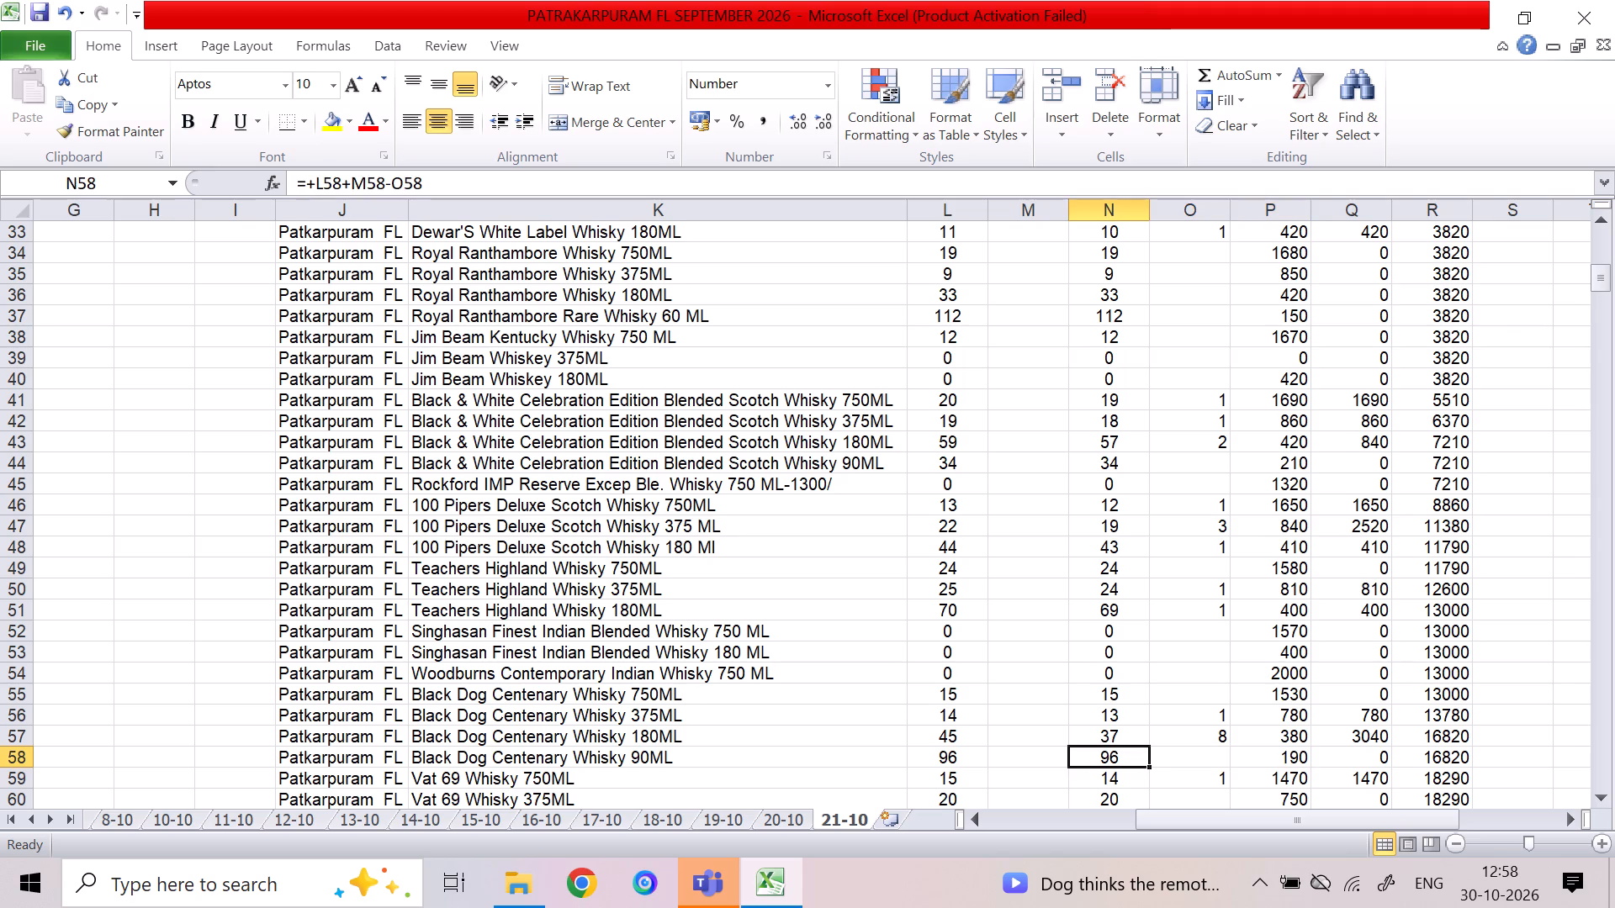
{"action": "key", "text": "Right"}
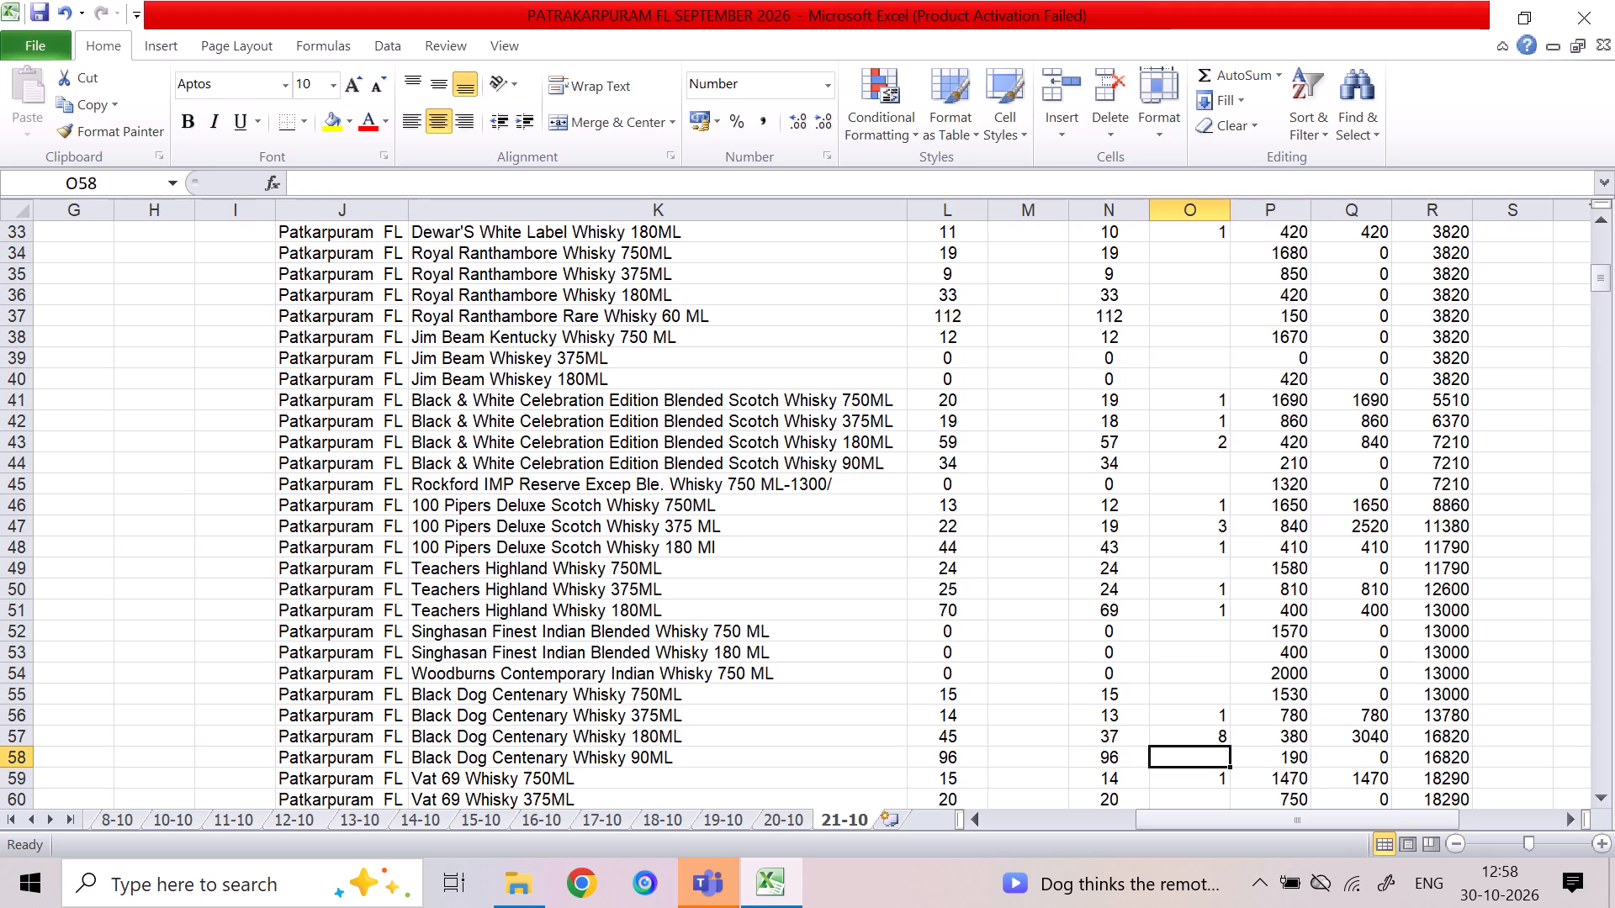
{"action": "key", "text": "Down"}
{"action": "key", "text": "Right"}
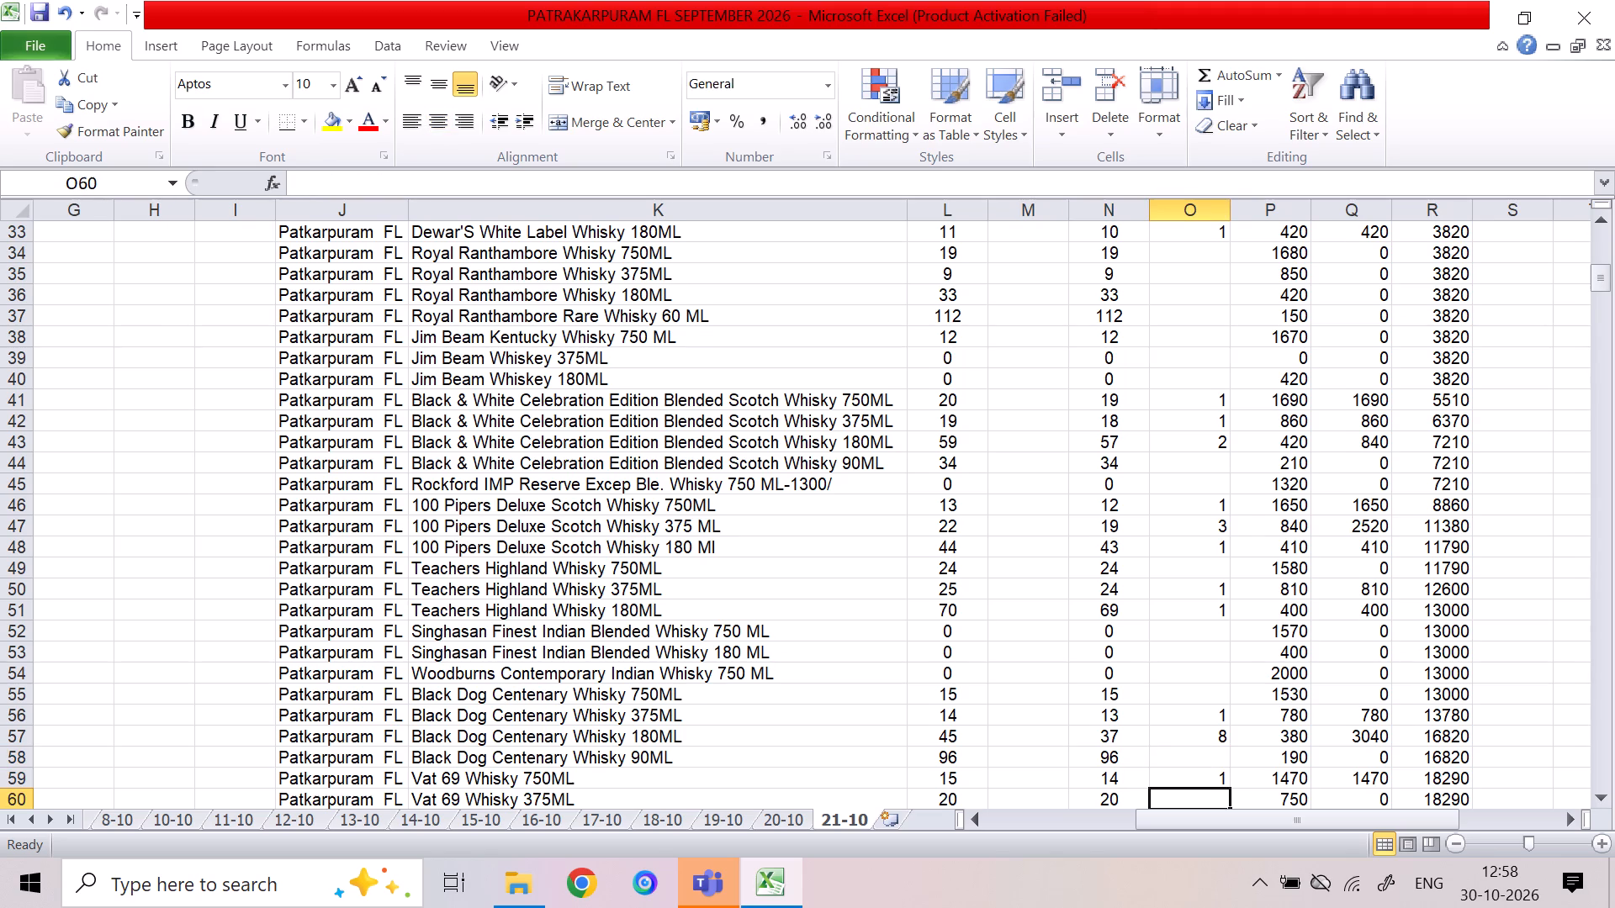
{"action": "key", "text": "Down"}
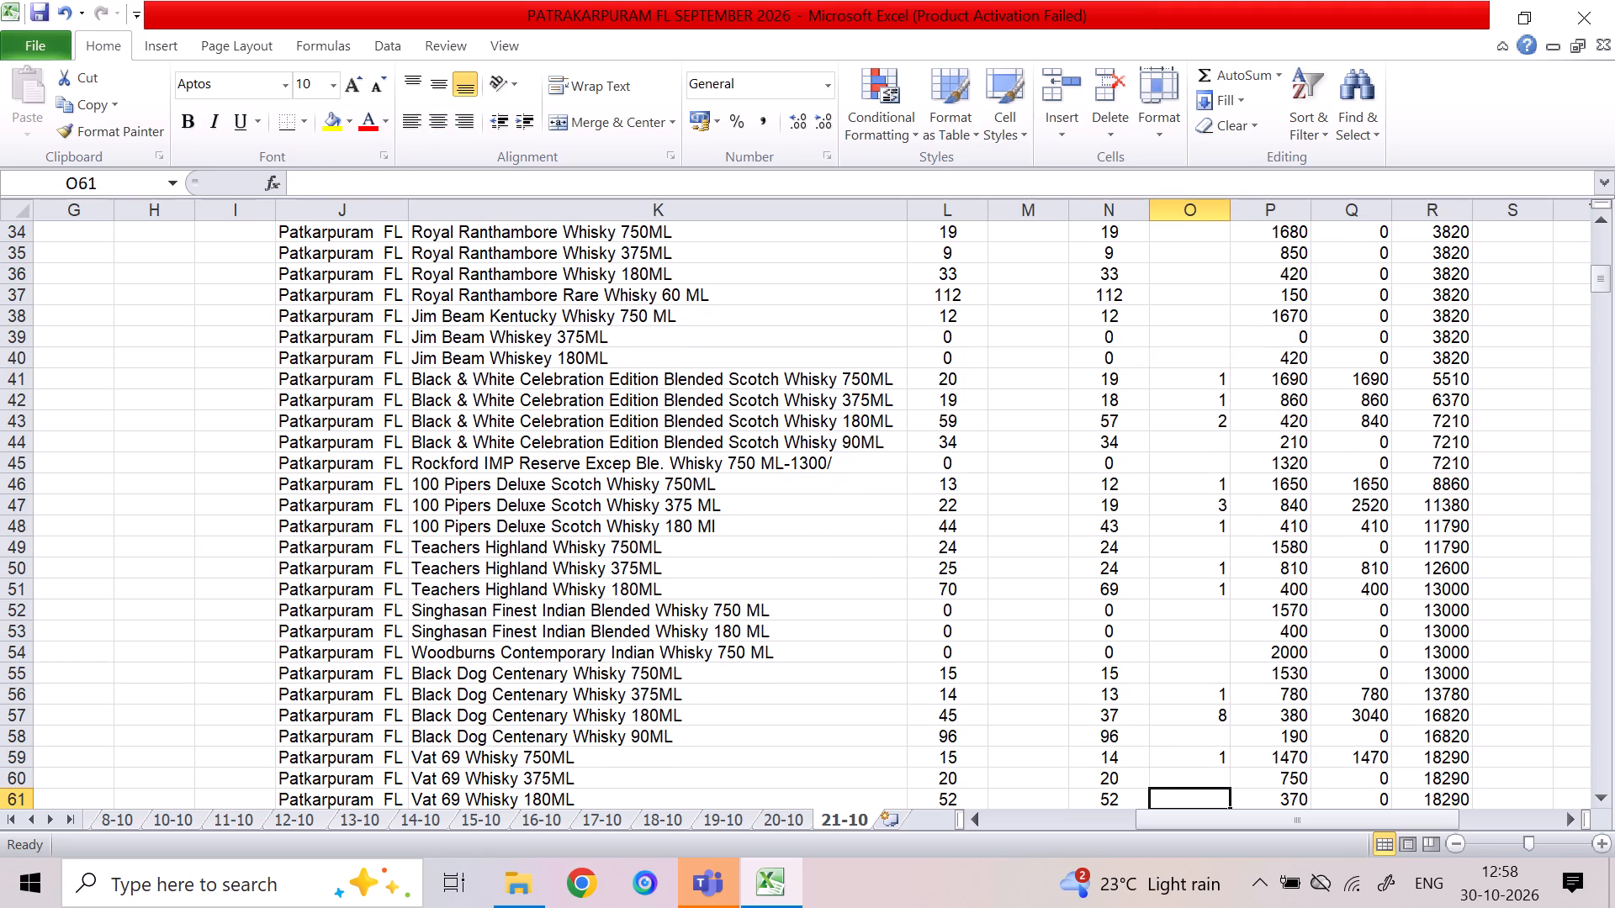
Enter column O quantities of 2 for Vat 69 Whisky 180ML and 3 for Golden Oak Barrel Whisky 180 ML.
{"action": "key", "text": "2"}
{"action": "key", "text": "Down"}
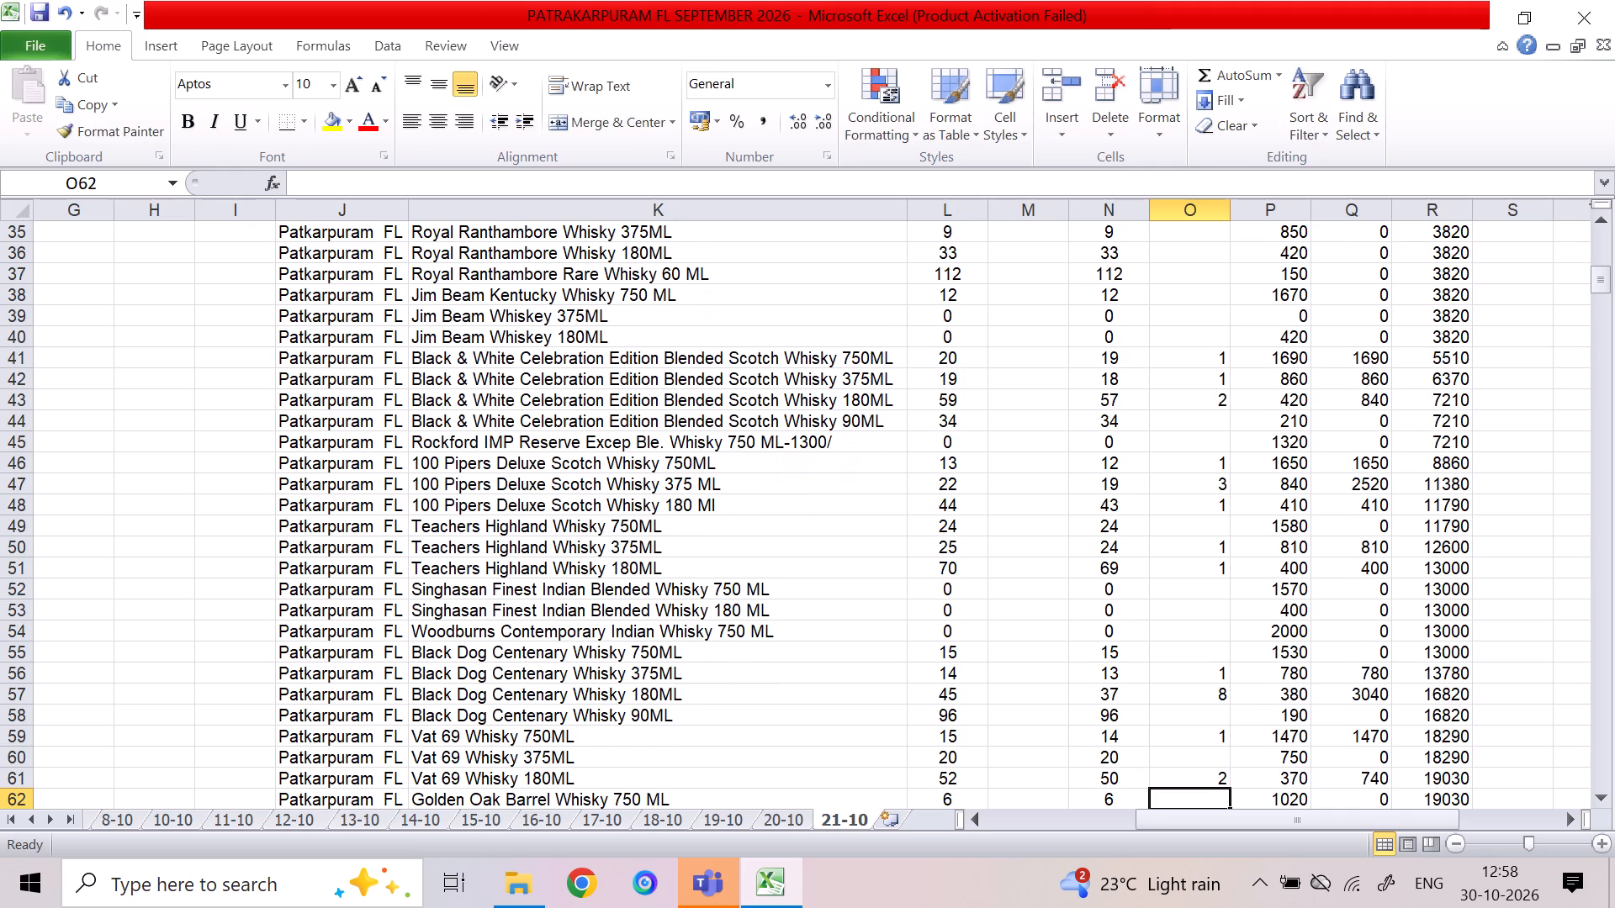
{"action": "key", "text": "Down"}
{"action": "key", "text": "Down"}
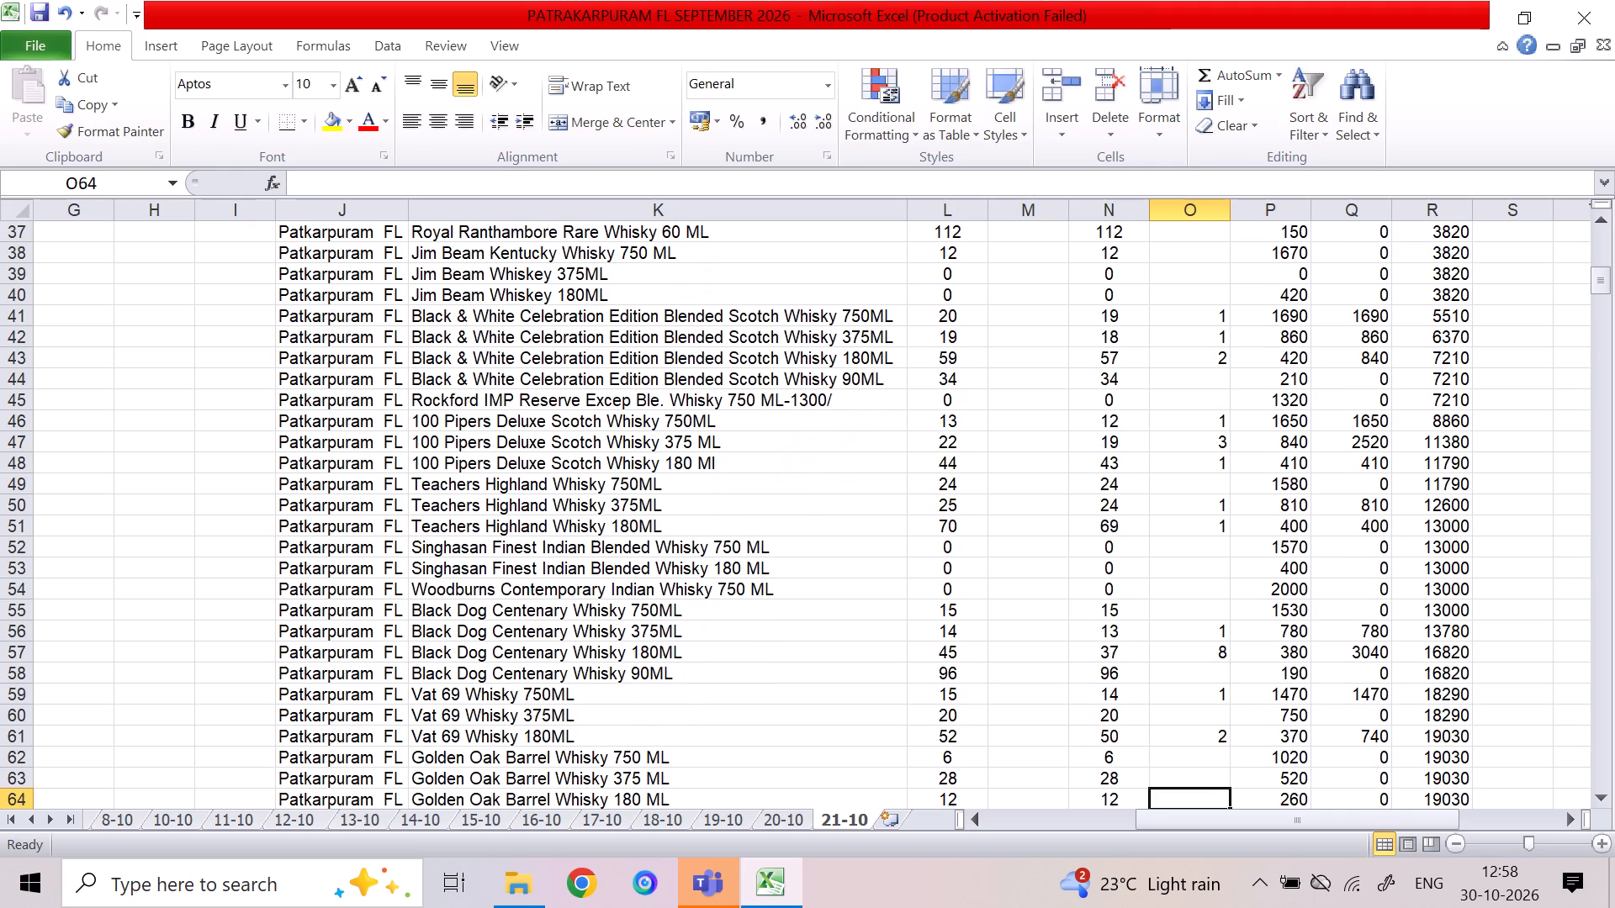
{"action": "key", "text": "3"}
{"action": "key", "text": "Down"}
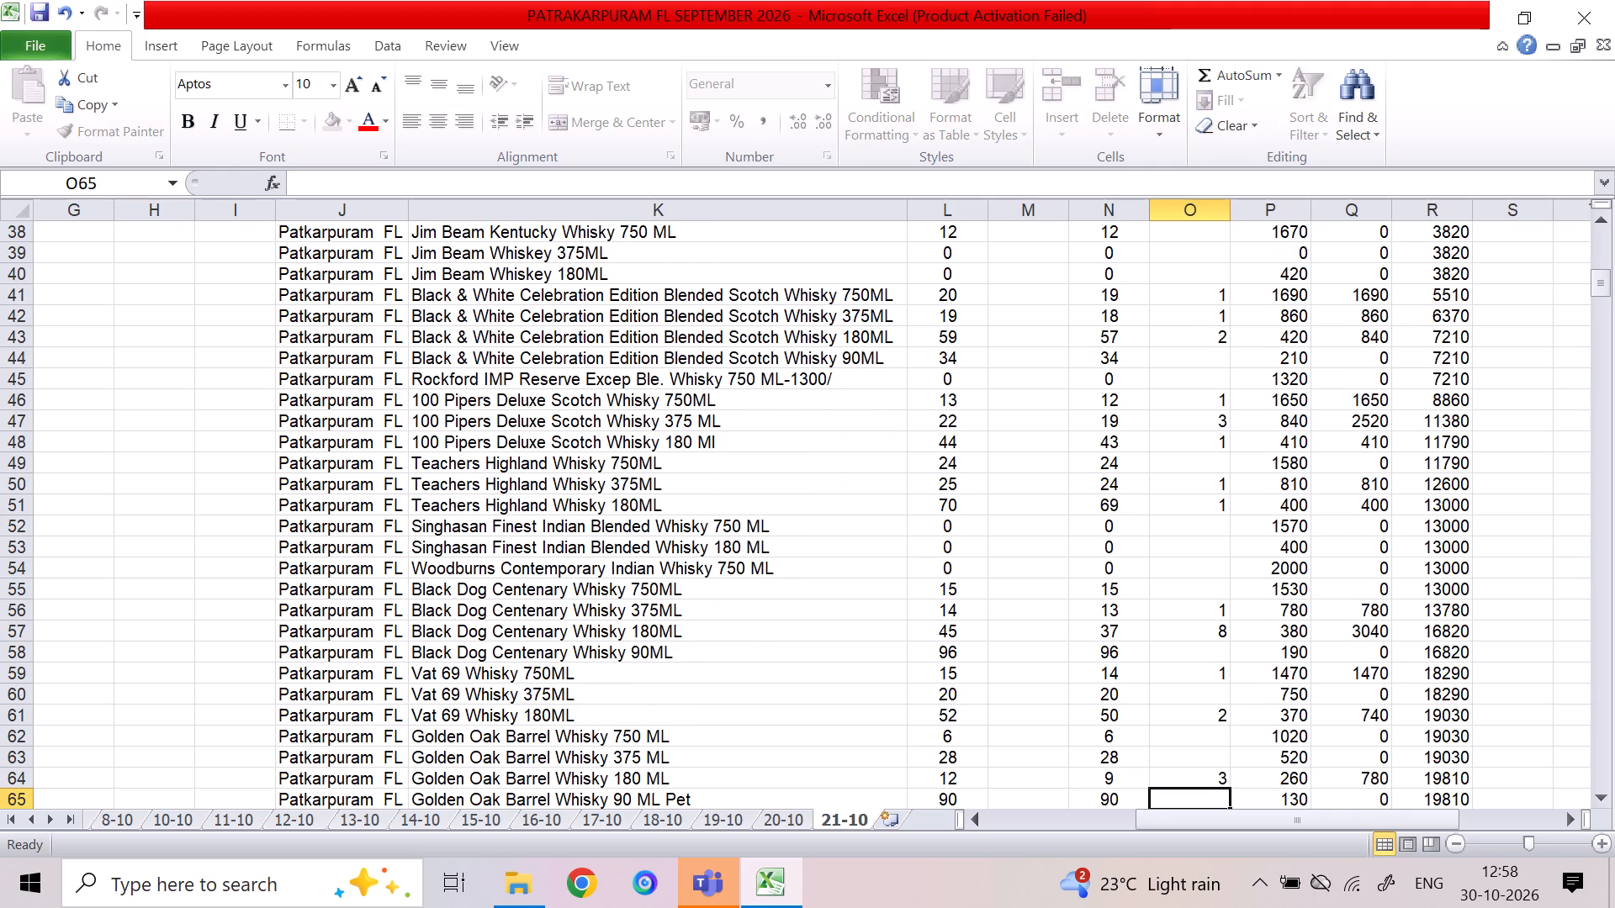
Enter a column O quantity of 1 for Golfershot 18 Hole Rare Whisky 180 ML.
{"action": "key", "text": "Down"}
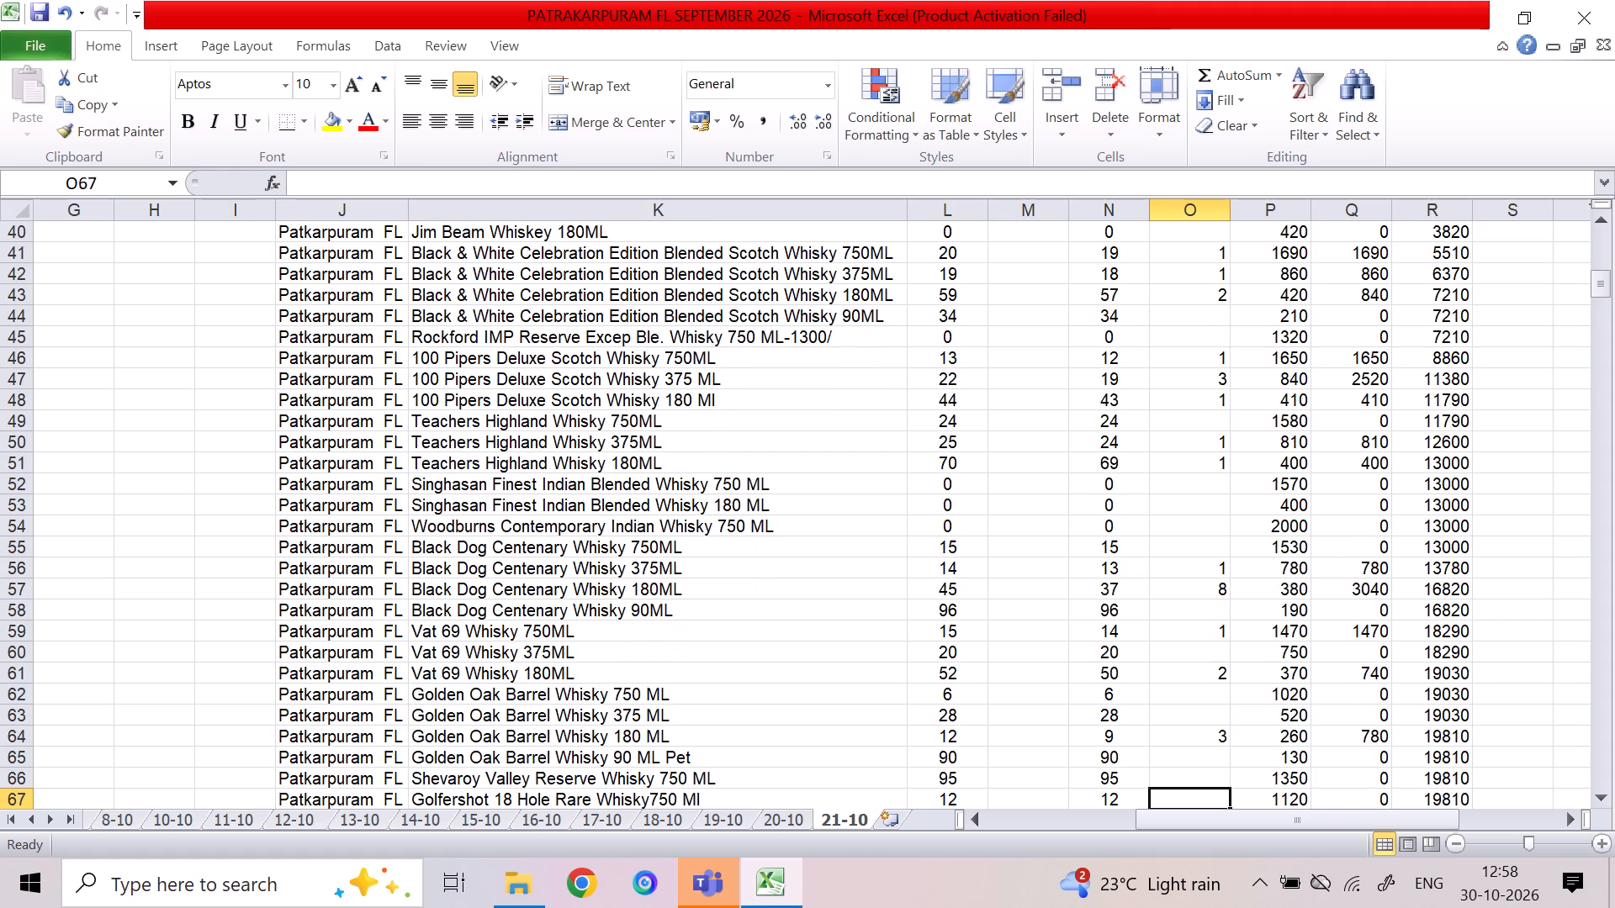
{"action": "key", "text": "Up"}
{"action": "key", "text": "Down"}
{"action": "key", "text": "Down"}
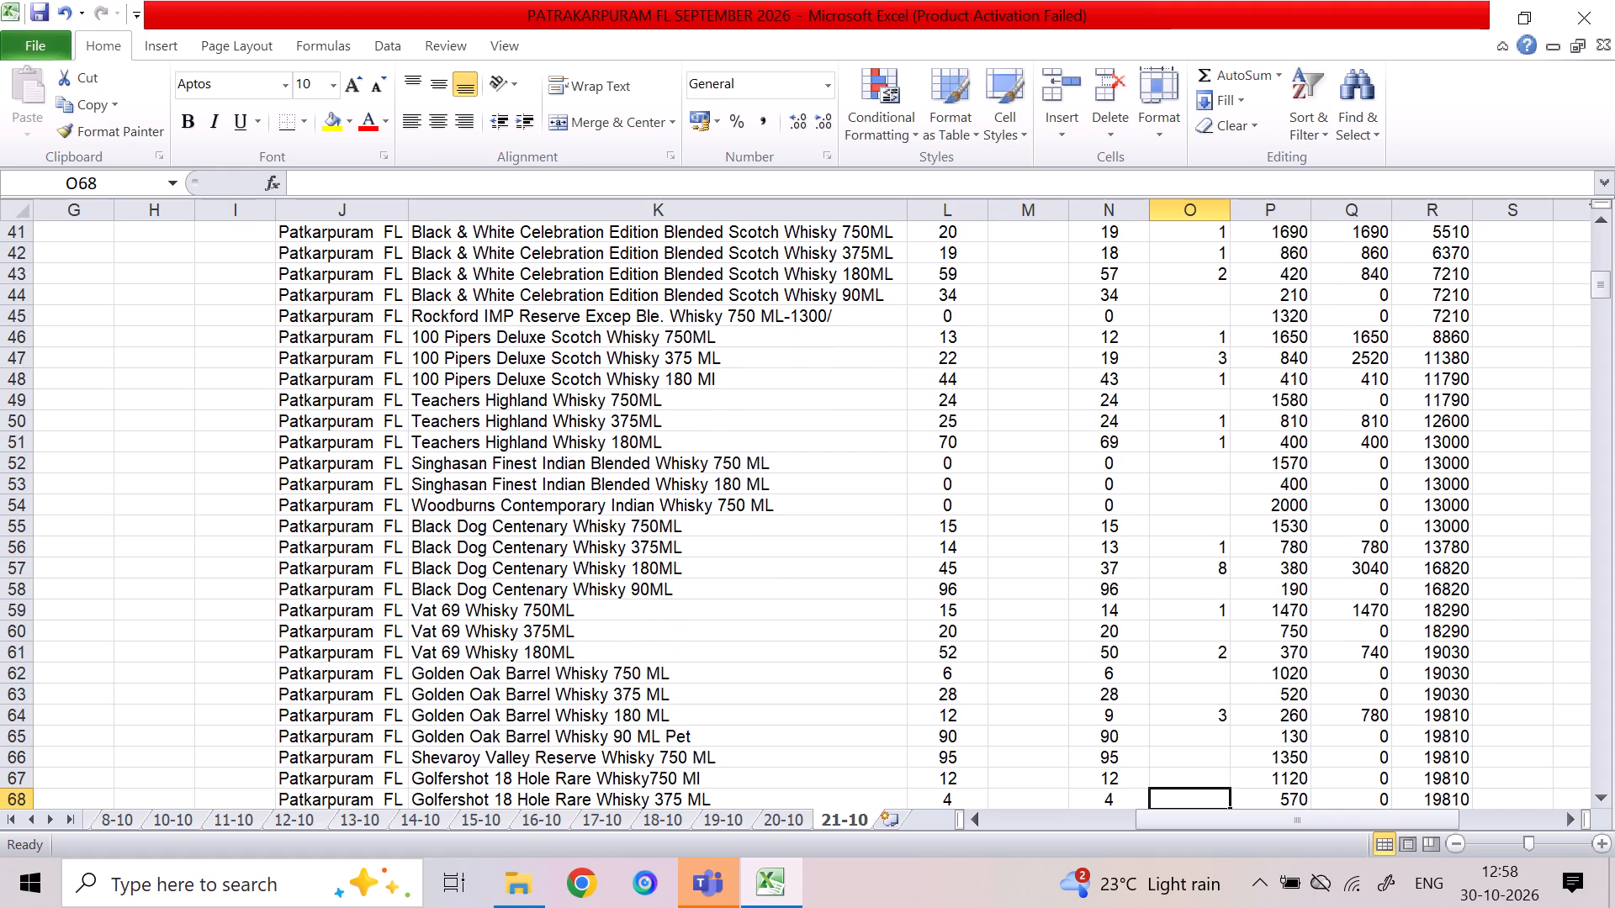
{"action": "key", "text": "Down"}
{"action": "key", "text": "1"}
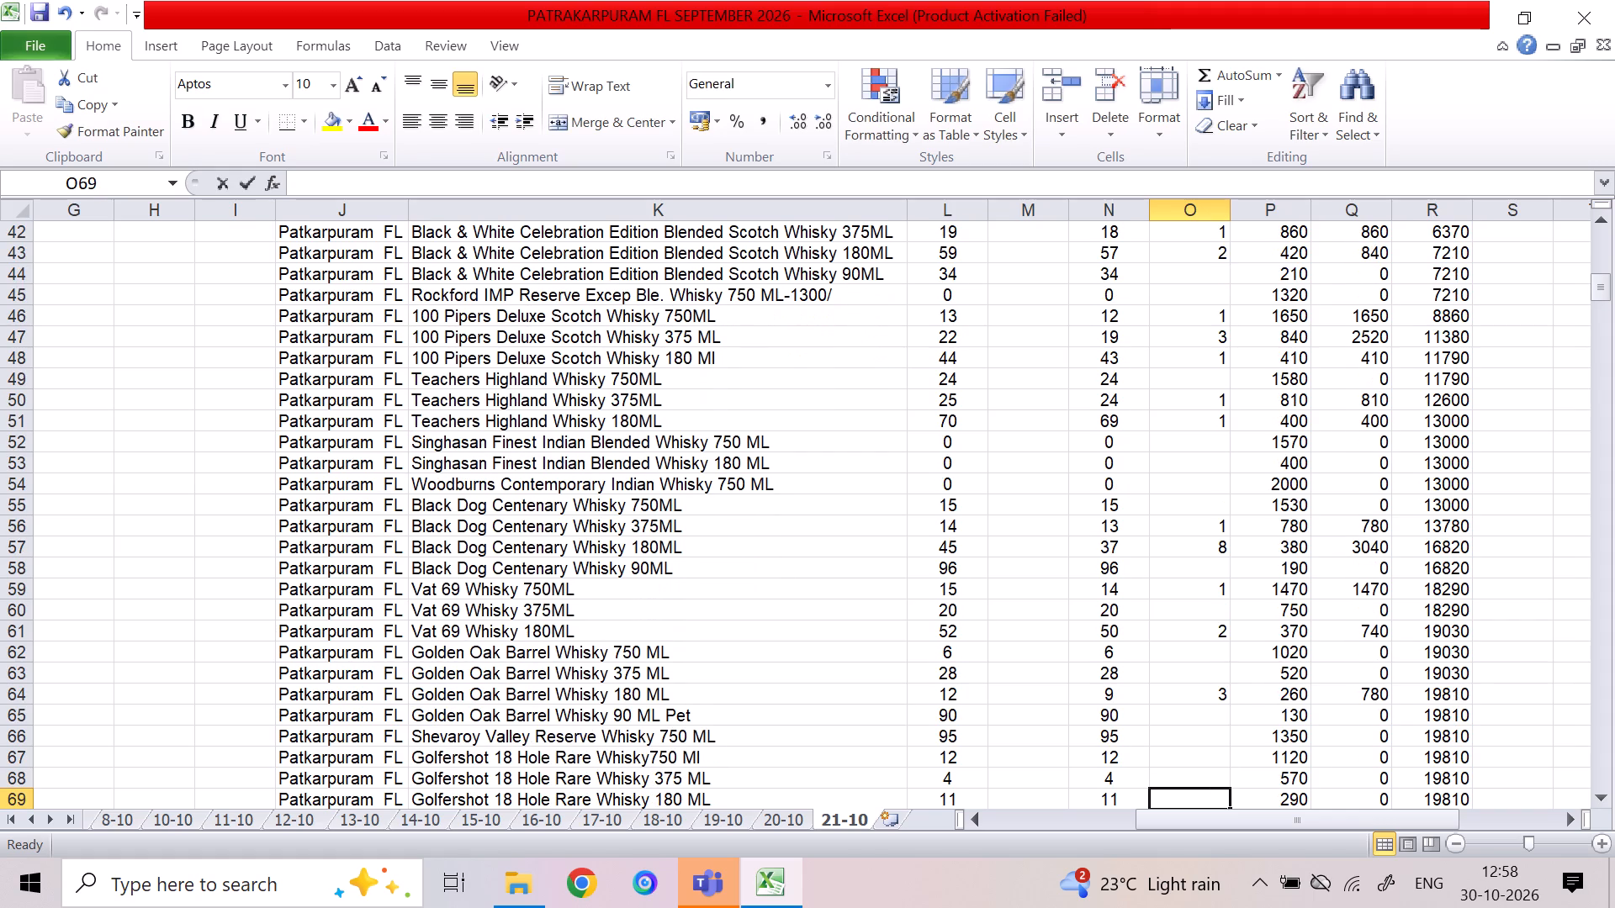
{"action": "key", "text": "Down"}
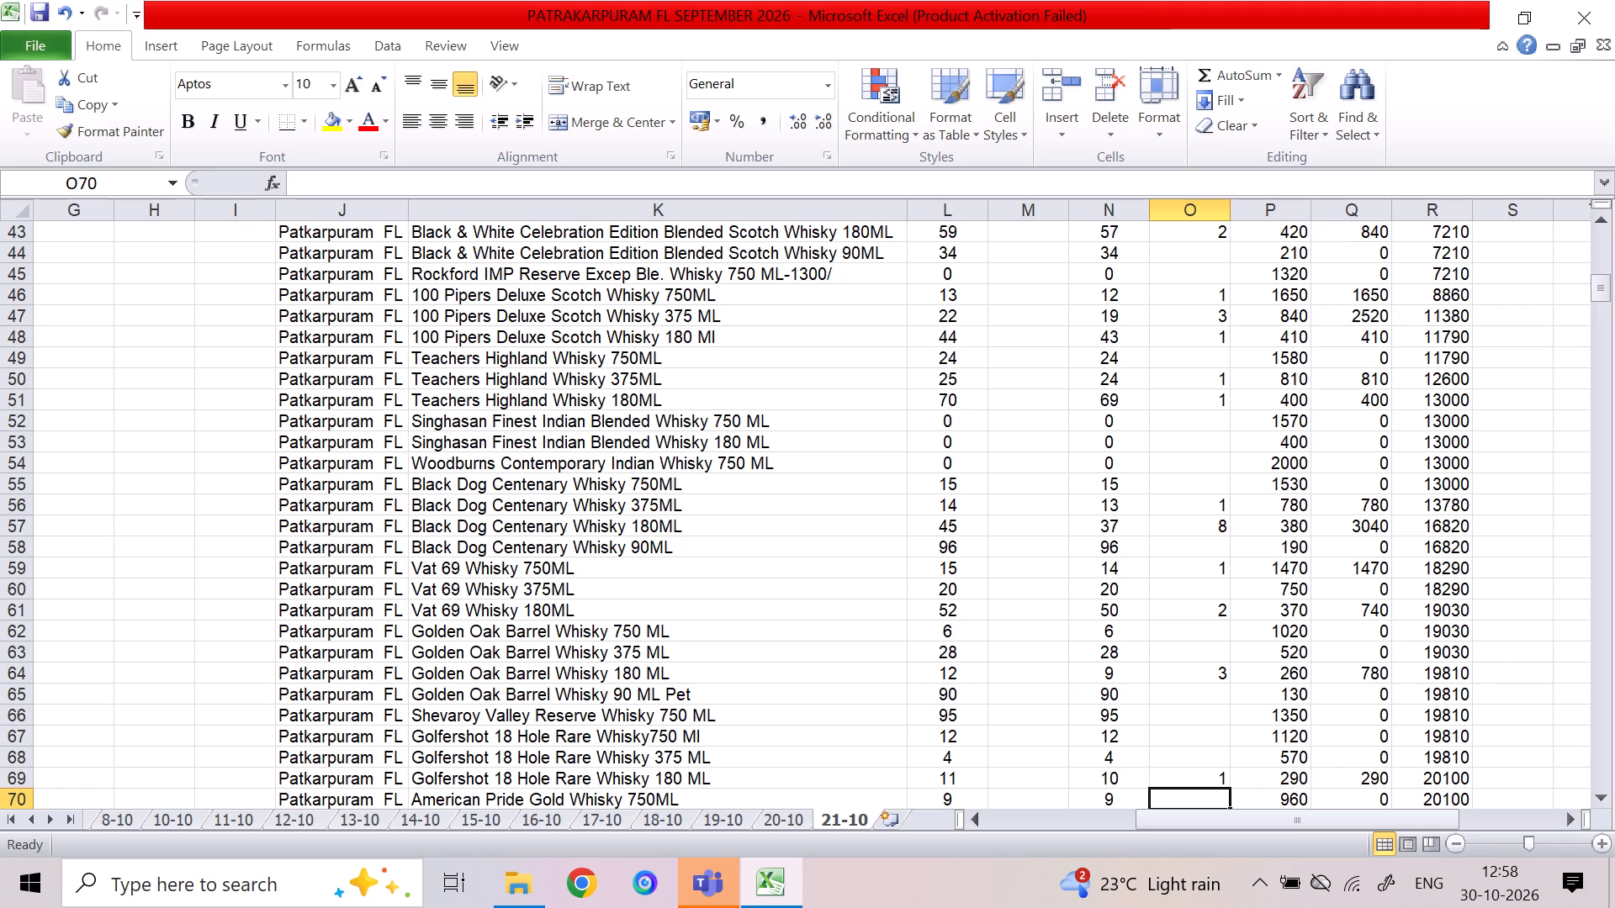
Enter a column O quantity of 3 for American Pride Gold Whisky 180ML.
{"action": "key", "text": "Down"}
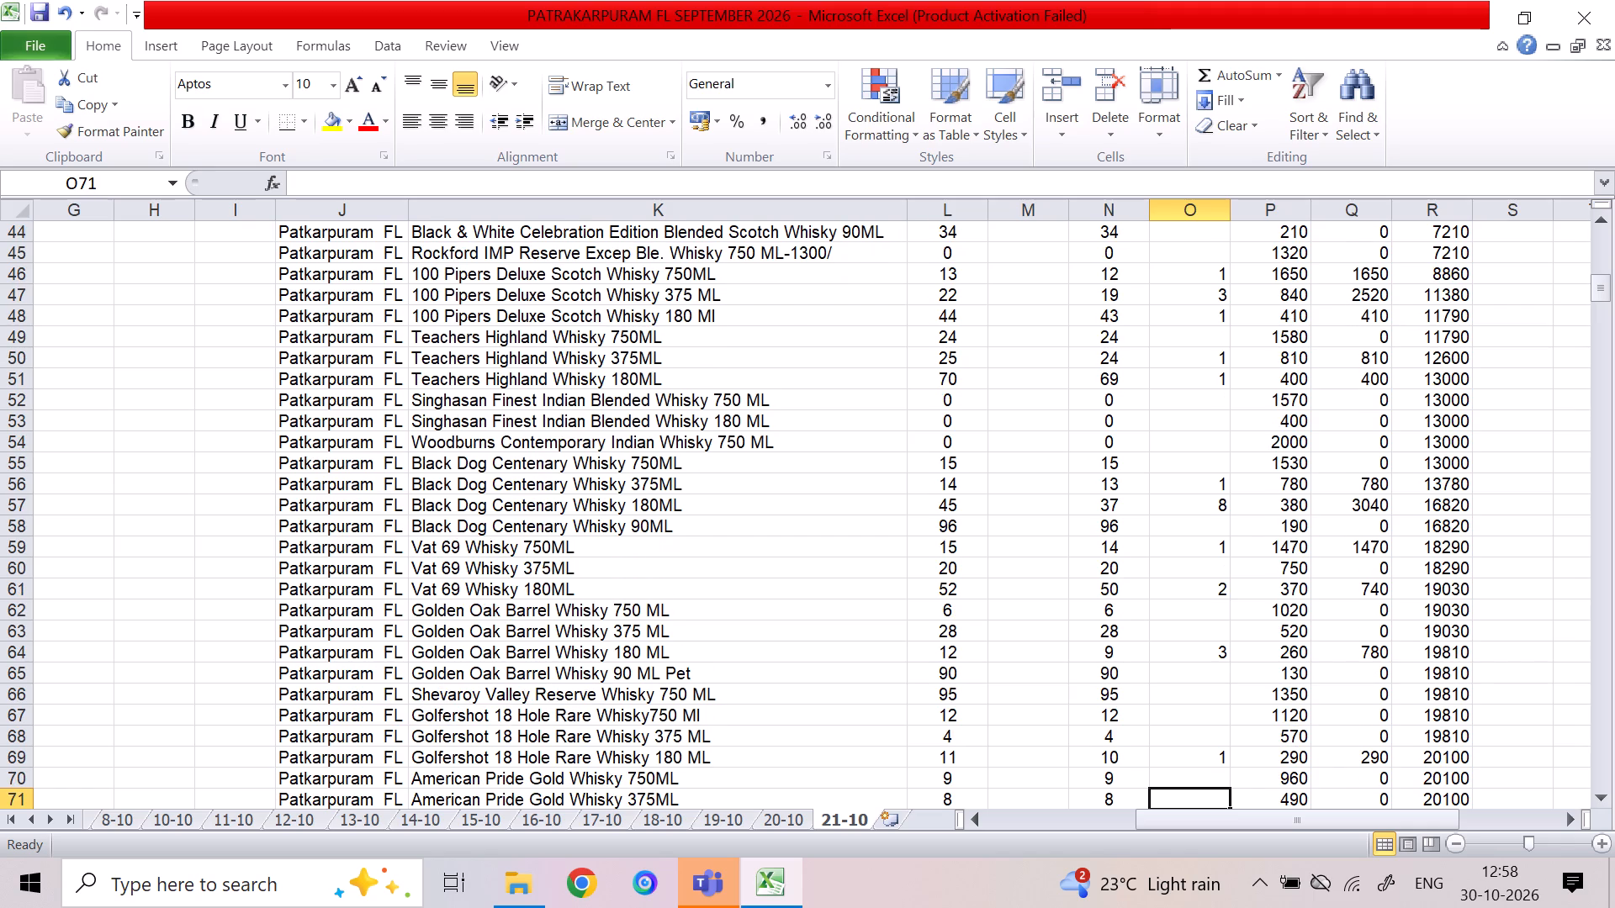
{"action": "key", "text": "Down"}
{"action": "key", "text": "3"}
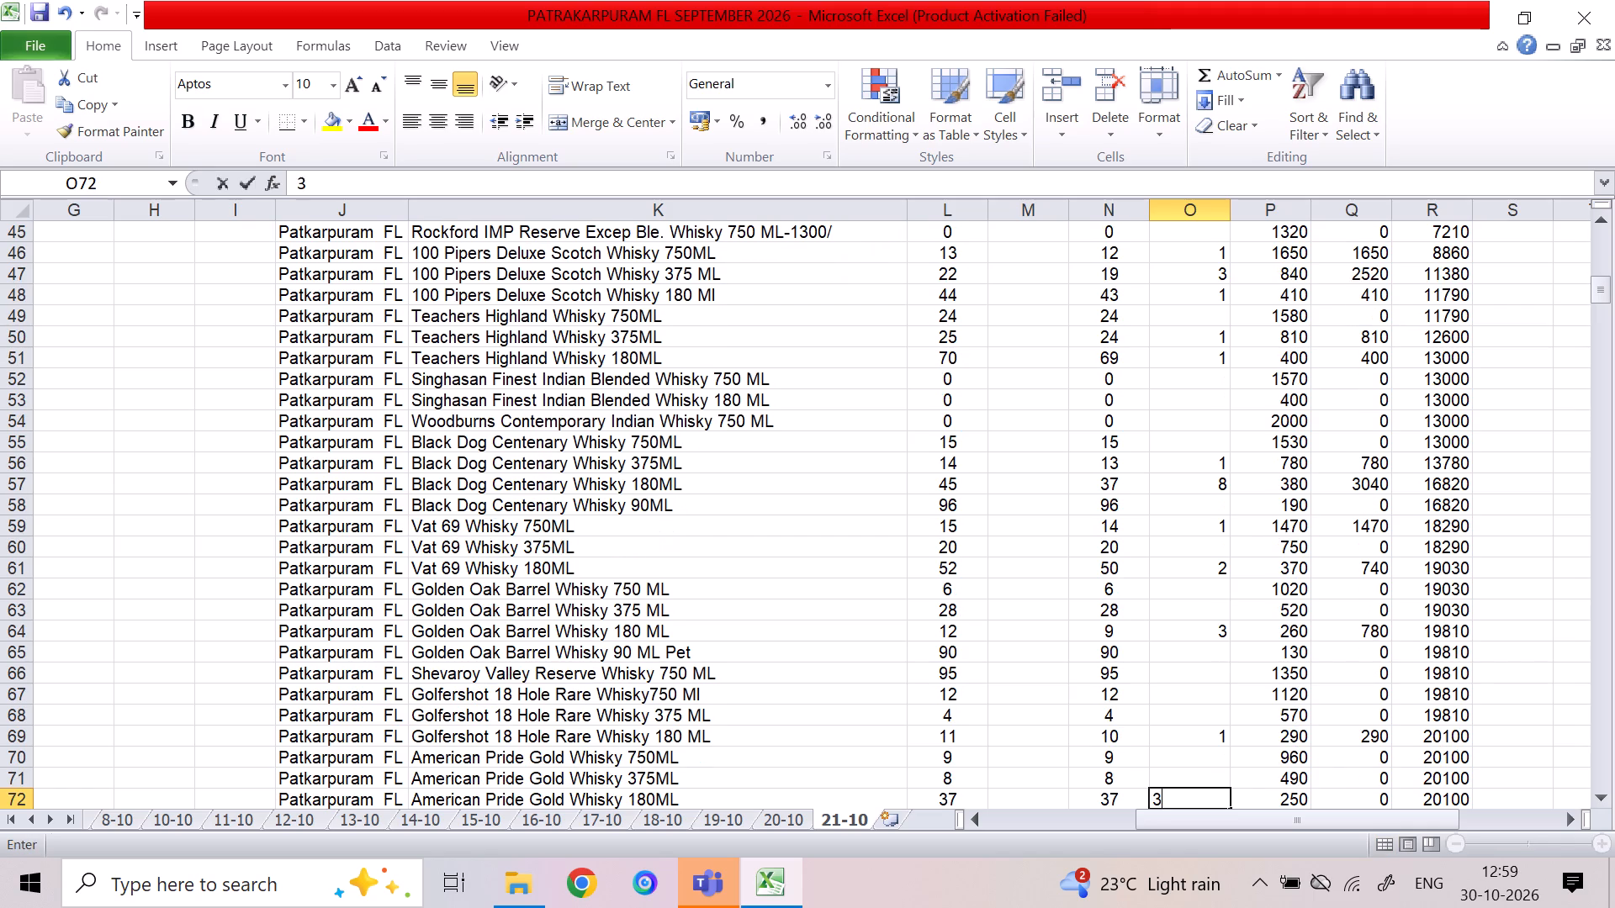
{"action": "key", "text": "Down"}
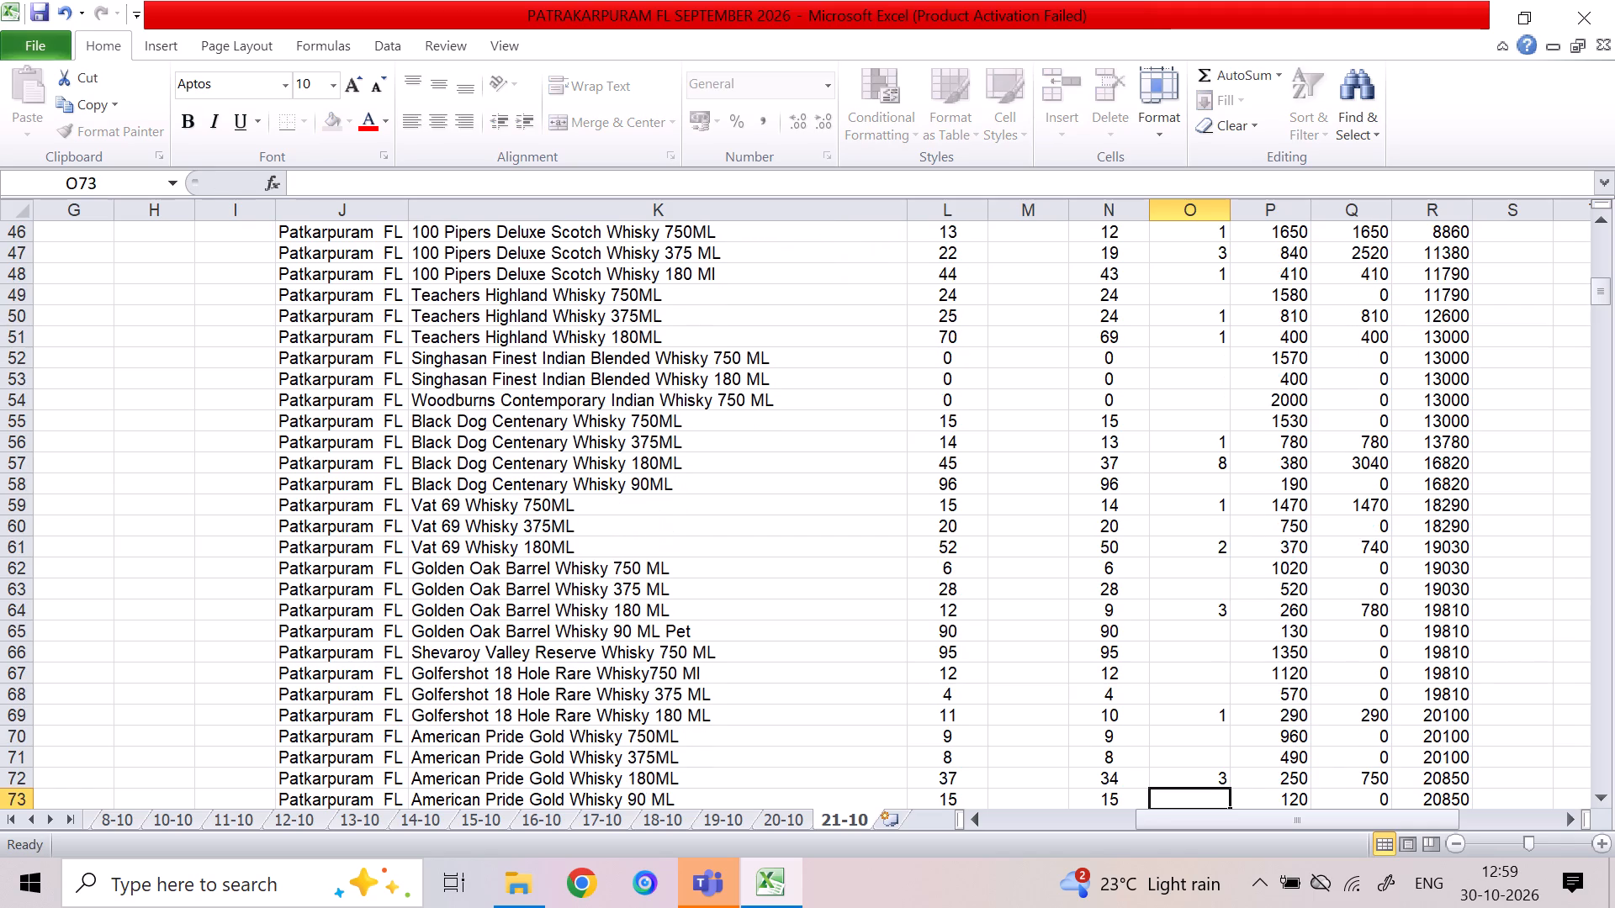
Enter a column O quantity of 1 for Blenders Pride Reserve Whisky 750ML.
{"action": "key", "text": "Down"}
{"action": "key", "text": "Up"}
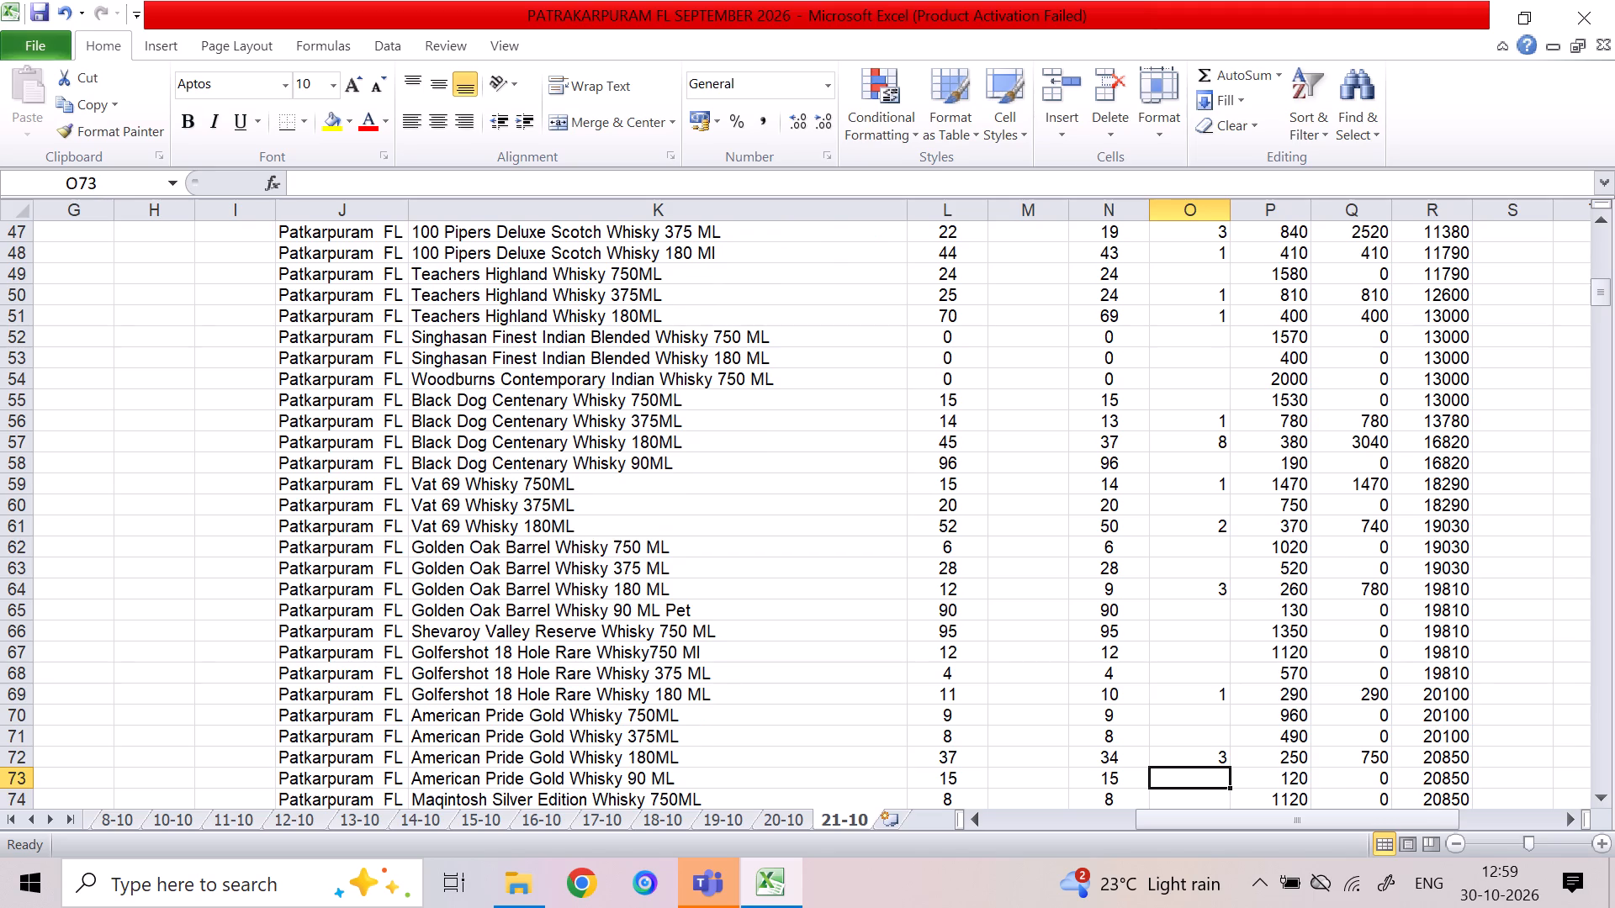
{"action": "key", "text": "Up"}
{"action": "key", "text": "Up"}
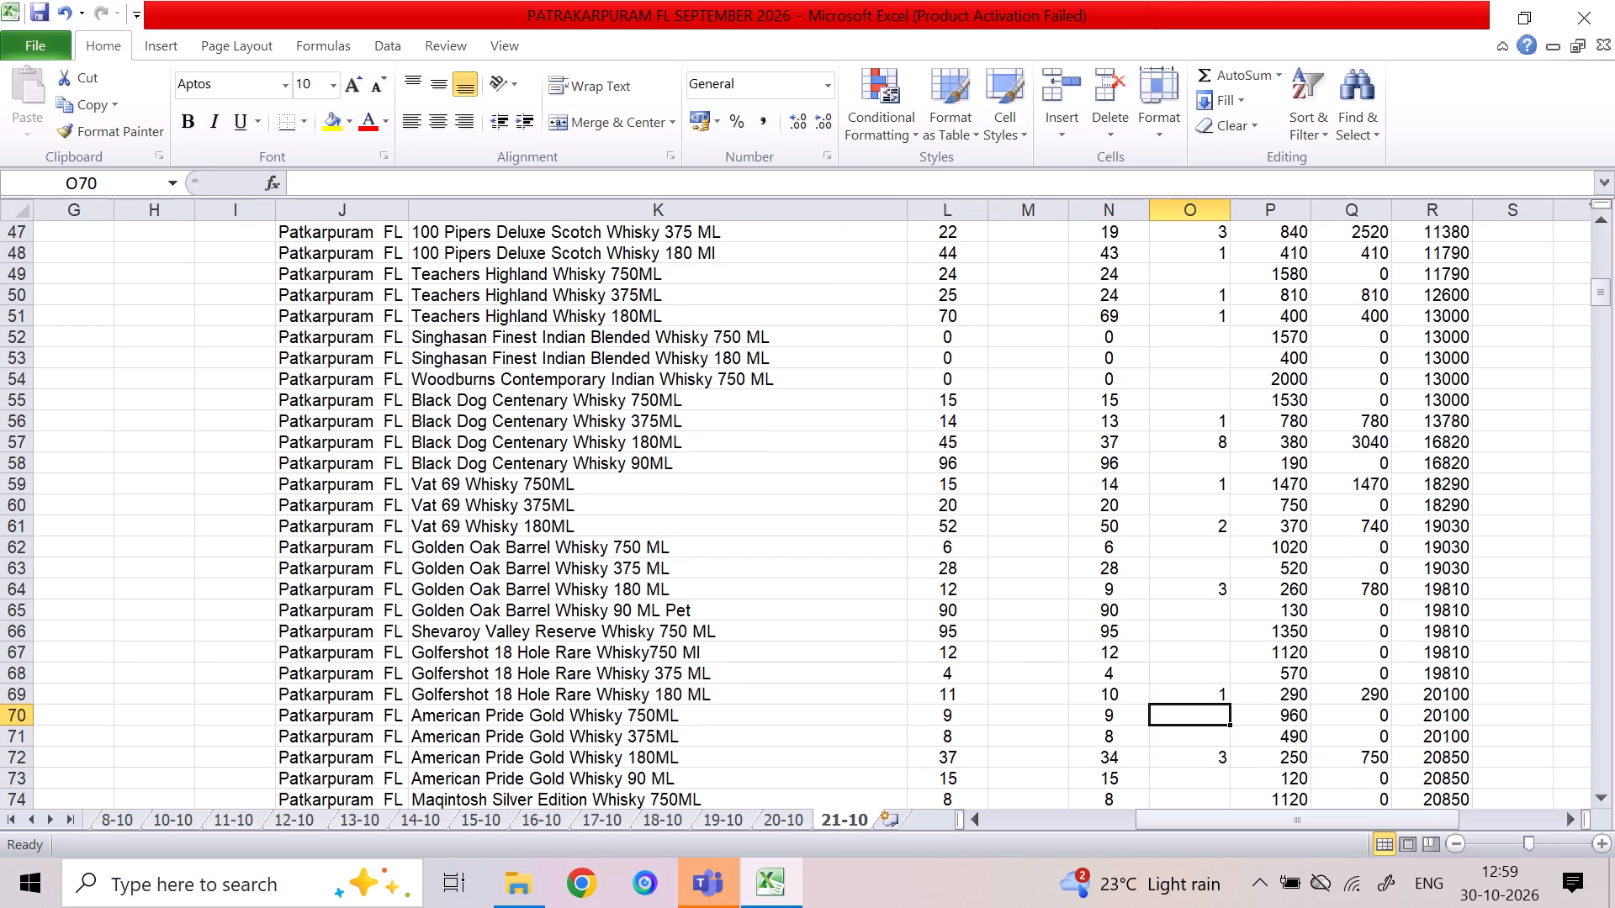
{"action": "key", "text": "Down"}
{"action": "key", "text": "Down"}
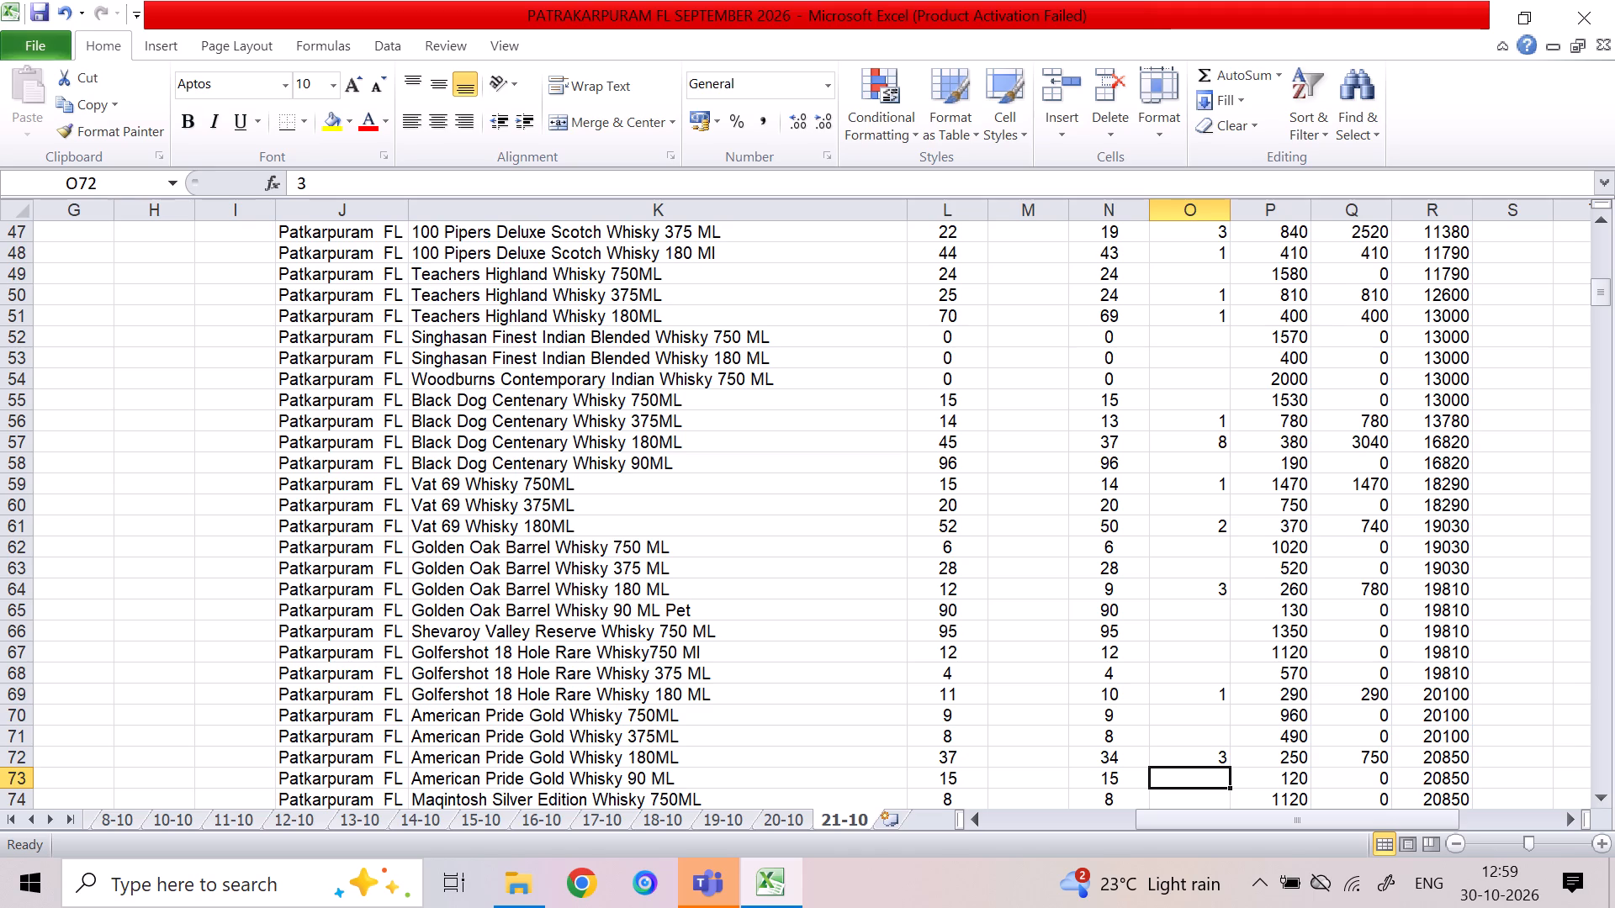
{"action": "key", "text": "Down"}
{"action": "key", "text": "Down"}
{"action": "key", "text": "Down"}
{"action": "key", "text": "Down"}
{"action": "key", "text": "Up"}
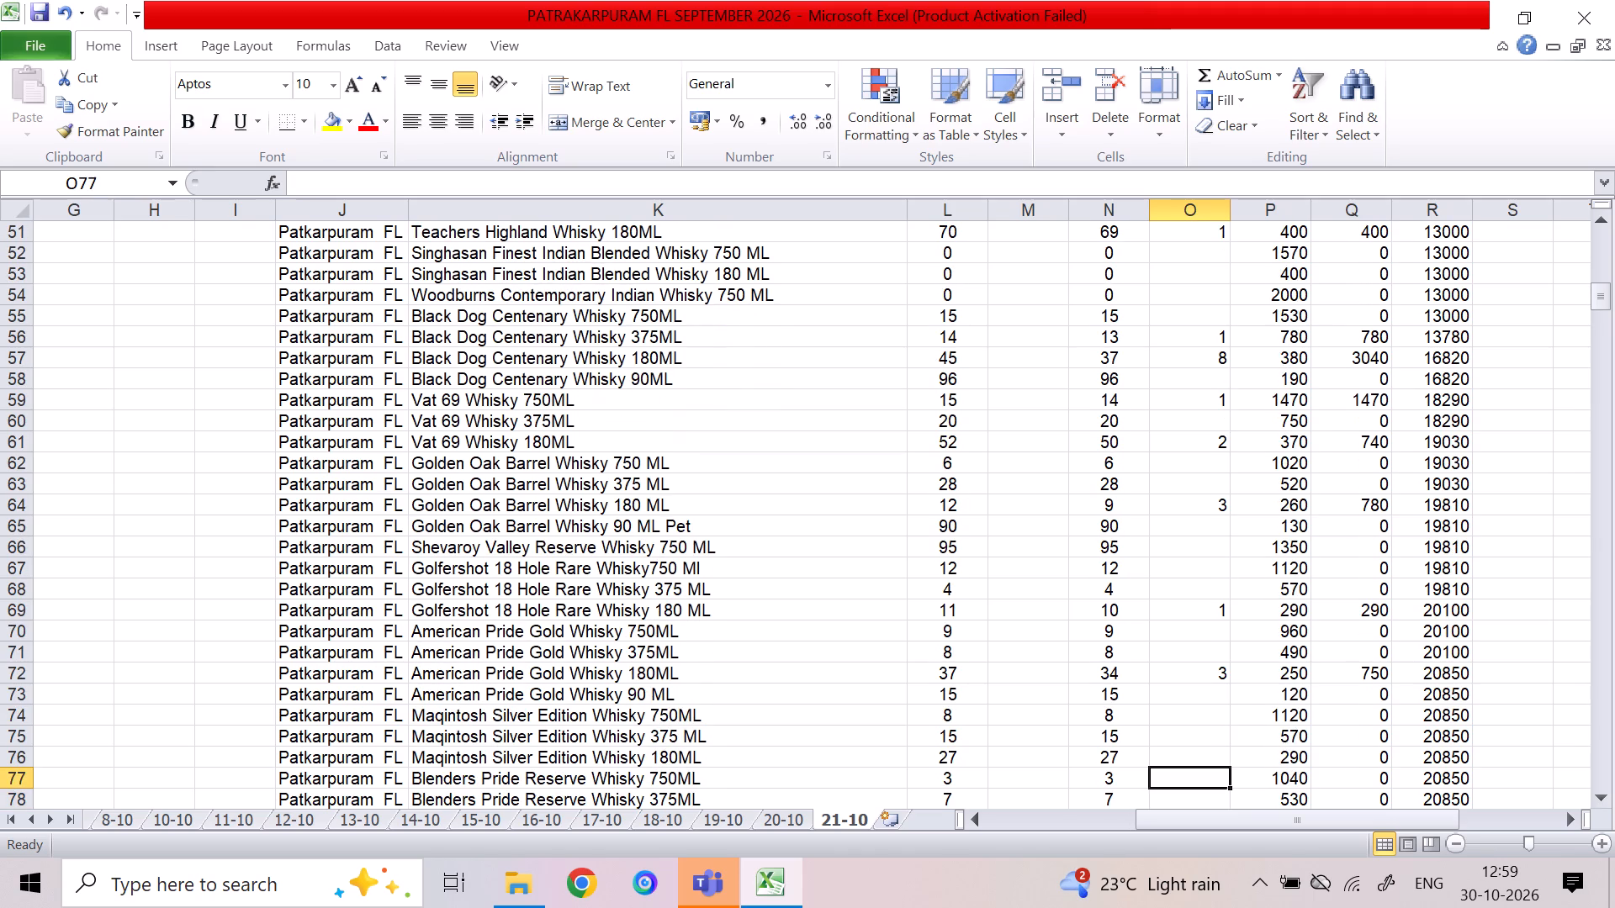
{"action": "key", "text": "Down"}
{"action": "key", "text": "Up"}
{"action": "key", "text": "1"}
{"action": "key", "text": "Down"}
Enter a column O quantity of 11 for the Blenders Pride Reserve 180 ML PET row.
{"action": "key", "text": "Right"}
{"action": "key", "text": "Left"}
{"action": "key", "text": "Down"}
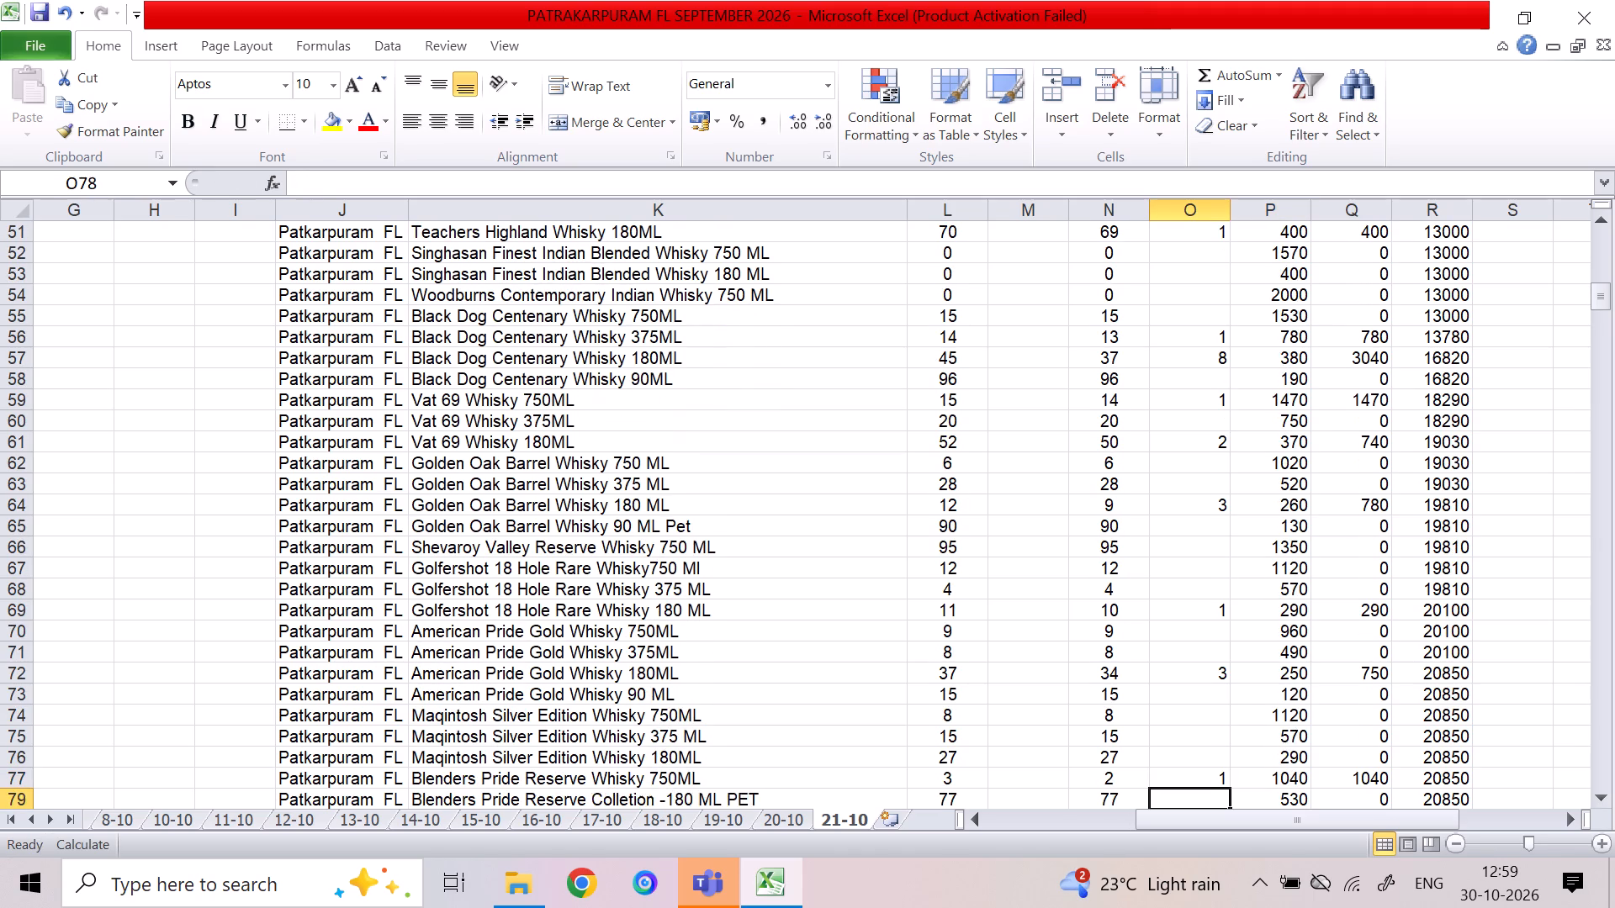
{"action": "key", "text": "Down"}
{"action": "key", "text": "Up"}
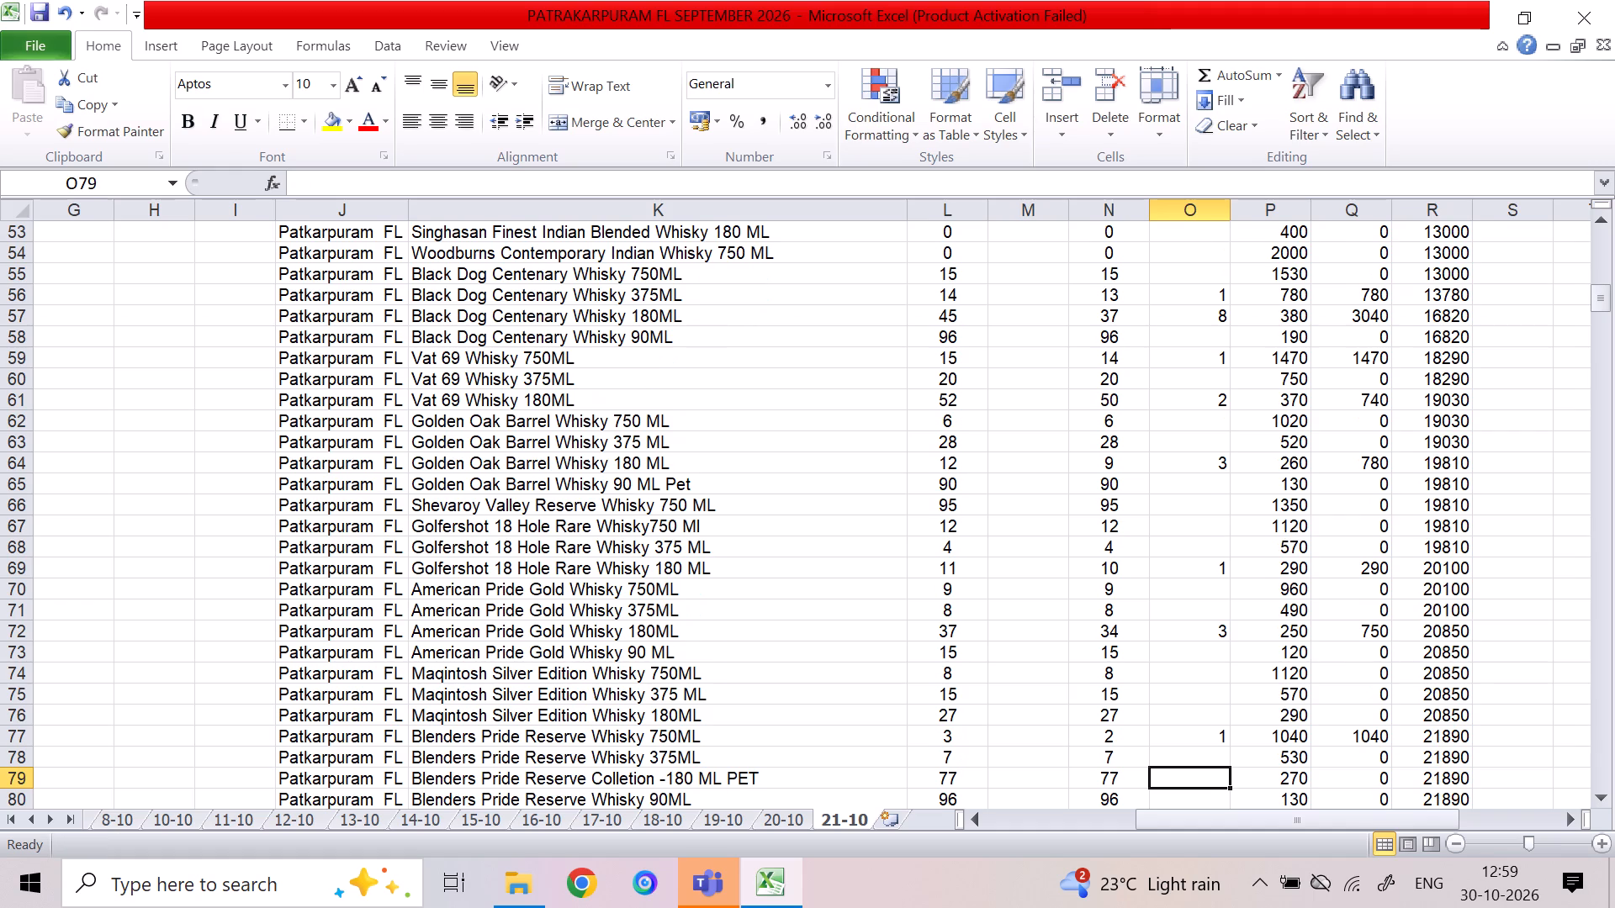
{"action": "type", "text": "11"}
{"action": "key", "text": "Down"}
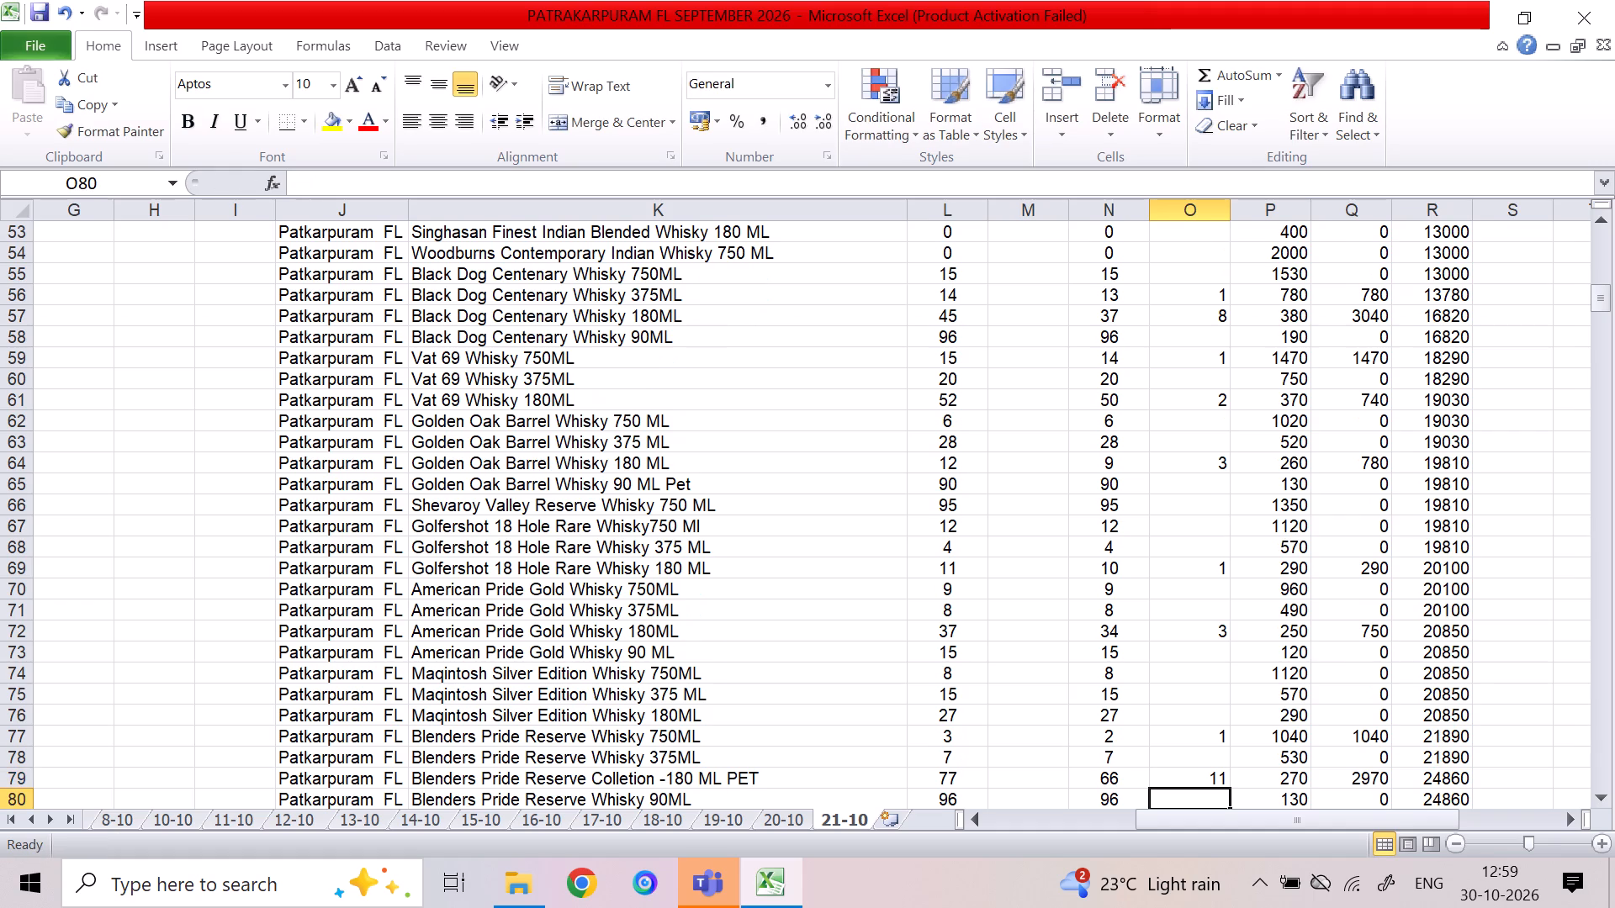
Enter column O quantities for Rockford Reserve Pre. Whisky: 2 for 375ML and 4 for 180ML.
{"action": "key", "text": "Down"}
{"action": "key", "text": "Down"}
{"action": "key", "text": "Up"}
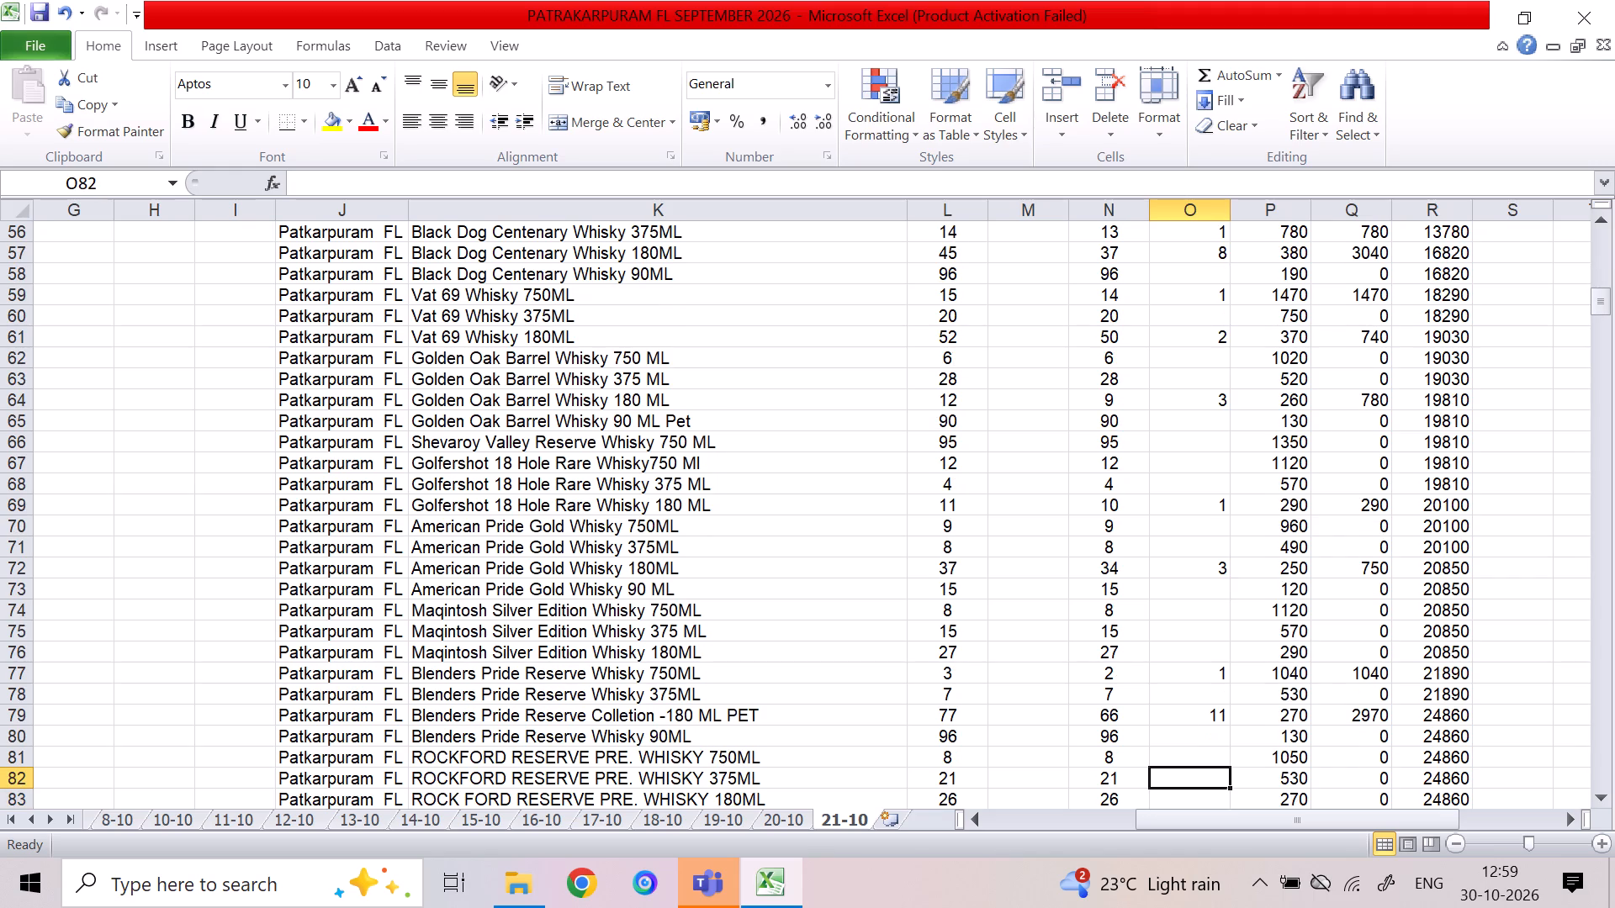
{"action": "key", "text": "2"}
{"action": "key", "text": "Down"}
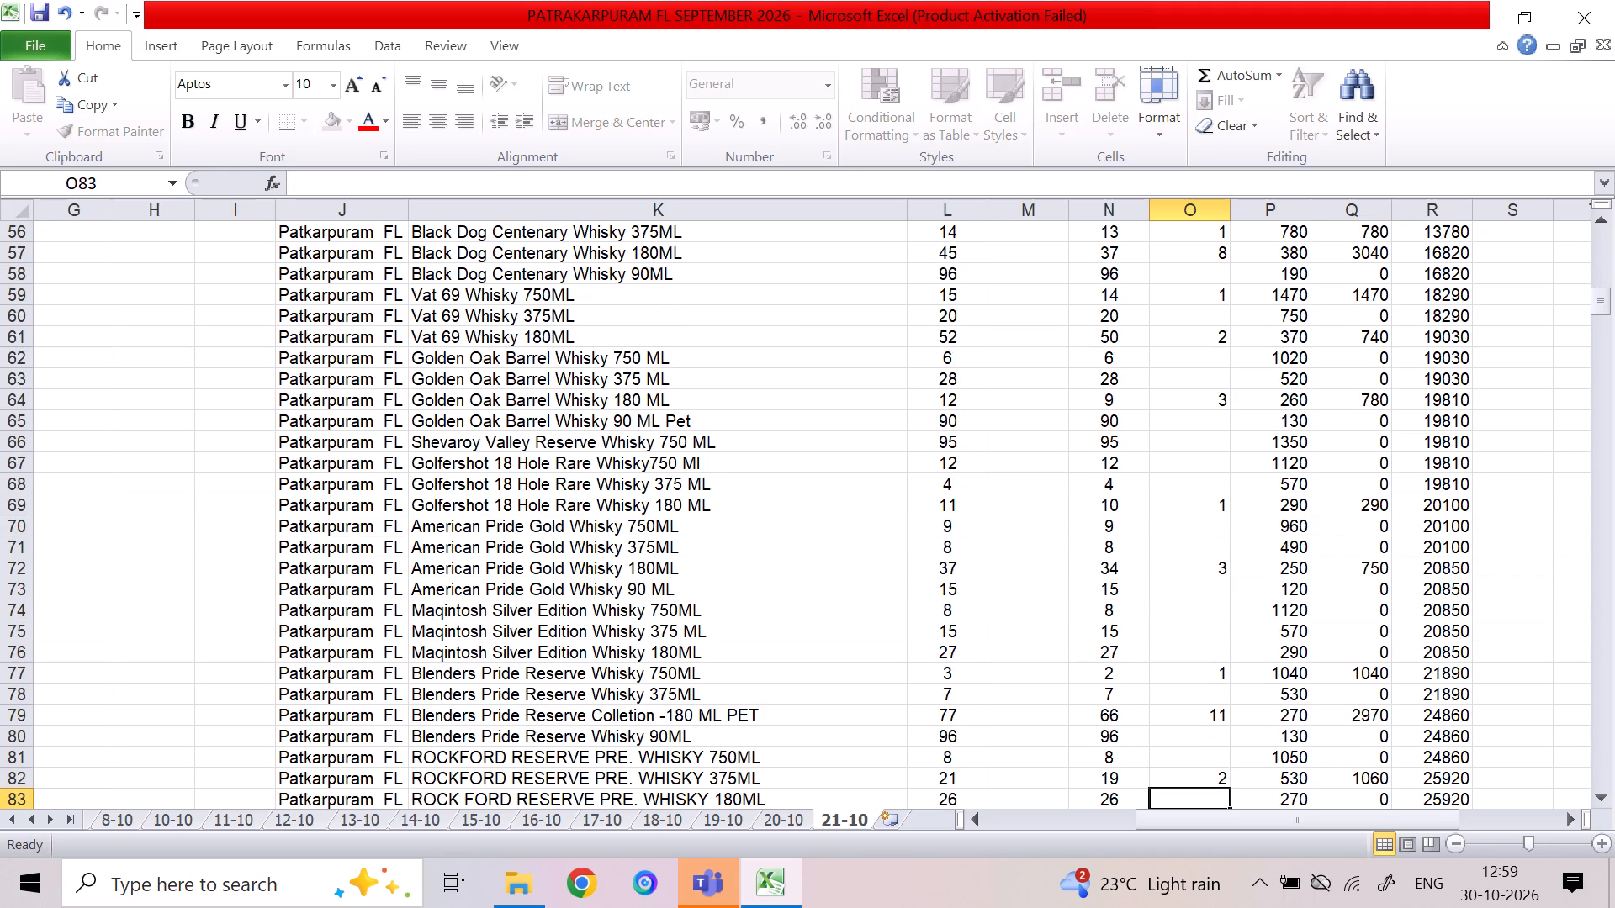
{"action": "key", "text": "4"}
{"action": "key", "text": "Down"}
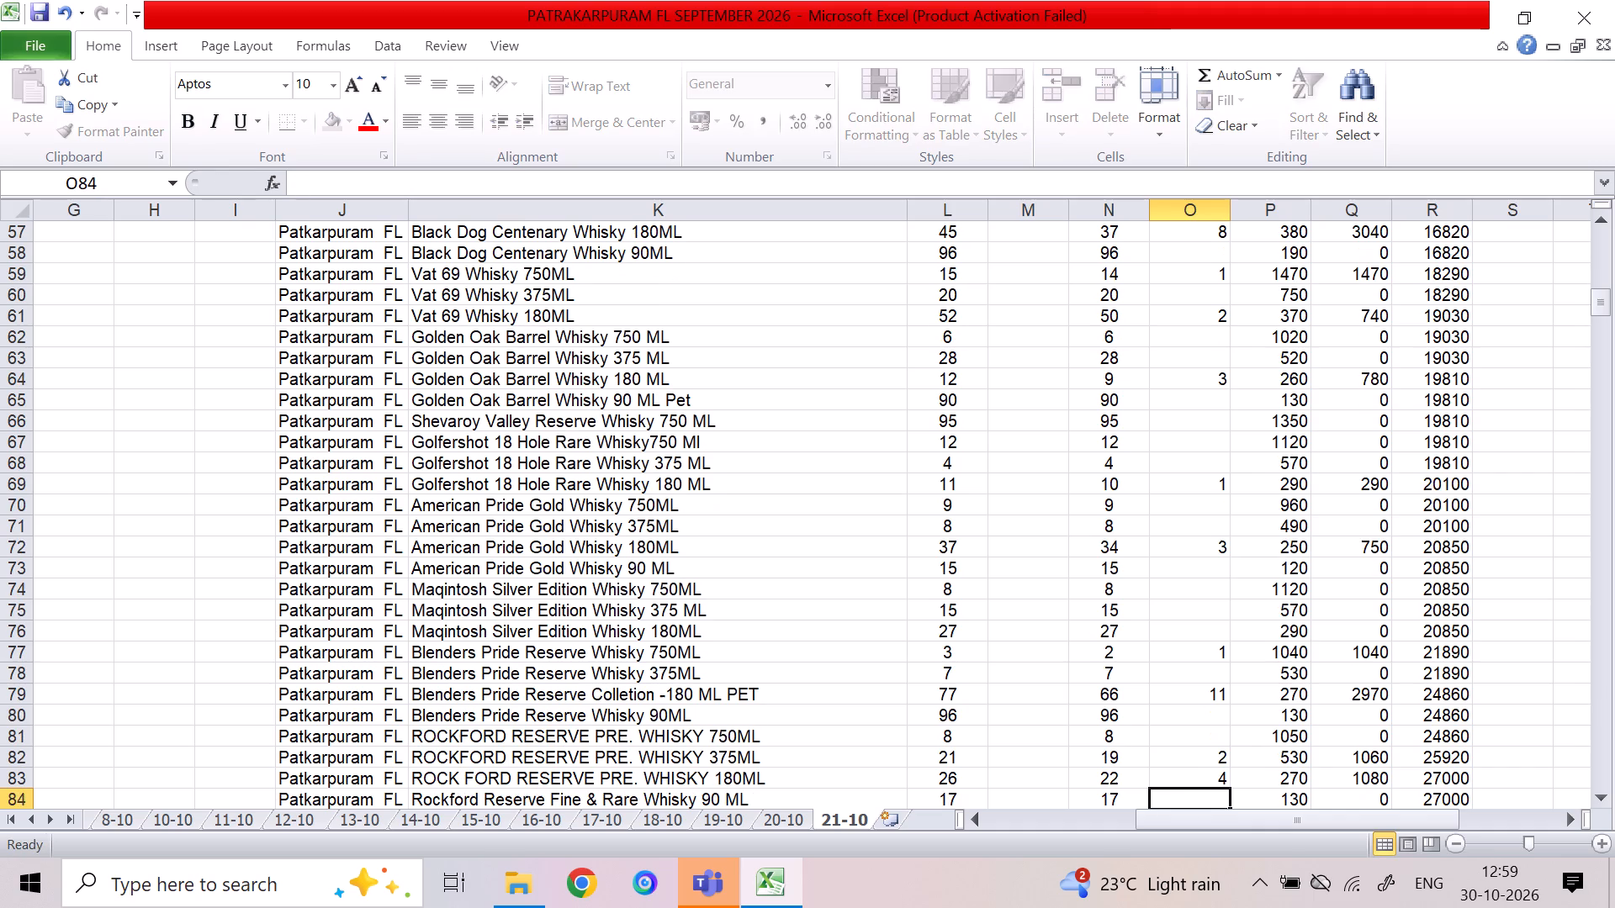
Enter a column O quantity of 1 each for Antiquity Blue Premium Whisky 375ML and 180ML.
{"action": "key", "text": "Down"}
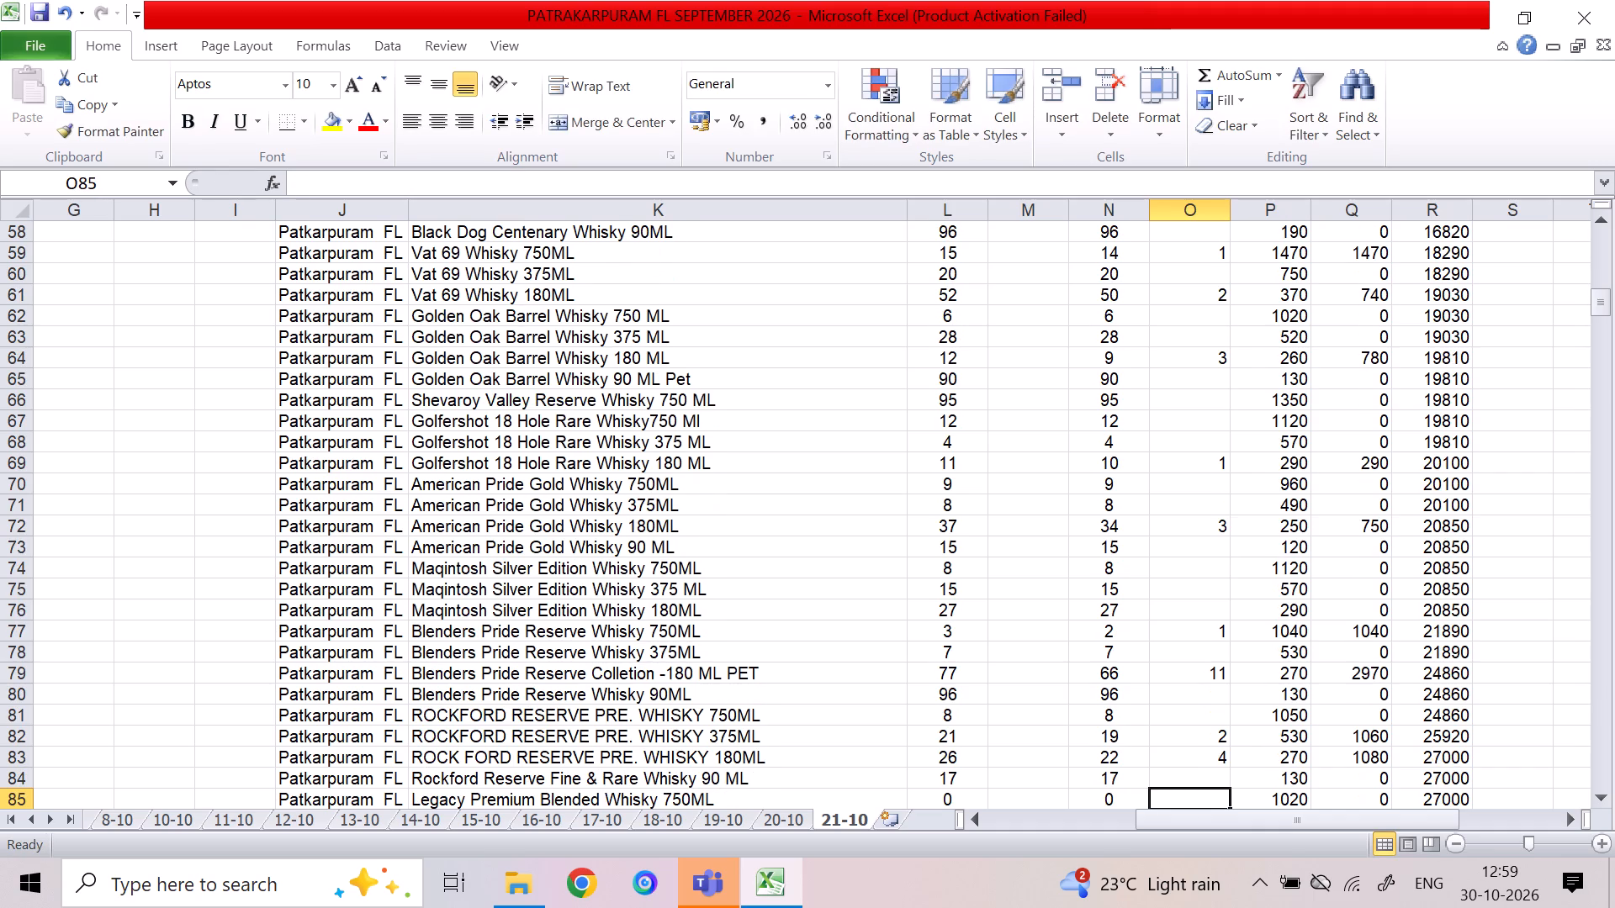
{"action": "key", "text": "Down"}
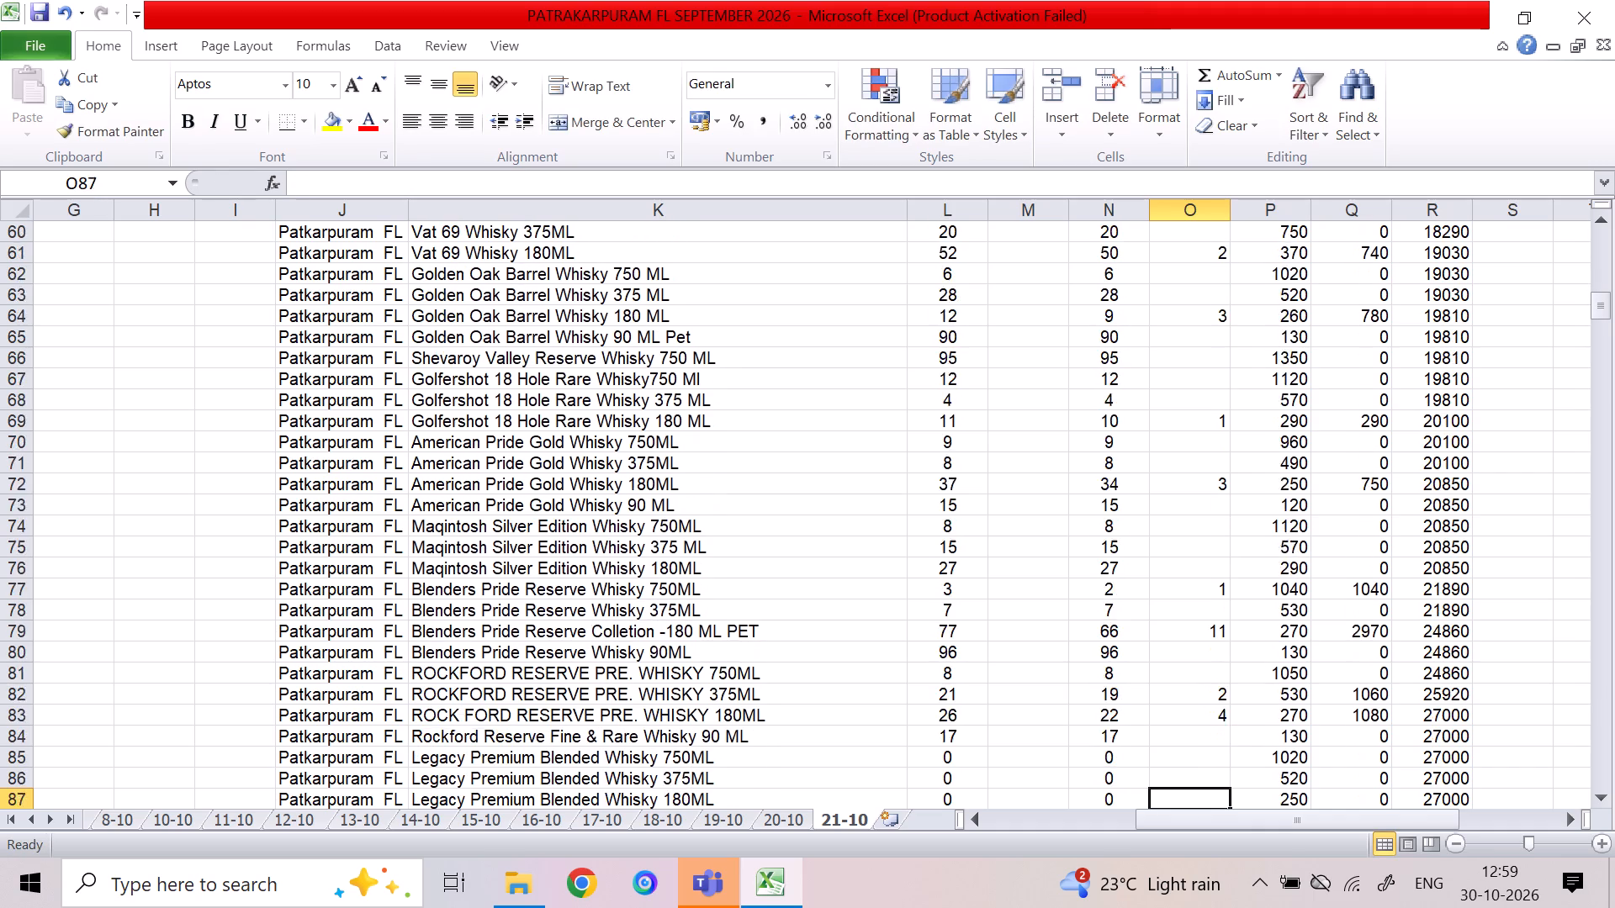
{"action": "key", "text": "Down"}
{"action": "key", "text": "Down"}
{"action": "key", "text": "Down"}
{"action": "key", "text": "Down"}
{"action": "key", "text": "Down"}
{"action": "key", "text": "Down"}
{"action": "key", "text": "Down"}
{"action": "key", "text": "Up"}
{"action": "key", "text": "Up"}
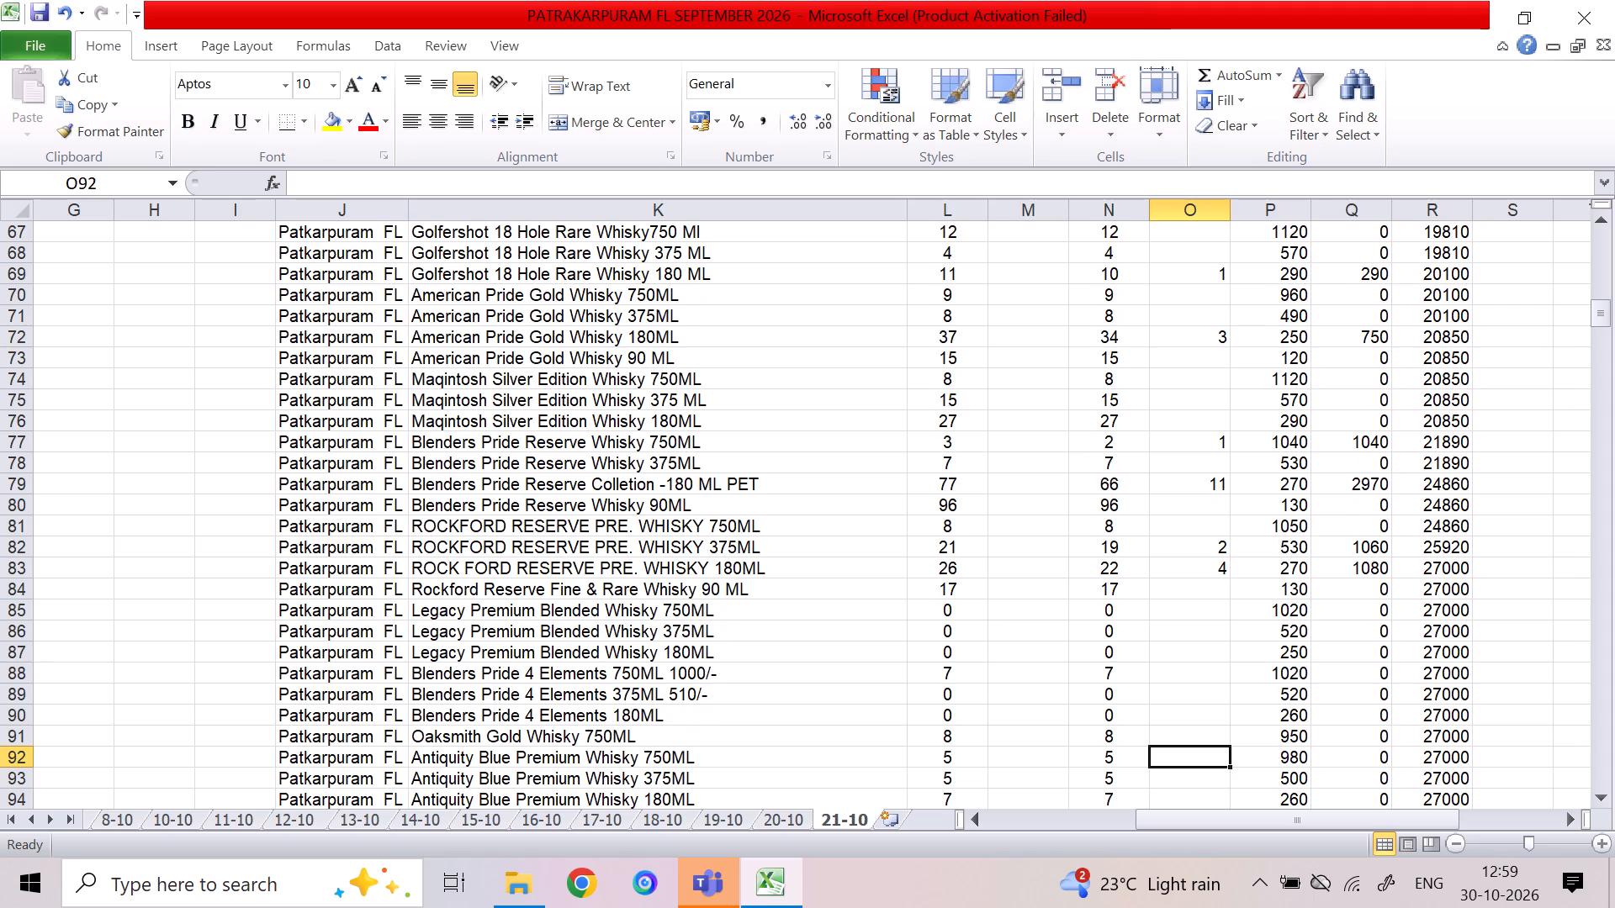
{"action": "key", "text": "Down"}
{"action": "key", "text": "1"}
{"action": "key", "text": "Down"}
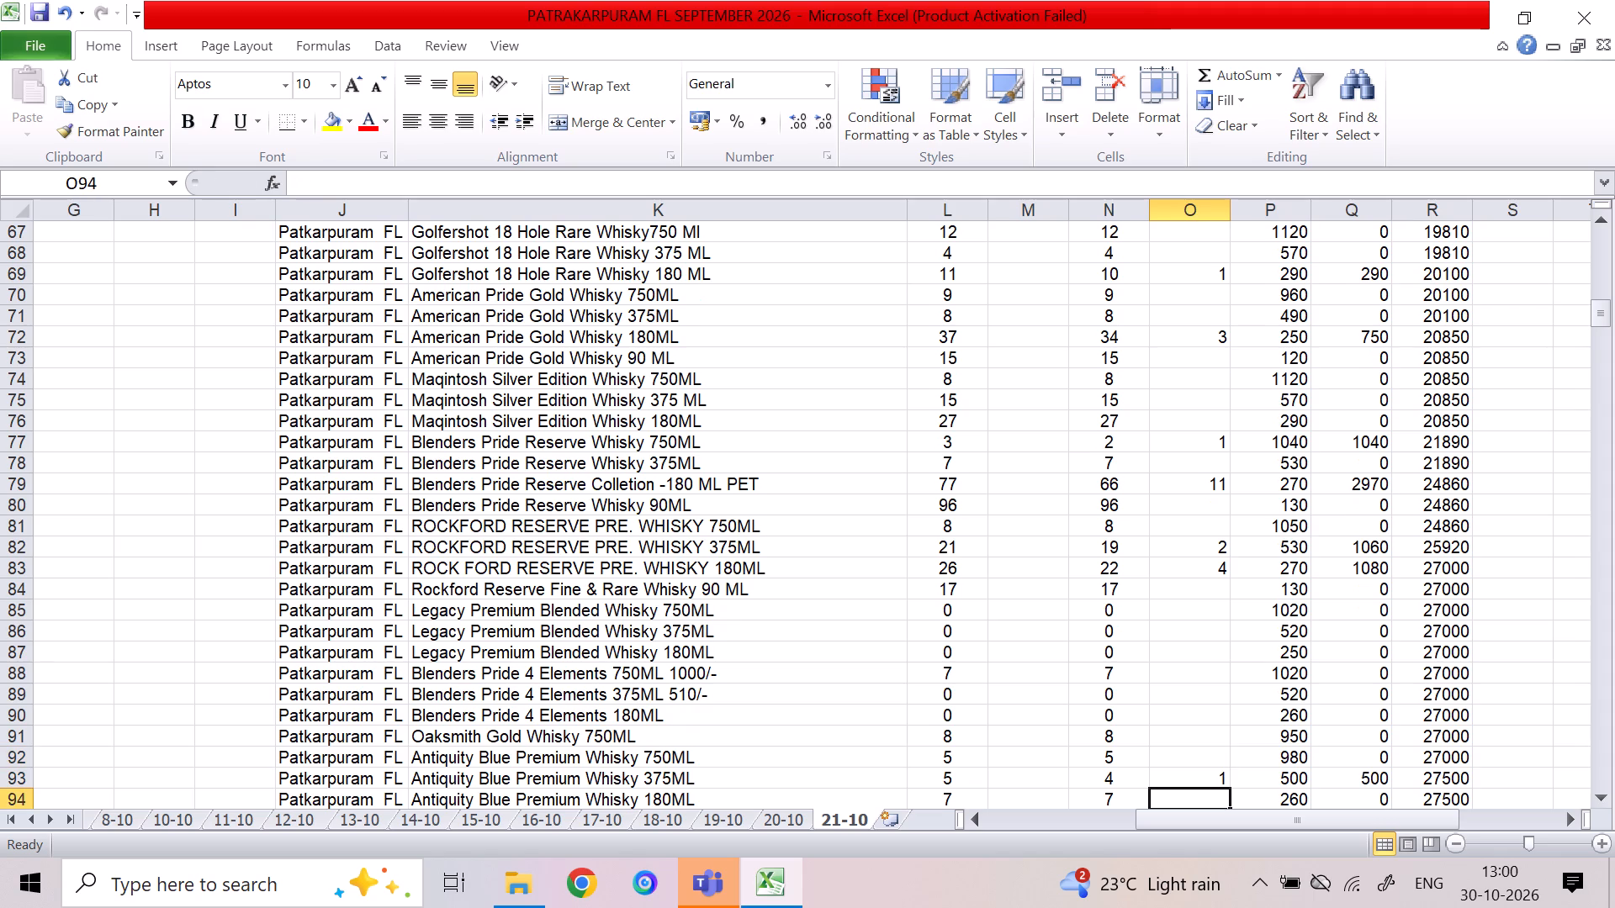
{"action": "key", "text": "1"}
{"action": "key", "text": "Down"}
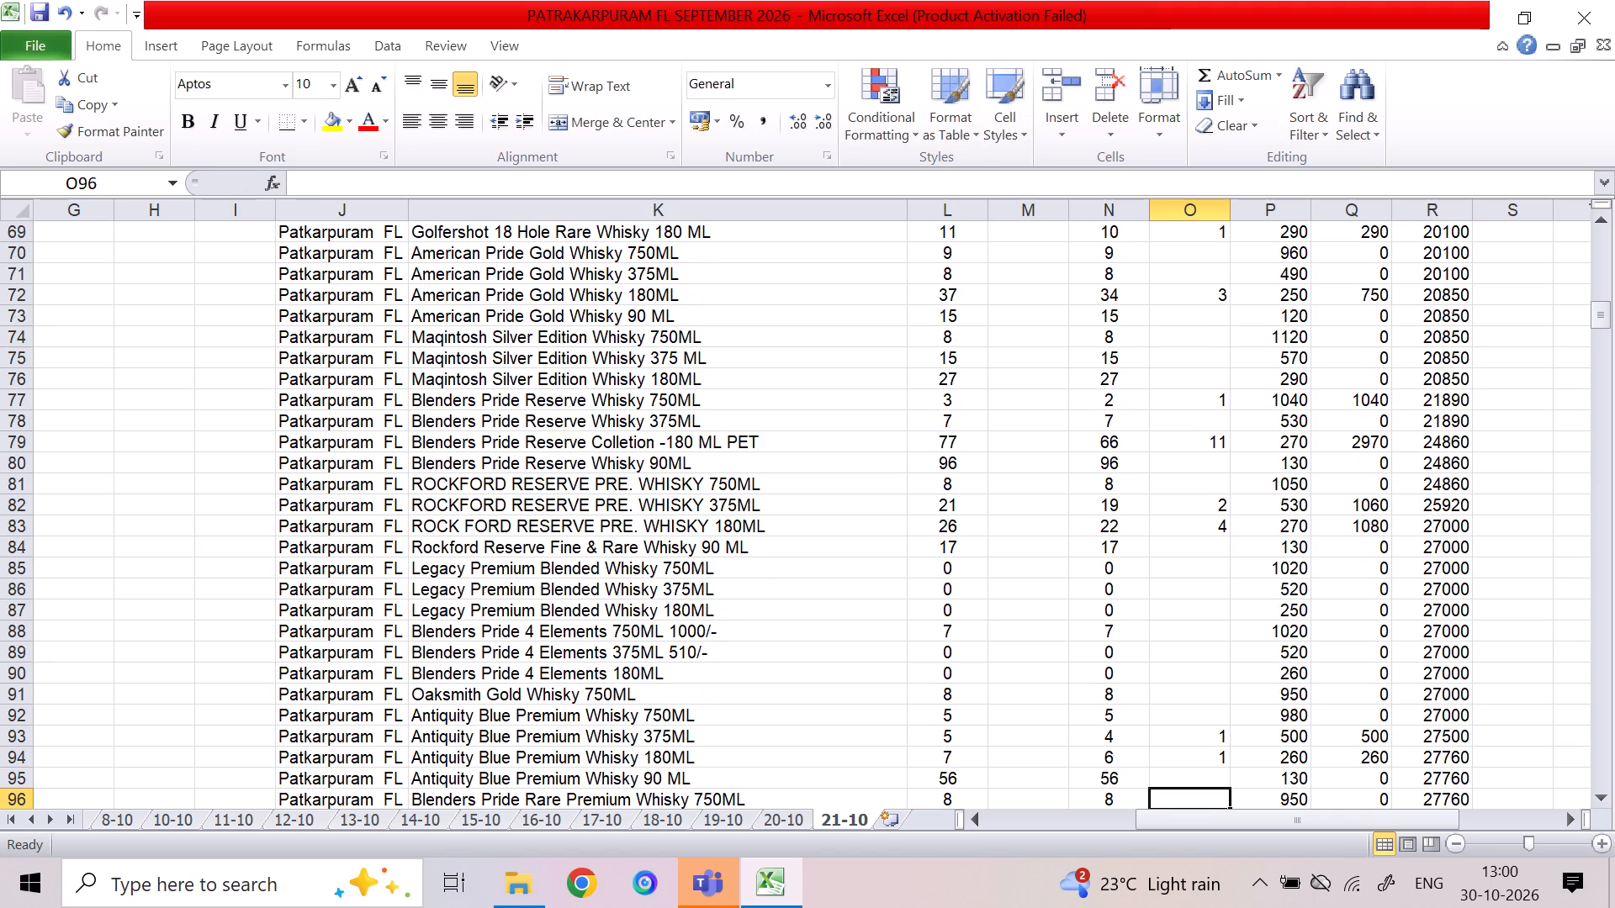
Enter column O quantities for Blenders Pride Rare Premium Whisky: 1 for 750ML, 6 for 375ML and 11 for 180ML.
{"action": "key", "text": "1"}
{"action": "key", "text": "Down"}
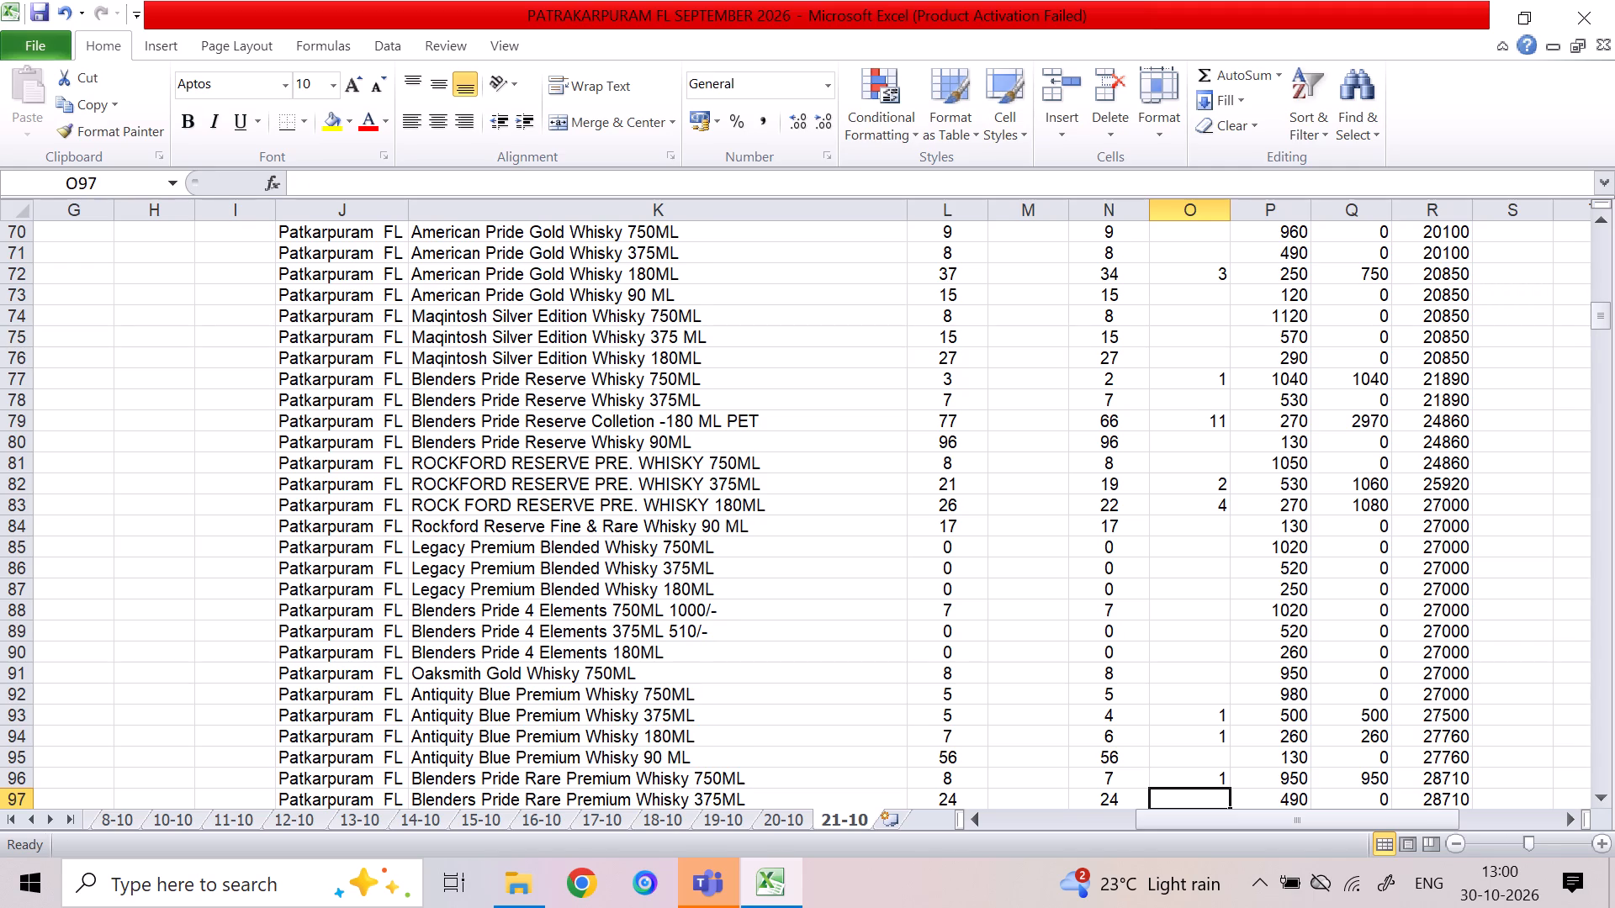
{"action": "key", "text": "6"}
{"action": "key", "text": "Down"}
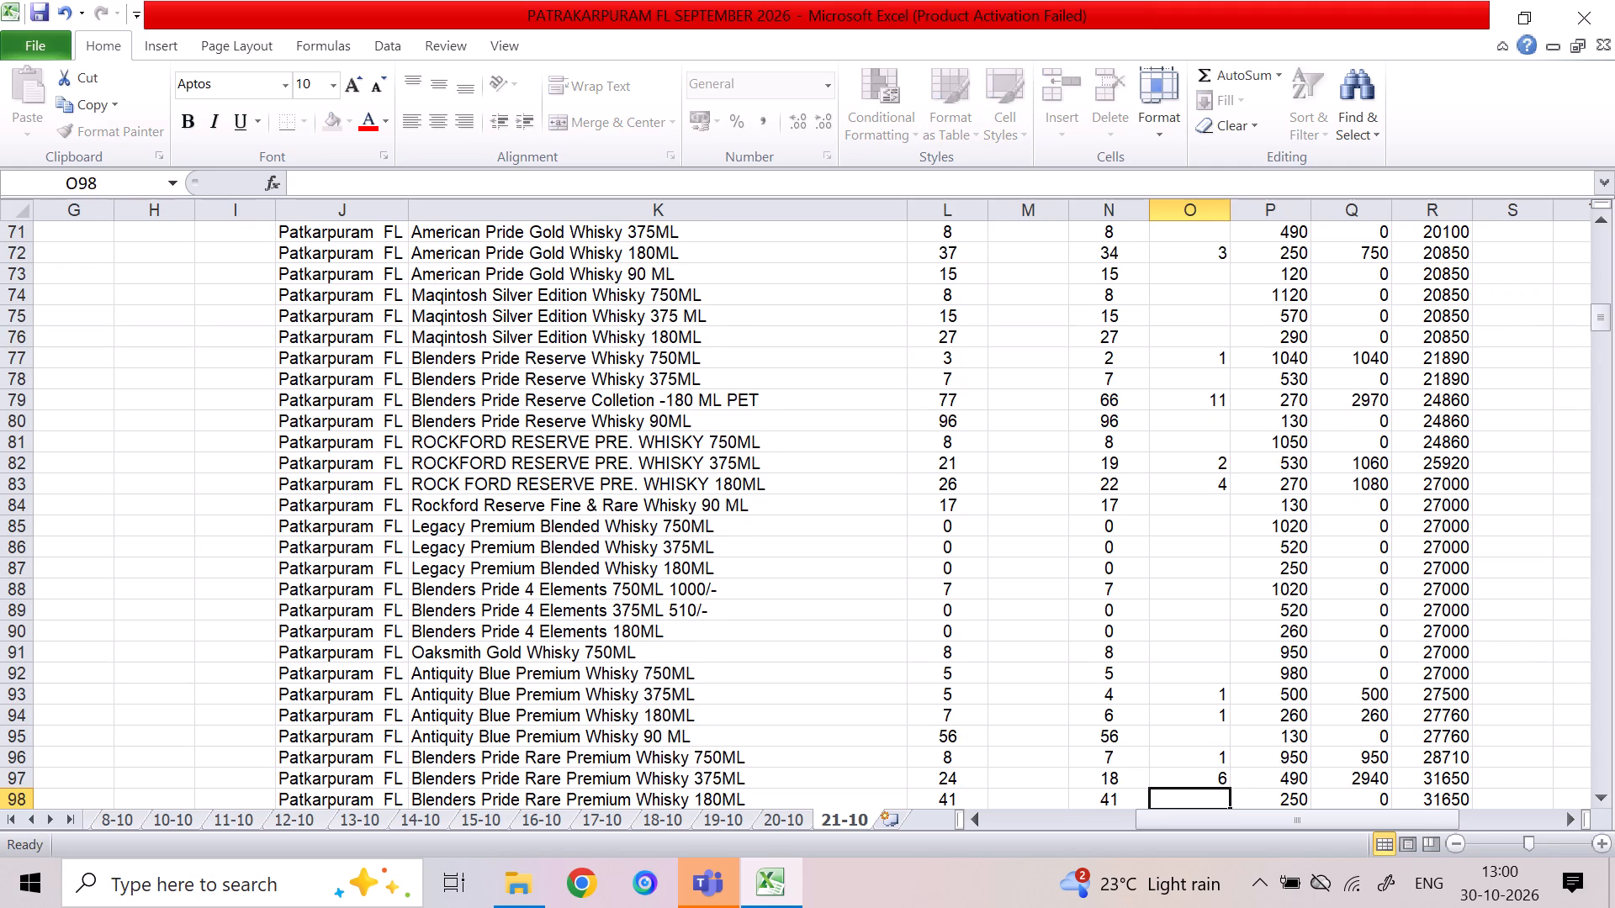
{"action": "type", "text": "11"}
{"action": "key", "text": "Down"}
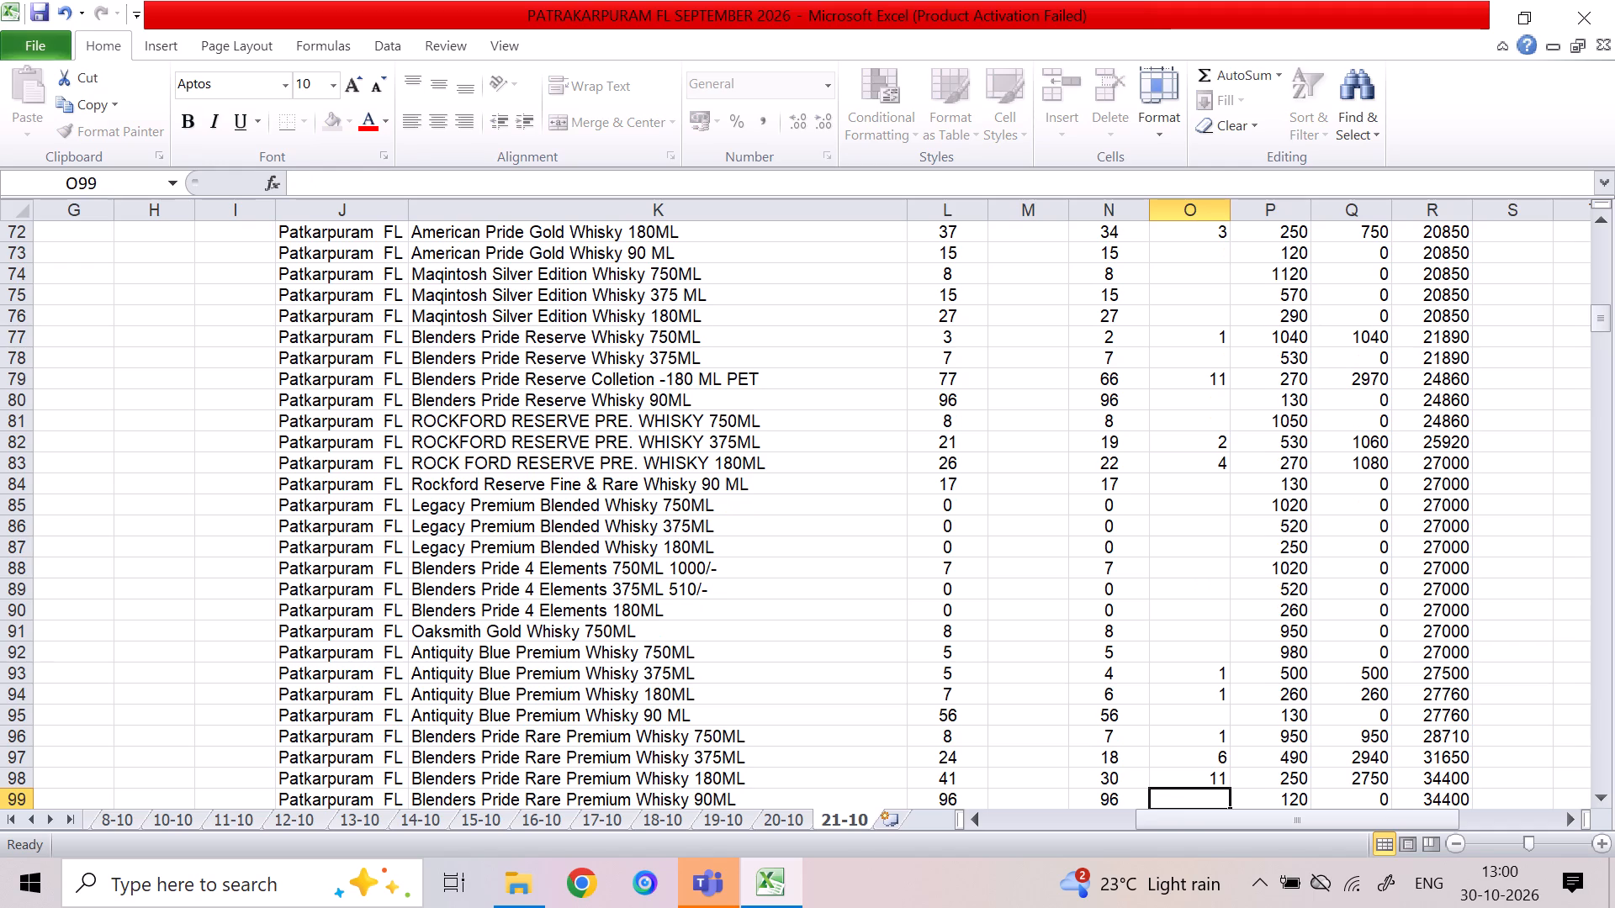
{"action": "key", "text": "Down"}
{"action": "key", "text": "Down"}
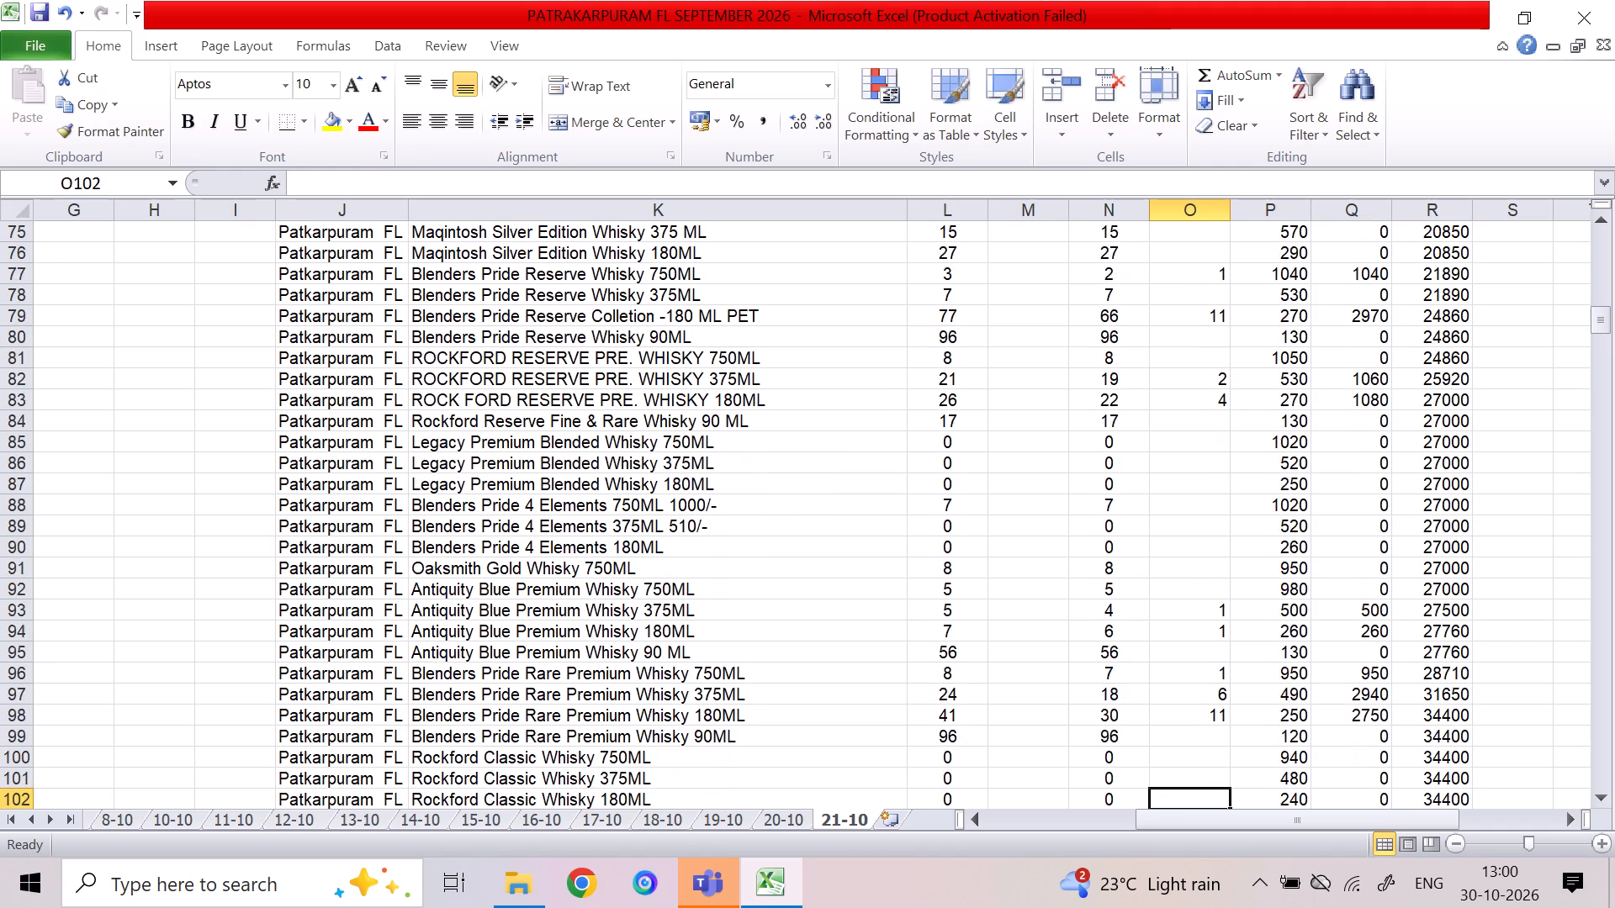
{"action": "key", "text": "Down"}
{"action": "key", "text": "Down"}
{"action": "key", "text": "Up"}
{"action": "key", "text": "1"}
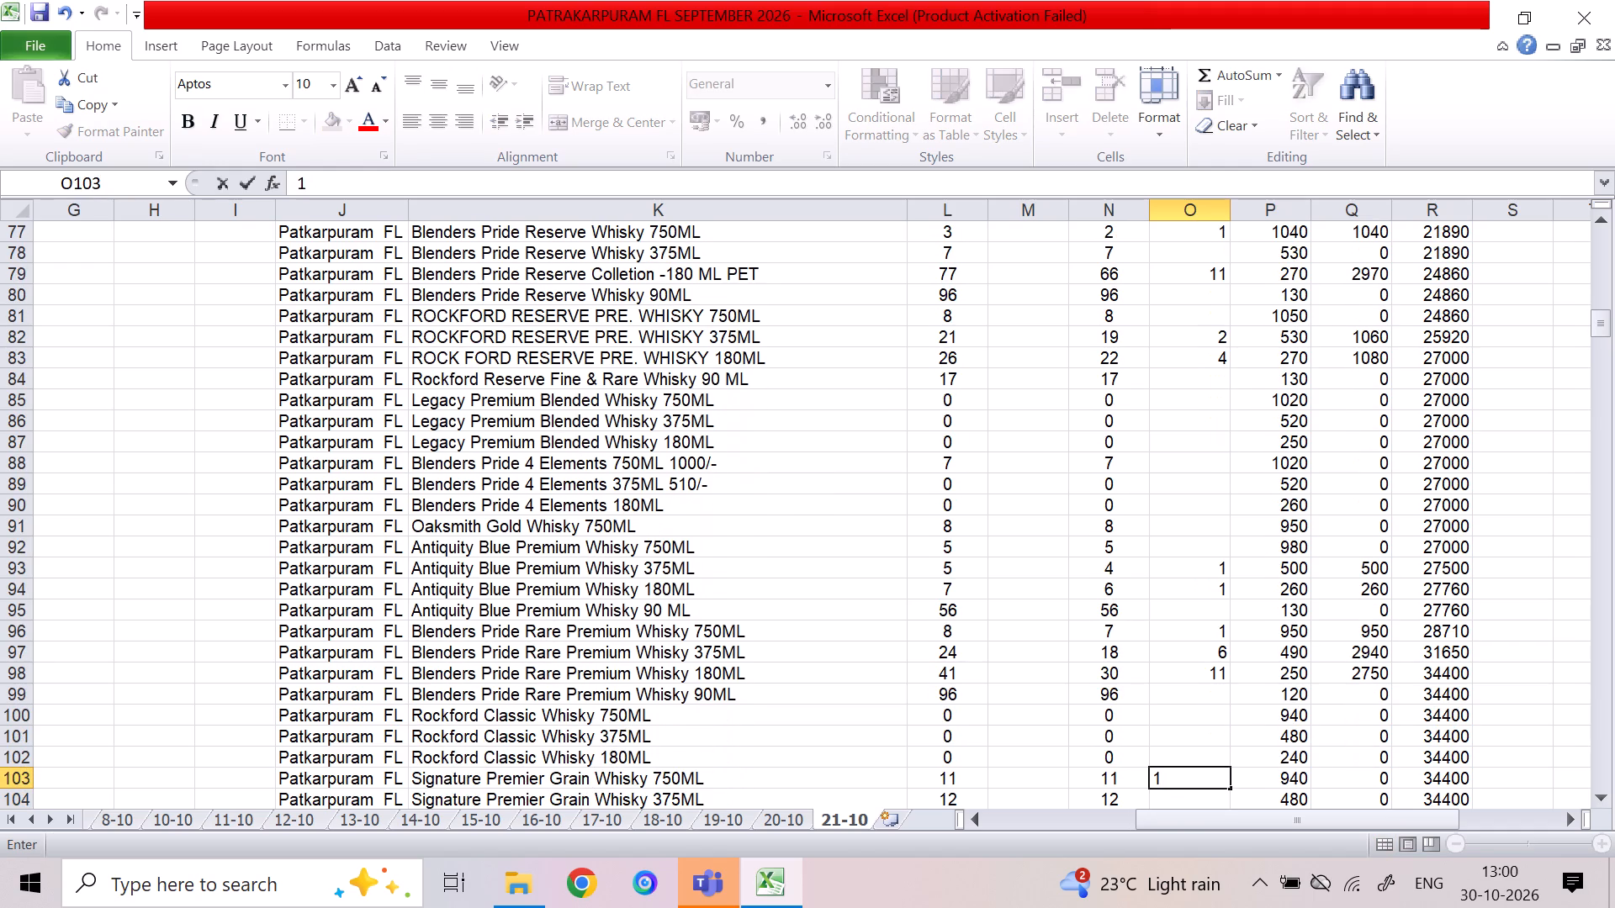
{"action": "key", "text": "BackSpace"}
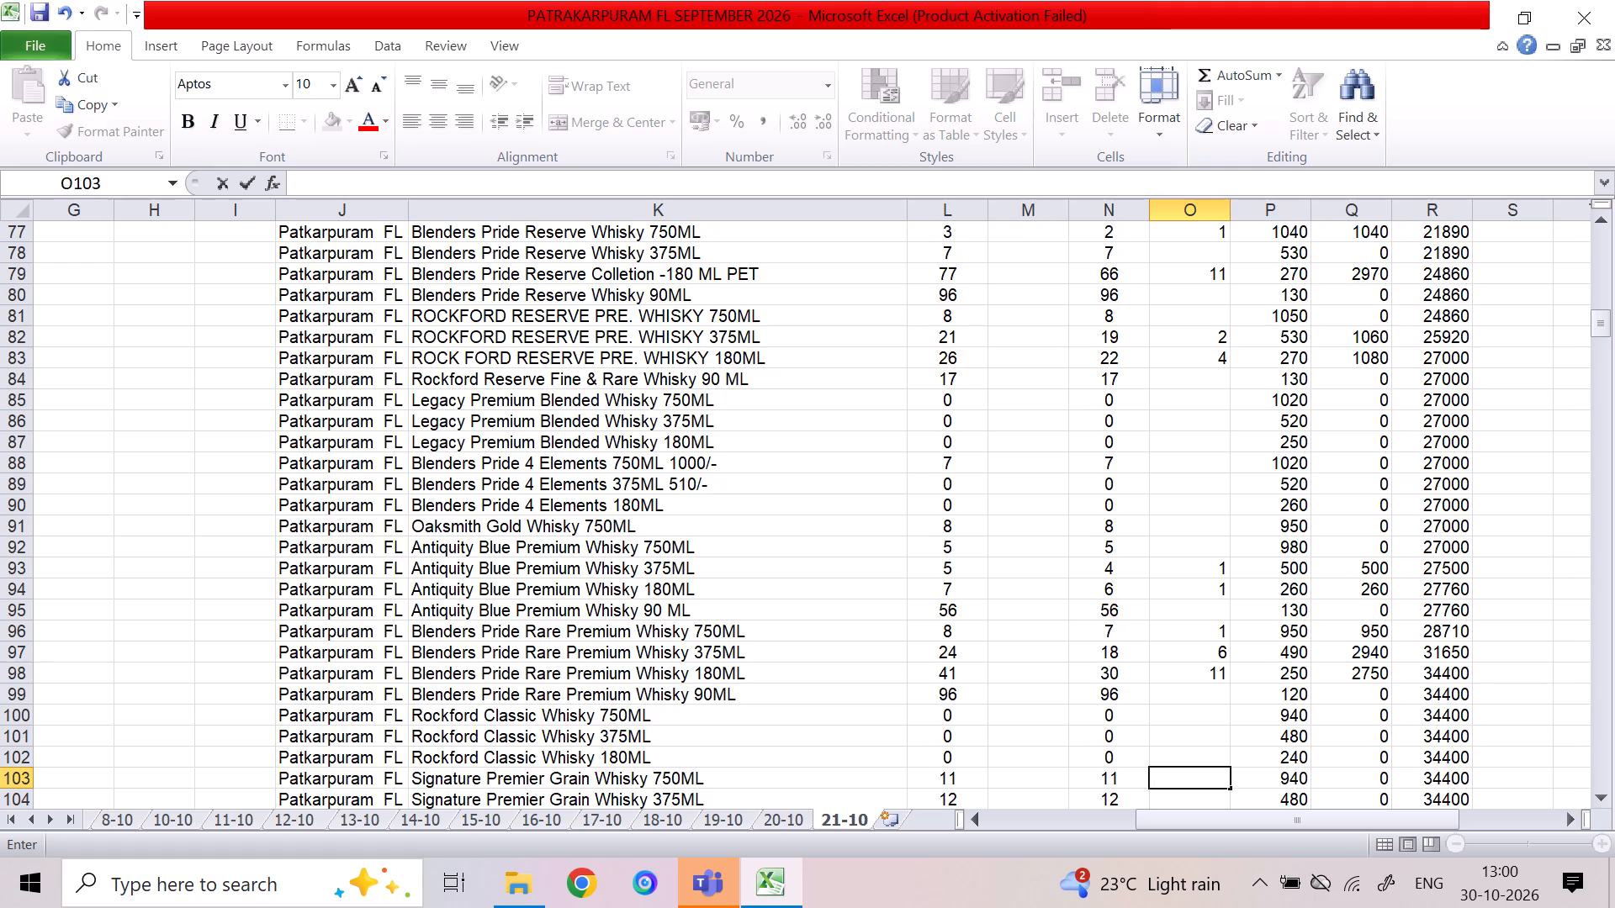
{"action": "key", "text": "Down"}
Look over the item rows from Signature Premier Grain Whisky 180ML through Whistler Barrel Aged Blended Malt Whisky 375ML.
{"action": "key", "text": "Down"}
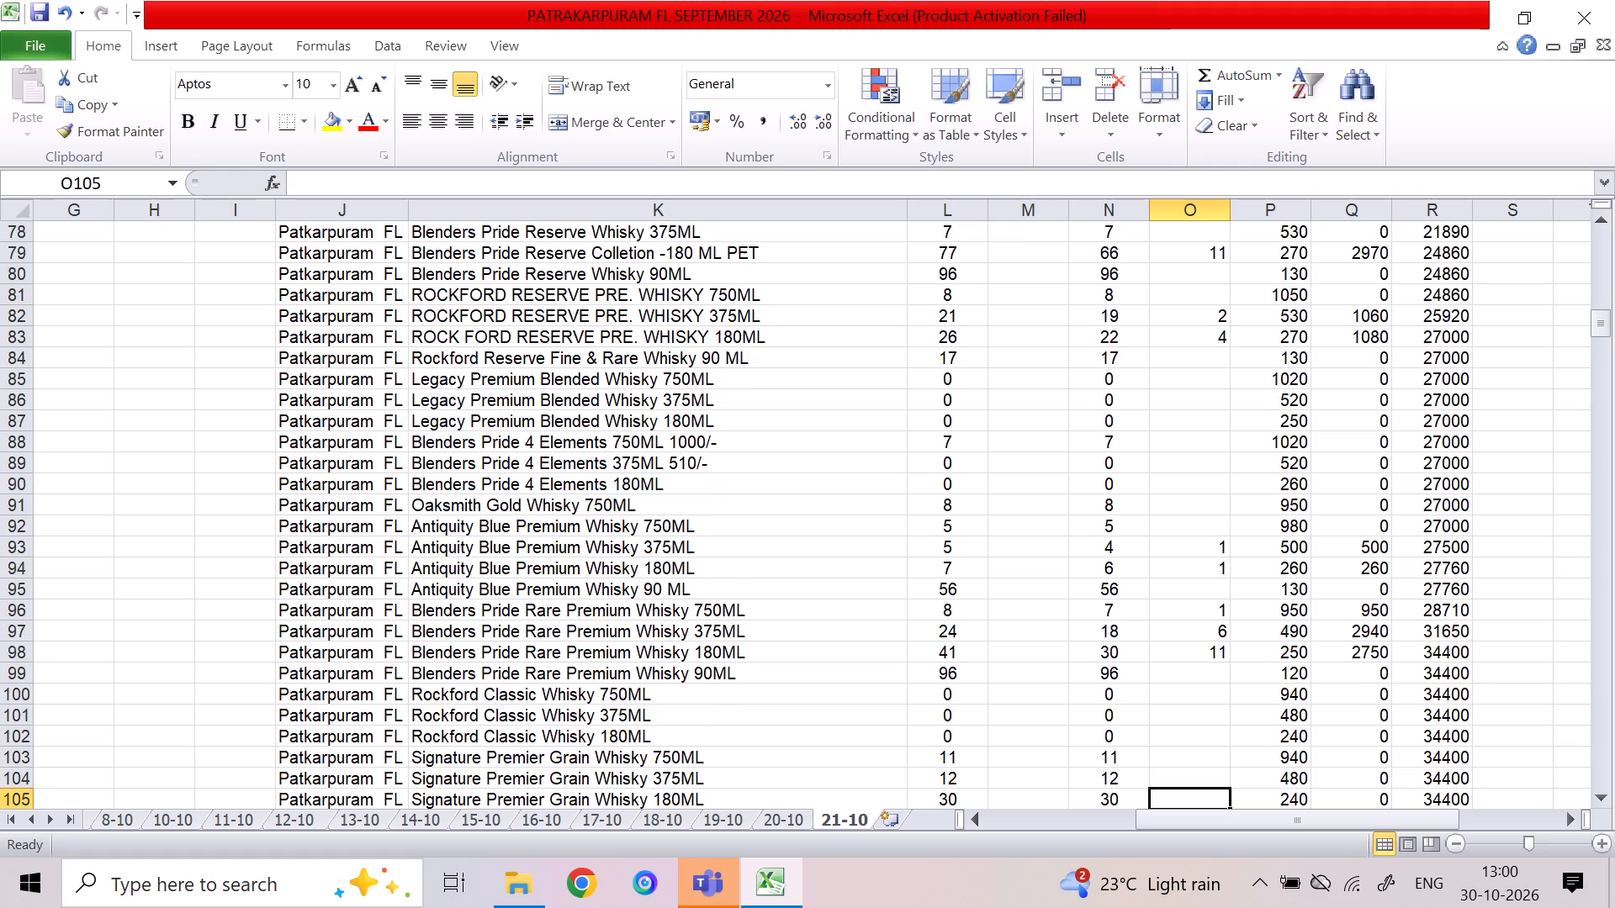
{"action": "key", "text": "Down"}
{"action": "key", "text": "Down"}
{"action": "key", "text": "Up"}
{"action": "key", "text": "Up"}
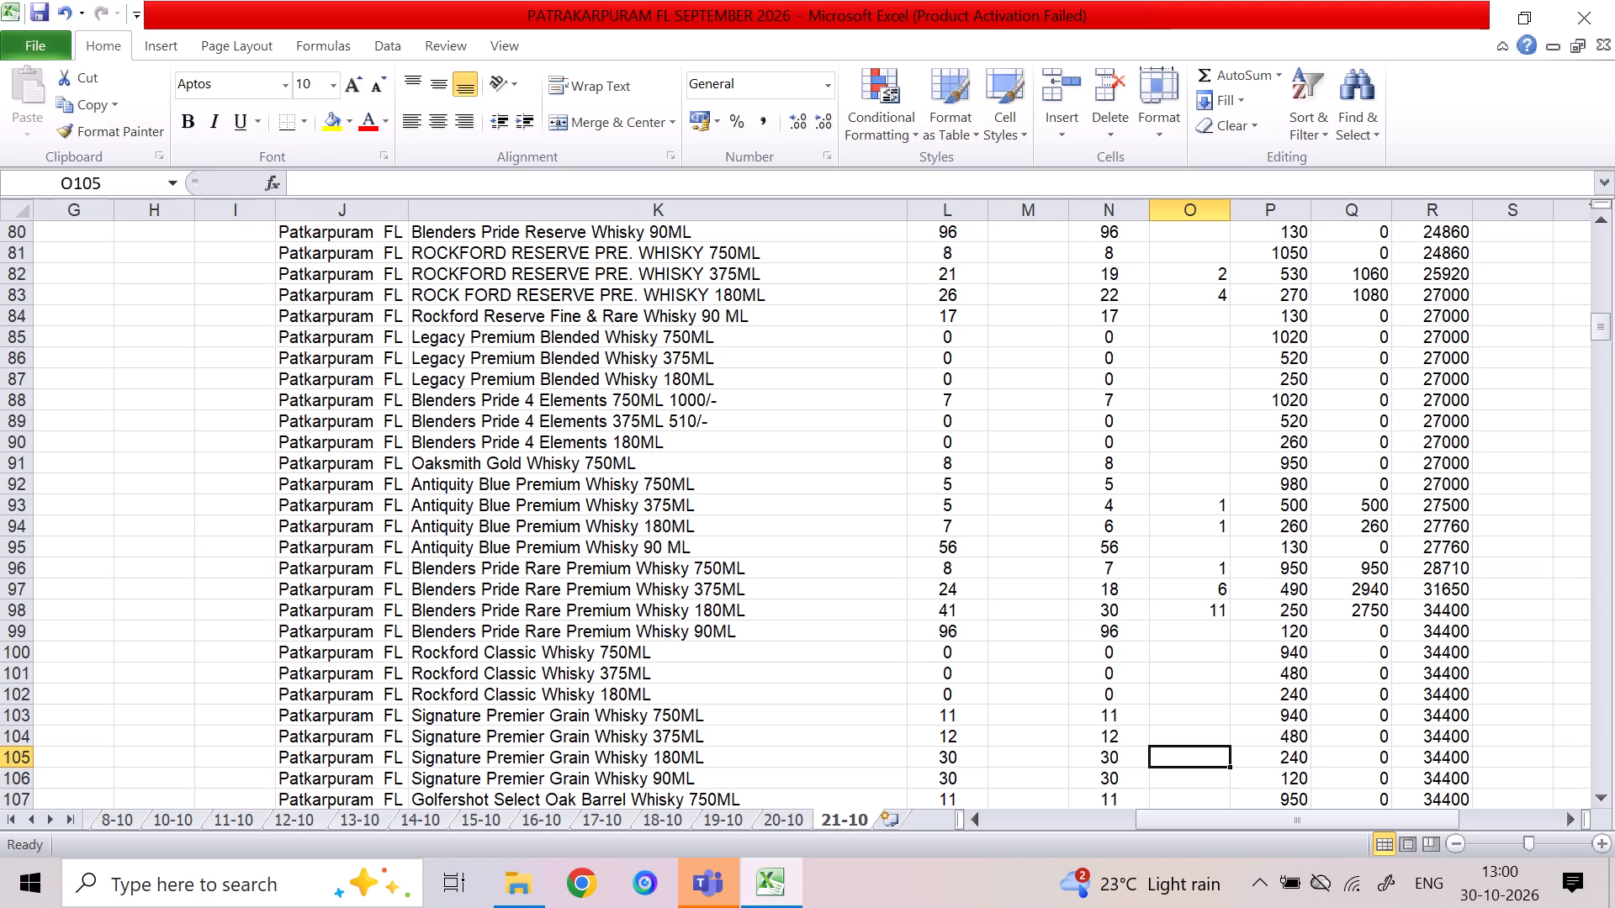
{"action": "key", "text": "Down"}
{"action": "key", "text": "Down"}
{"action": "key", "text": "Down"}
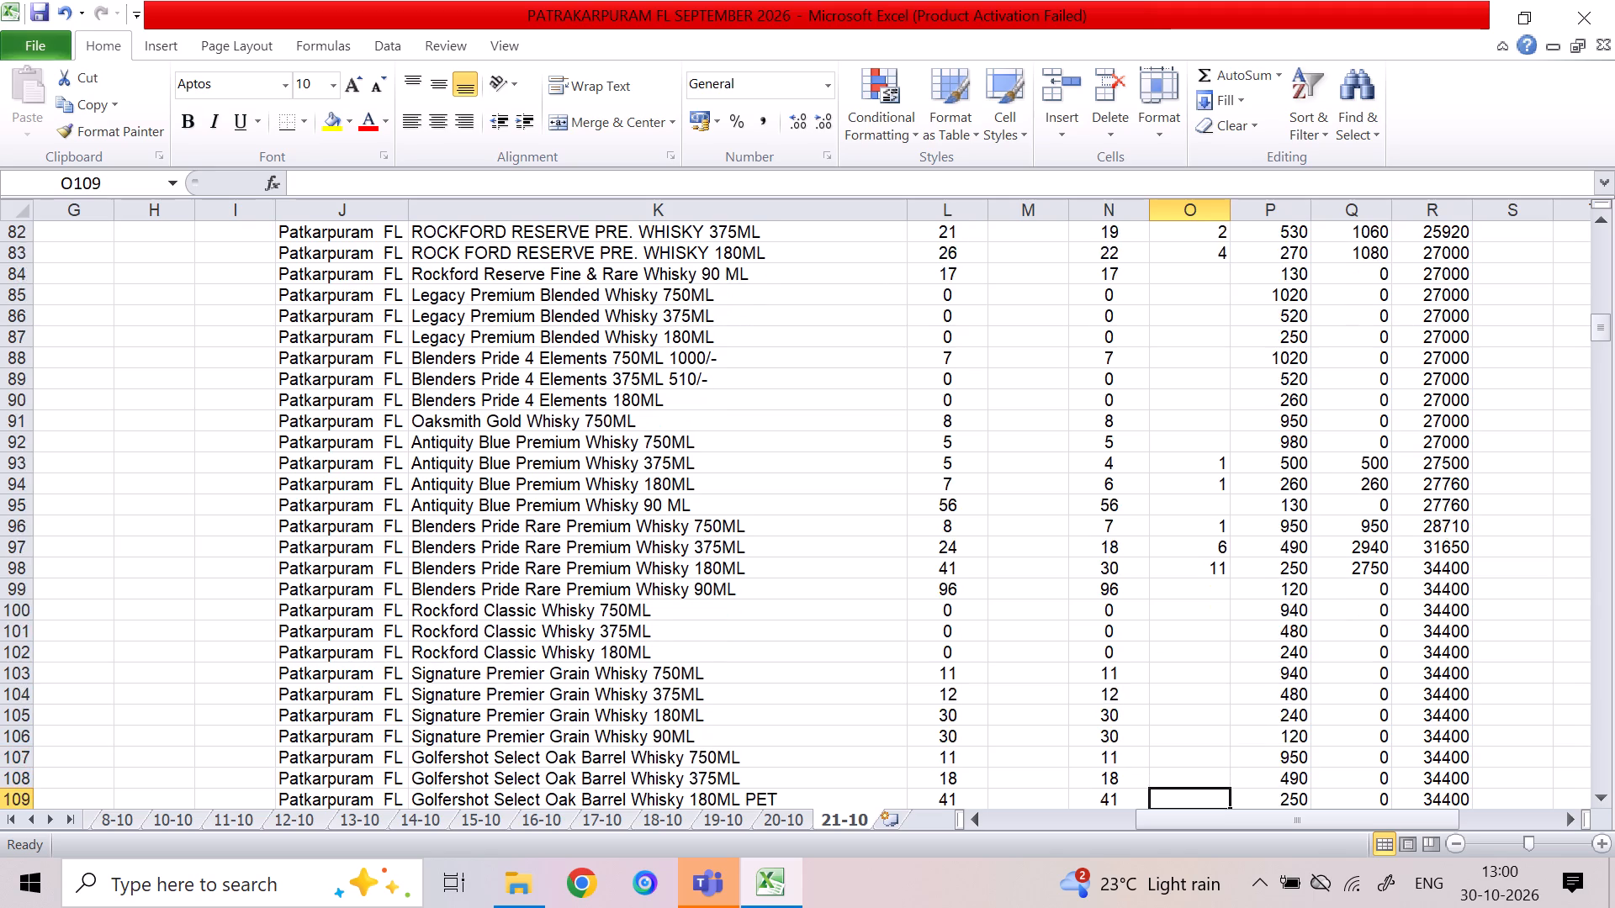
{"action": "key", "text": "Down"}
{"action": "key", "text": "Down"}
{"action": "key", "text": "Up"}
{"action": "key", "text": "Up"}
{"action": "key", "text": "Down"}
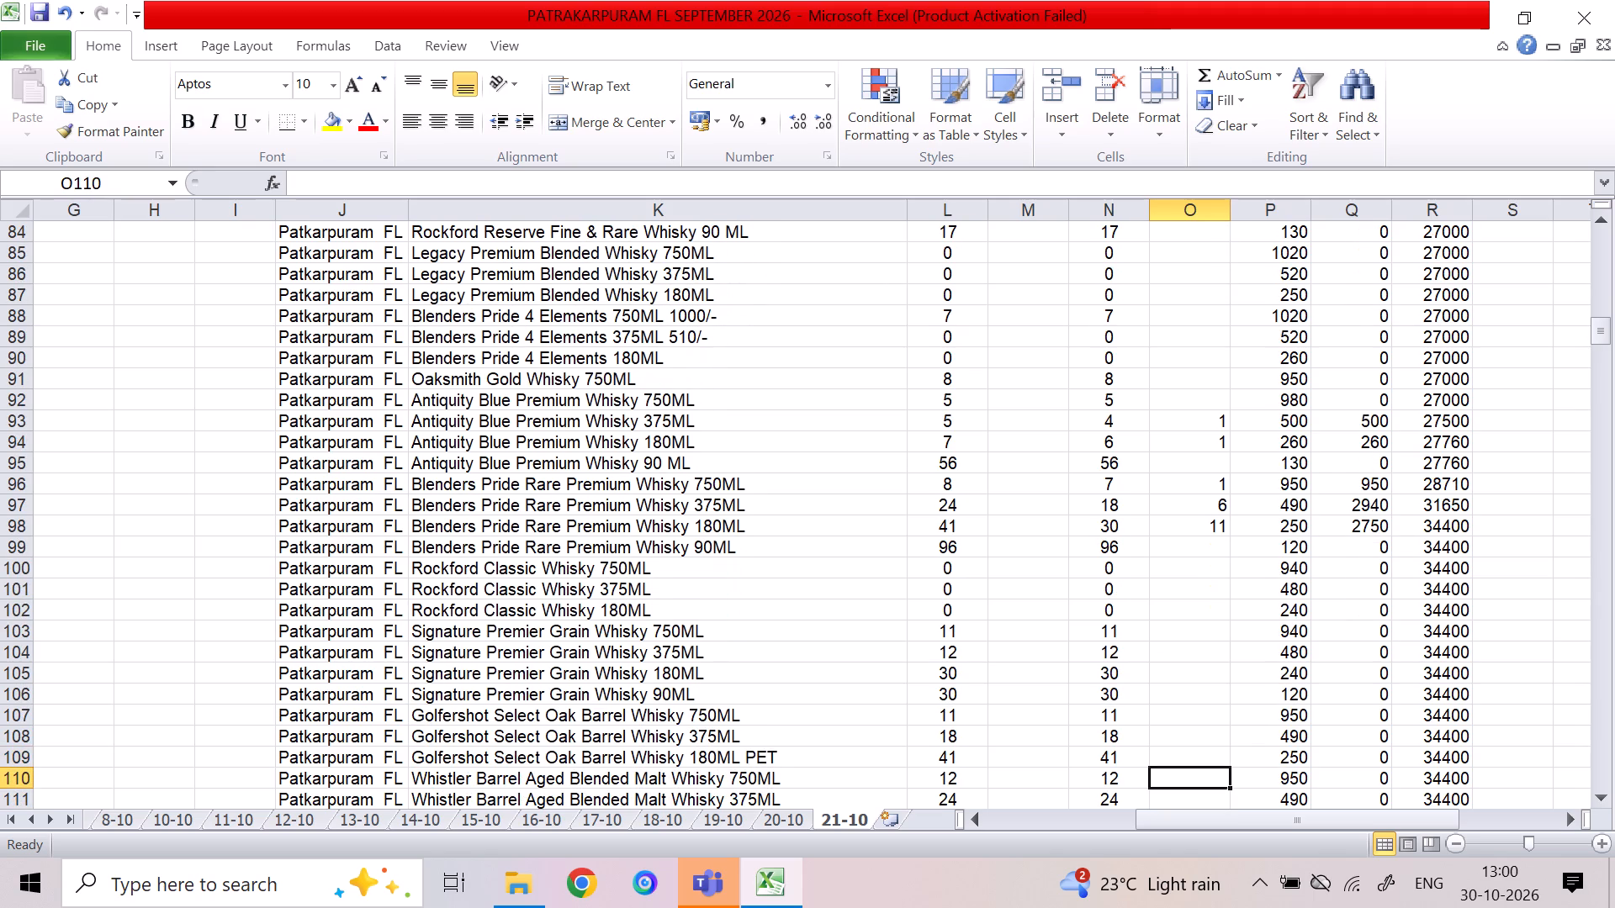
{"action": "key", "text": "Down"}
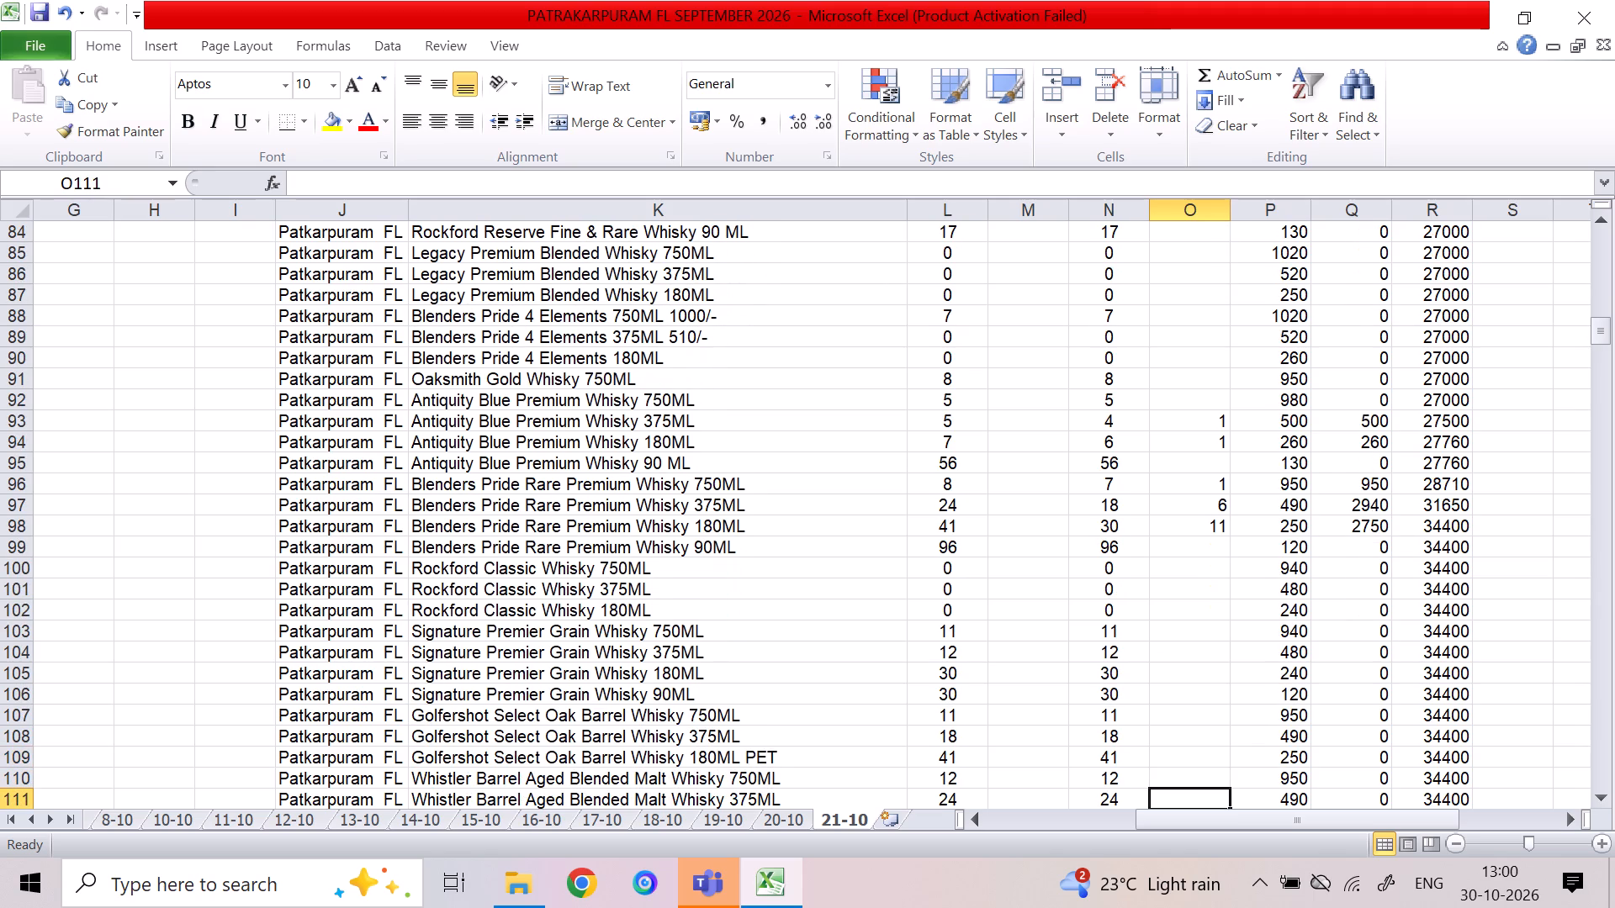
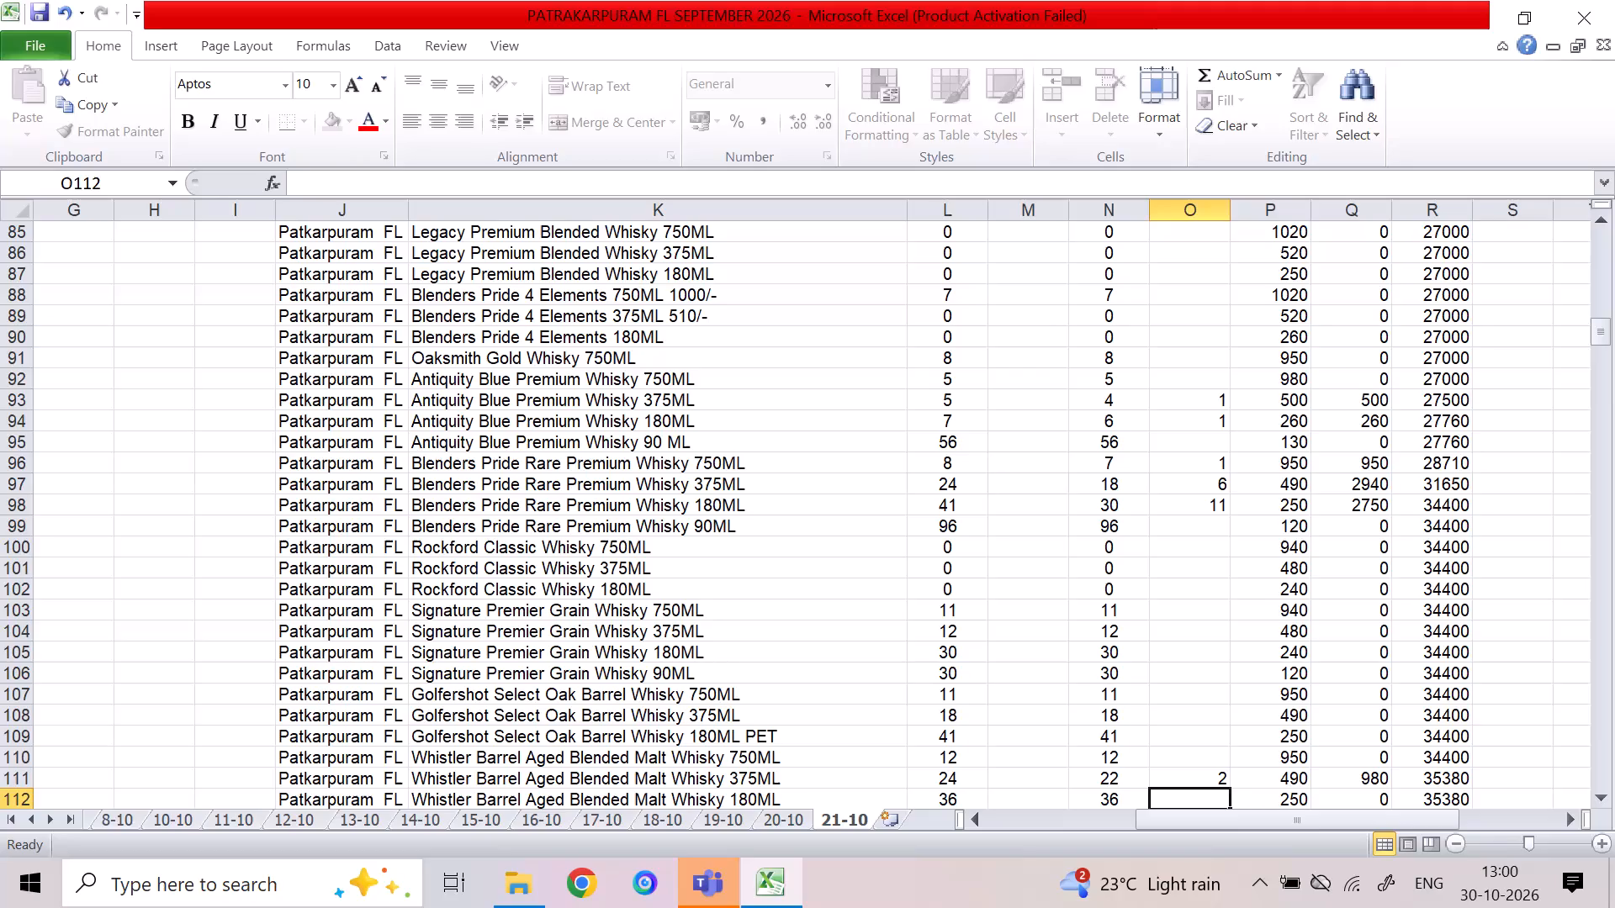
Enter column O quantities for Whistler Barrel Aged Blended Malt Whisky: 2 for 180ML and 1 for 90 ML.
{"action": "key", "text": "4"}
{"action": "key", "text": "Down"}
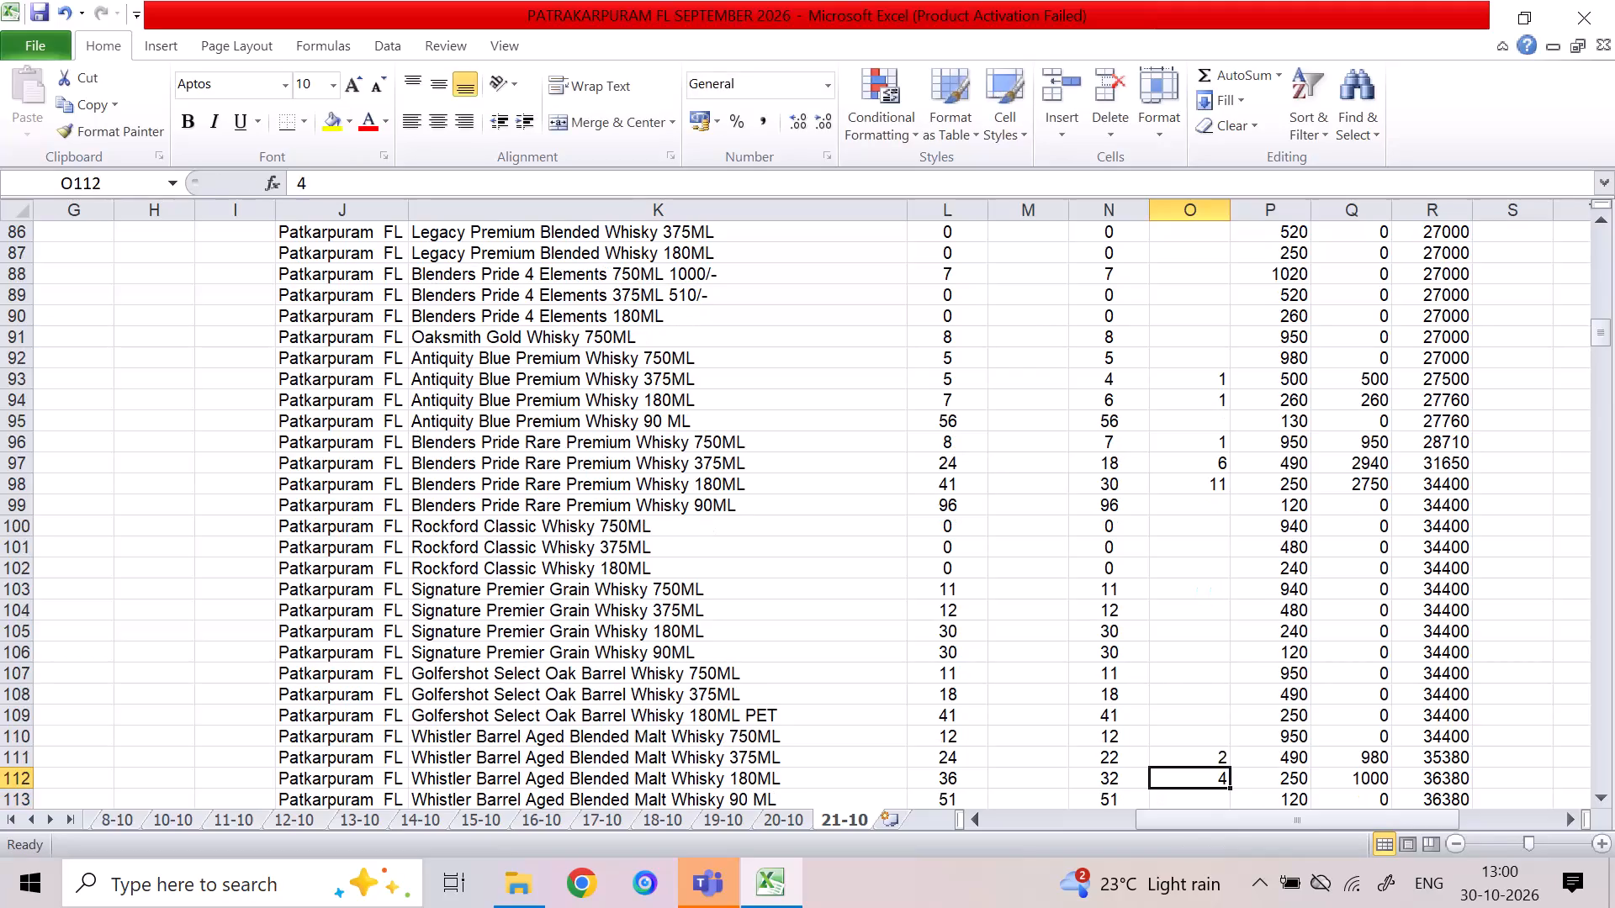
{"action": "key", "text": "BackSpace"}
{"action": "key", "text": "2"}
{"action": "key", "text": "Down"}
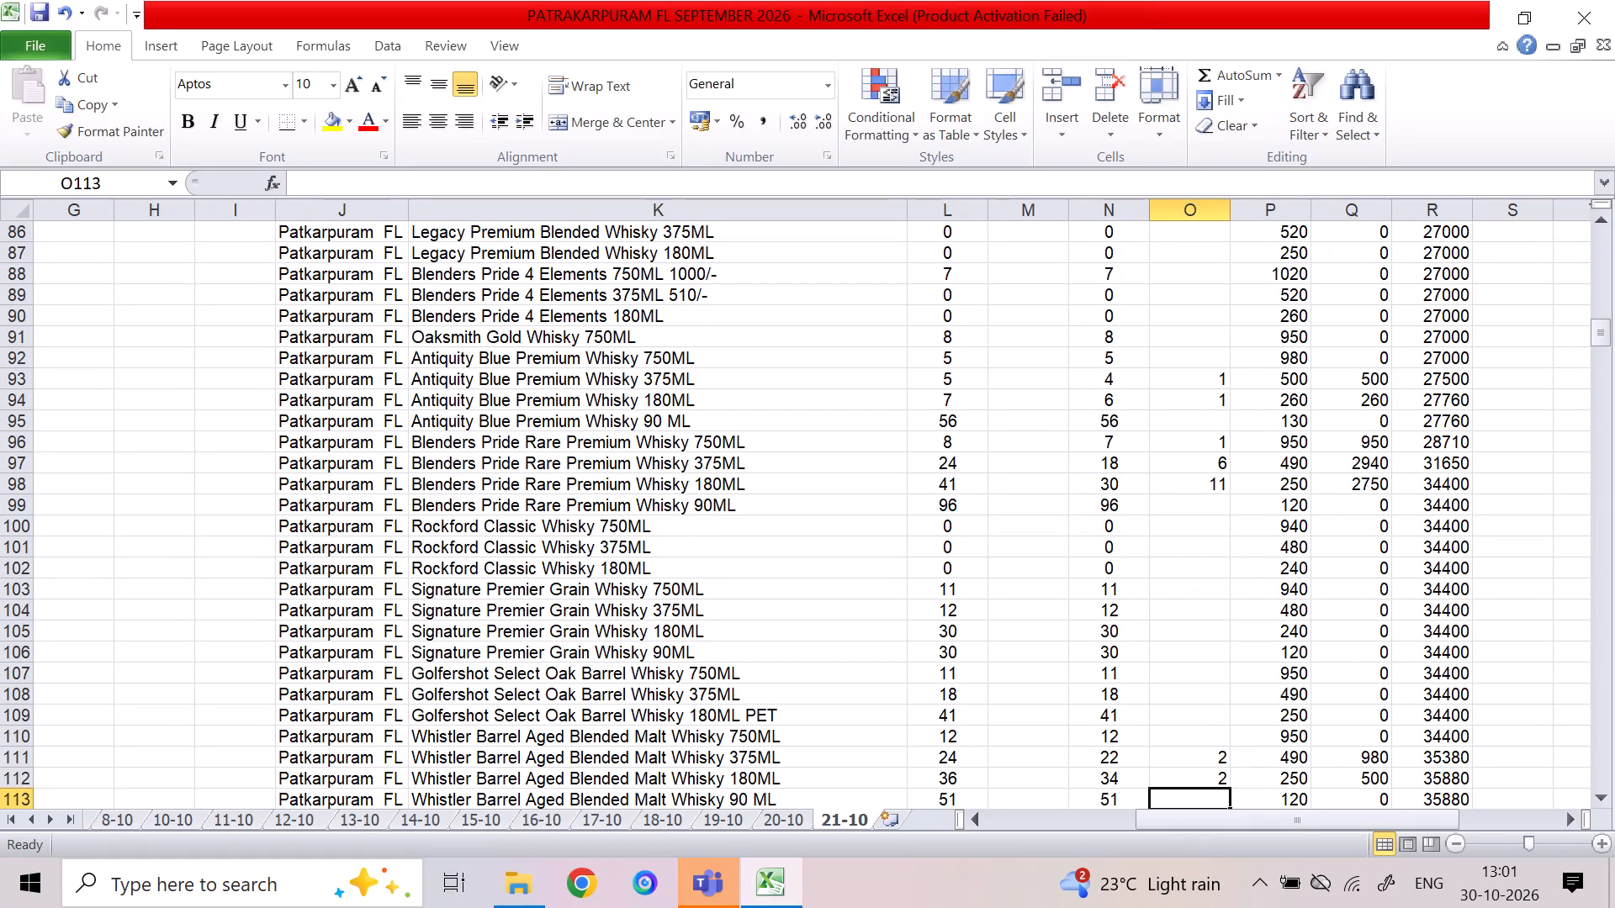
{"action": "key", "text": "1"}
{"action": "key", "text": "Down"}
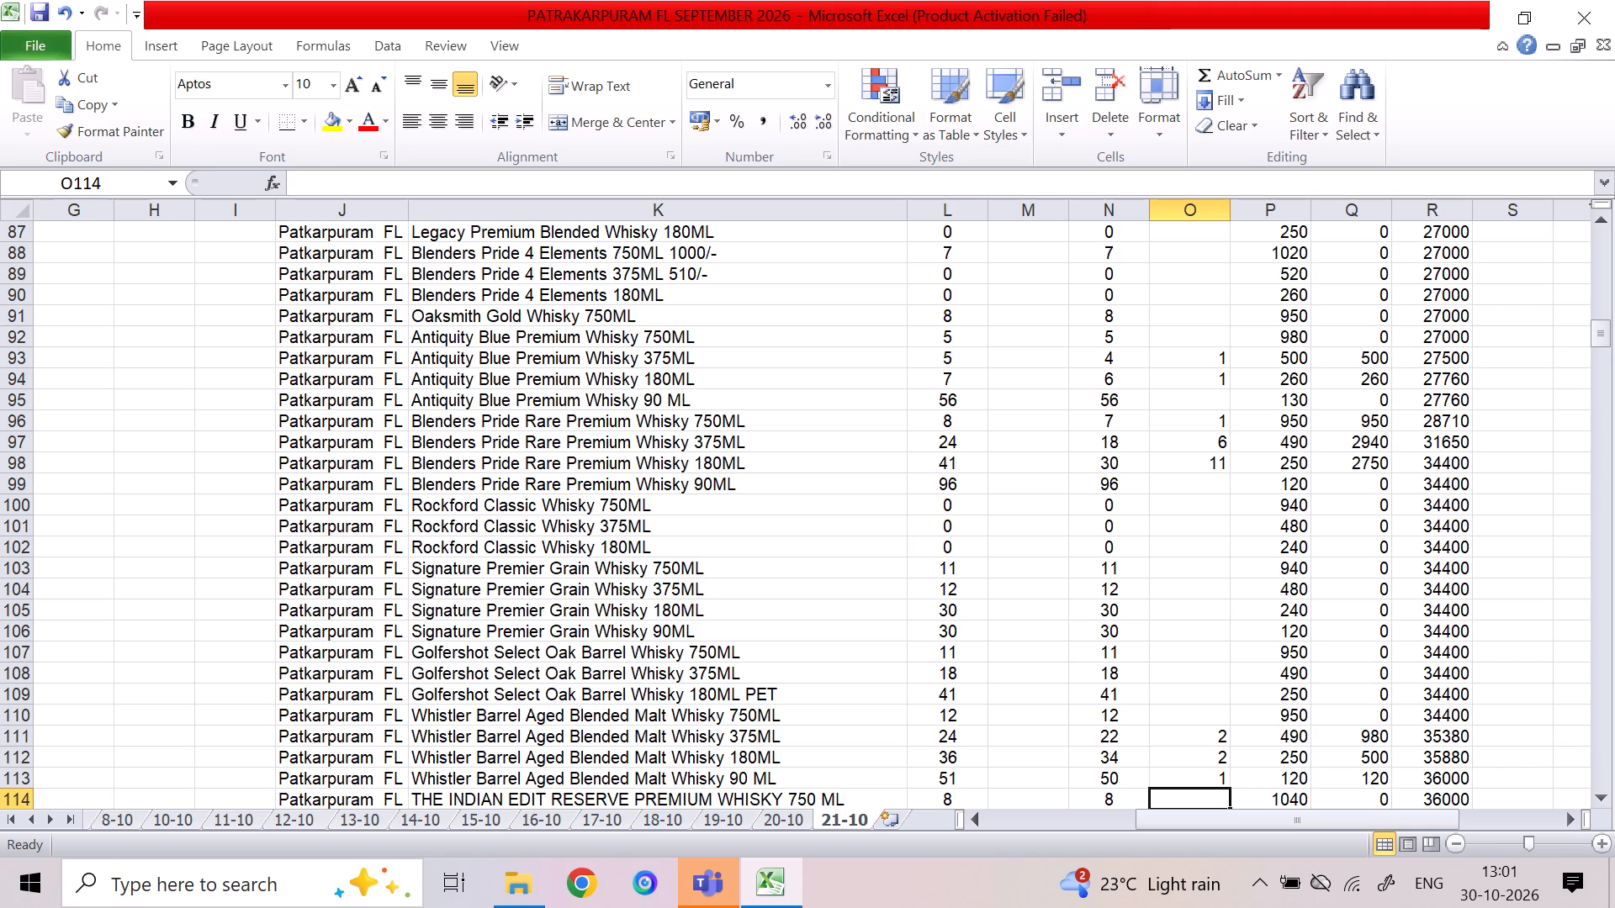
Enter a column O quantity of 2 for Oaken Glow Whisky 180 ML.
{"action": "key", "text": "Down"}
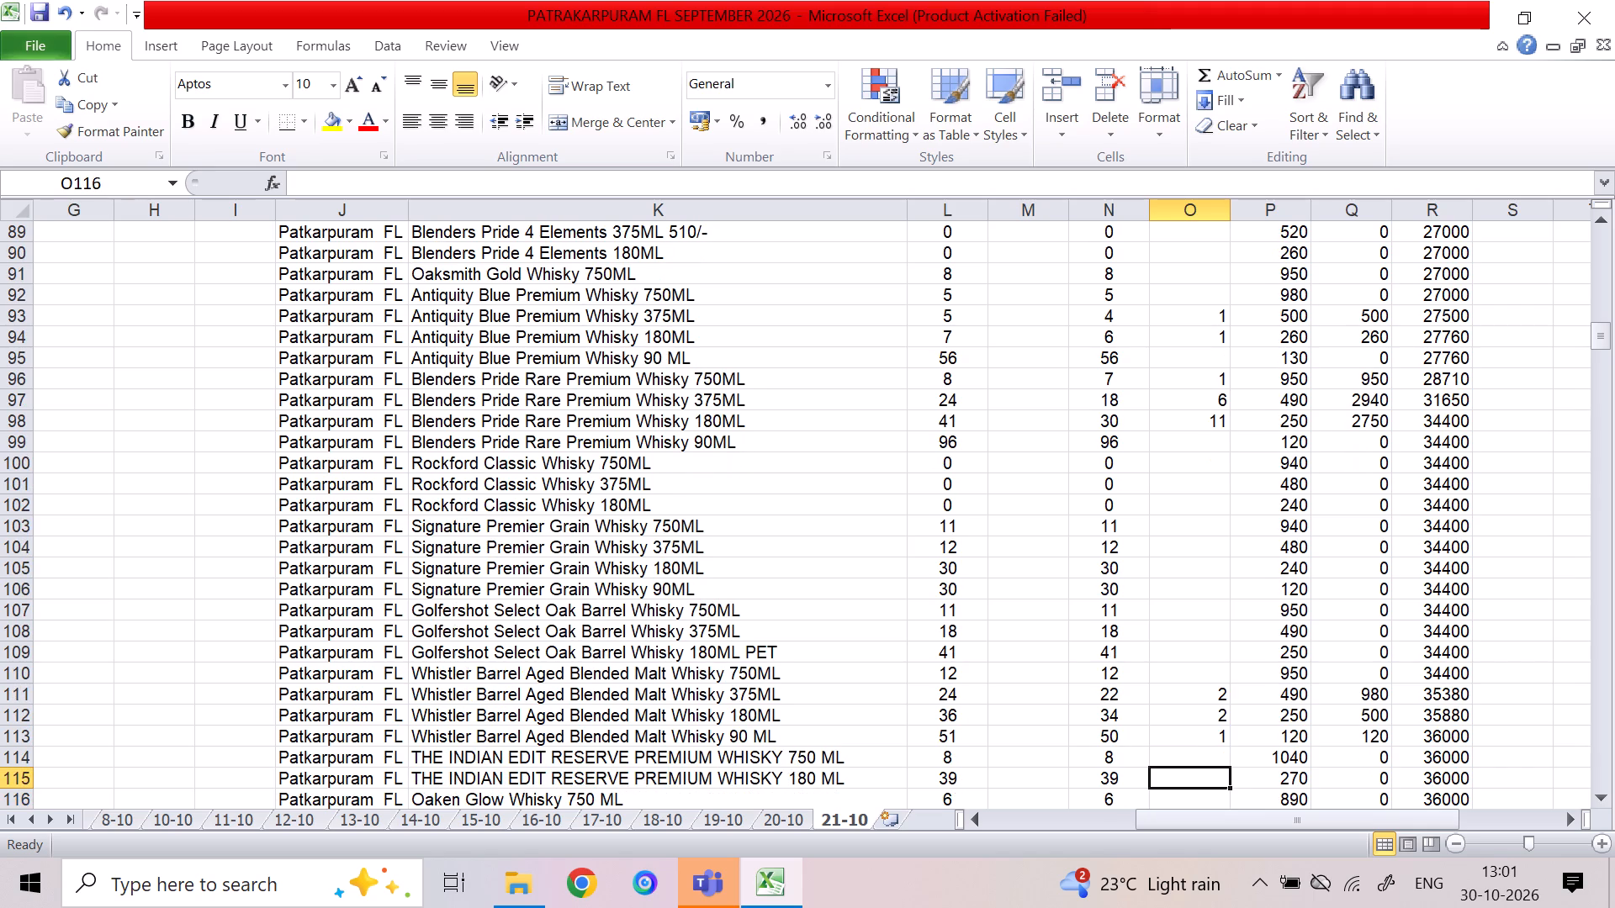
{"action": "key", "text": "Down"}
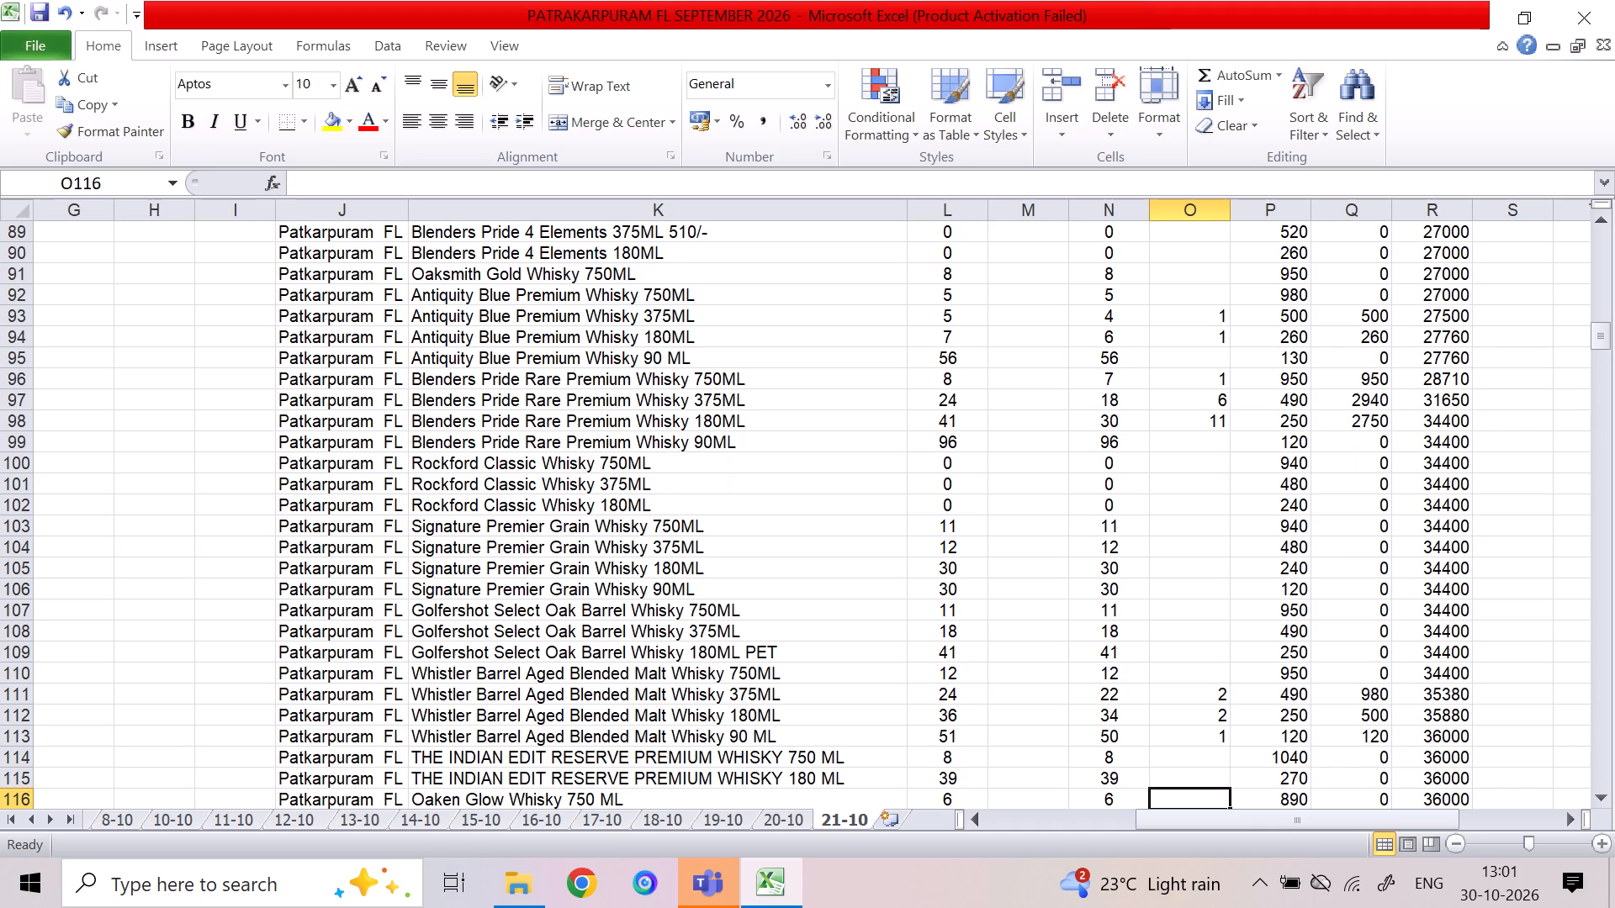
{"action": "key", "text": "Down"}
{"action": "key", "text": "Down"}
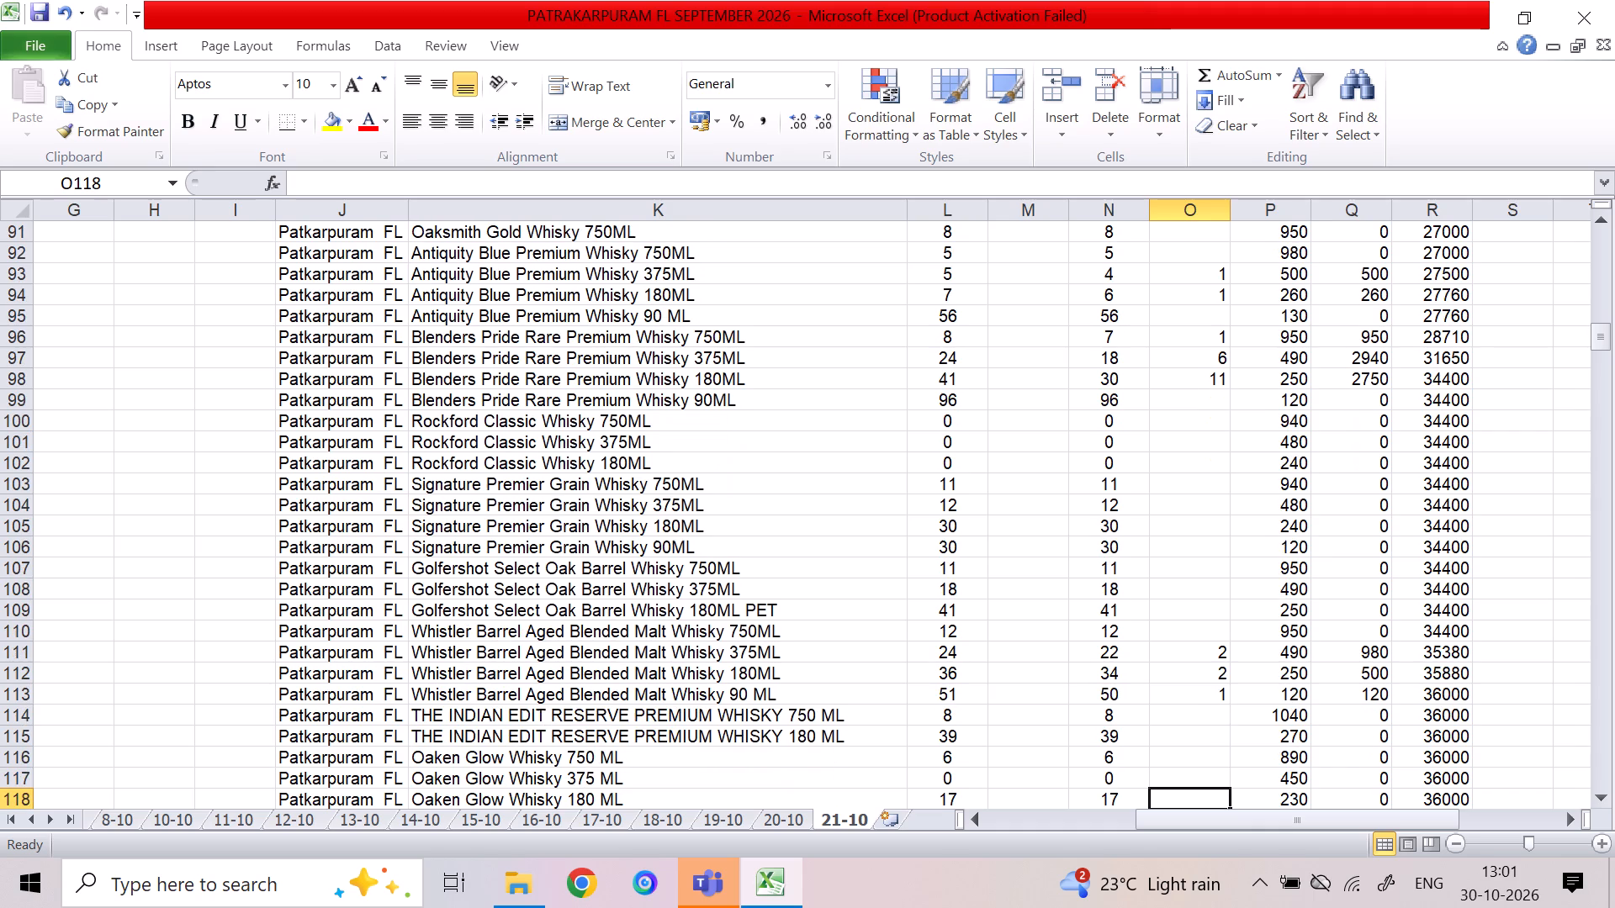
{"action": "key", "text": "3"}
{"action": "key", "text": "BackSpace"}
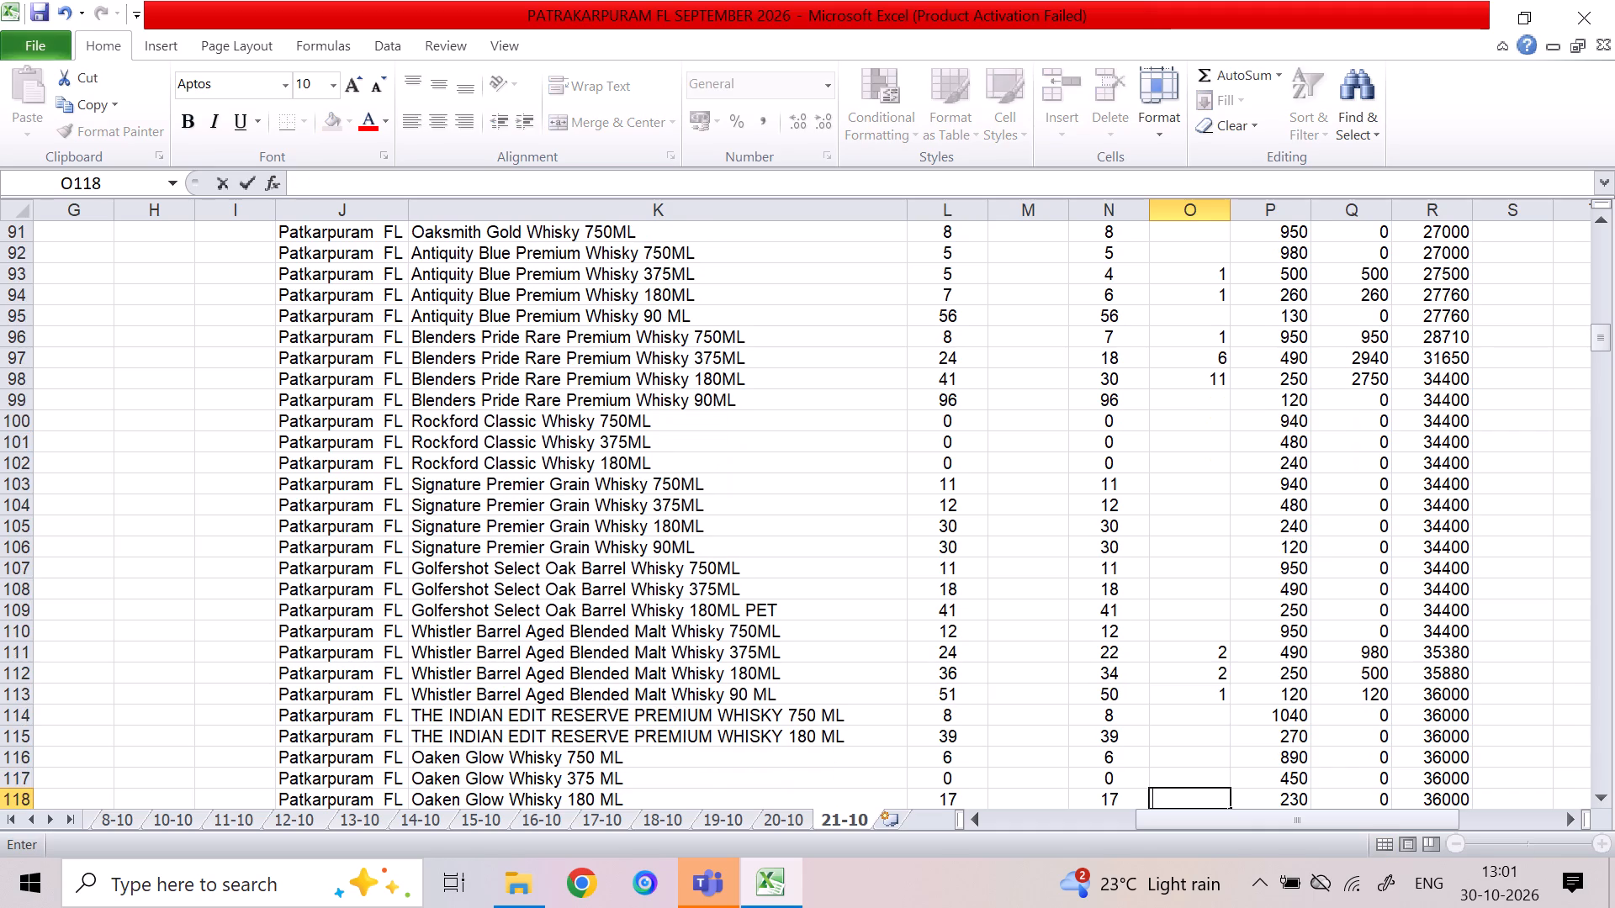
{"action": "key", "text": "2"}
{"action": "key", "text": "Down"}
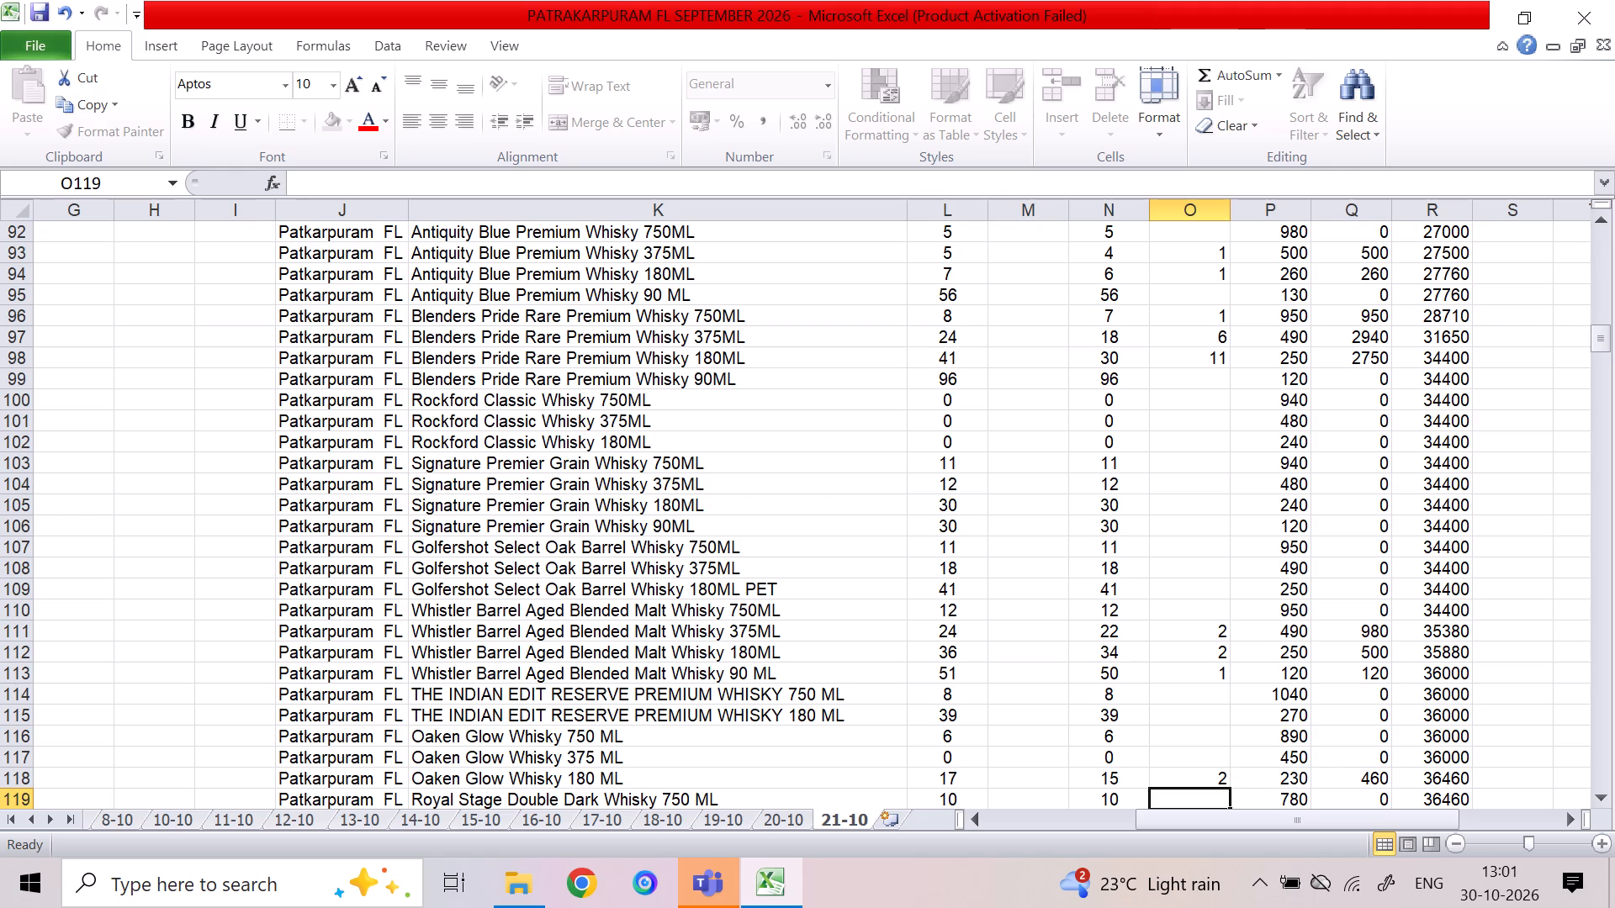
Enter a column O quantity of 2 for Royal Stag Barrel Select Whisky 180 ML.
{"action": "key", "text": "Down"}
{"action": "key", "text": "Down"}
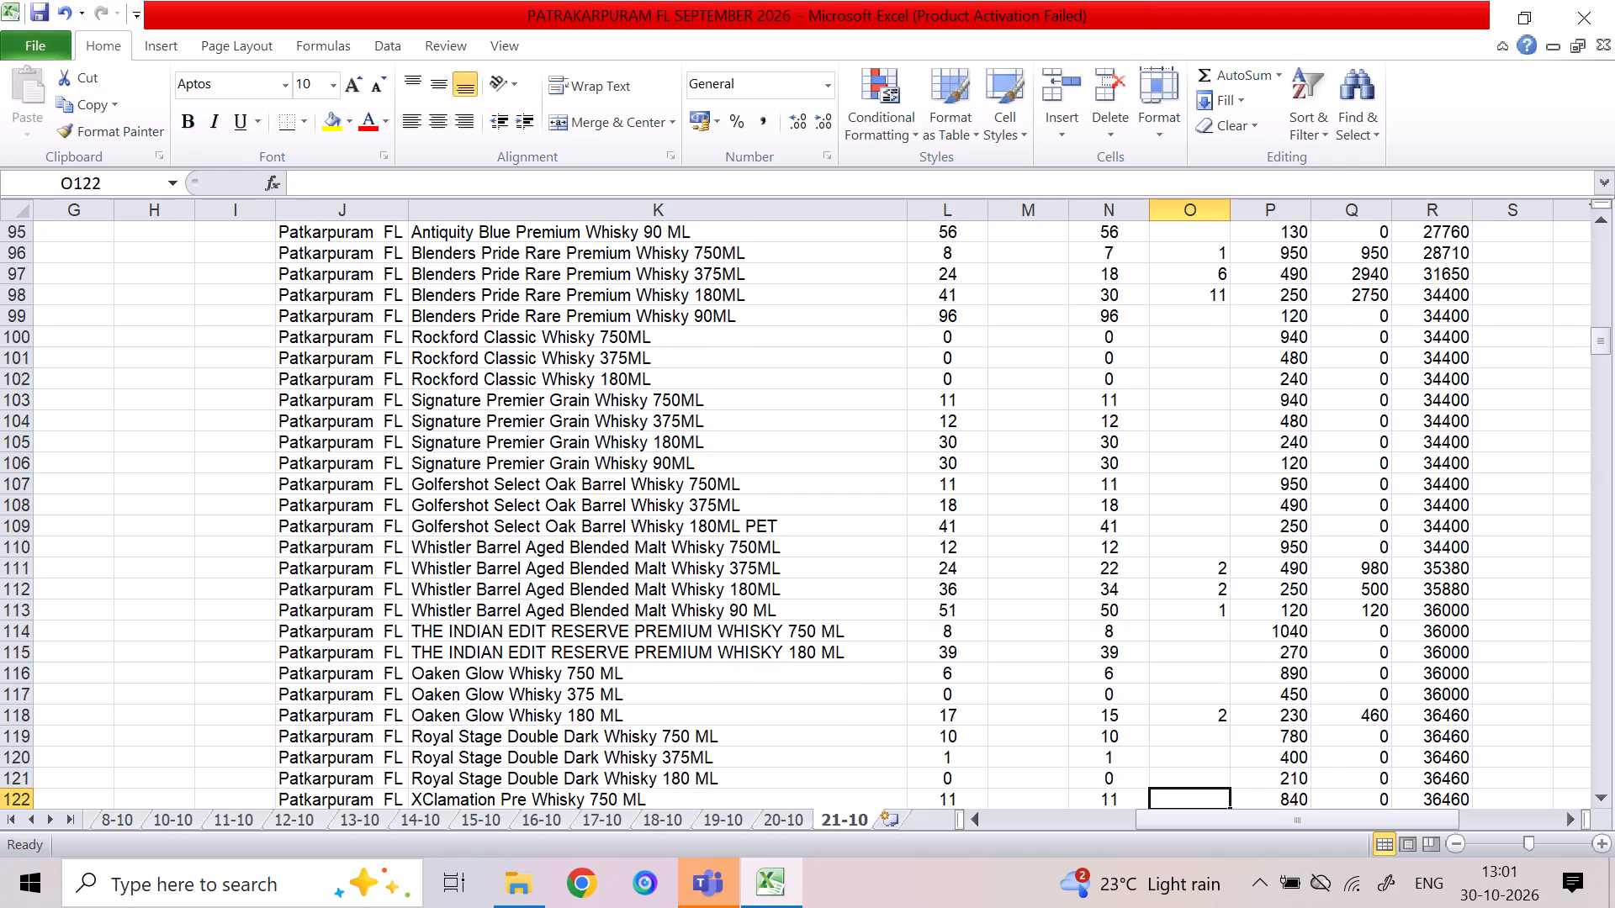
{"action": "key", "text": "Down"}
{"action": "key", "text": "Down"}
{"action": "key", "text": "Down"}
{"action": "key", "text": "Down"}
{"action": "key", "text": "Down"}
{"action": "key", "text": "Down"}
{"action": "key", "text": "Down"}
{"action": "key", "text": "Down"}
{"action": "key", "text": "Down"}
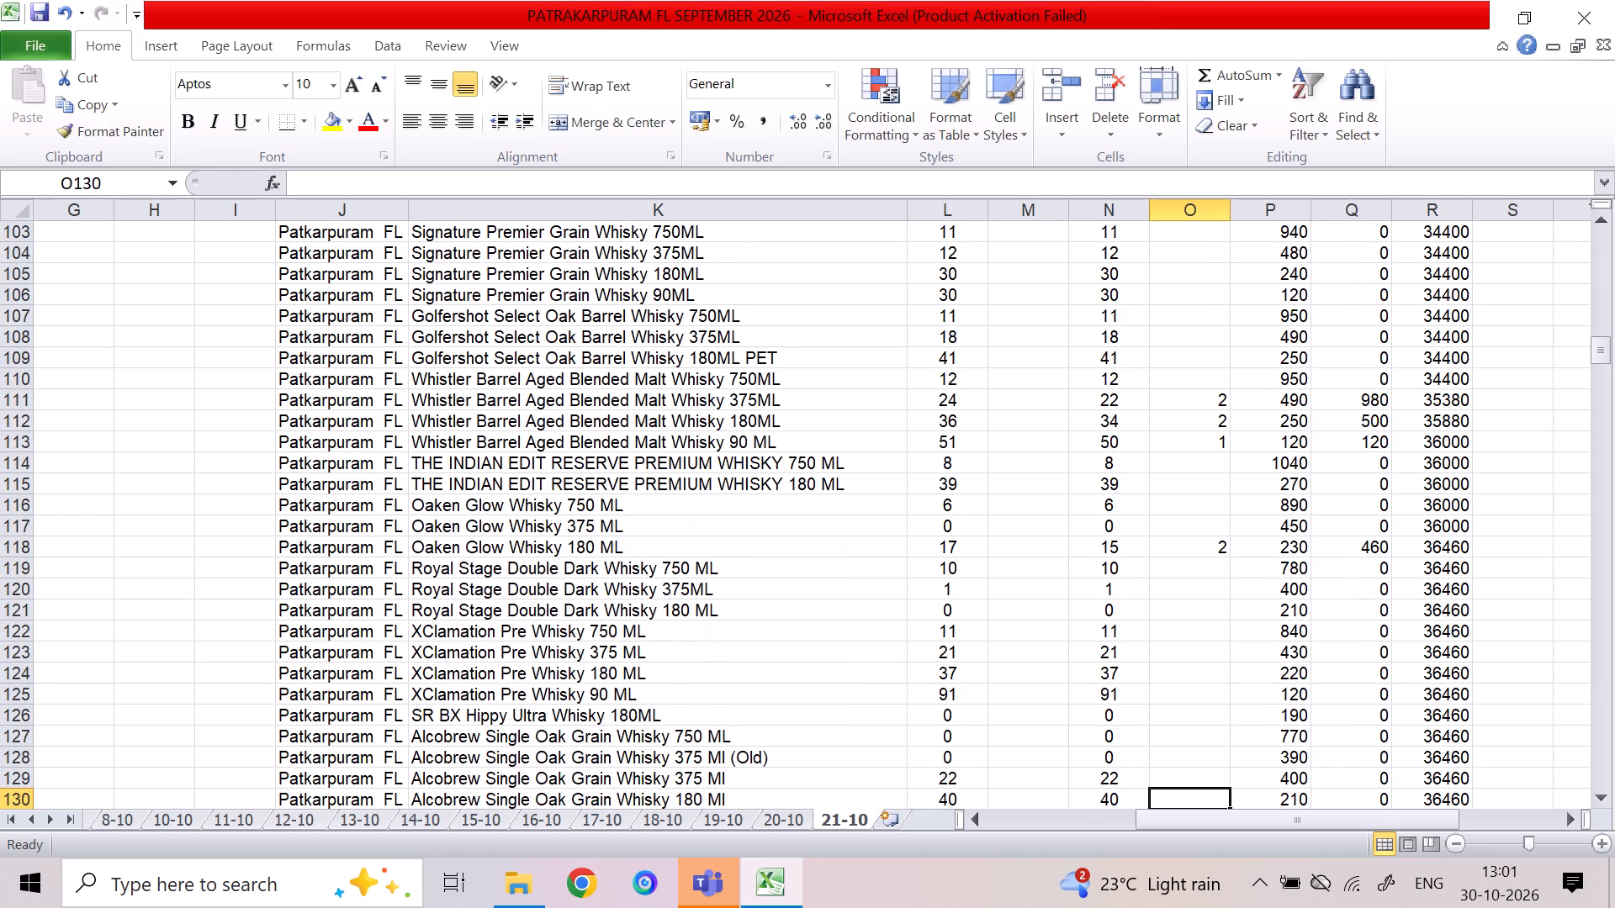
{"action": "key", "text": "Down"}
{"action": "key", "text": "Down"}
{"action": "key", "text": "Down"}
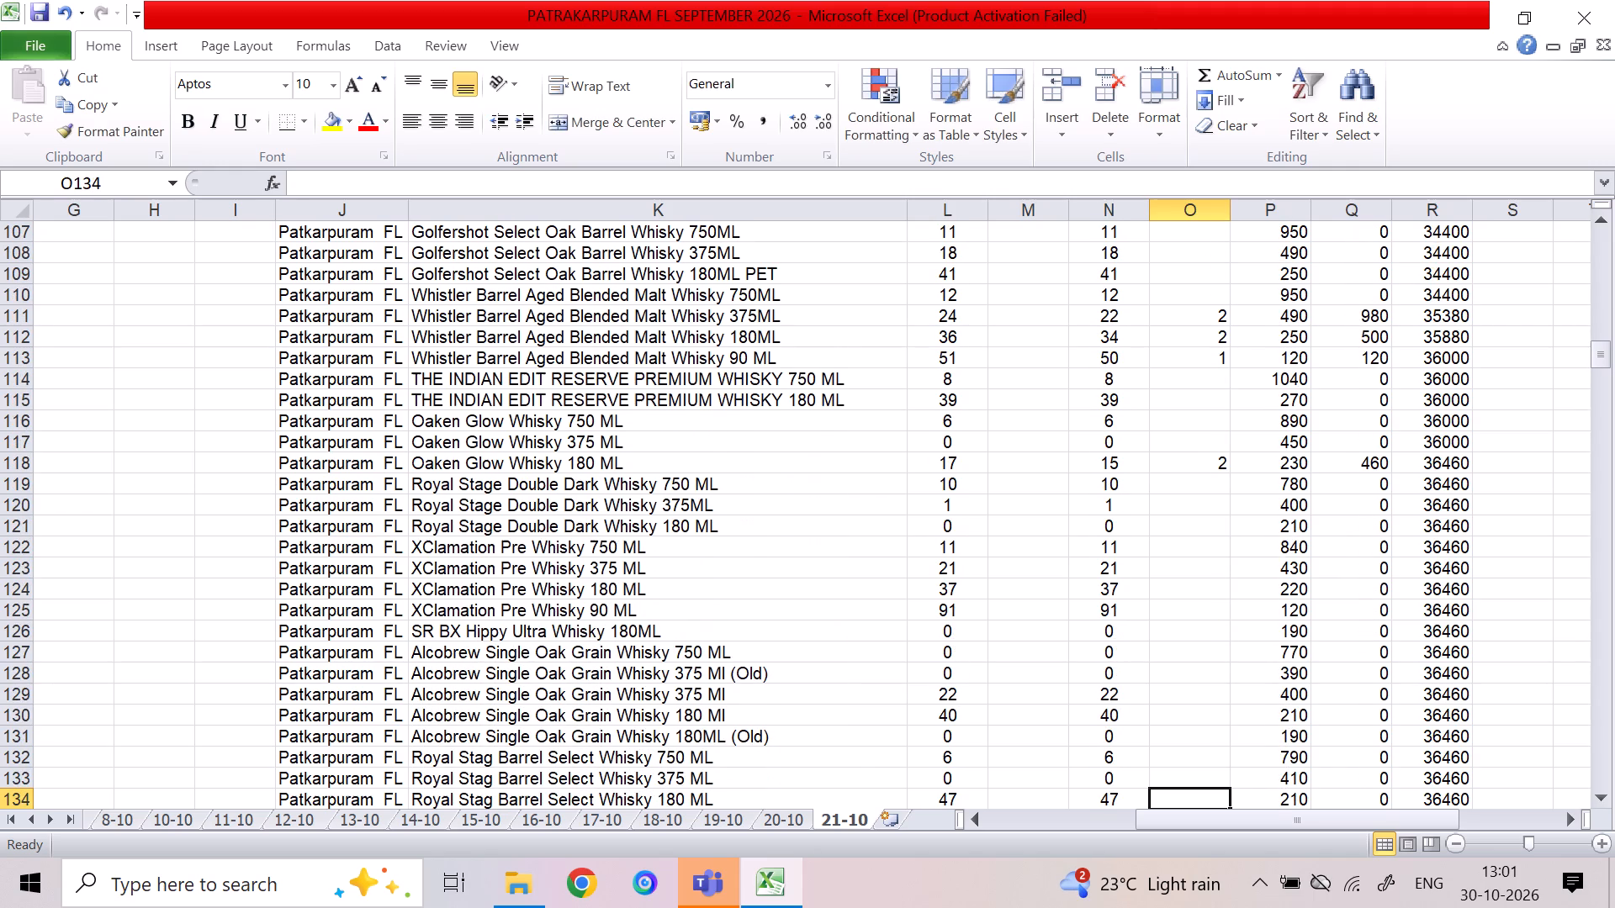
{"action": "key", "text": "2"}
{"action": "key", "text": "Down"}
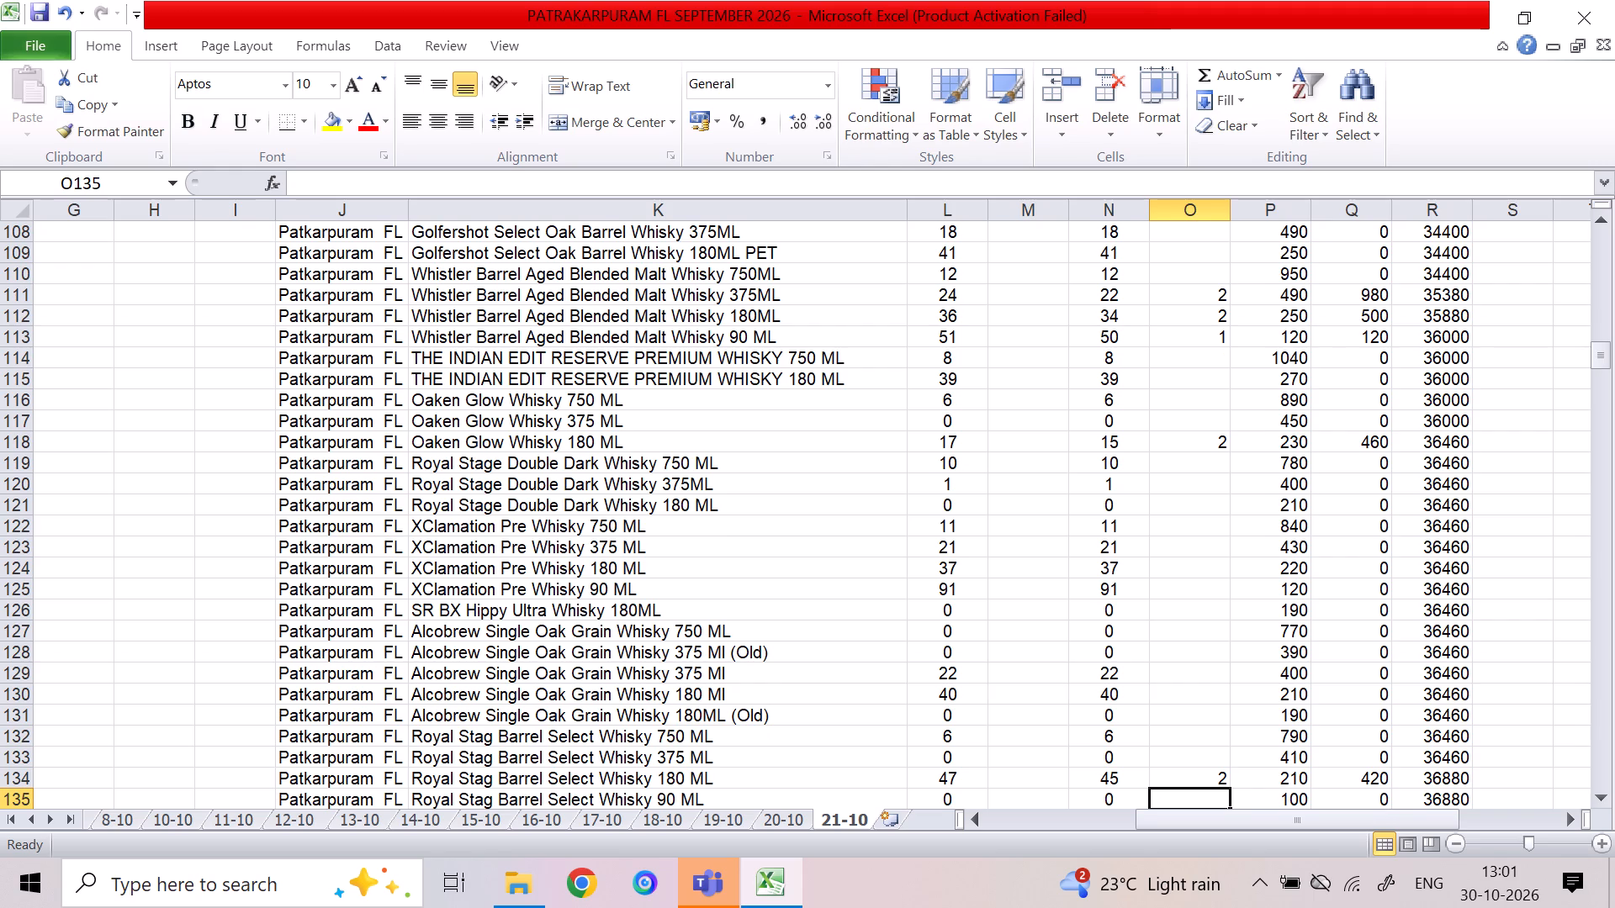
Enter column O quantities for Royal Stag Deluxe Whisky: 5 for 375ML and 9 for 180ML.
{"action": "key", "text": "Down"}
{"action": "key", "text": "Down"}
{"action": "key", "text": "Down"}
{"action": "key", "text": "Down"}
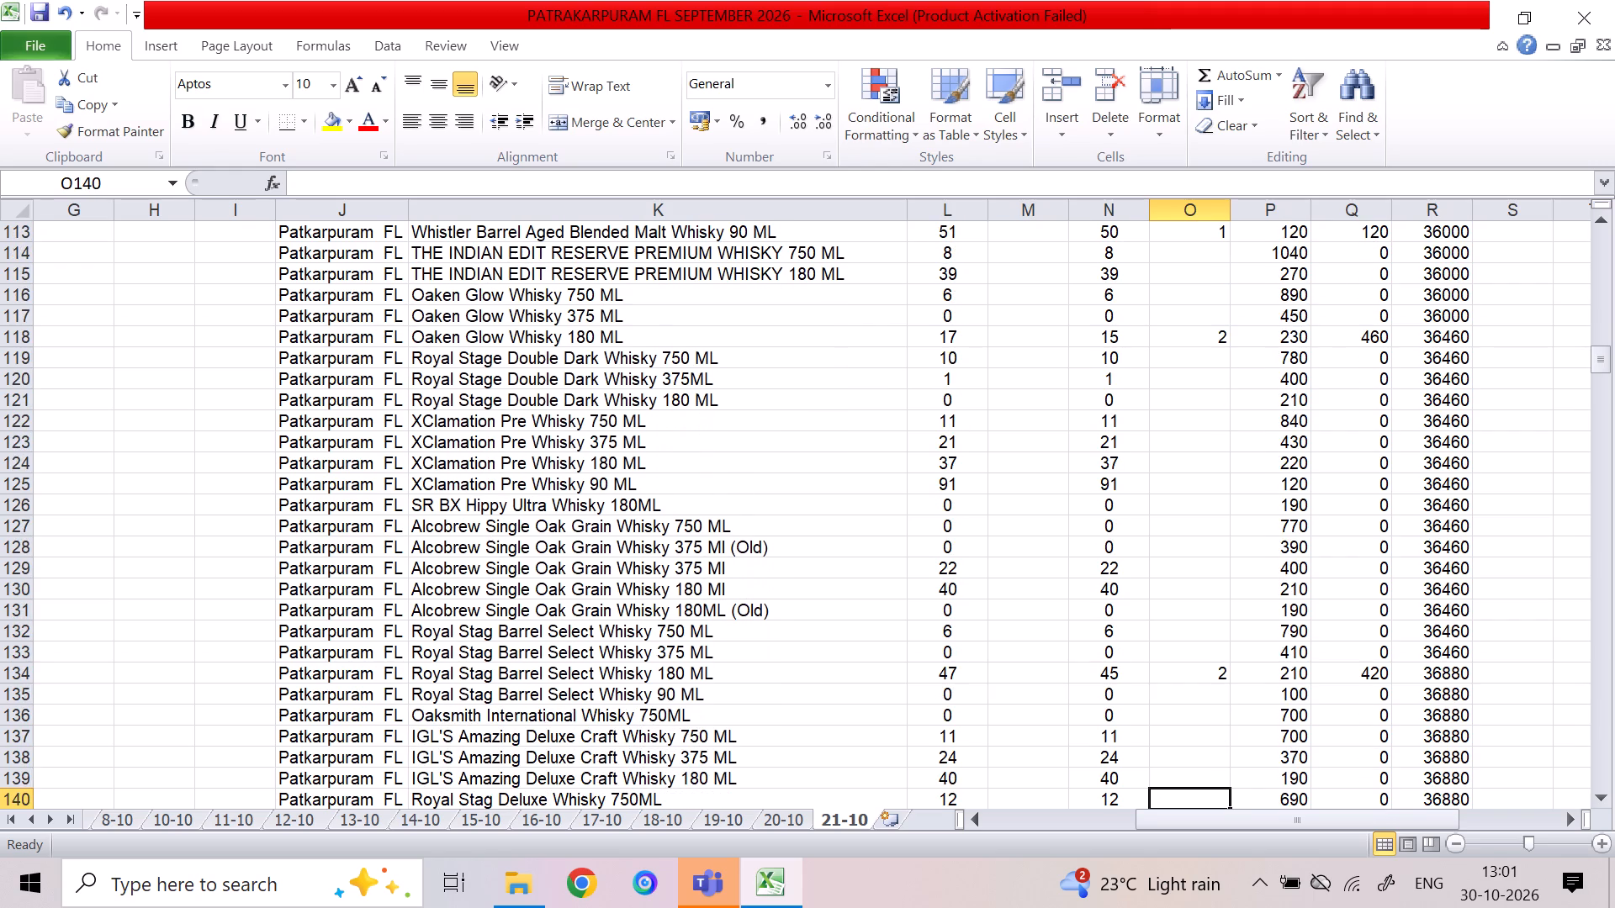
{"action": "key", "text": "Down"}
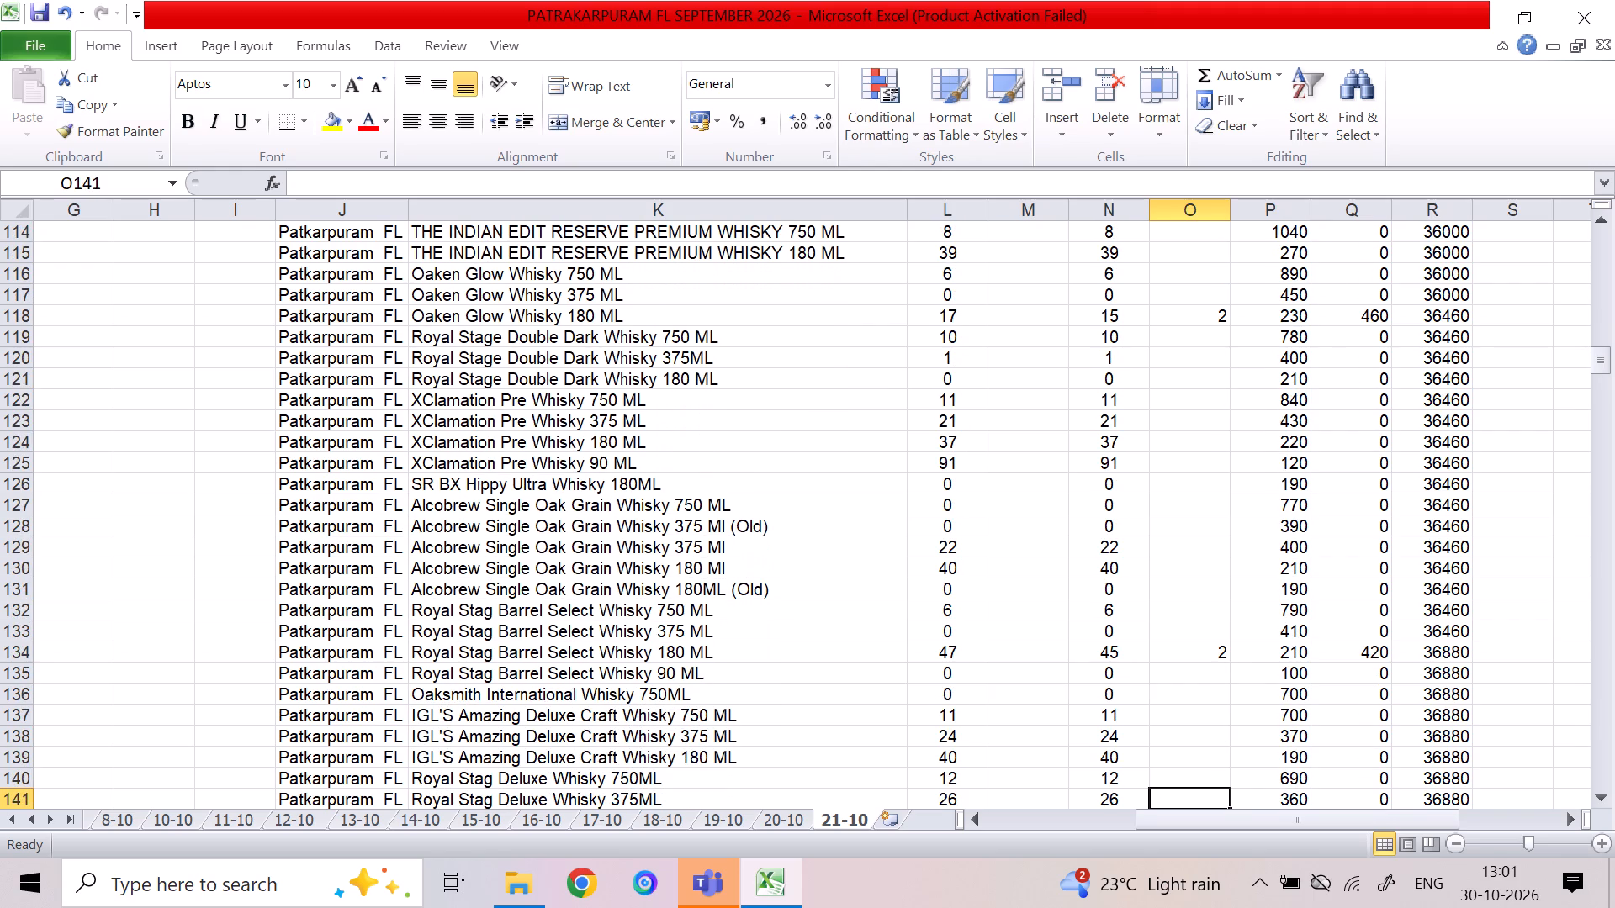
{"action": "key", "text": "5"}
{"action": "key", "text": "Right"}
{"action": "key", "text": "Left"}
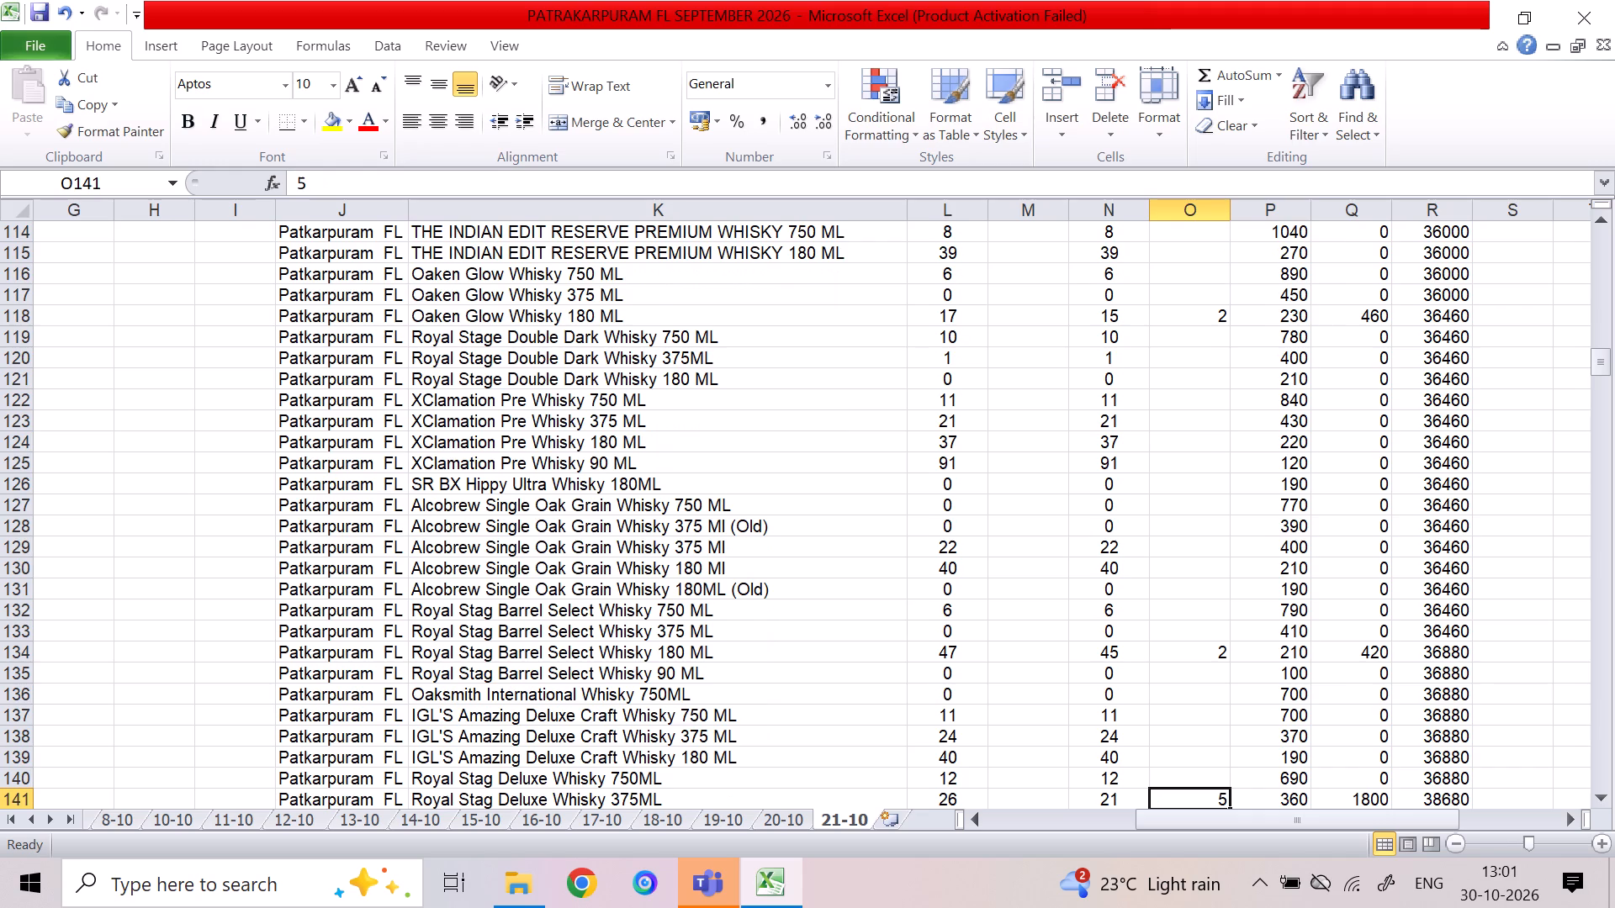
{"action": "key", "text": "Down"}
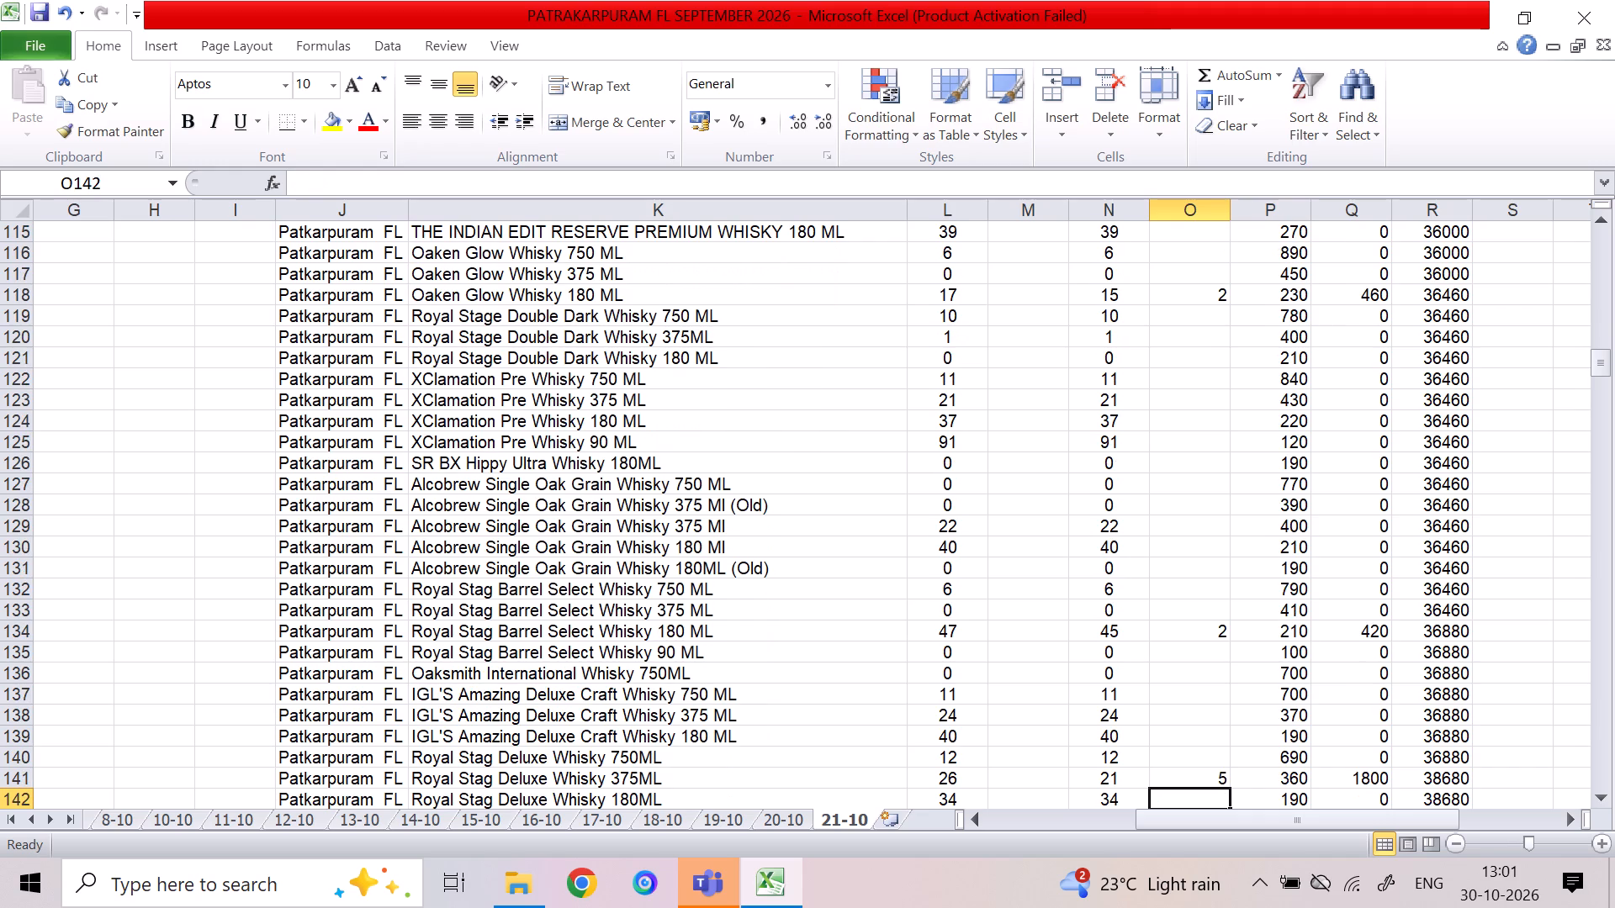
{"action": "key", "text": "9"}
{"action": "key", "text": "Right"}
{"action": "key", "text": "Left"}
{"action": "key", "text": "Down"}
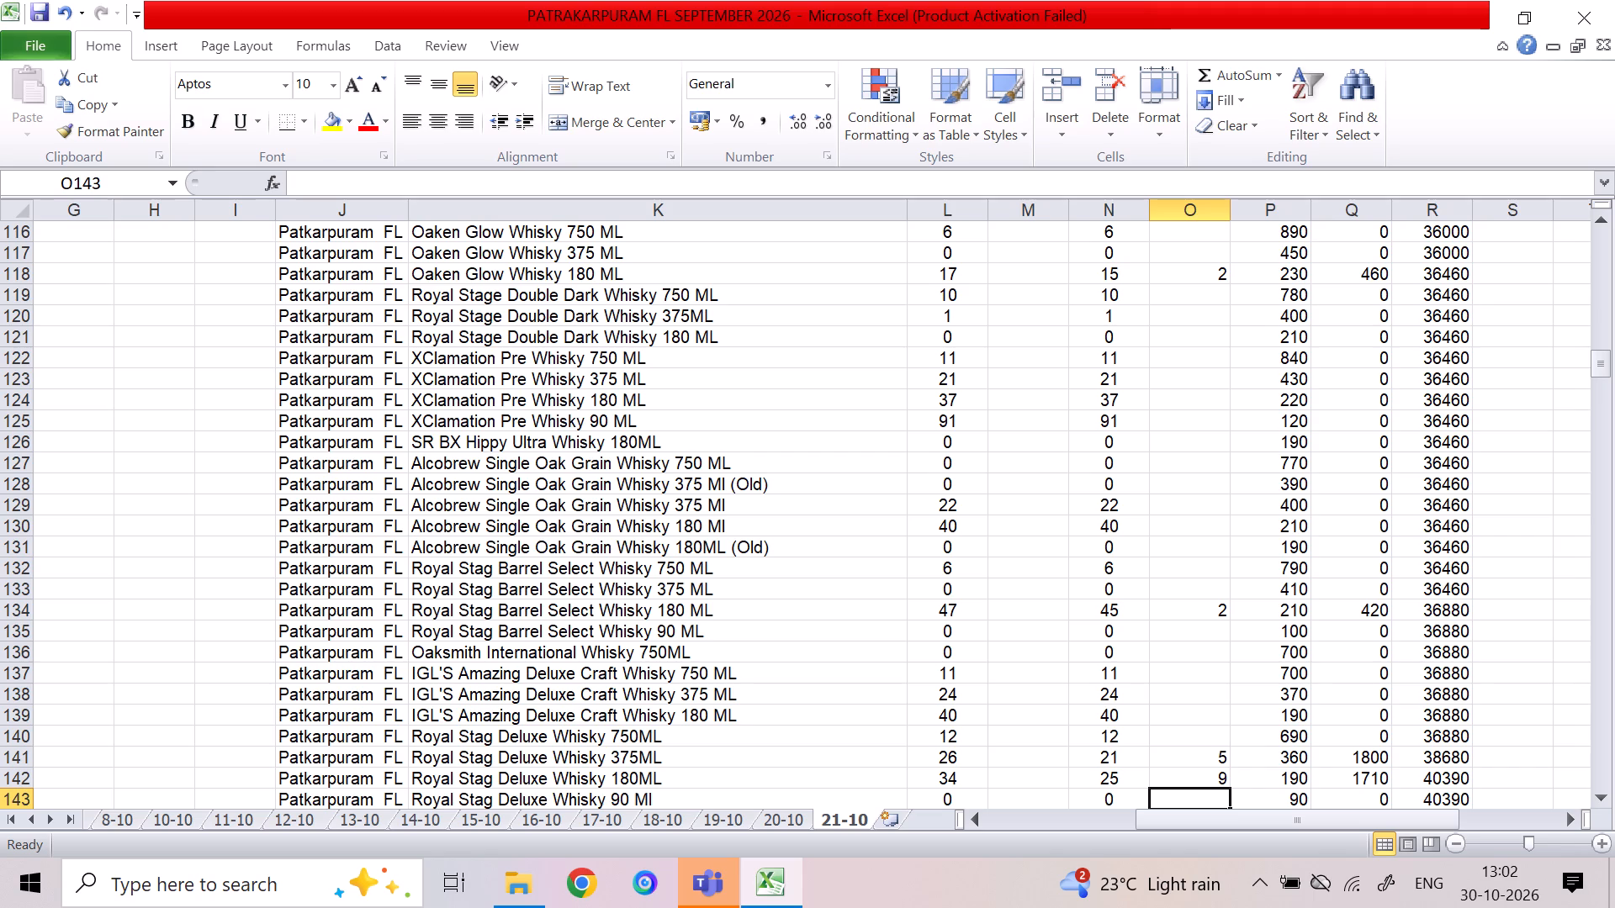
Enter column O quantities for SR B7: 2 for 375ML and 8 for 180ML.
{"action": "key", "text": "Down"}
{"action": "key", "text": "Down"}
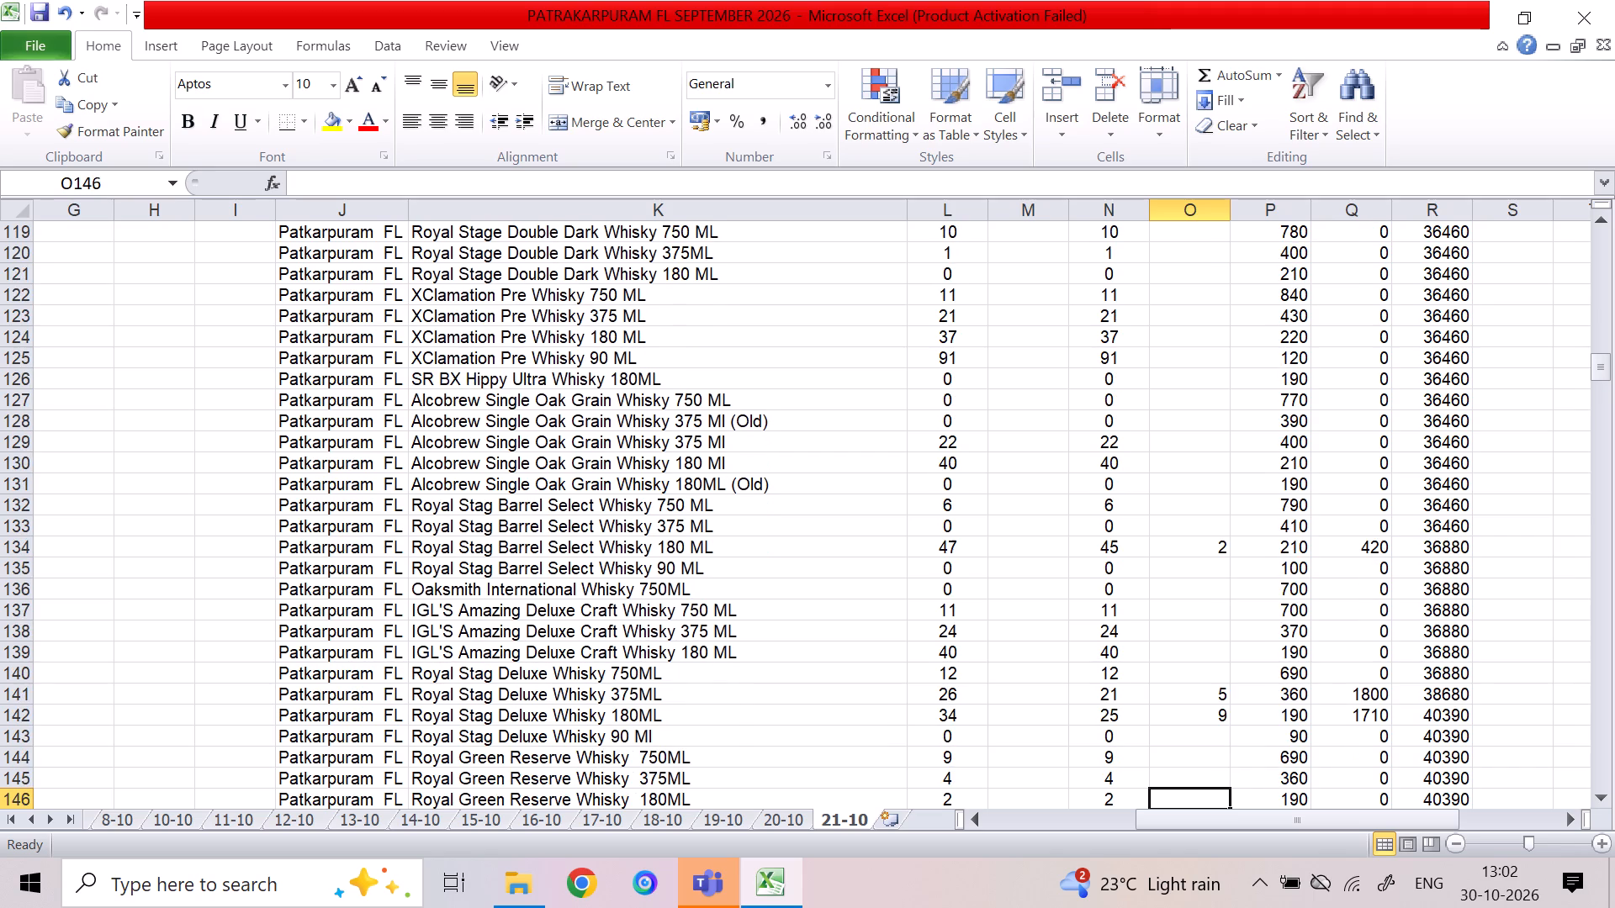
{"action": "key", "text": "Up"}
{"action": "key", "text": "Up"}
{"action": "key", "text": "Down"}
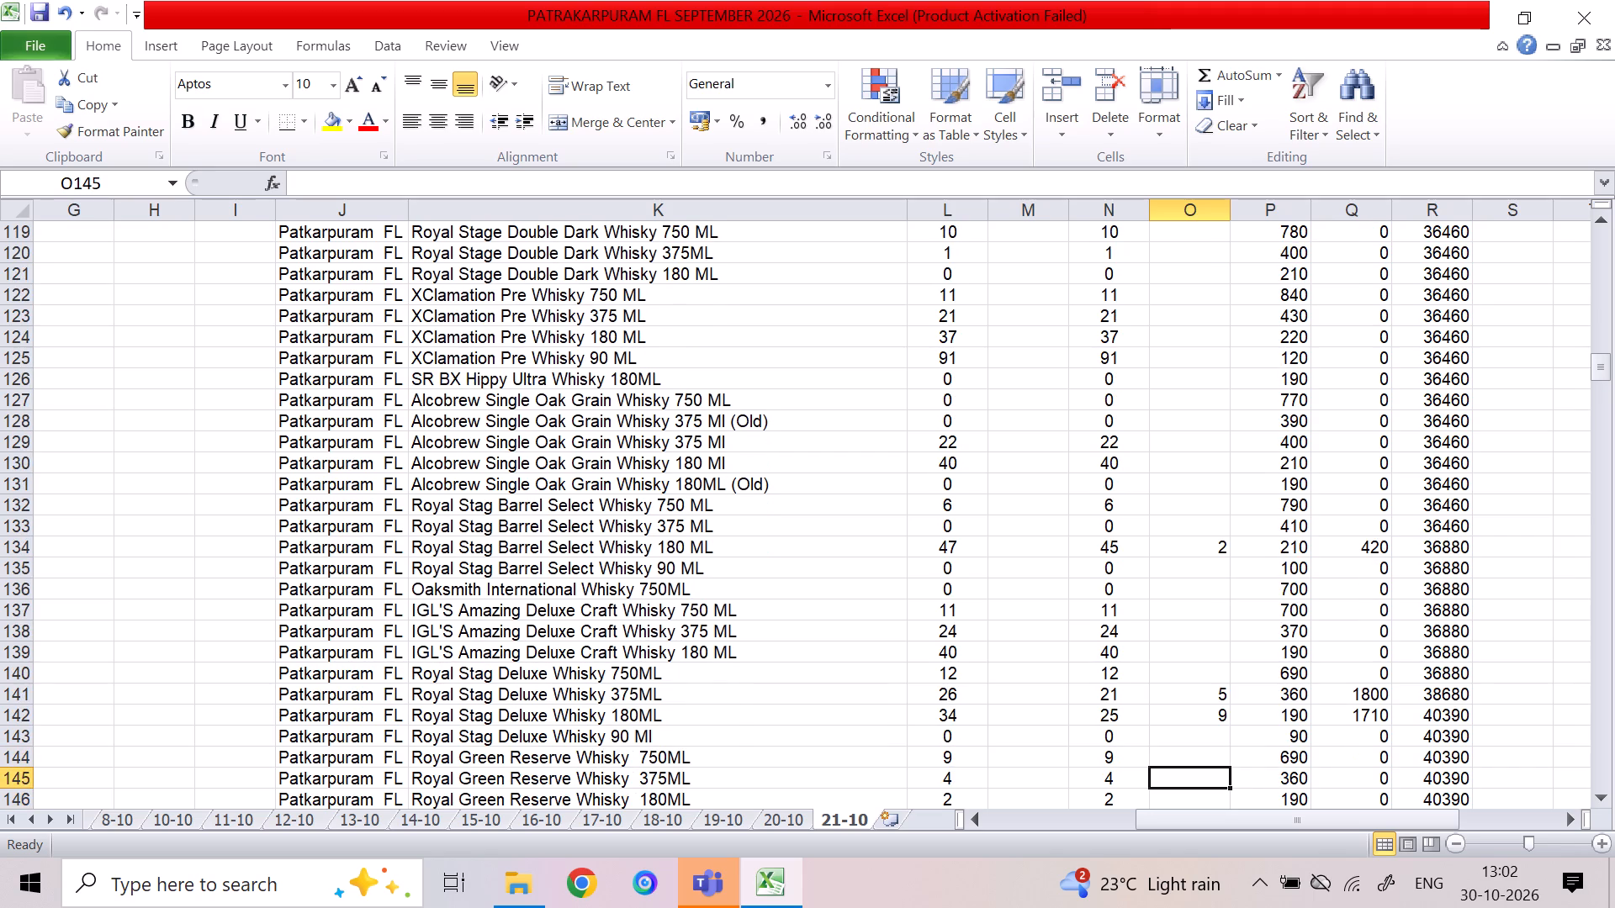
{"action": "key", "text": "Down"}
{"action": "key", "text": "Down"}
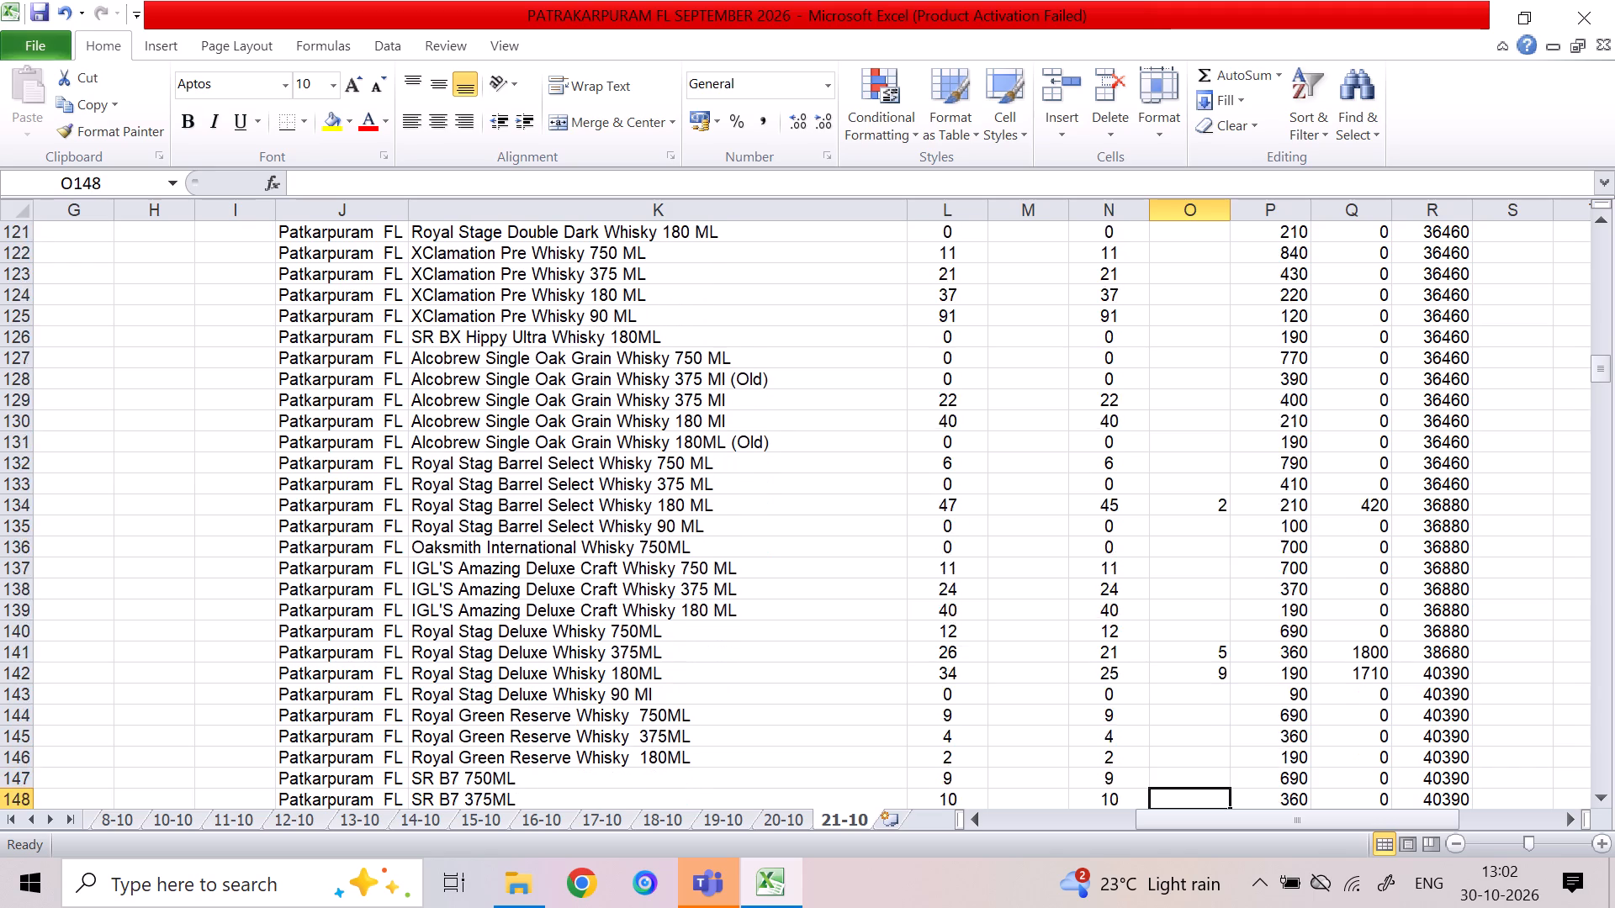
{"action": "key", "text": "Down"}
{"action": "key", "text": "Down"}
{"action": "key", "text": "Down"}
{"action": "key", "text": "Down"}
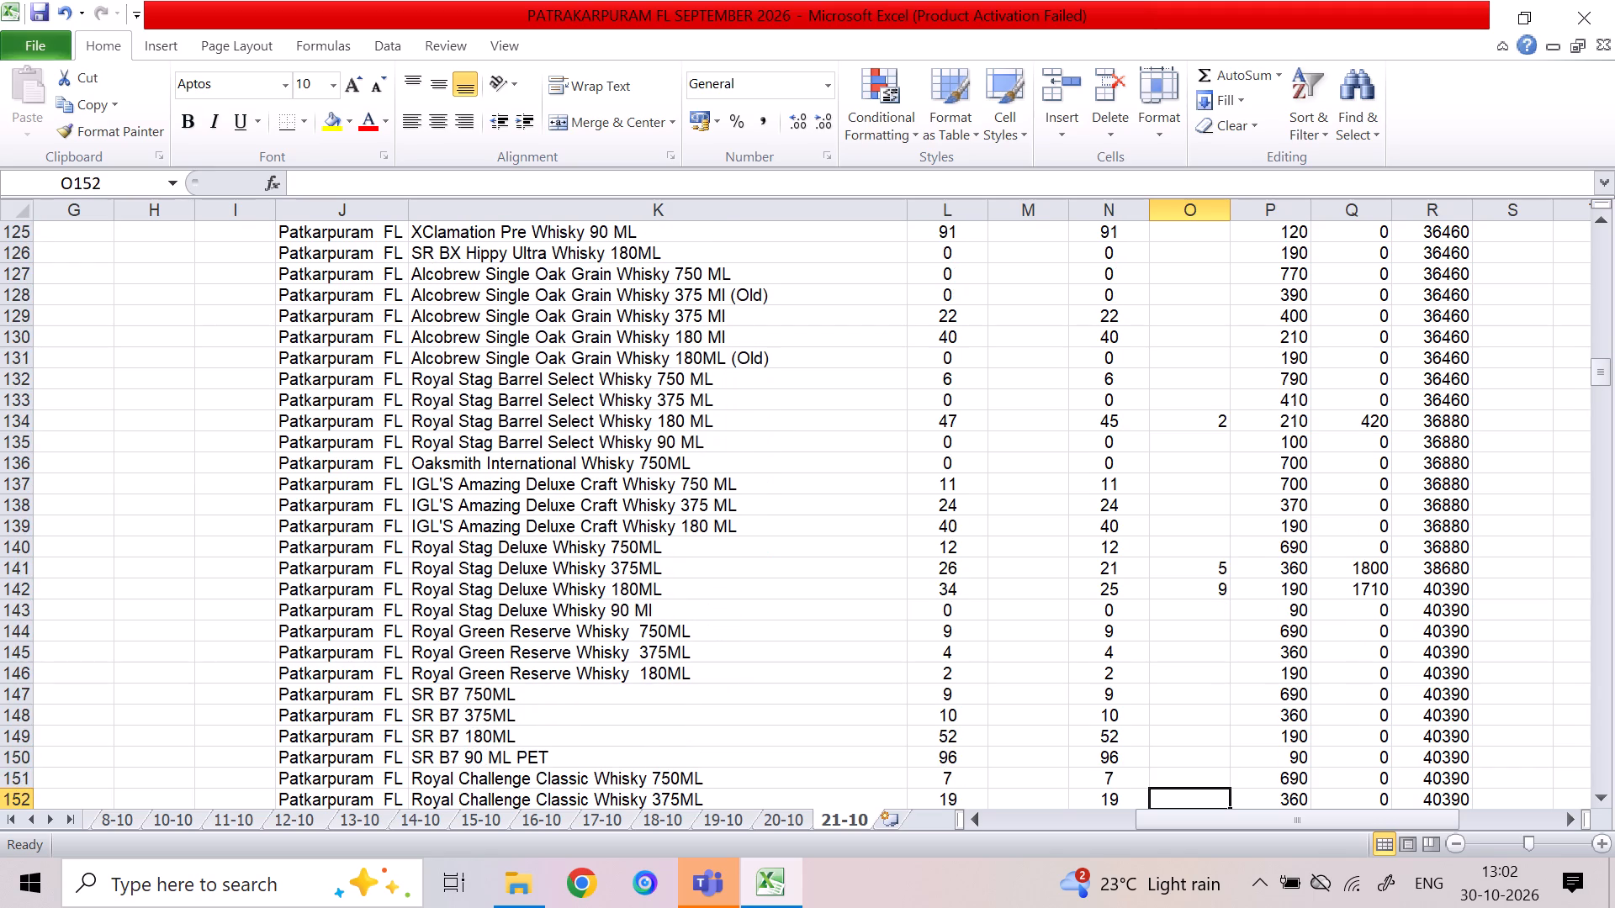
{"action": "key", "text": "Up"}
{"action": "key", "text": "Up"}
{"action": "key", "text": "Up"}
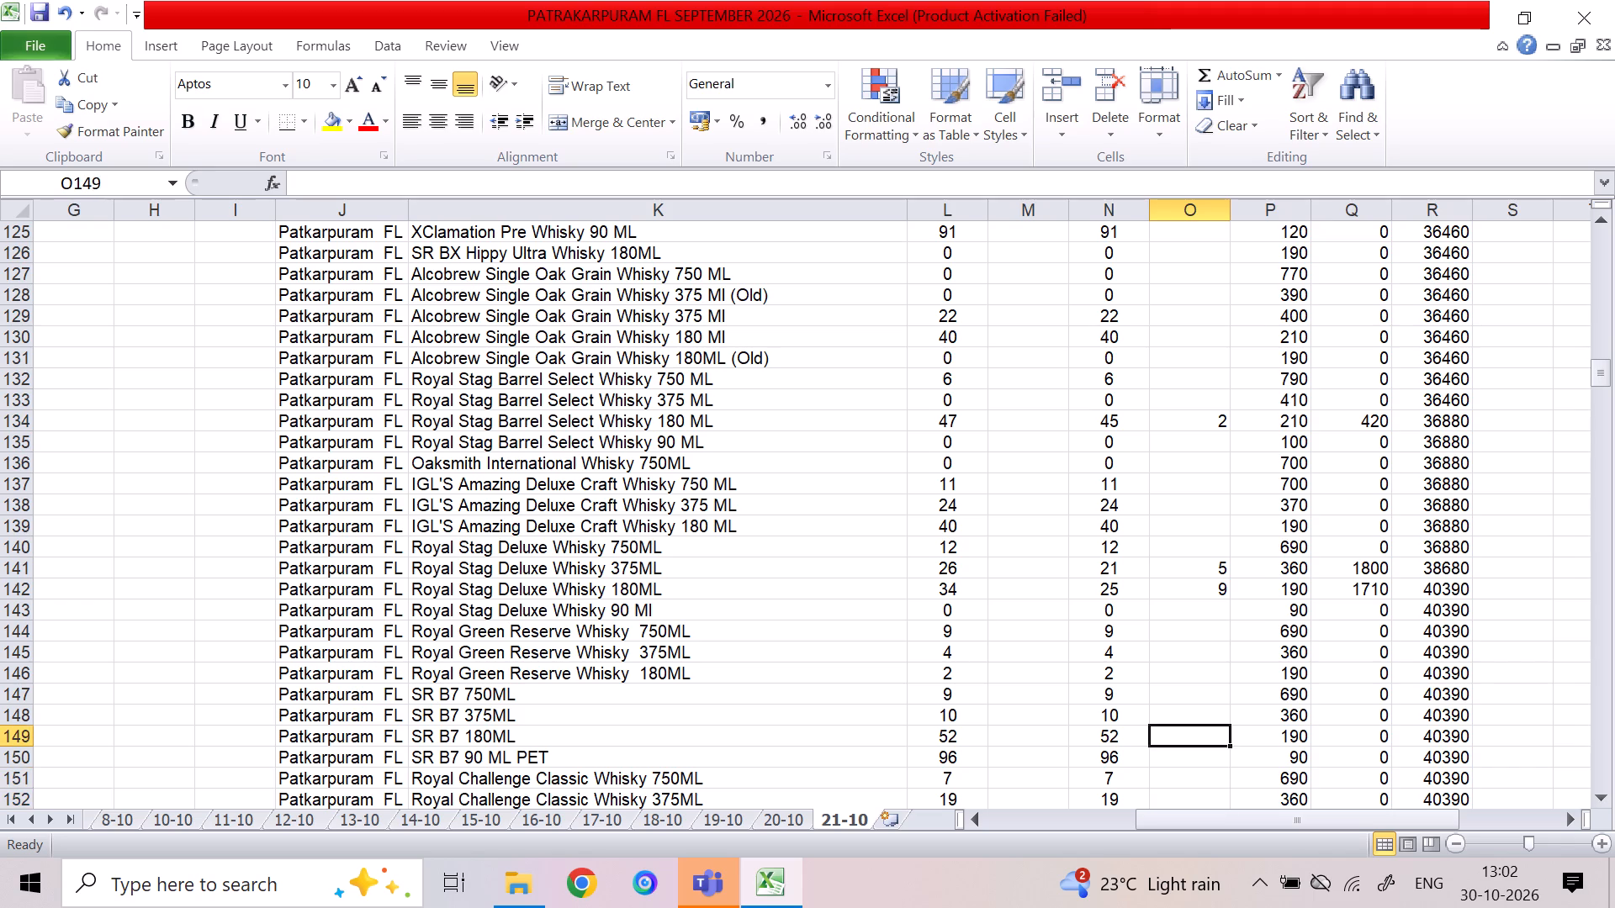
{"action": "key", "text": "Up"}
{"action": "key", "text": "2"}
{"action": "key", "text": "Down"}
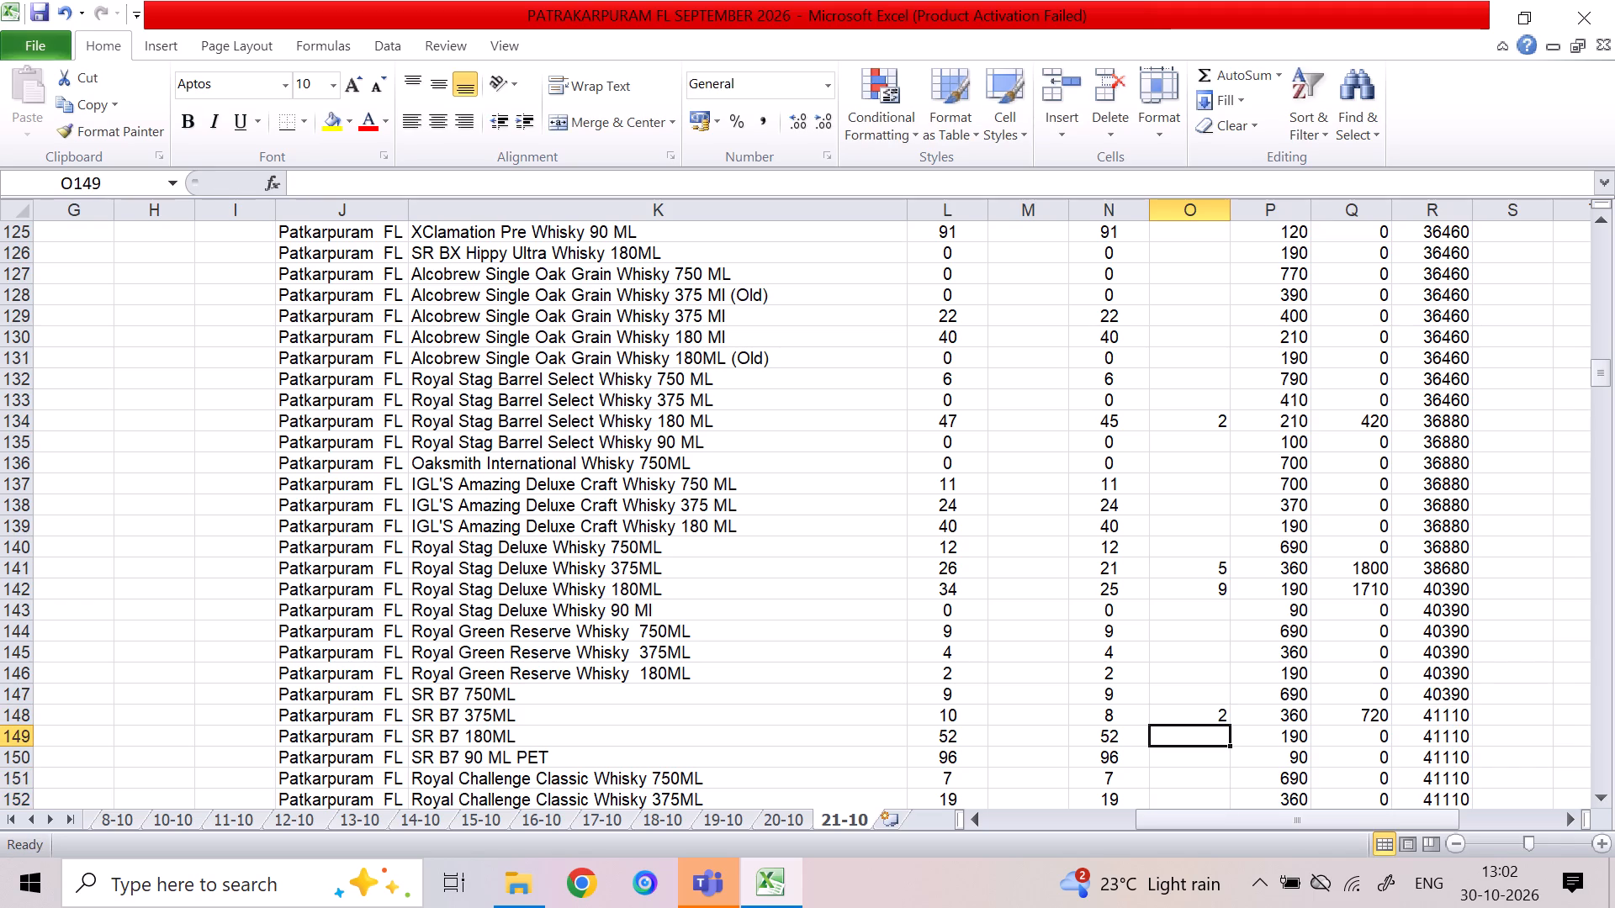
{"action": "key", "text": "8"}
{"action": "key", "text": "Down"}
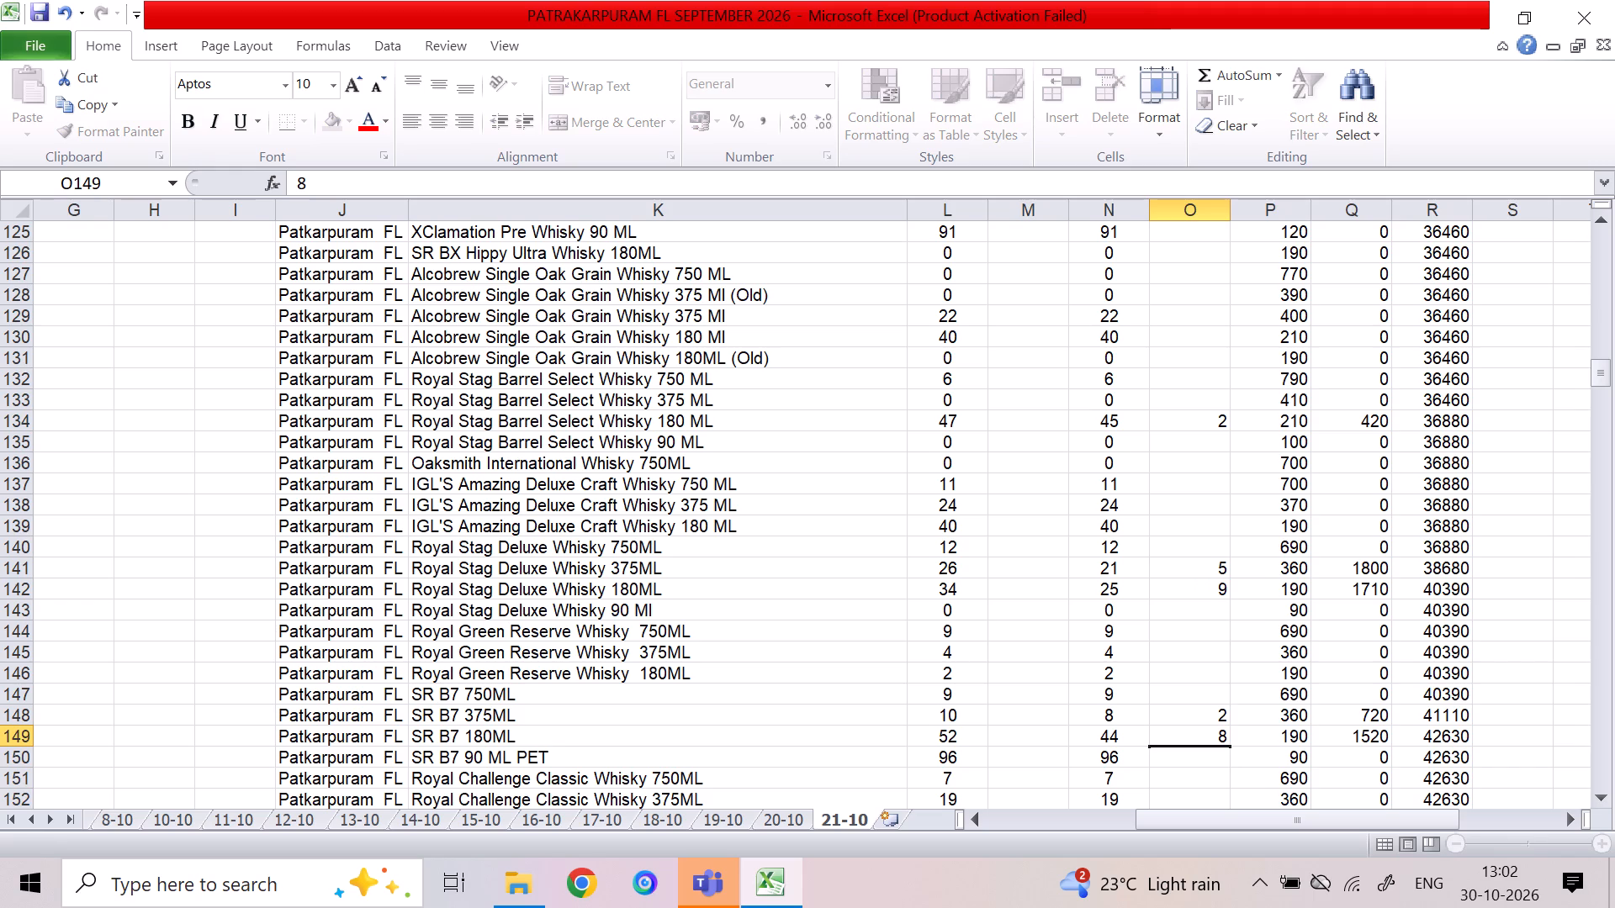
Enter a column O quantity of 5 for Royal Challenge Classic Whisky 180ML PET.
{"action": "key", "text": "Down"}
{"action": "key", "text": "Down"}
{"action": "key", "text": "Down"}
{"action": "key", "text": "Up"}
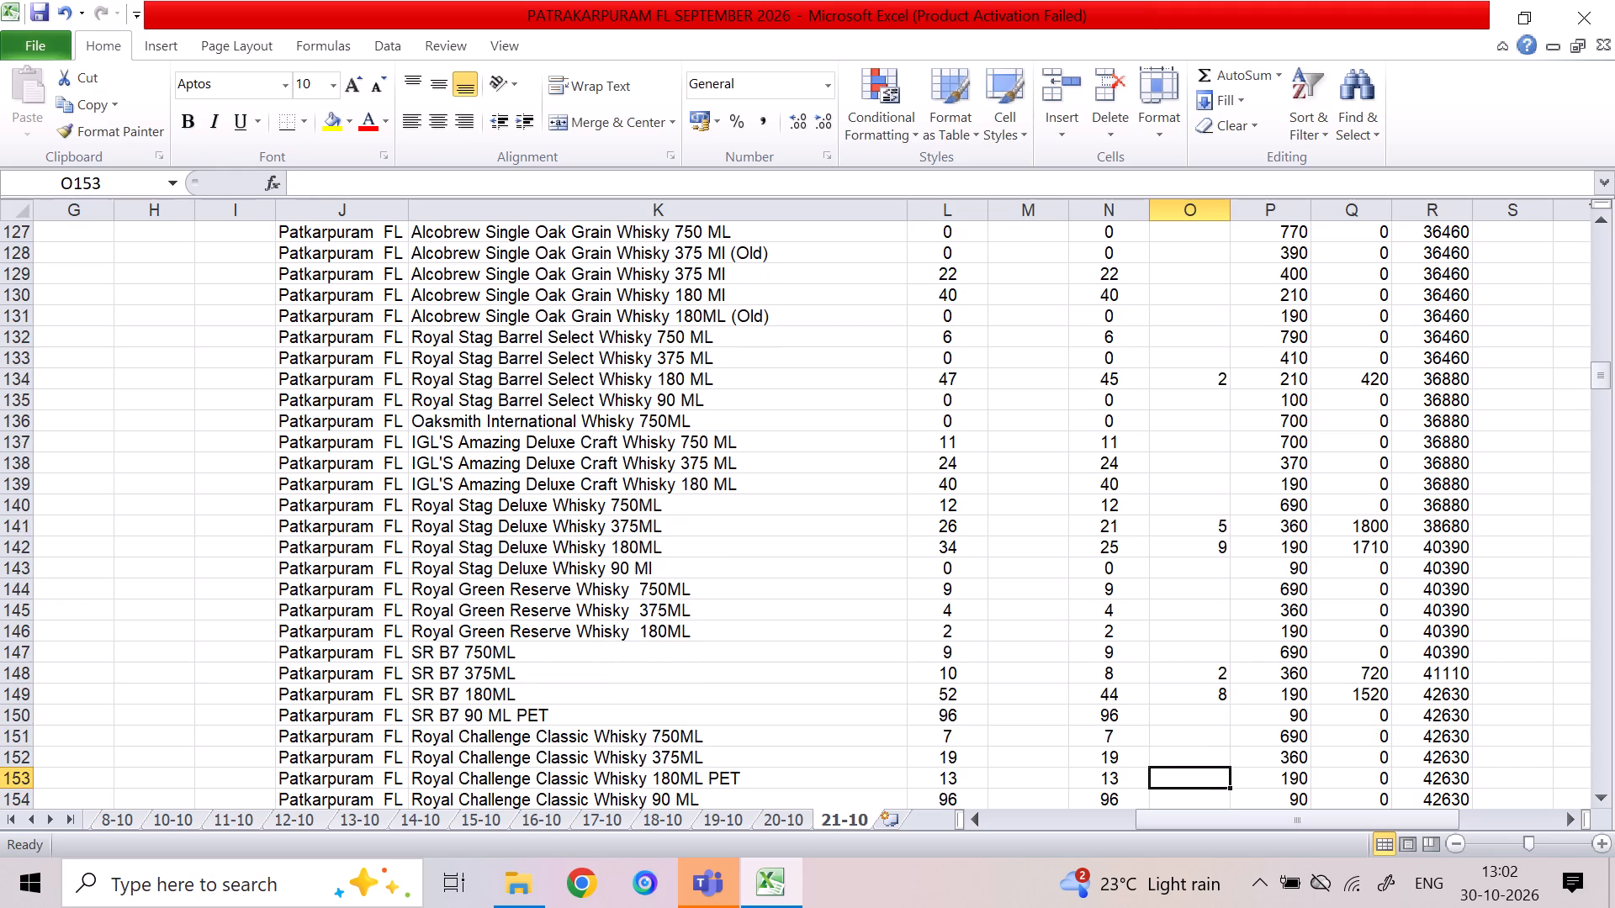
{"action": "key", "text": "5"}
{"action": "key", "text": "Down"}
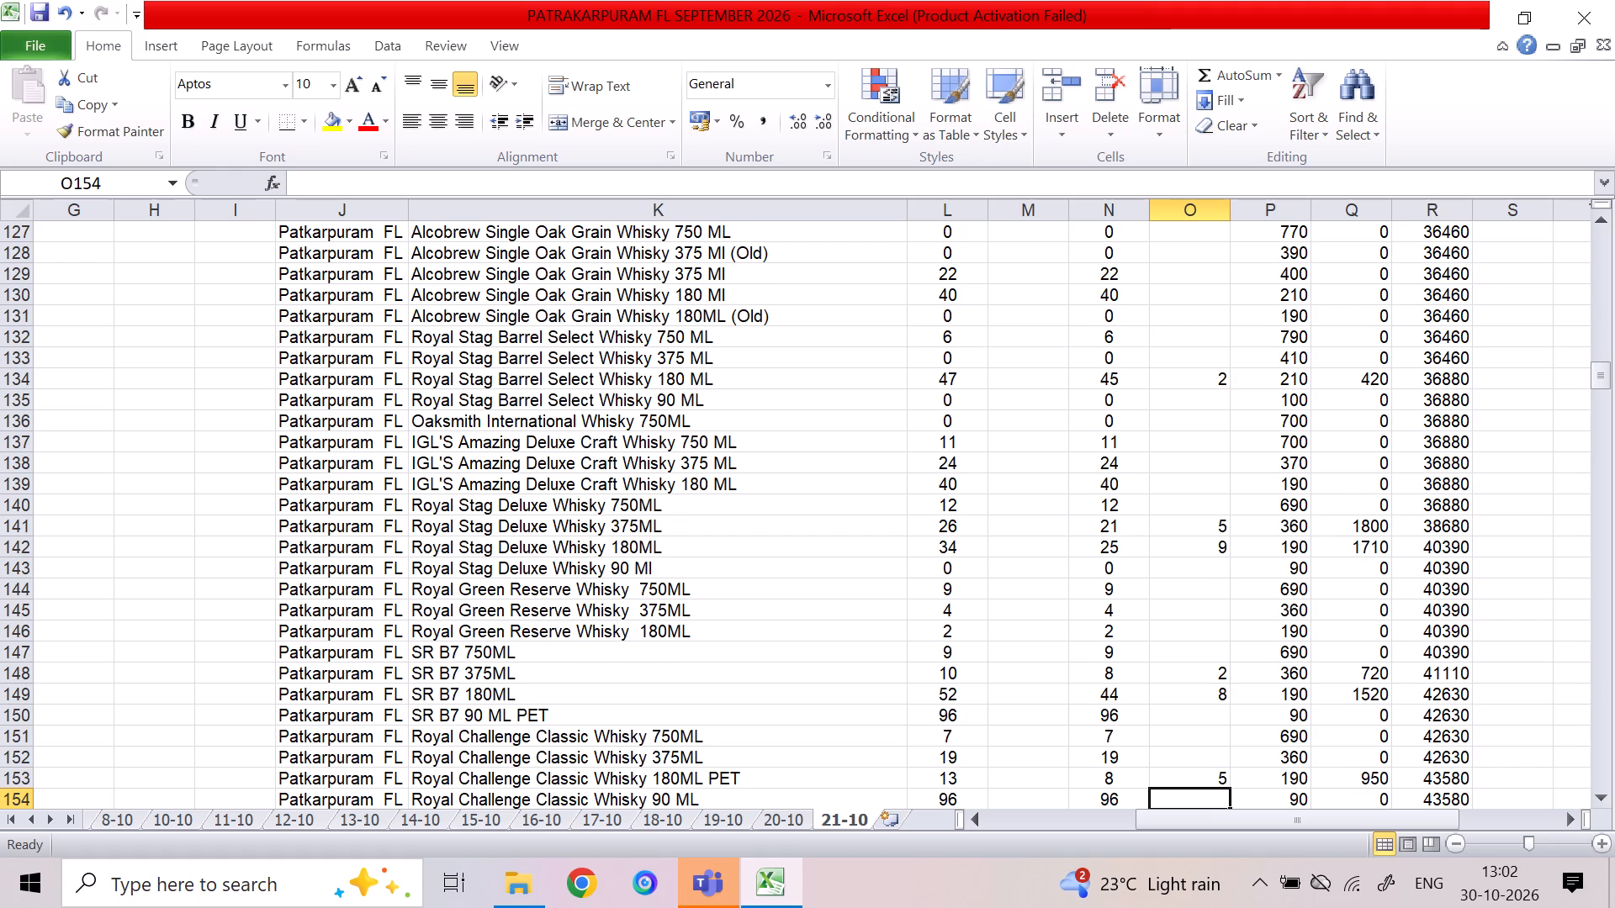
Enter a column O quantity of 1 for All Seasons Rare Reserve Whisky 375ML.
{"action": "key", "text": "Down"}
{"action": "key", "text": "Down"}
{"action": "key", "text": "Down"}
{"action": "key", "text": "Down"}
{"action": "key", "text": "Up"}
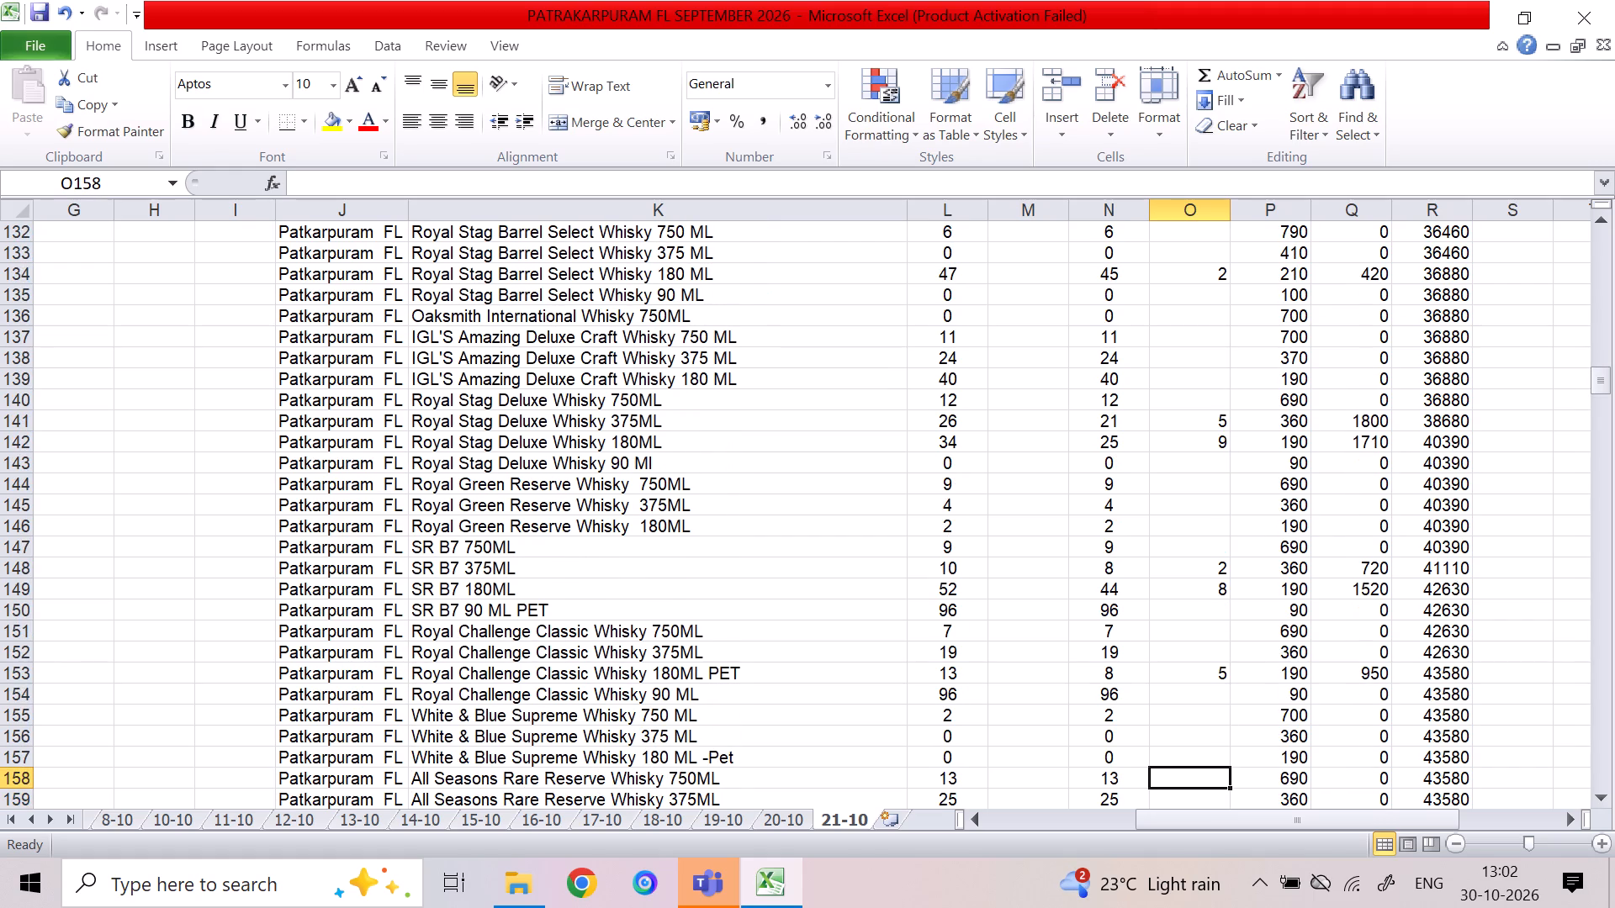
{"action": "key", "text": "Down"}
{"action": "key", "text": "1"}
{"action": "key", "text": "Down"}
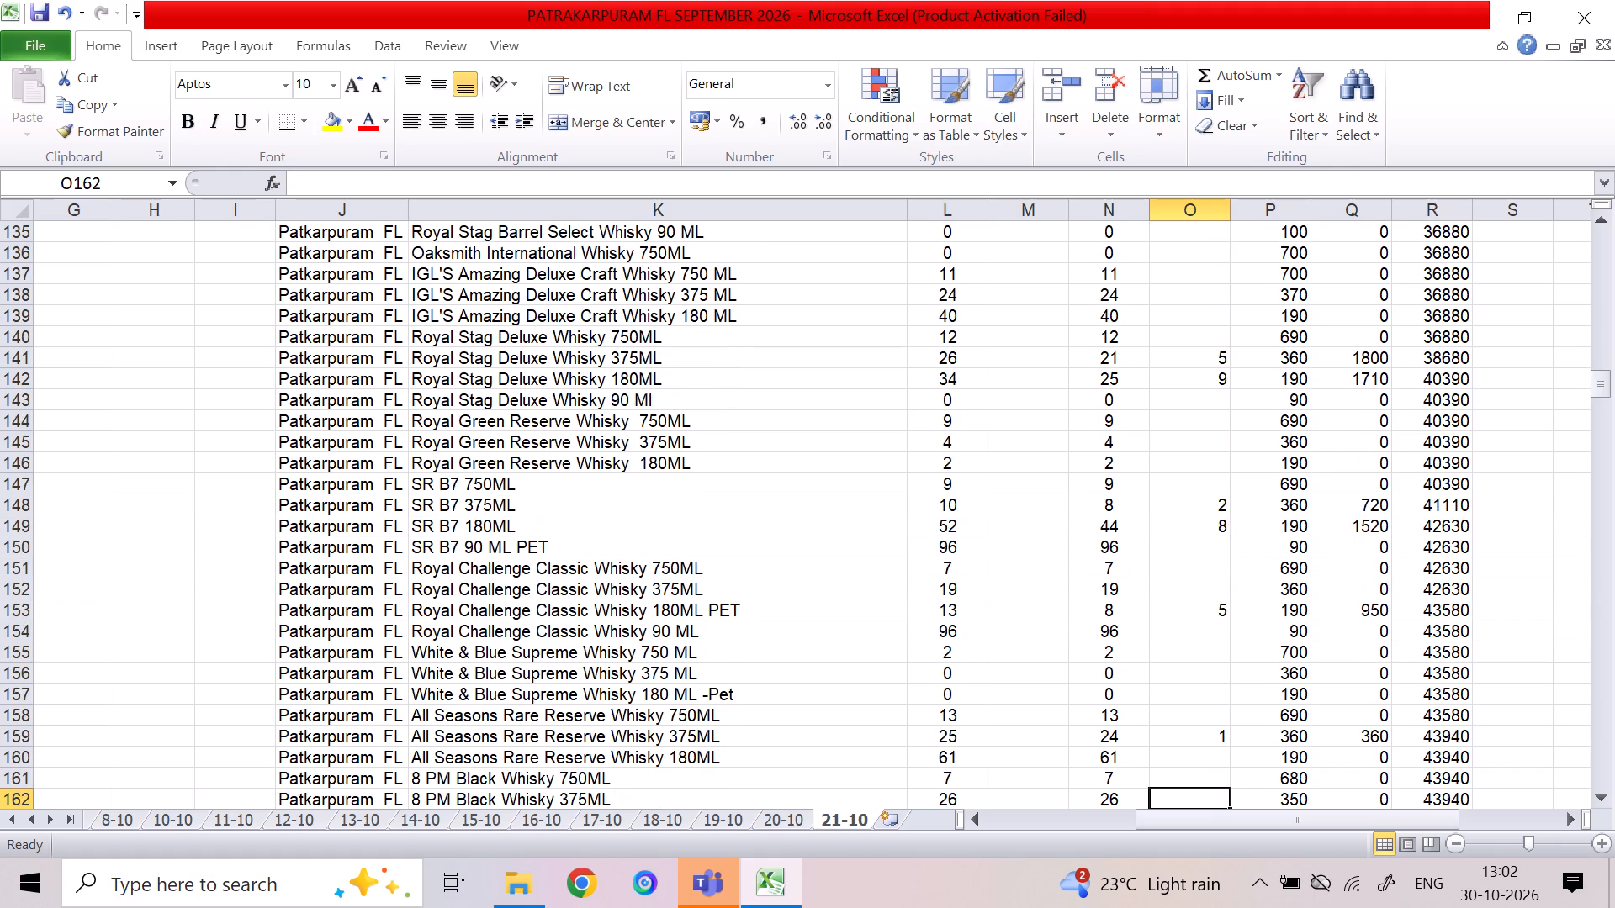
Enter a column O quantity of 1 each for 8 PM Black Whisky 375ML and 180ML PET.
{"action": "key", "text": "1"}
{"action": "key", "text": "Down"}
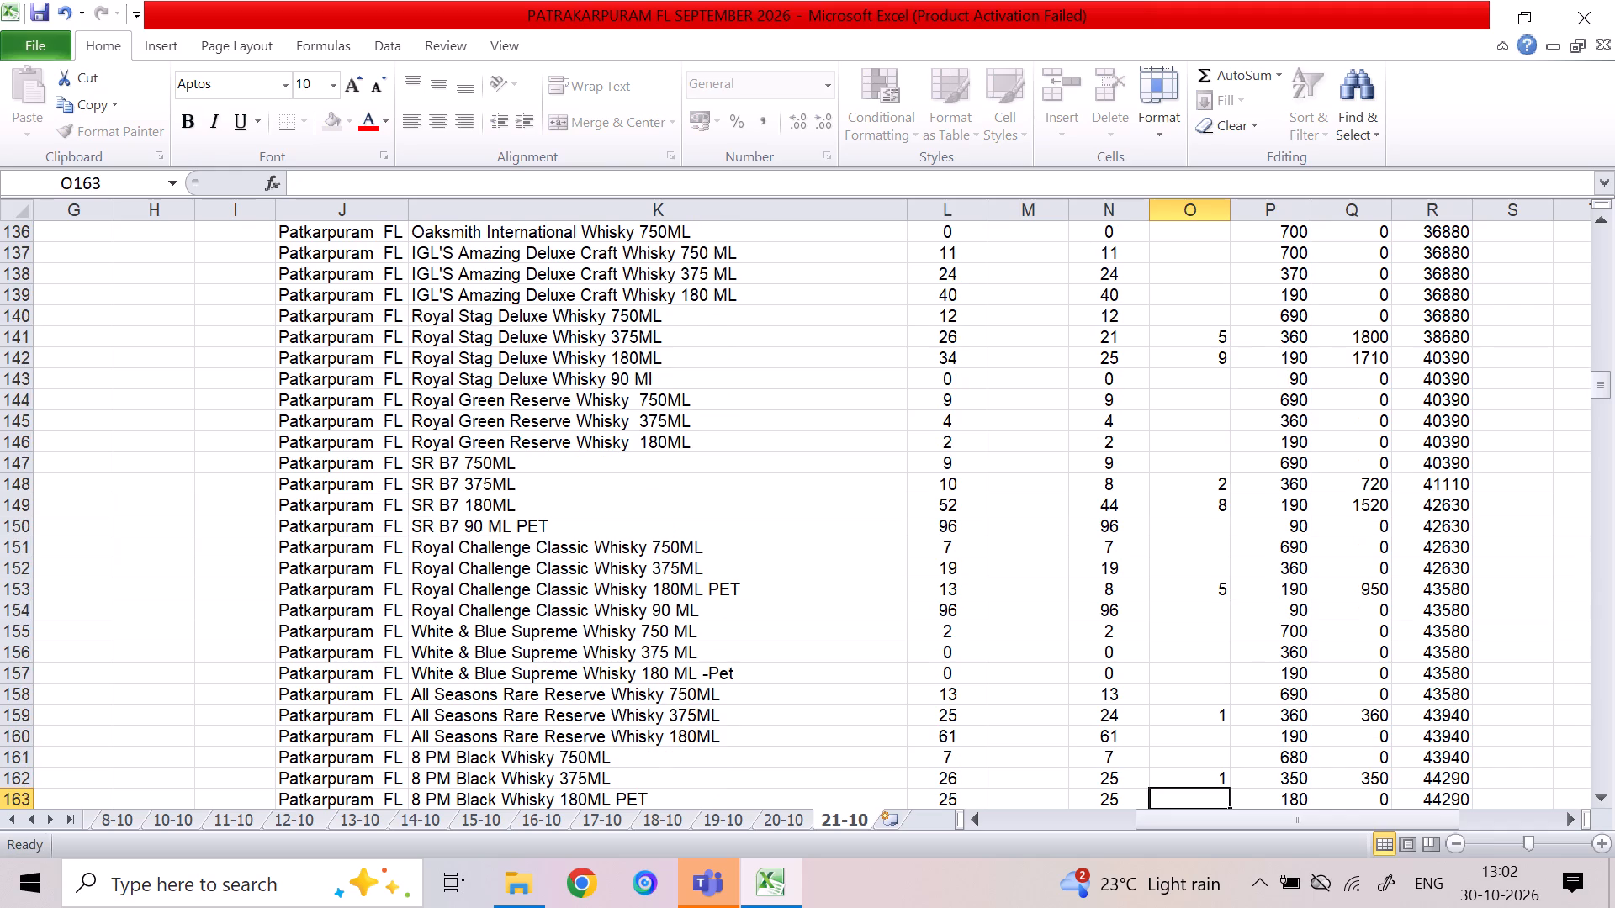
{"action": "key", "text": "1"}
{"action": "key", "text": "Down"}
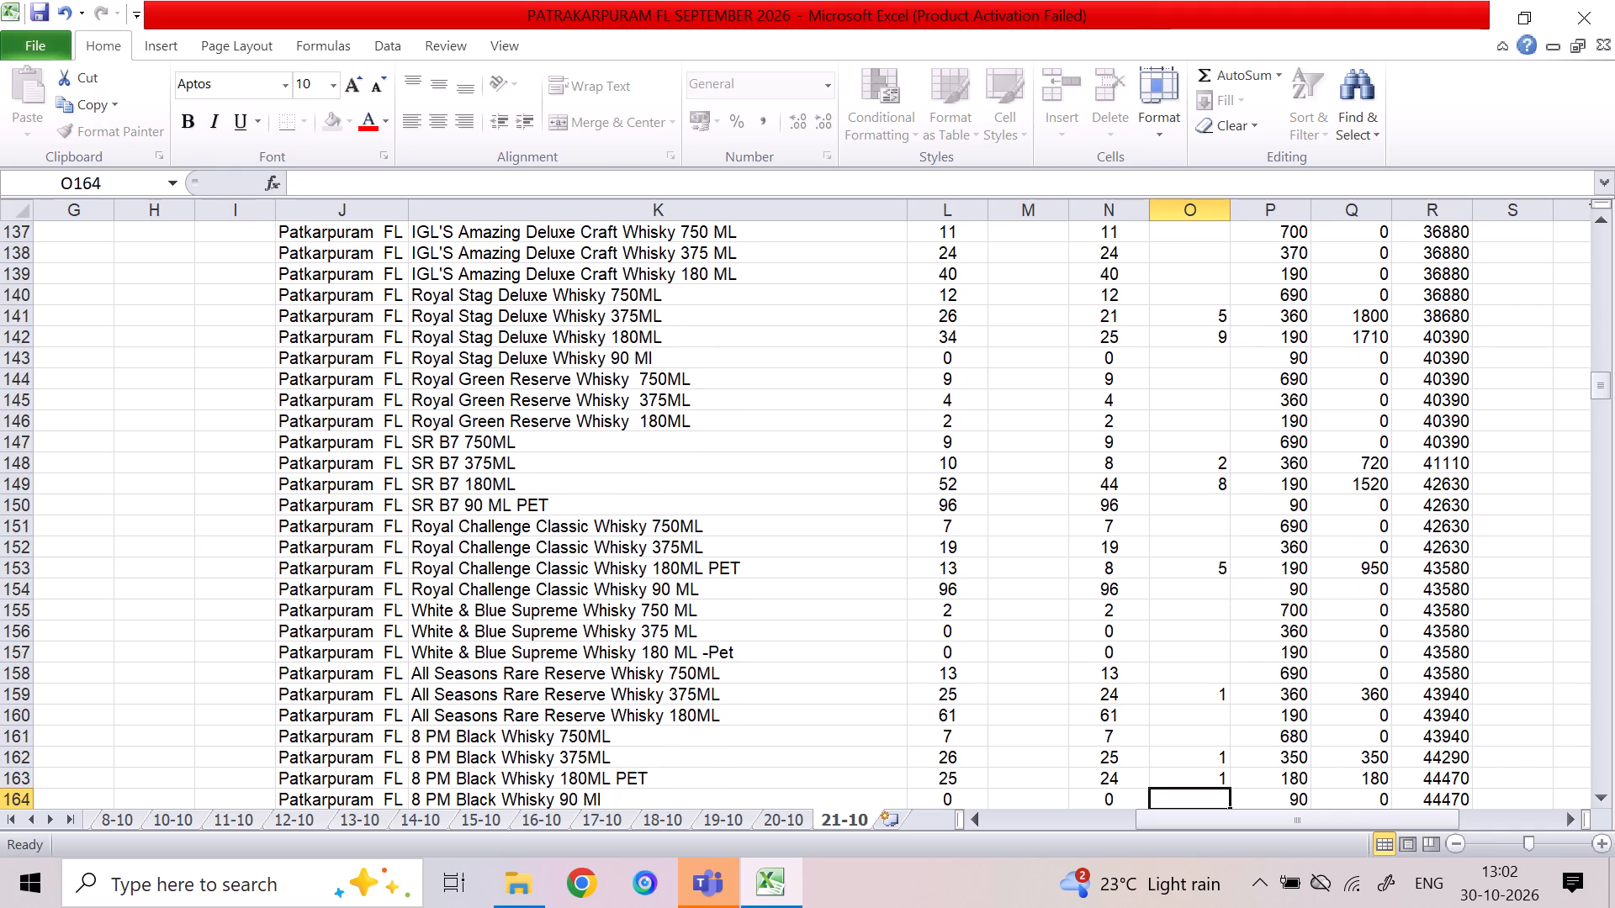
Enter a column O quantity of 5 for 9 RACE COURCE SUPERIOR GRAIN WHISKY 180ML.
{"action": "key", "text": "Down"}
{"action": "key", "text": "Down"}
{"action": "key", "text": "Down"}
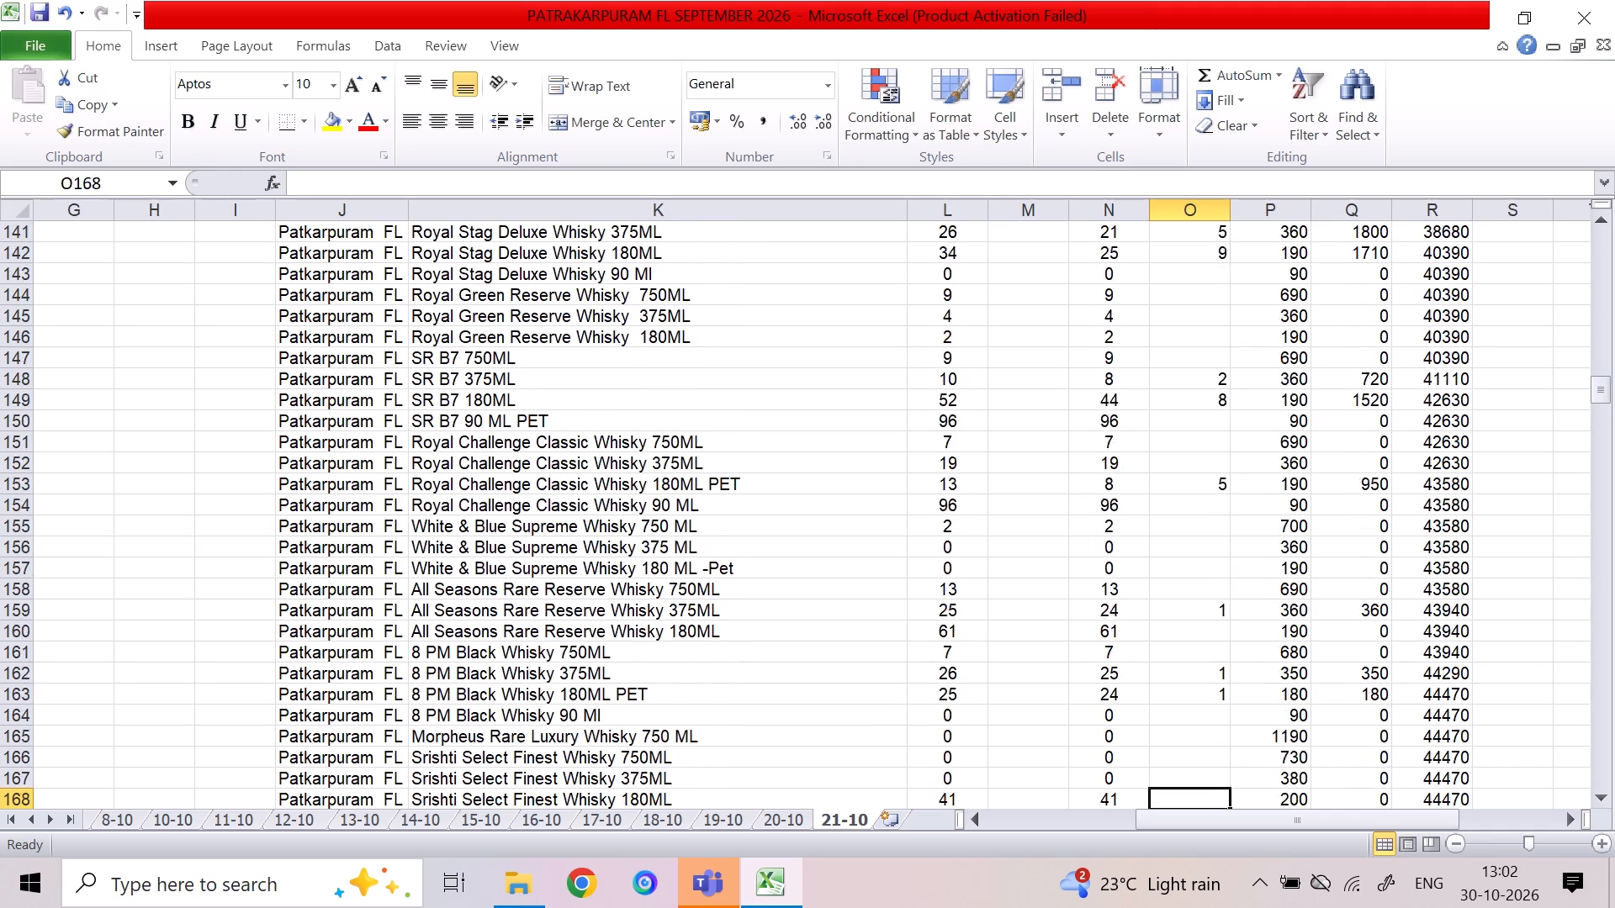
{"action": "key", "text": "Down"}
{"action": "key", "text": "Down"}
{"action": "key", "text": "Up"}
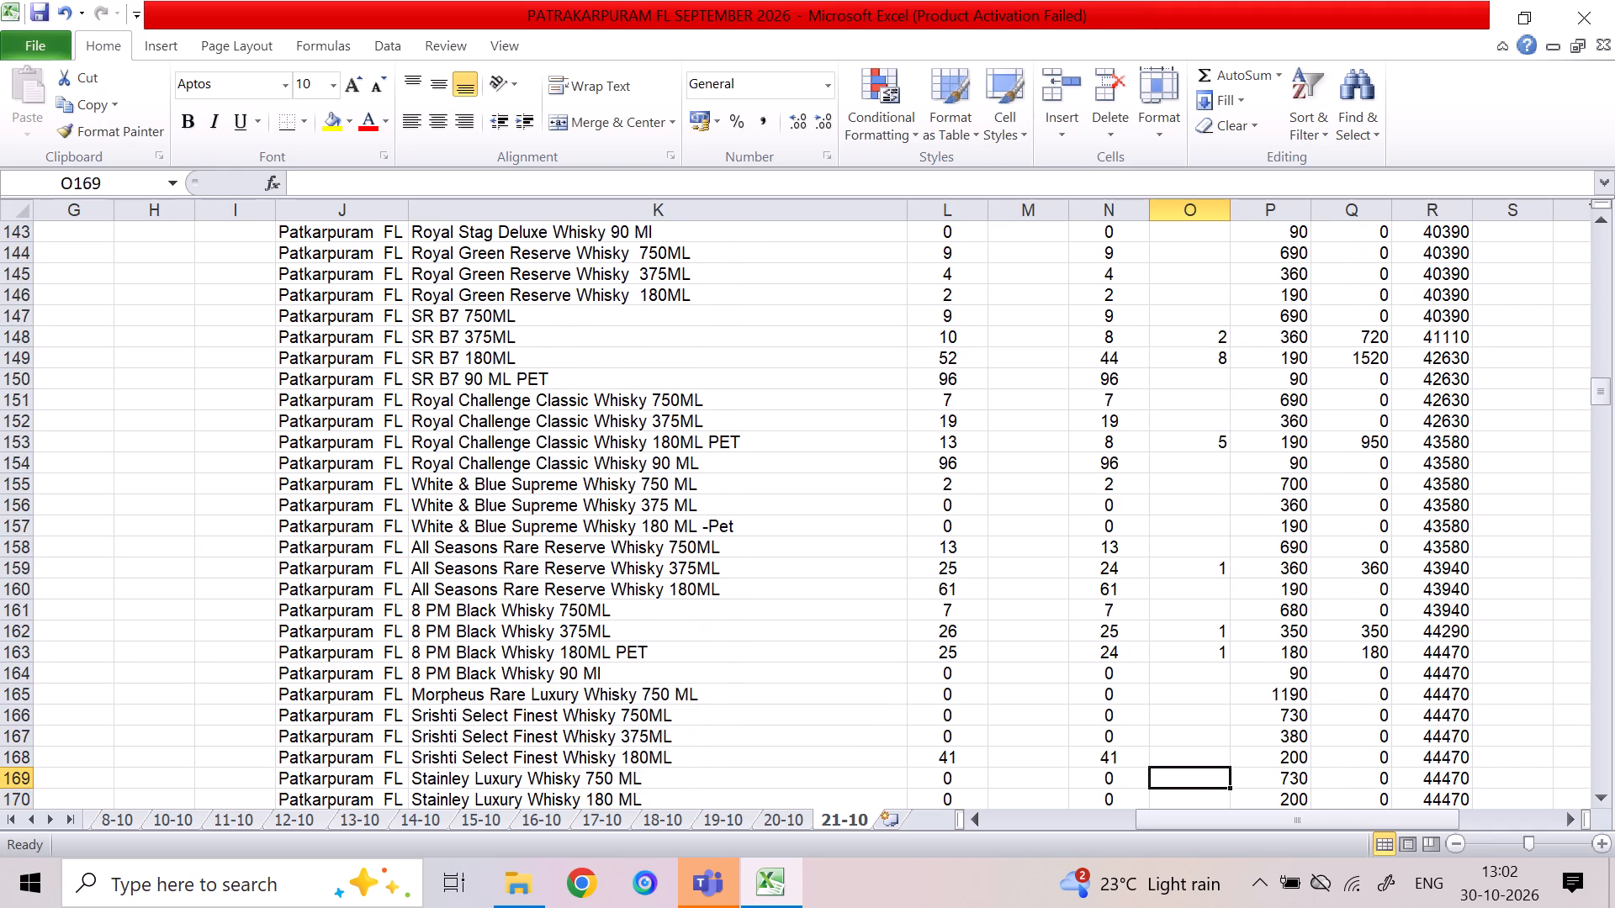
{"action": "key", "text": "Down"}
{"action": "key", "text": "Down"}
{"action": "key", "text": "Down"}
{"action": "key", "text": "Up"}
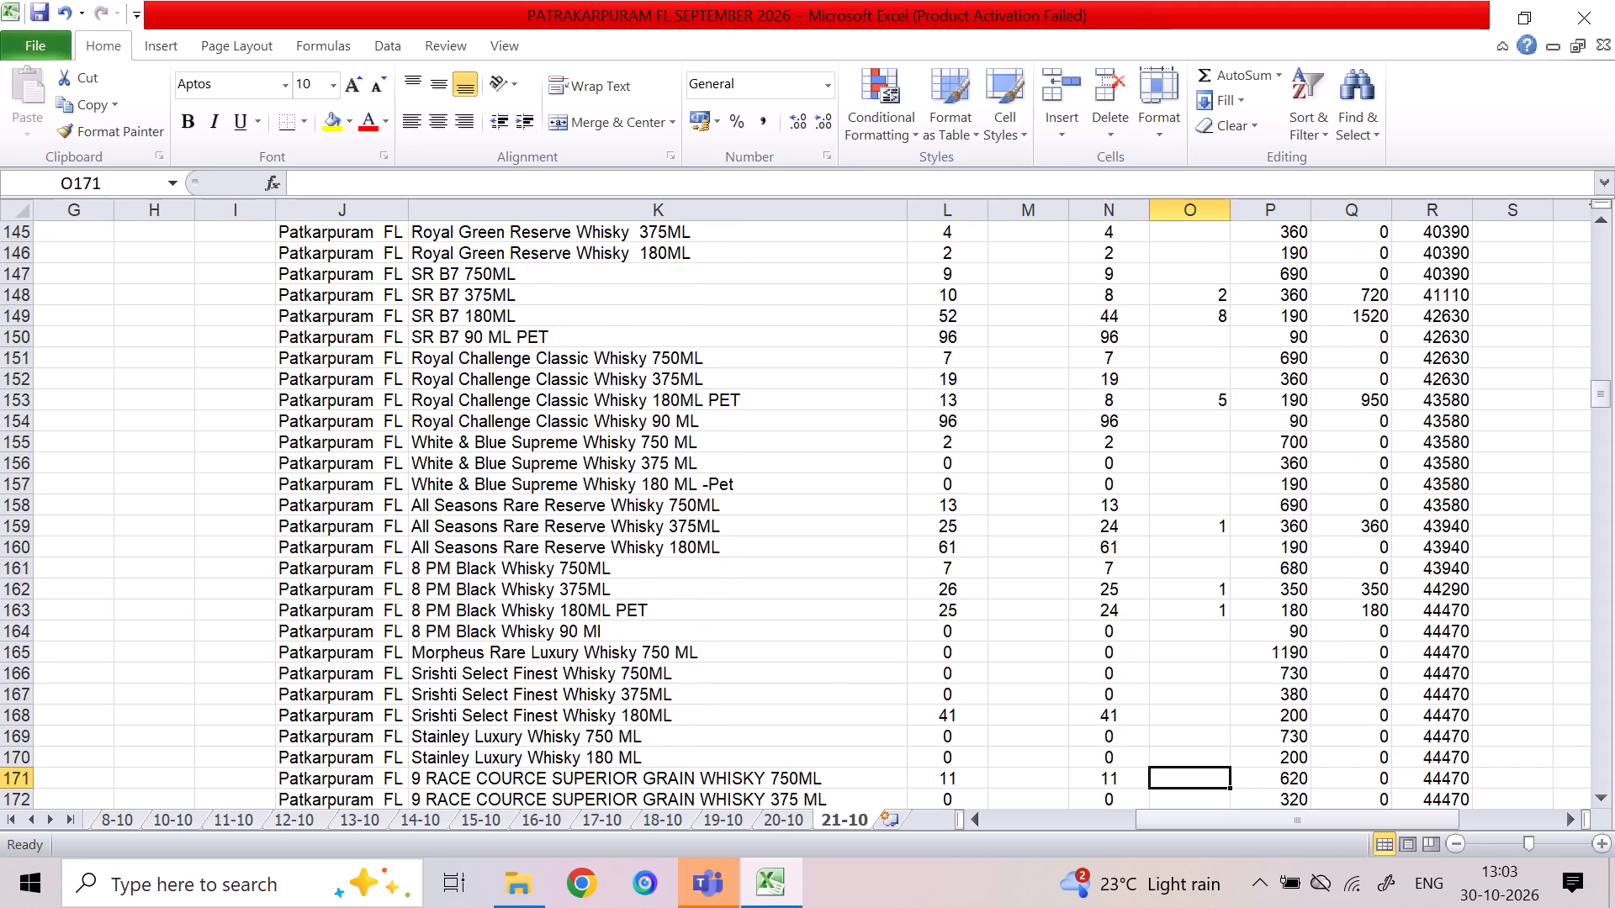
{"action": "key", "text": "Down"}
{"action": "key", "text": "Down"}
{"action": "key", "text": "Down"}
{"action": "key", "text": "Down"}
{"action": "key", "text": "Up"}
{"action": "key", "text": "Up"}
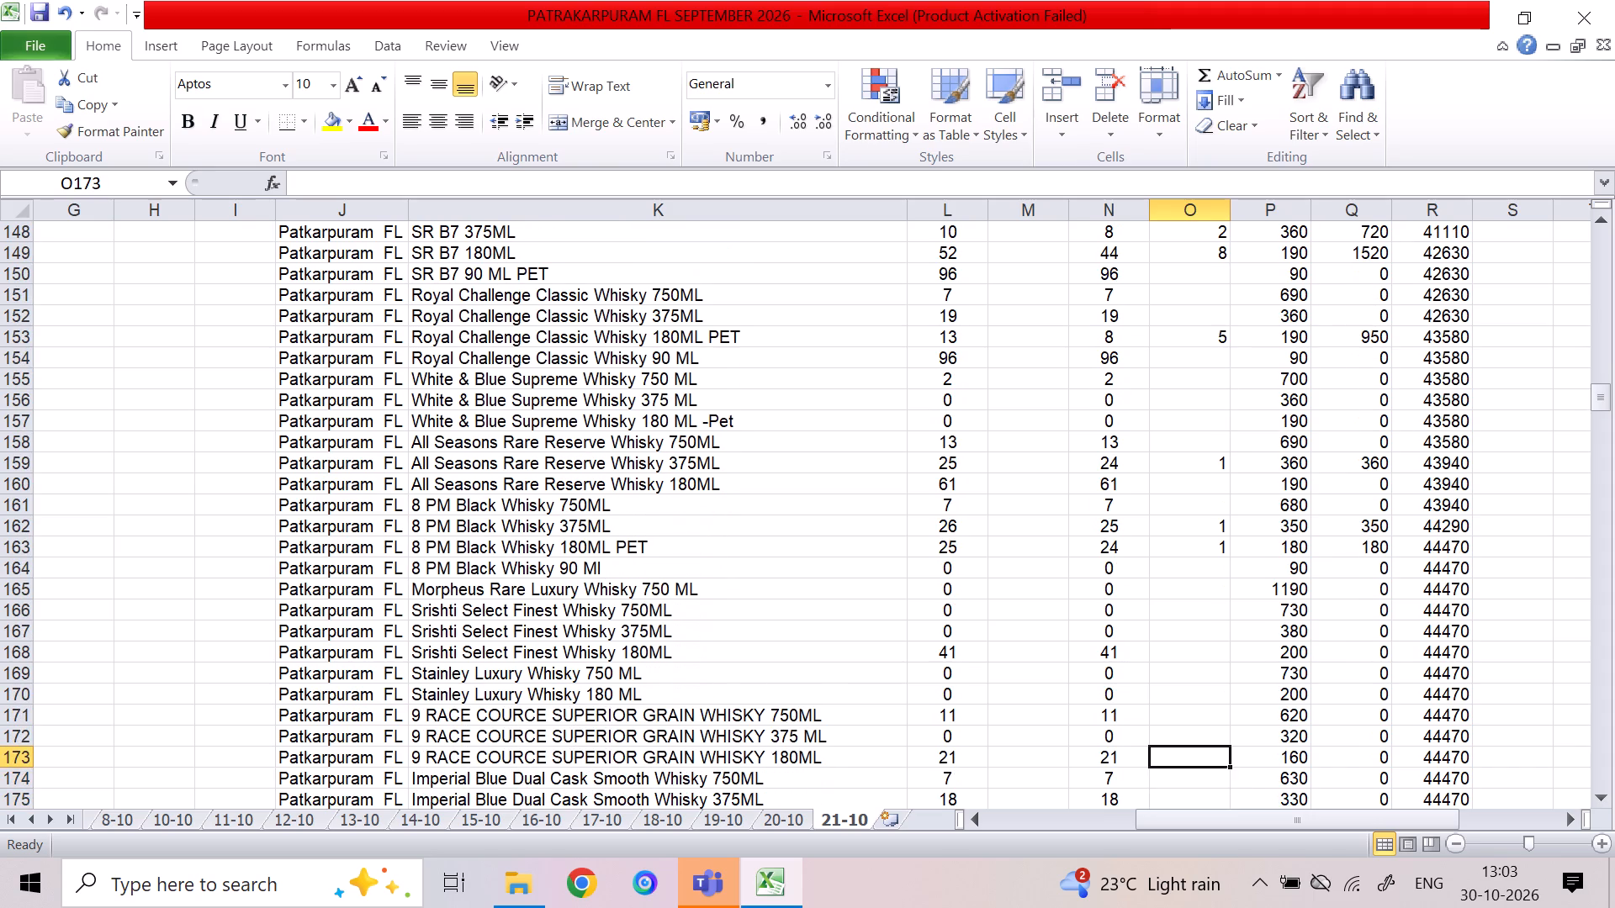
{"action": "key", "text": "5"}
{"action": "key", "text": "Up"}
{"action": "key", "text": "Down"}
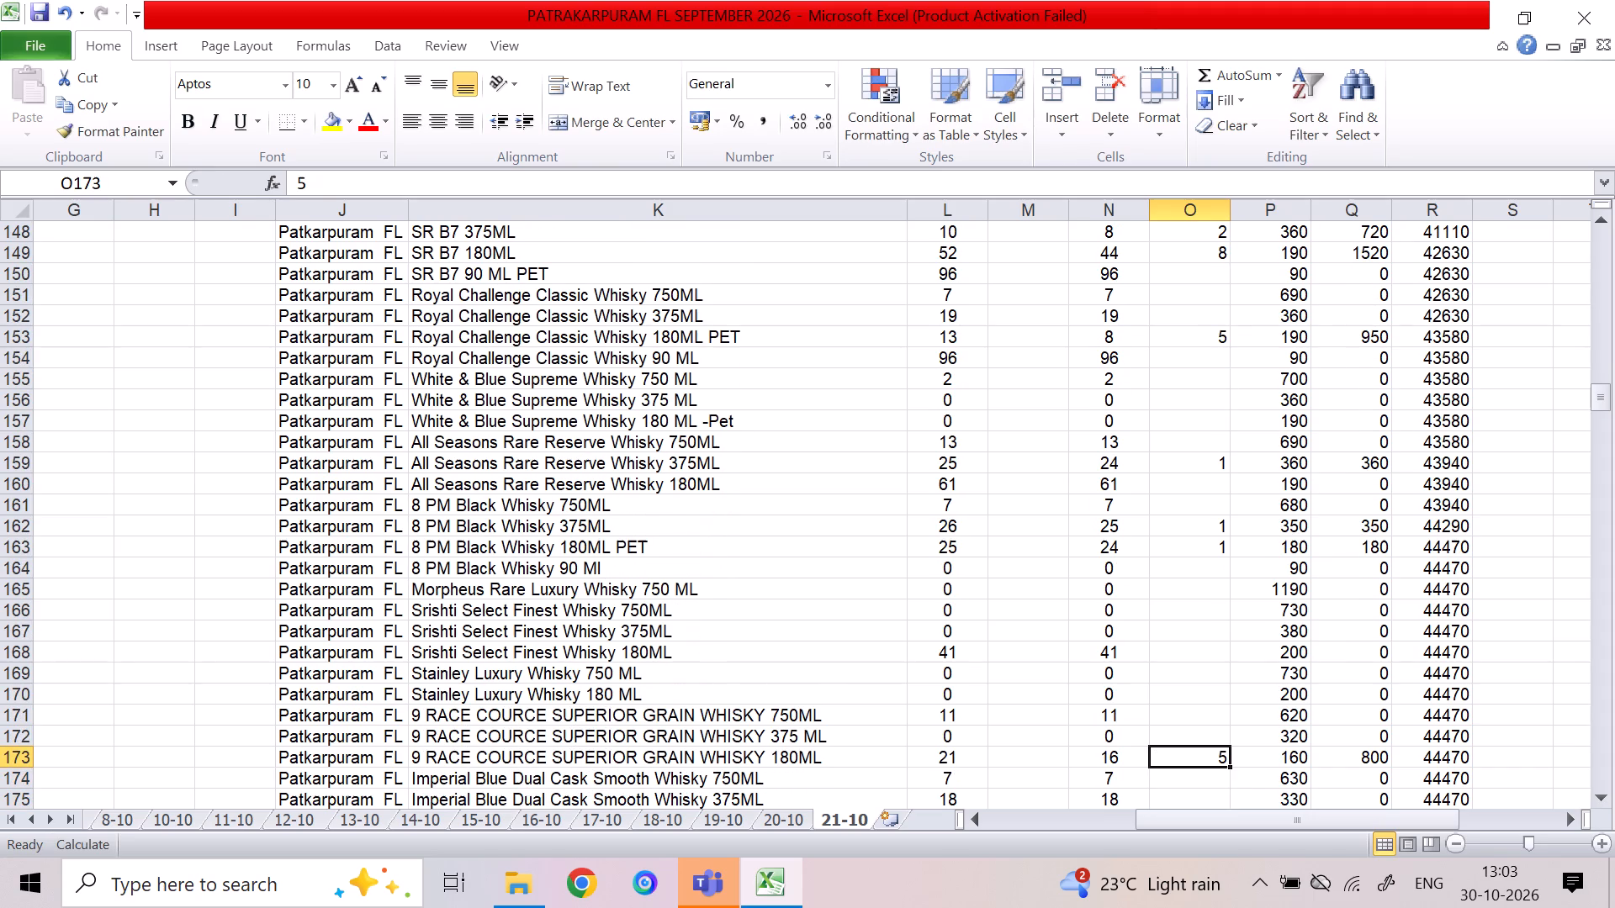
Enter column O quantities of 4 for Imperial Blue Dual Cask Smooth Whisky 375ML and 26 for its 180ML size.
{"action": "key", "text": "Left"}
{"action": "key", "text": "Down"}
{"action": "key", "text": "Right"}
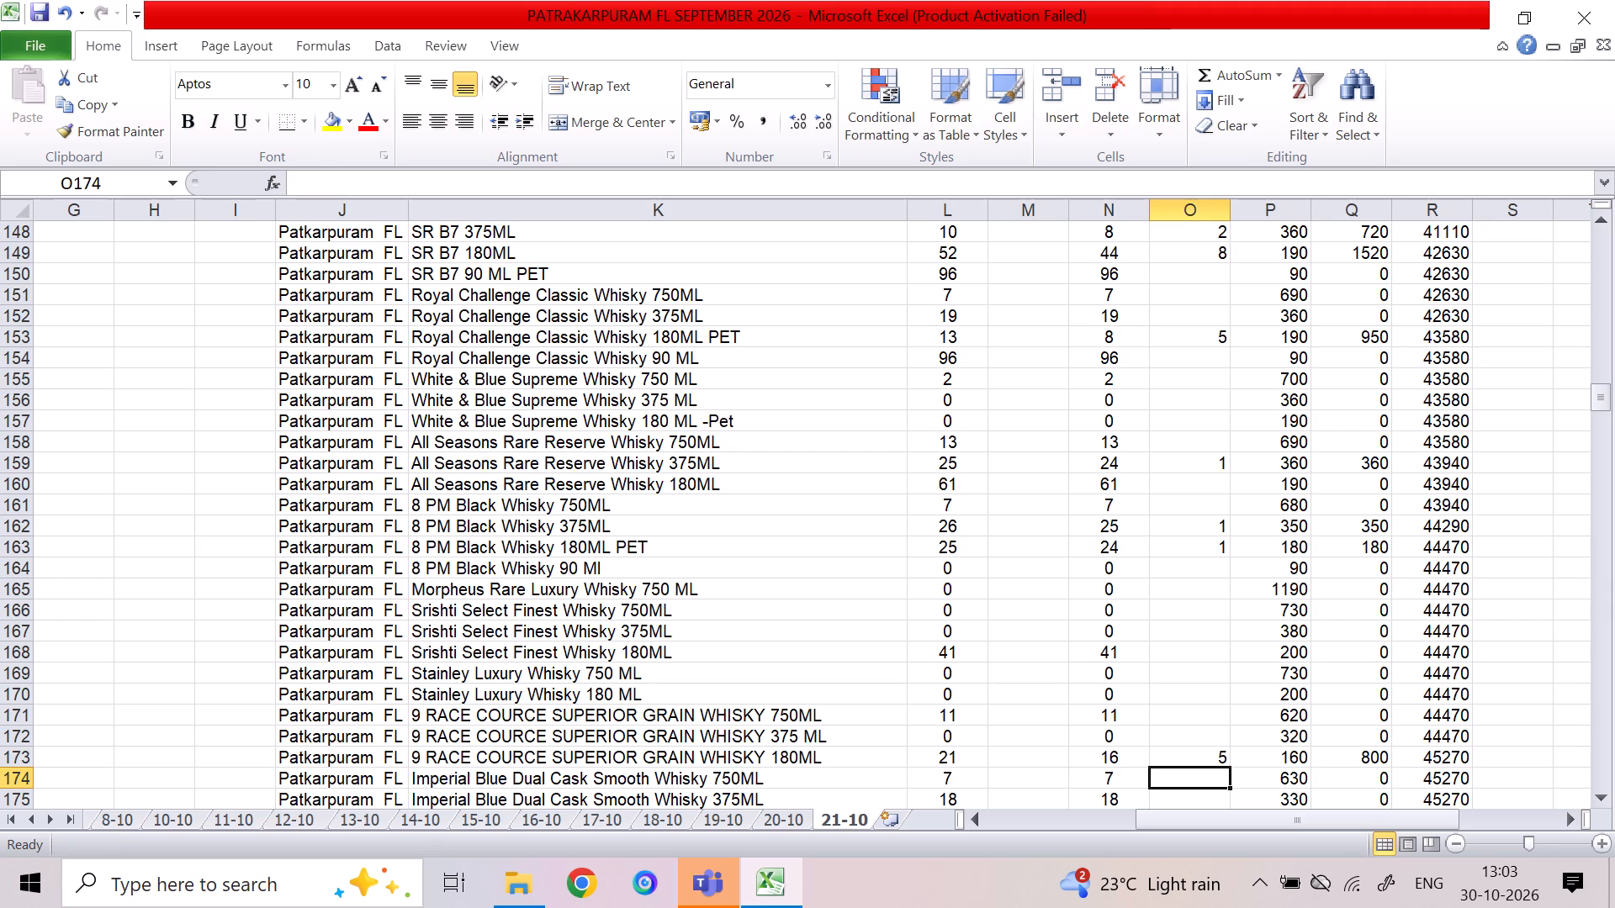
{"action": "key", "text": "Up"}
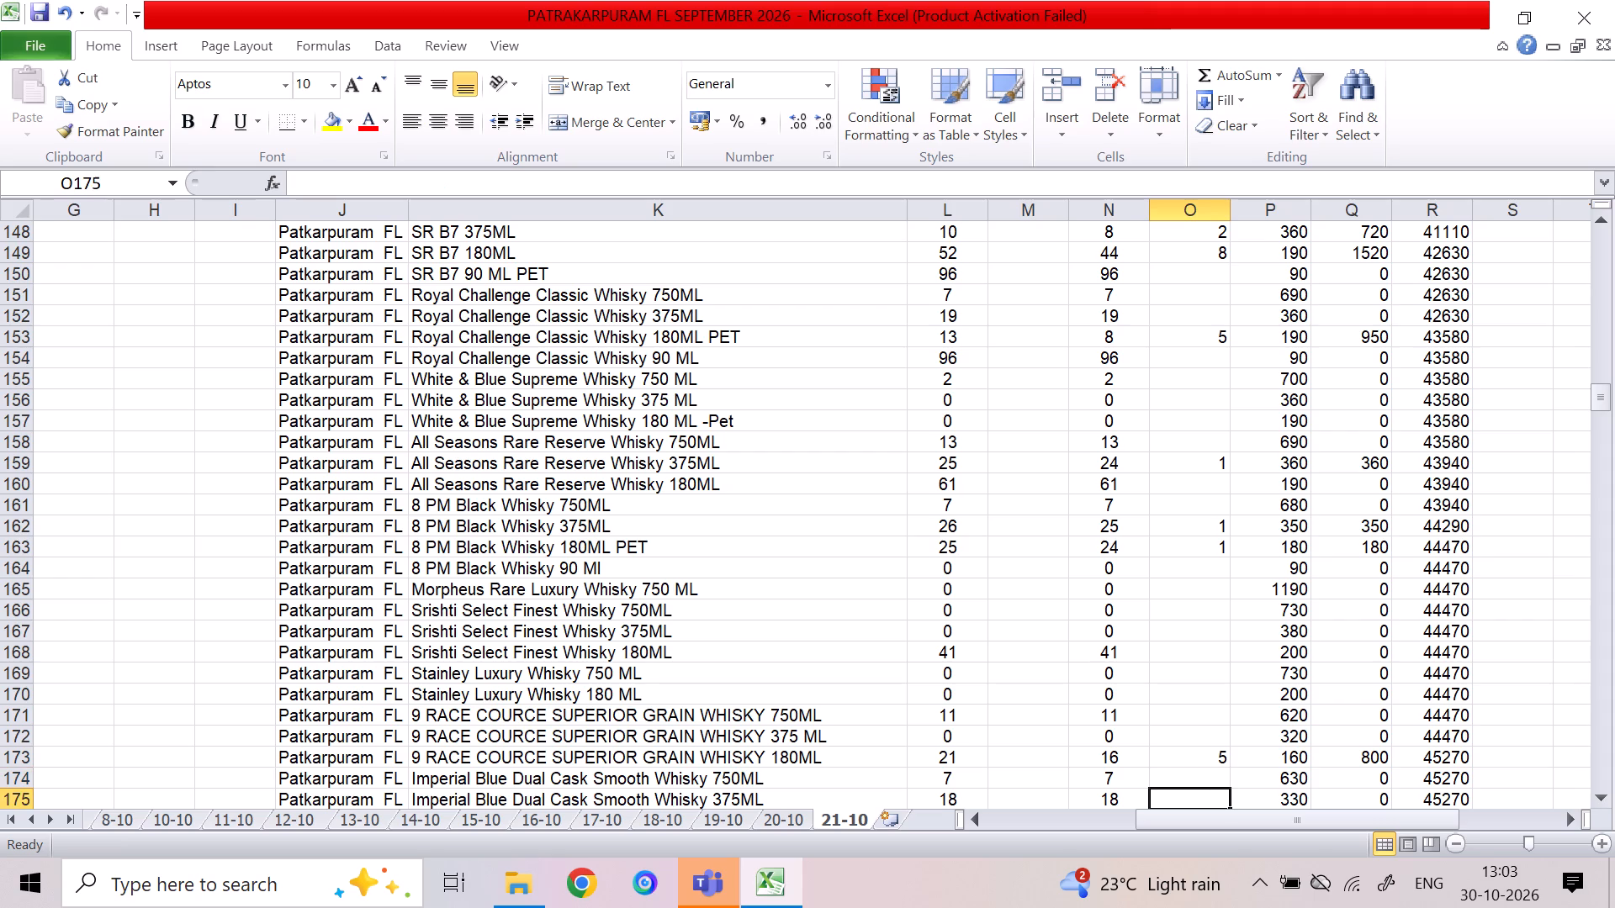
{"action": "key", "text": "4"}
{"action": "key", "text": "Down"}
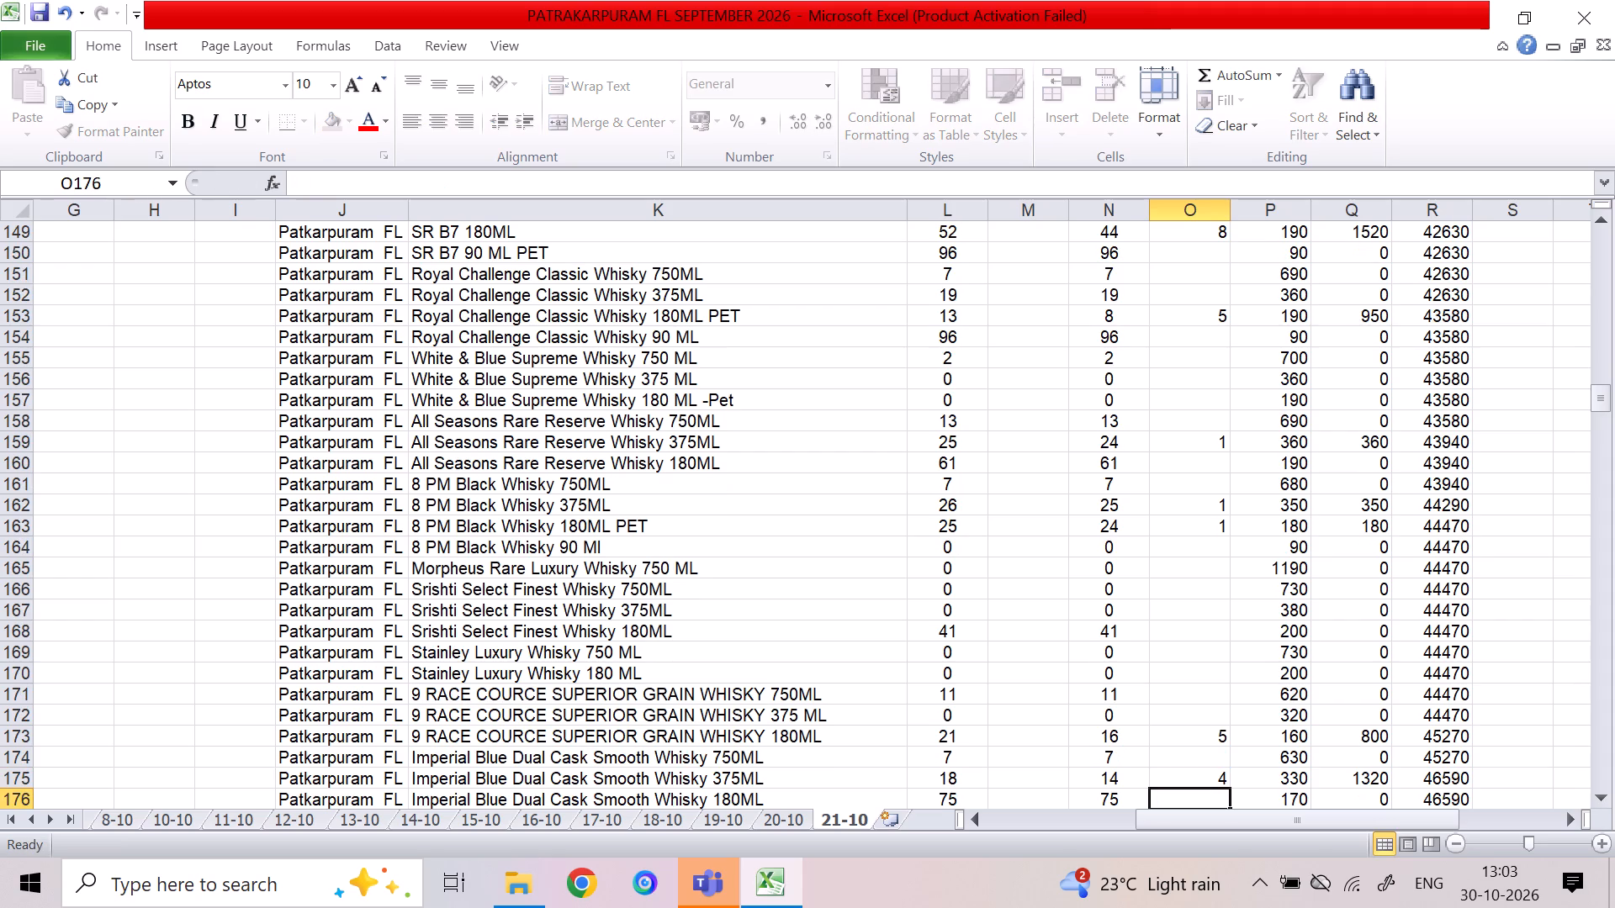
{"action": "type", "text": "26"}
{"action": "key", "text": "Right"}
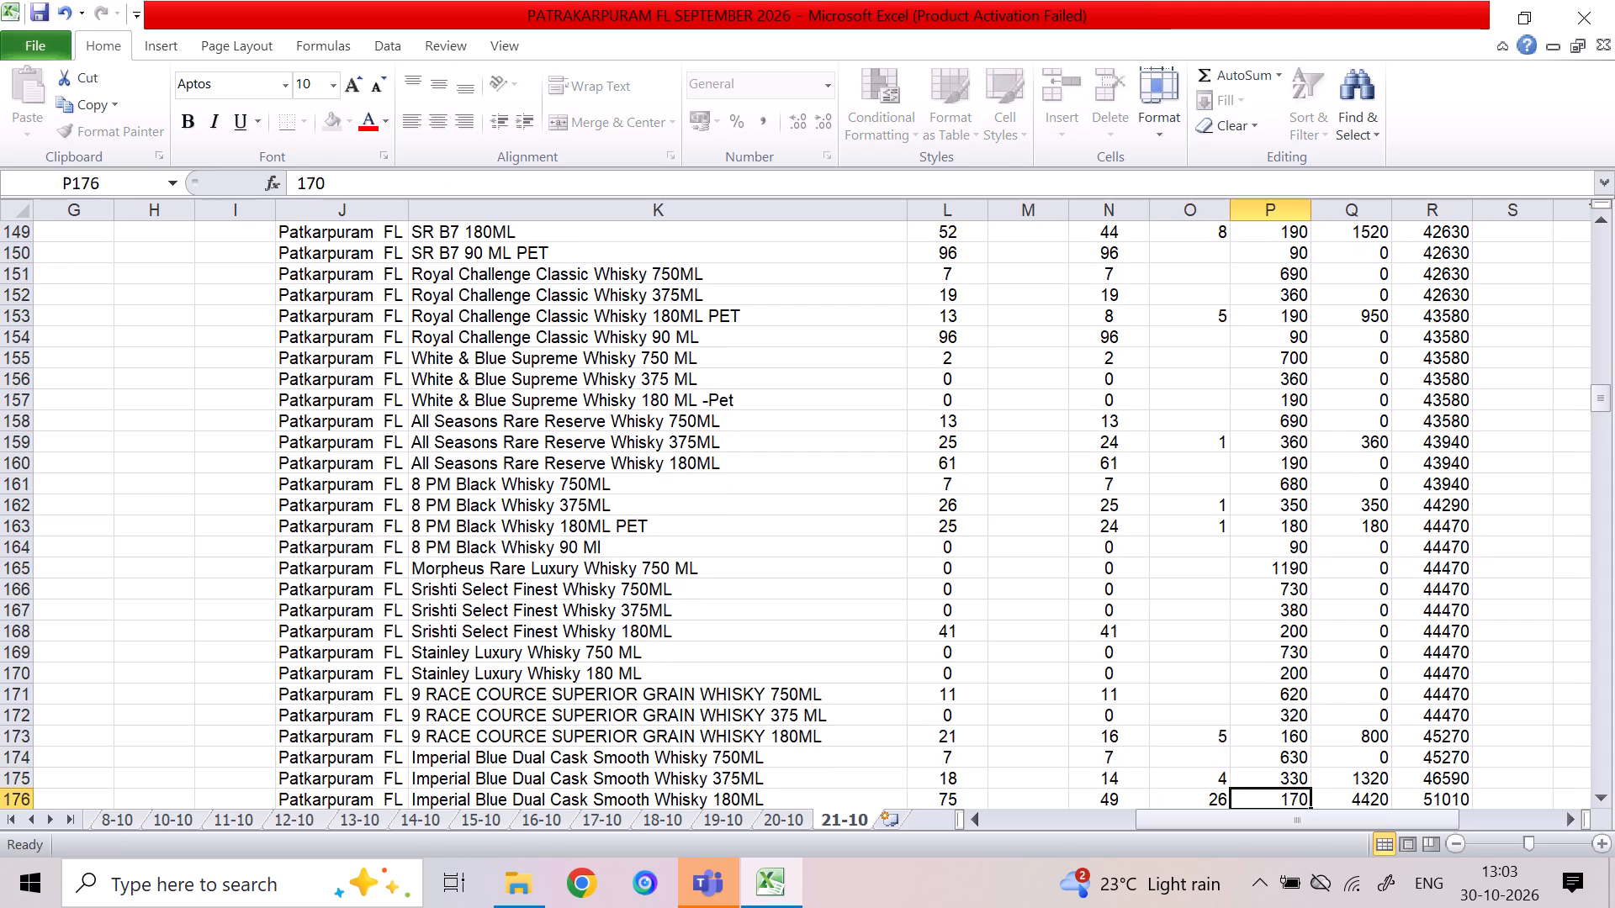
{"action": "key", "text": "Left"}
Enter a column O quantity of 1 for IMPERIAL BLACK GRAIN BLENDED WHISKY 375 ML.
{"action": "key", "text": "Down"}
{"action": "key", "text": "Down"}
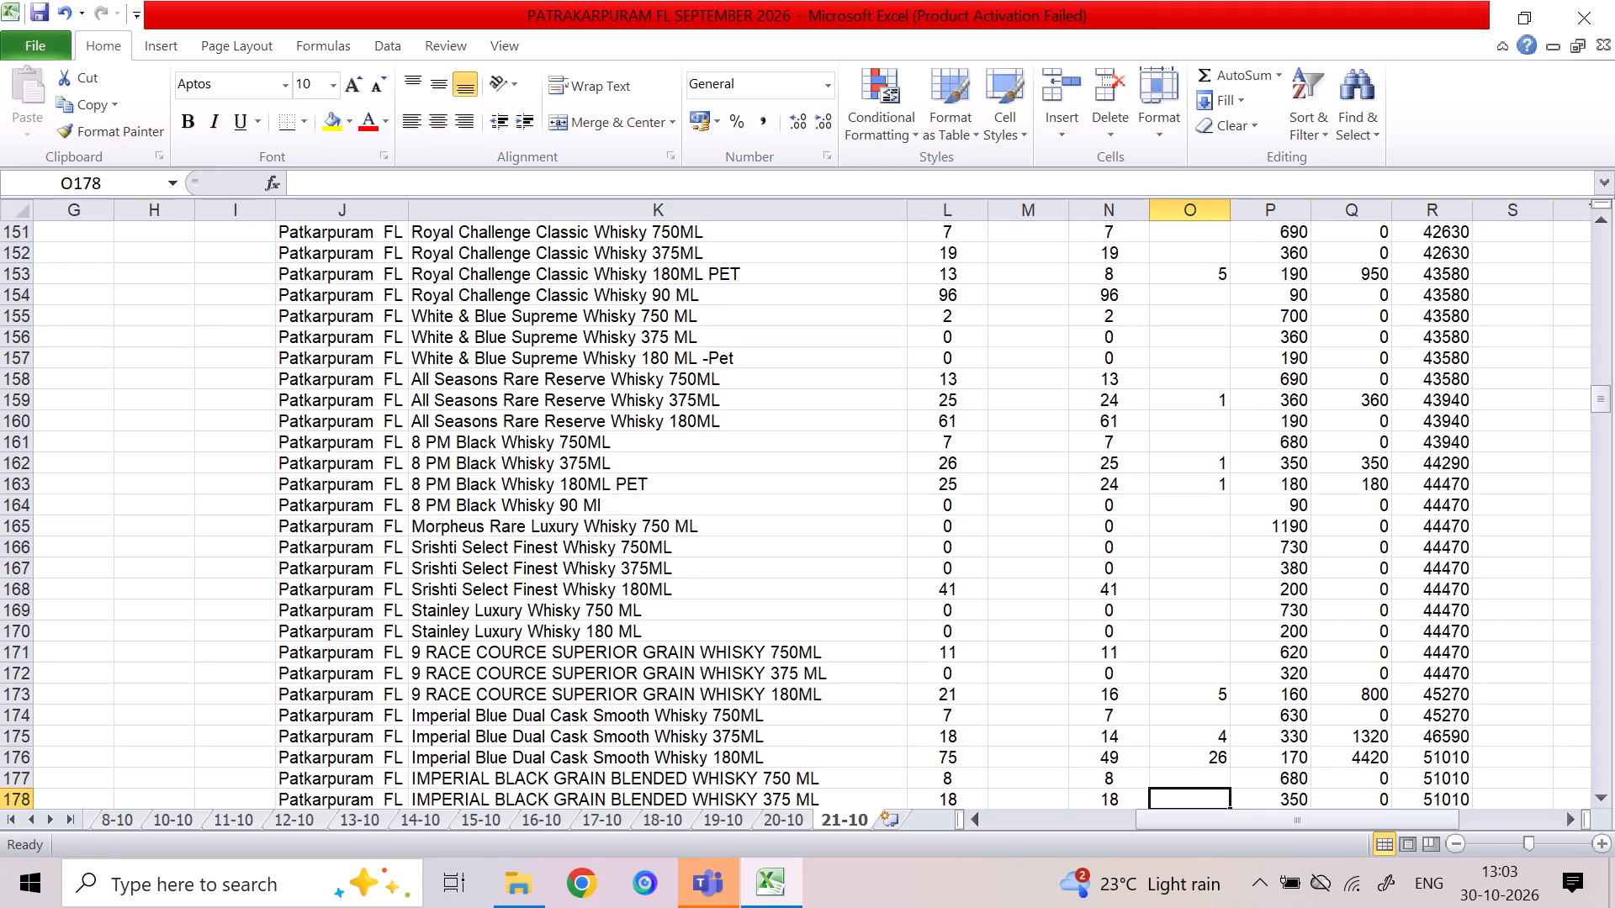
{"action": "key", "text": "1"}
{"action": "key", "text": "Down"}
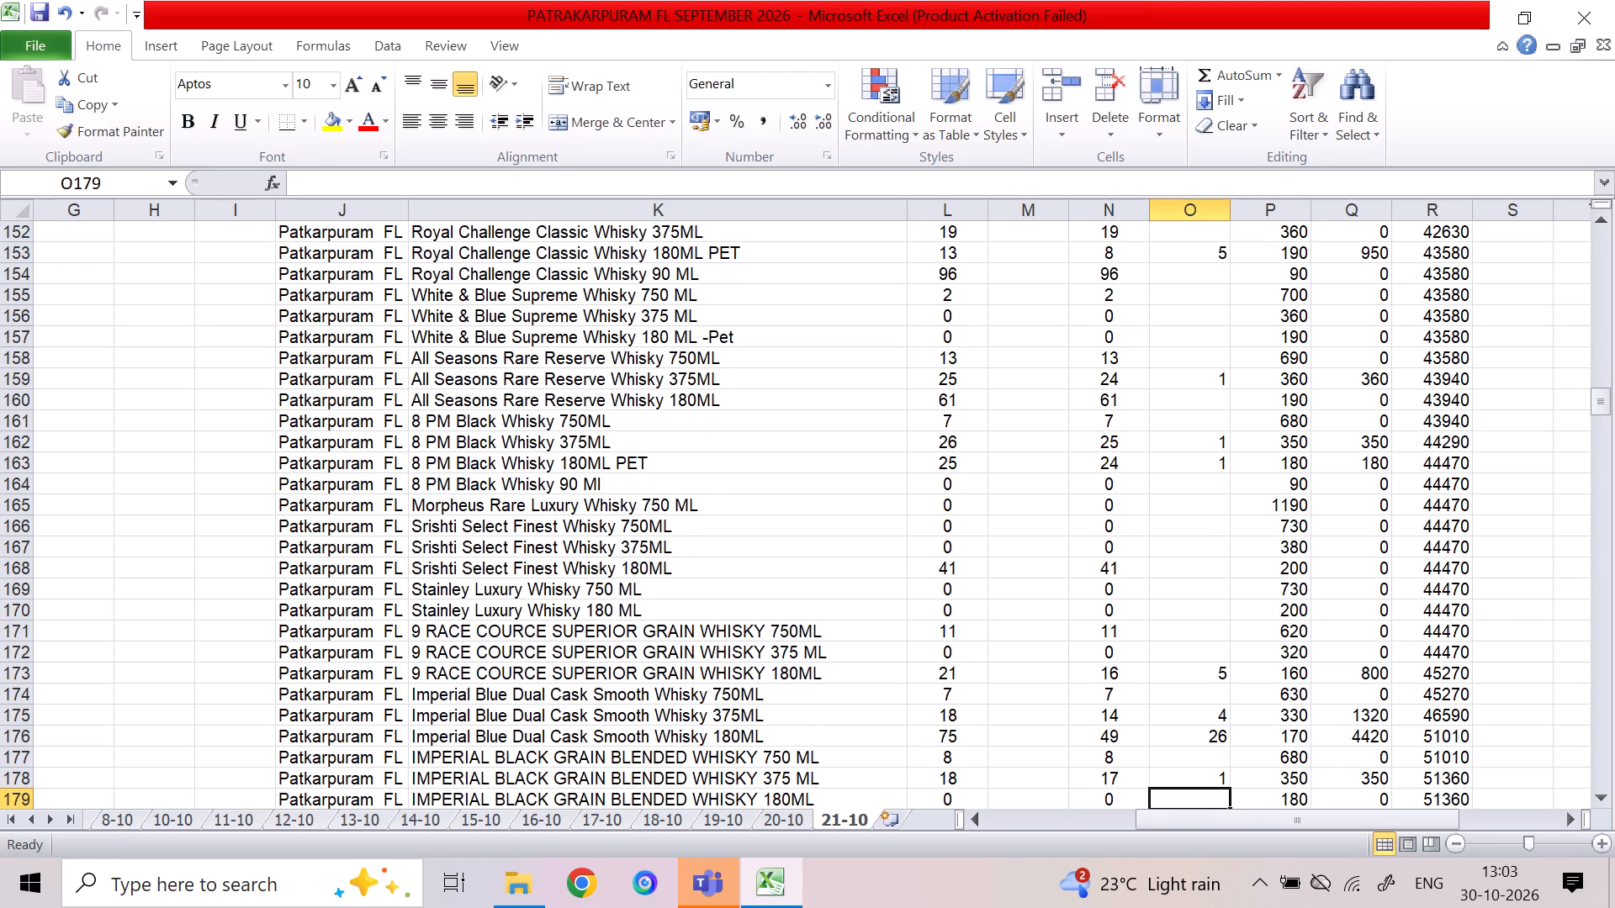
Enter column O quantities of 1 for After Dark Wishky 375ML and 4 for After Dark Wishky 180ML PET.
{"action": "key", "text": "Down"}
{"action": "key", "text": "Down"}
{"action": "key", "text": "Down"}
{"action": "key", "text": "Down"}
{"action": "key", "text": "Up"}
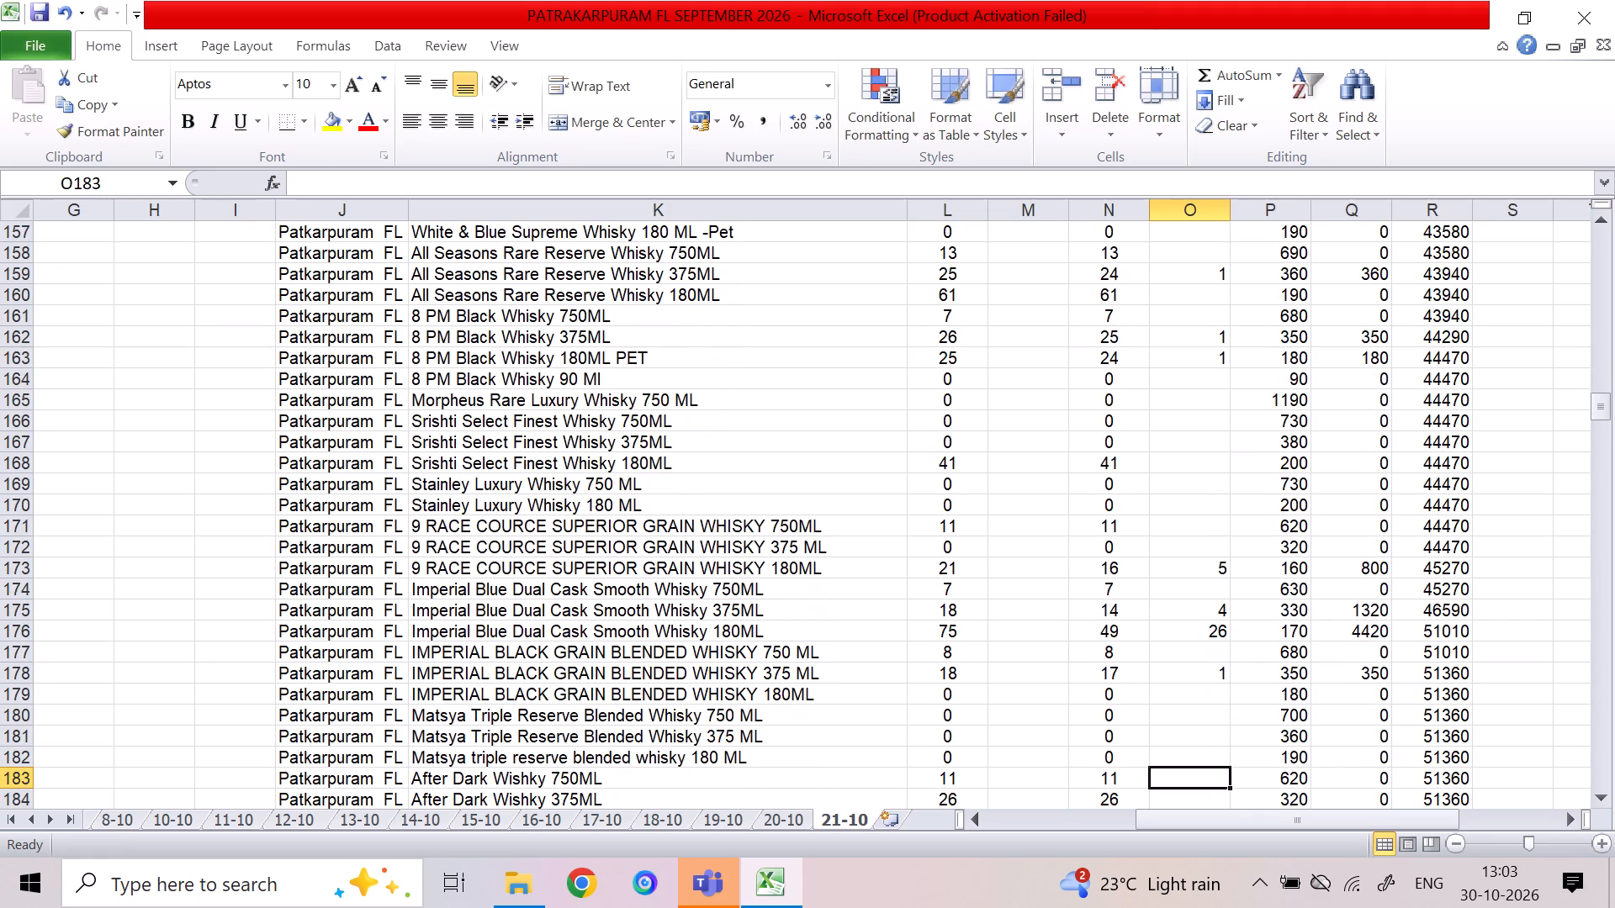
{"action": "key", "text": "Down"}
{"action": "key", "text": "2"}
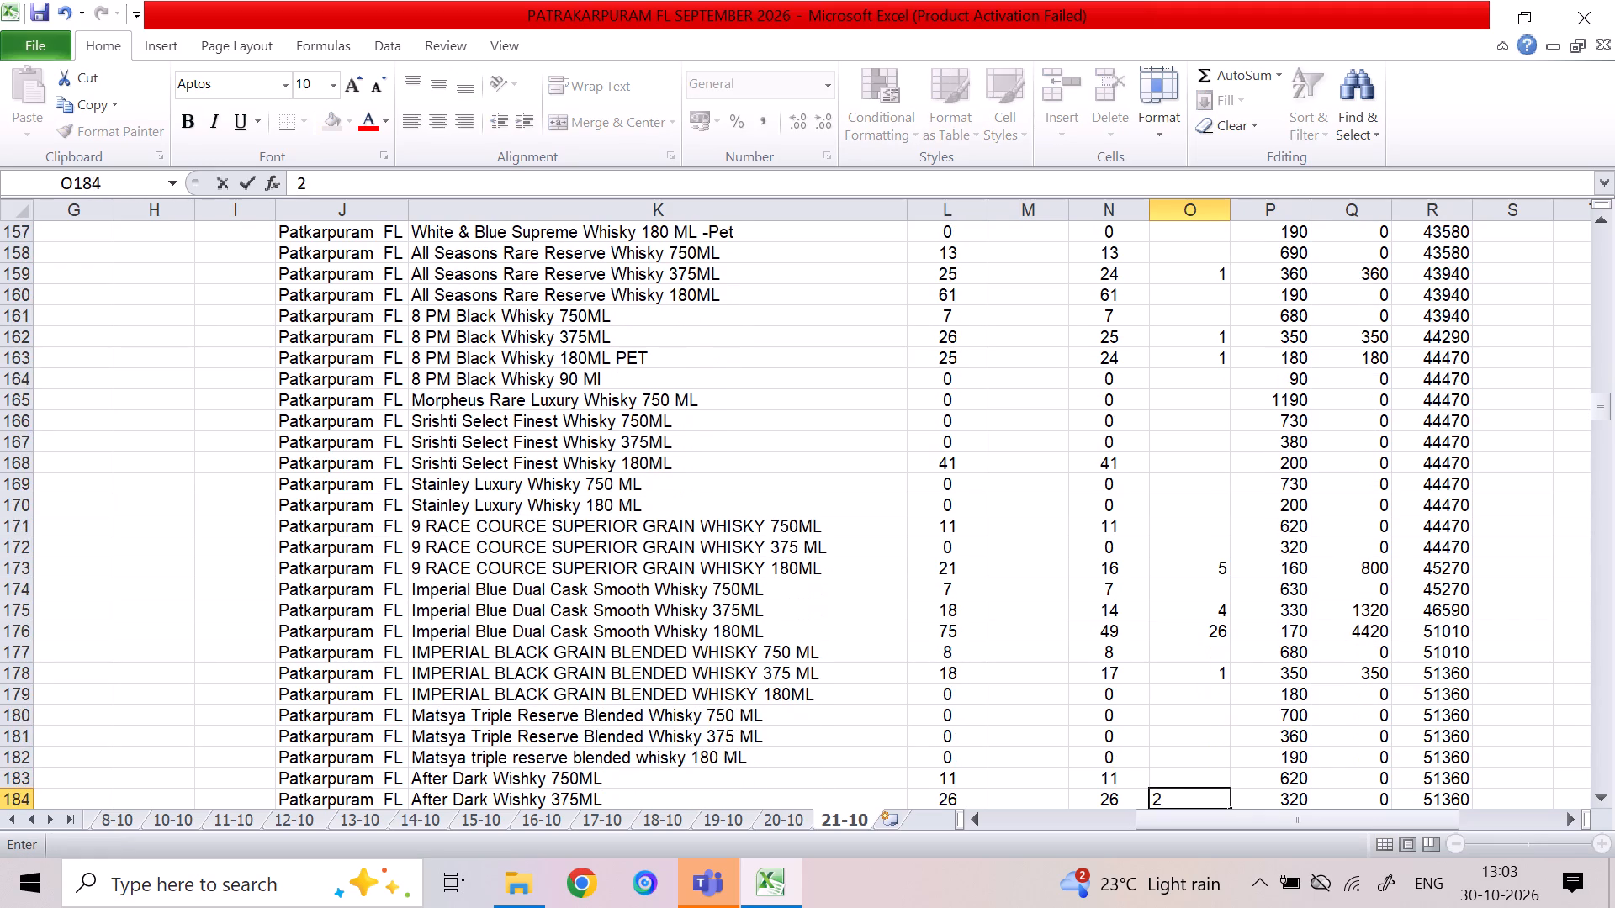
{"action": "key", "text": "BackSpace"}
{"action": "key", "text": "1"}
{"action": "key", "text": "Down"}
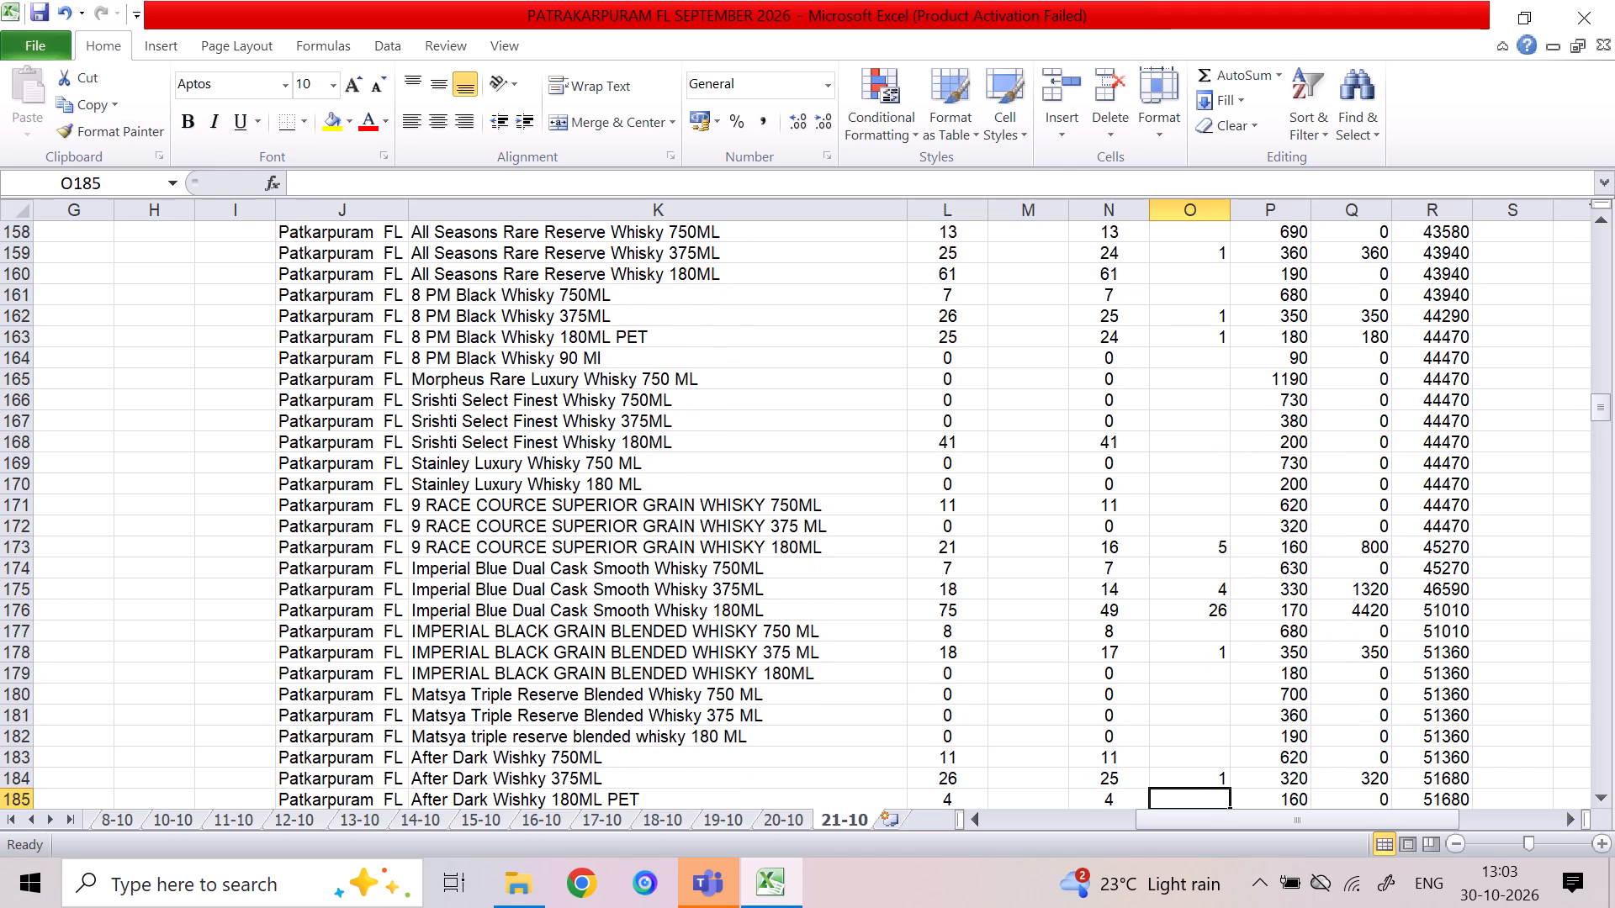
{"action": "key", "text": "4"}
{"action": "key", "text": "Down"}
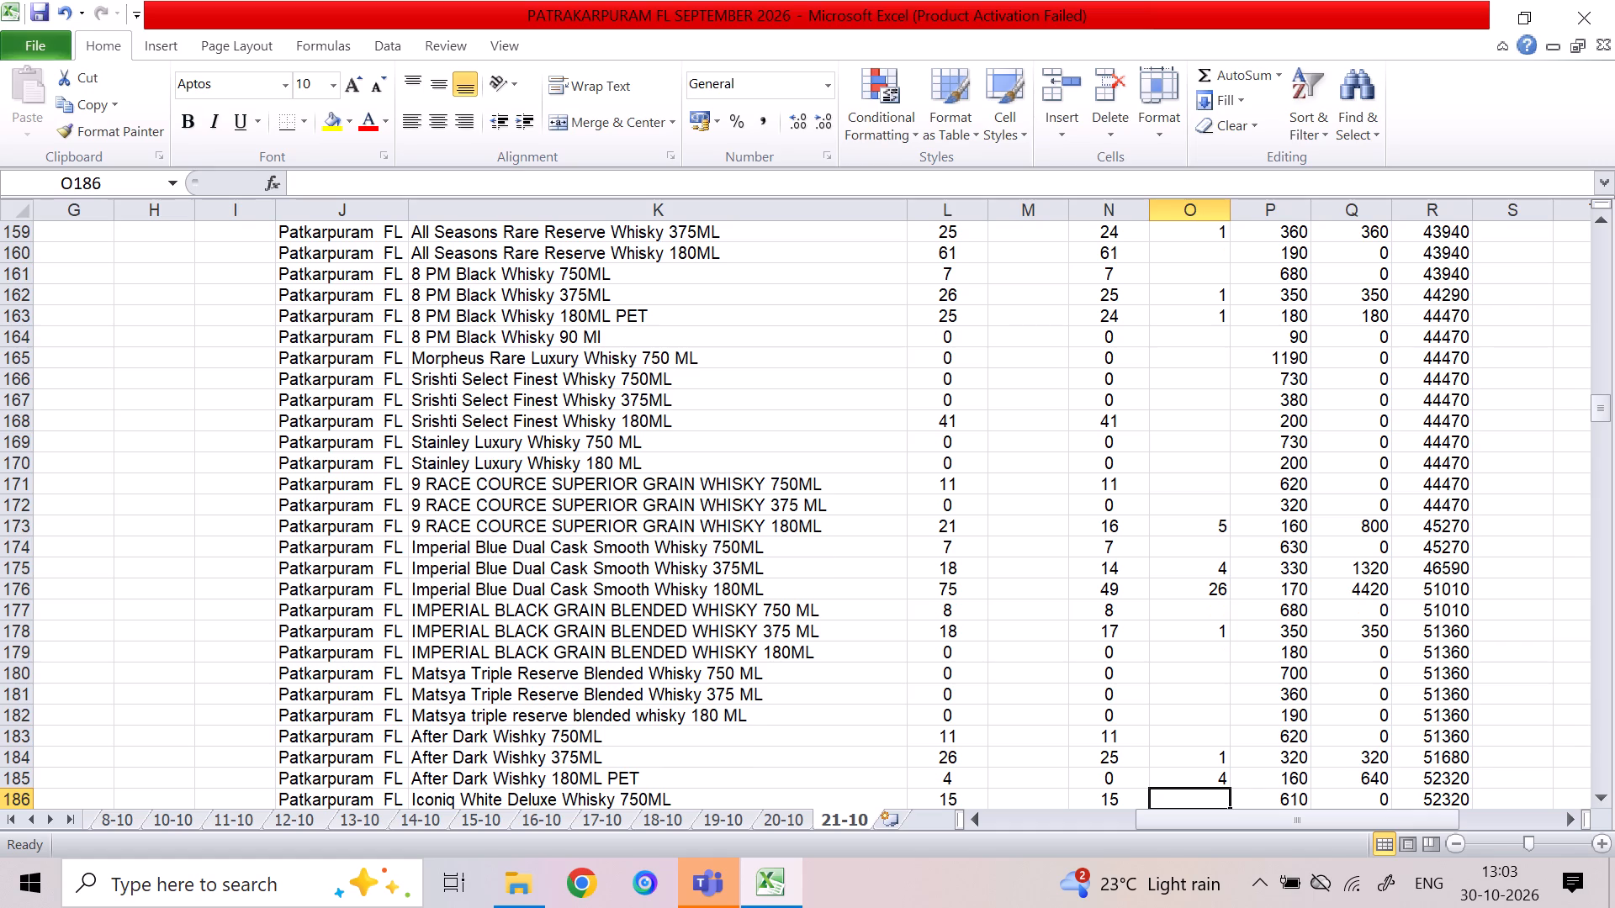
Enter column O quantities of 12 for Iconiq White Deluxe Whisky 375ML and 48 for its 180ML size.
{"action": "key", "text": "Down"}
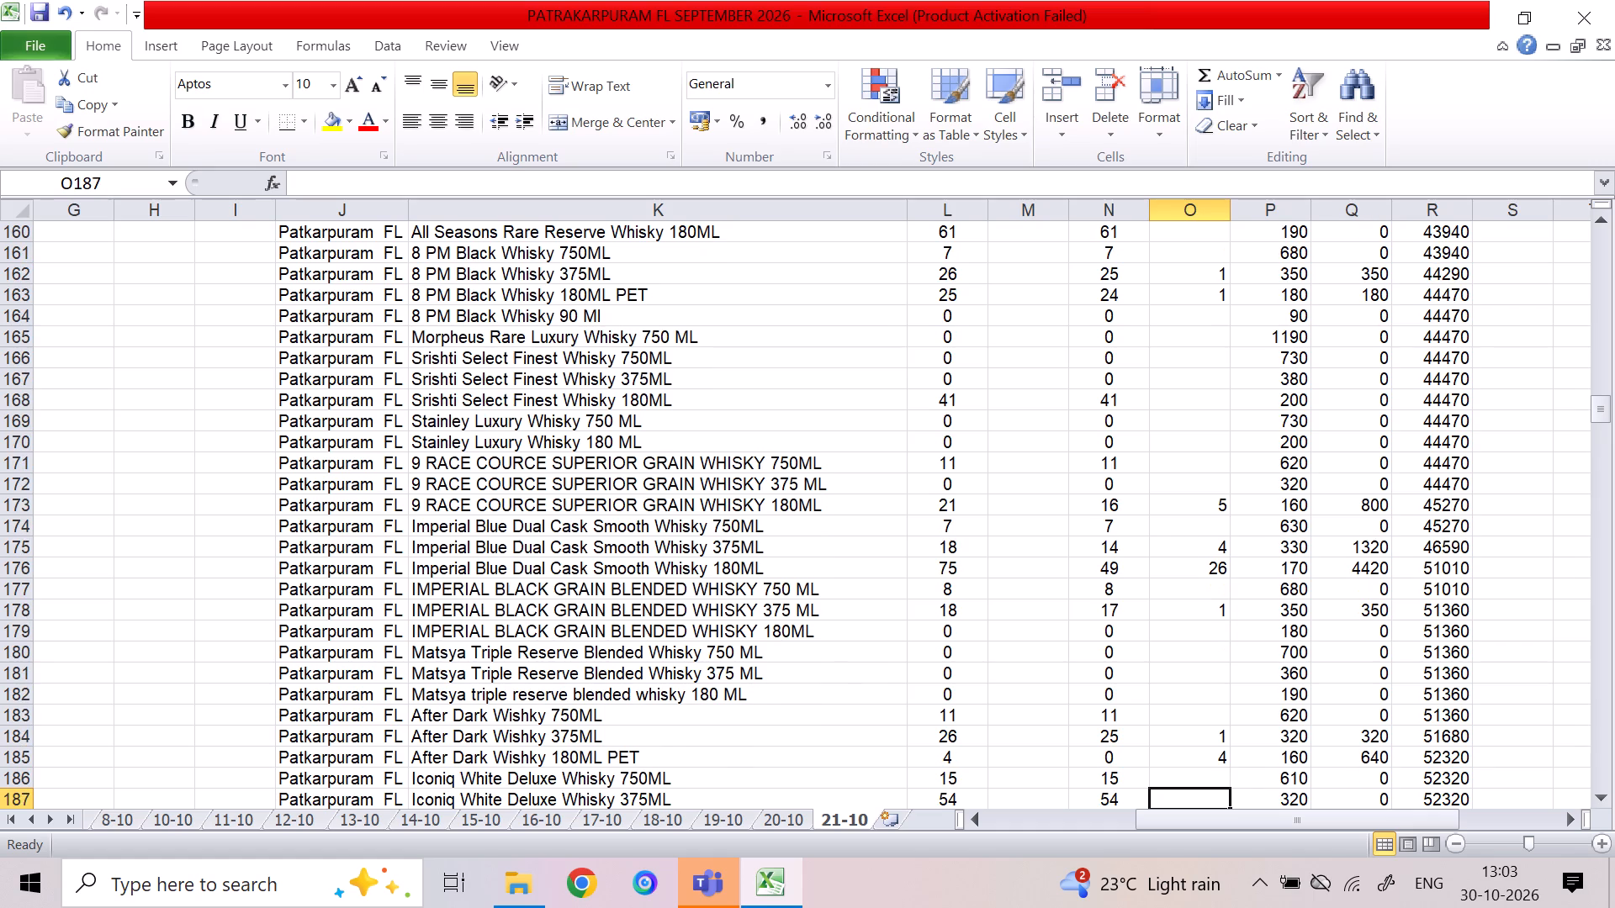
{"action": "type", "text": "12"}
{"action": "key", "text": "Down"}
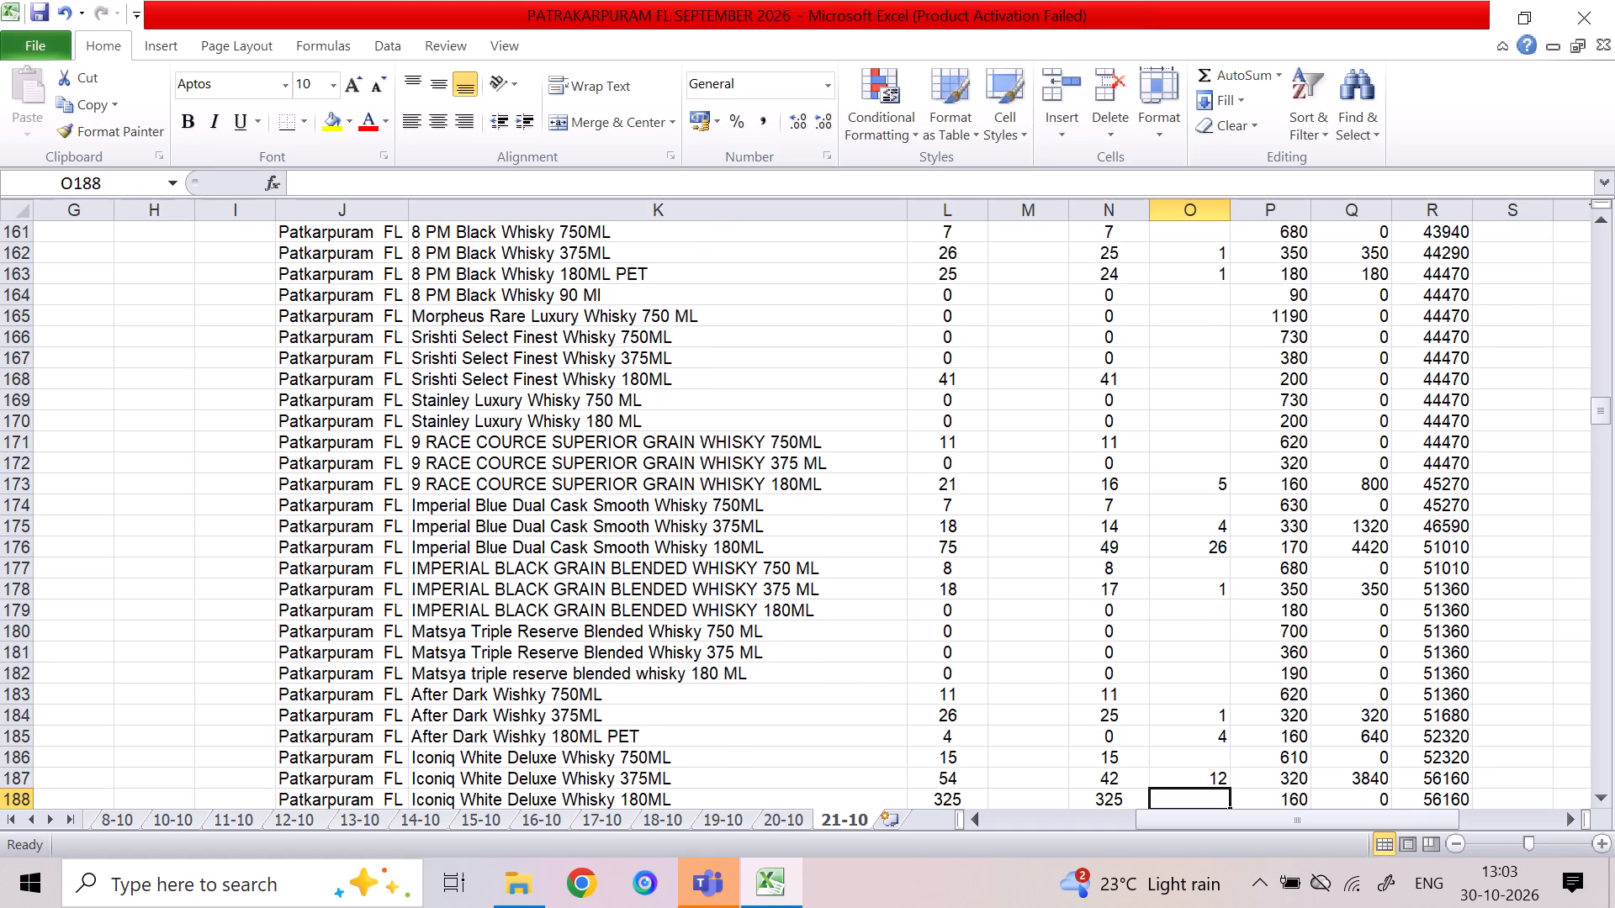
{"action": "type", "text": "48"}
{"action": "key", "text": "Down"}
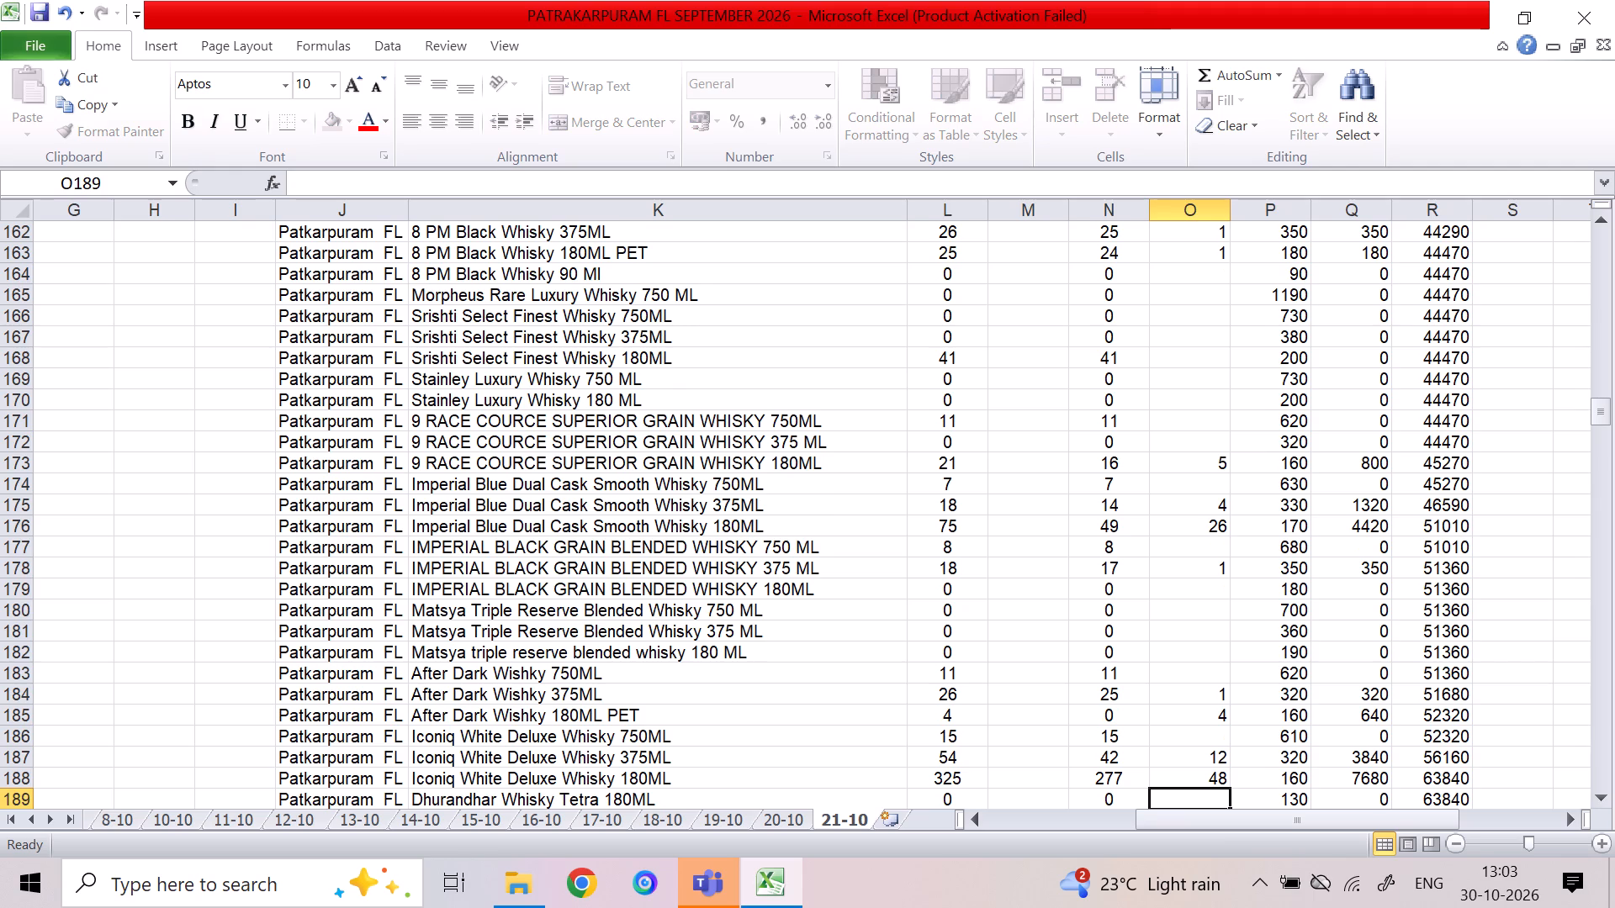
Enter a column O quantity of 21 for Brothers & Co. Finest Whisky 90 ML.
{"action": "key", "text": "Down"}
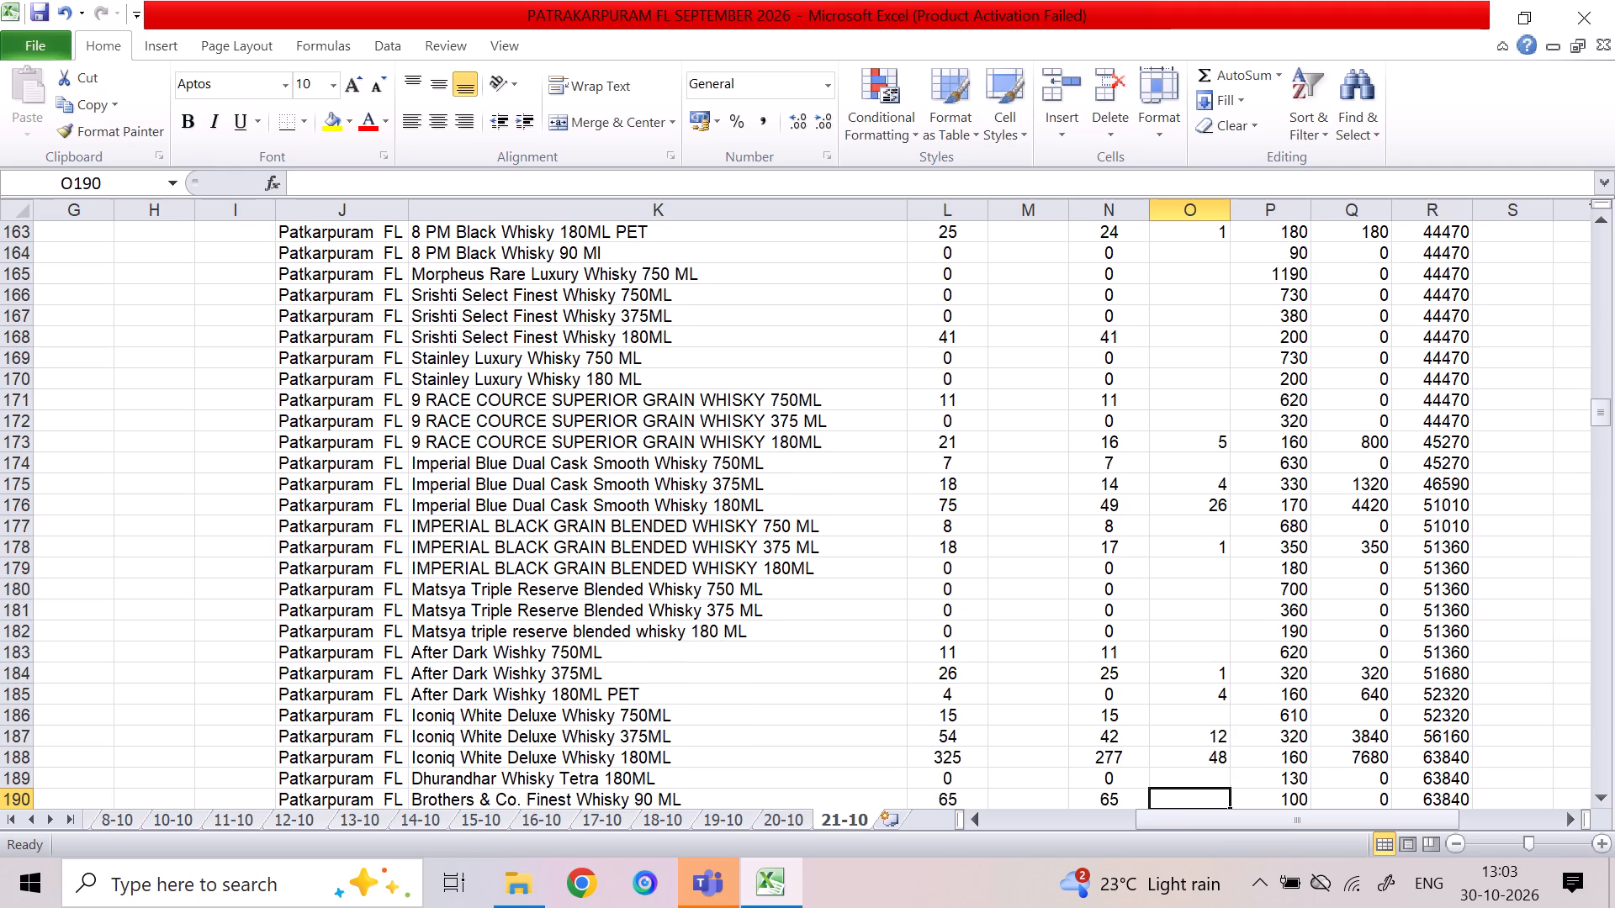
{"action": "type", "text": "21"}
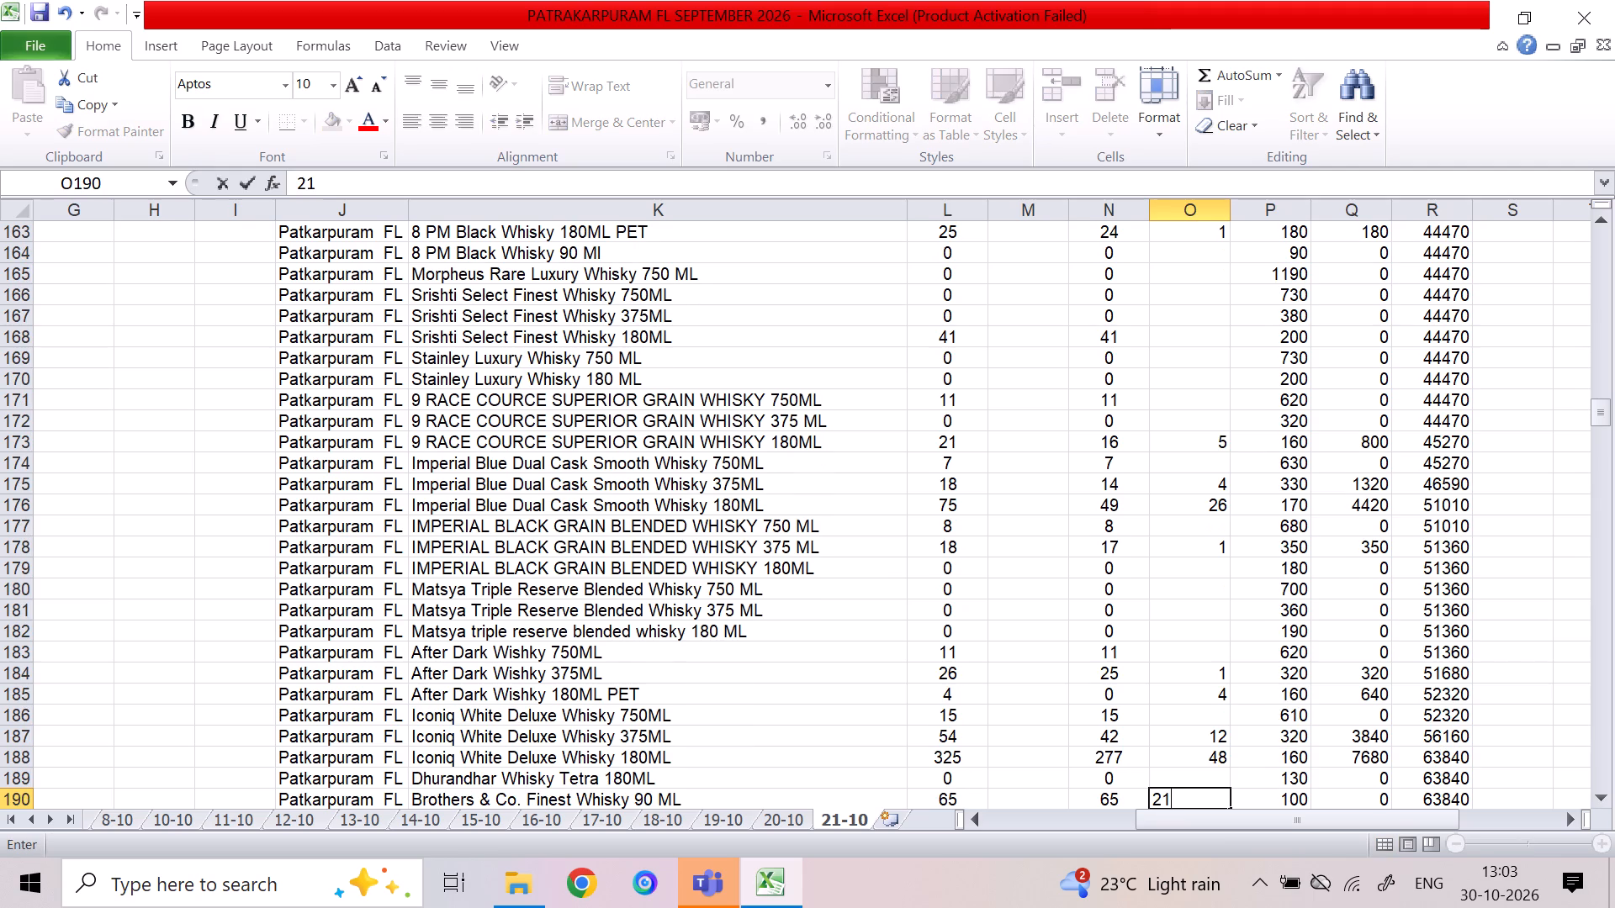
{"action": "key", "text": "Down"}
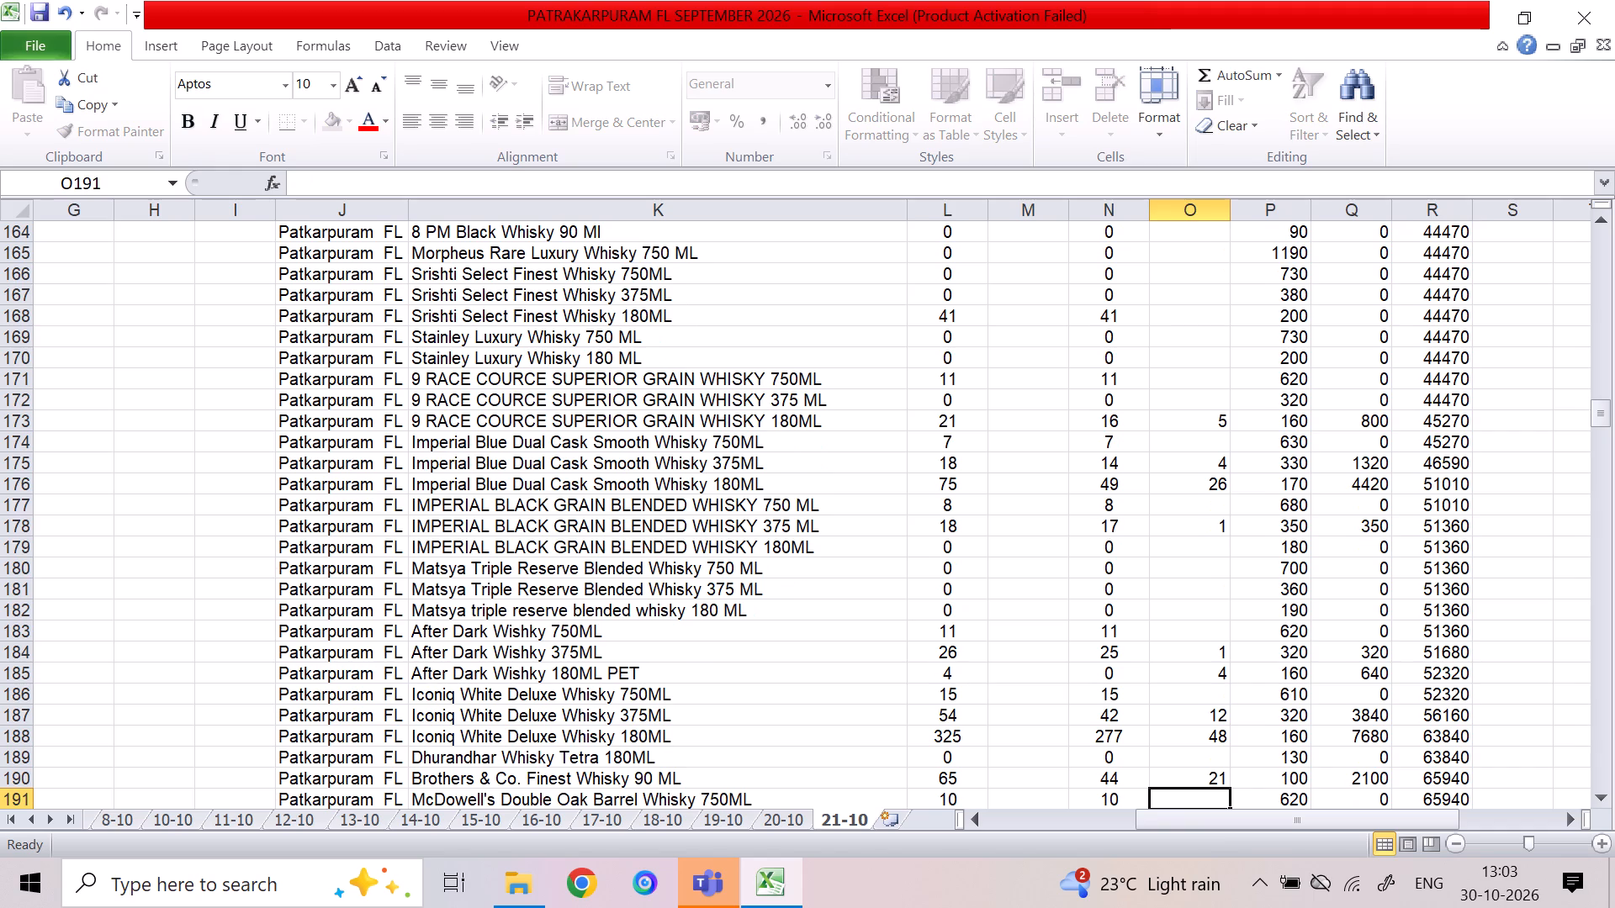
Enter column O quantities of 1 for MCD No.1 Superior Whisky 375ML and 5 for its 180ML size.
{"action": "key", "text": "Down"}
{"action": "key", "text": "Down"}
{"action": "key", "text": "Down"}
{"action": "key", "text": "Down"}
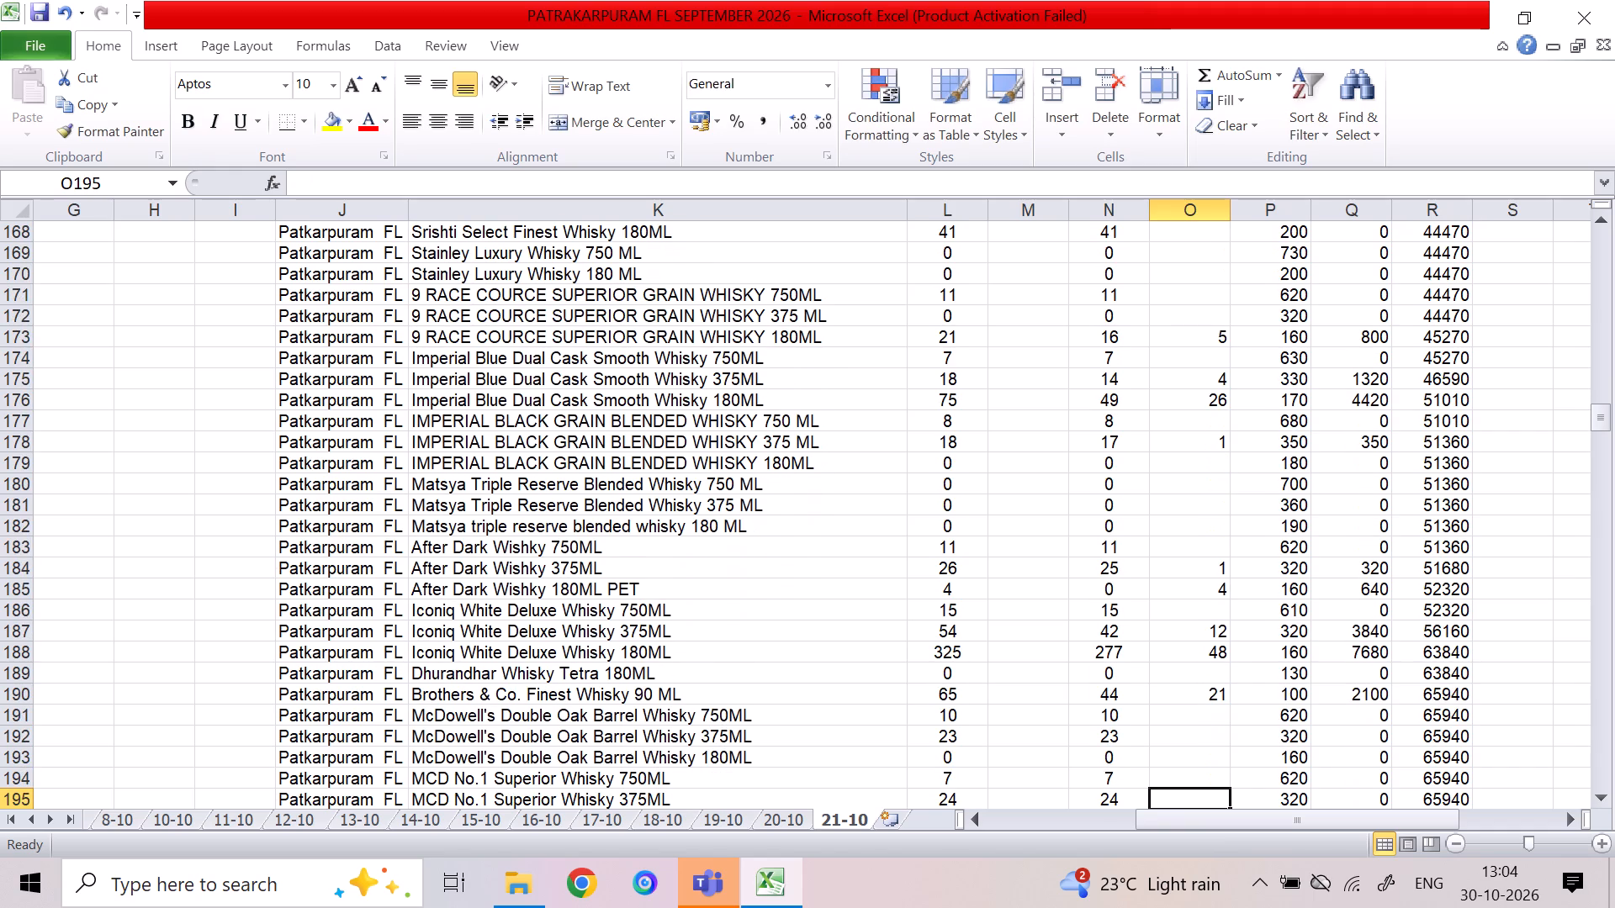
{"action": "key", "text": "1"}
{"action": "key", "text": "Down"}
{"action": "key", "text": "5"}
{"action": "key", "text": "Right"}
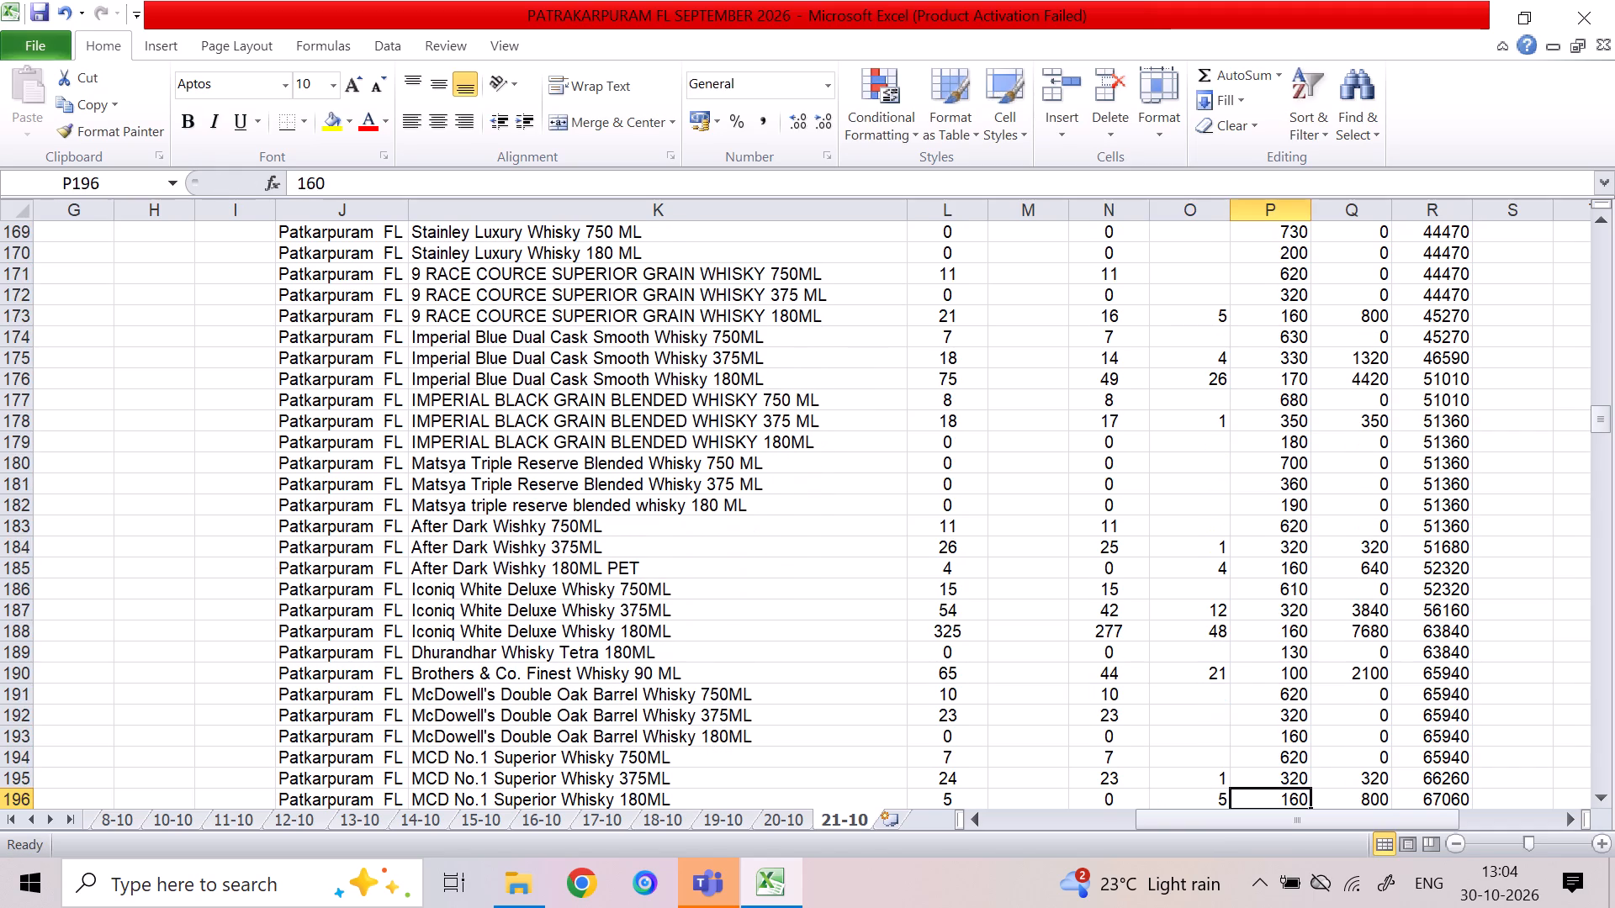
{"action": "key", "text": "Left"}
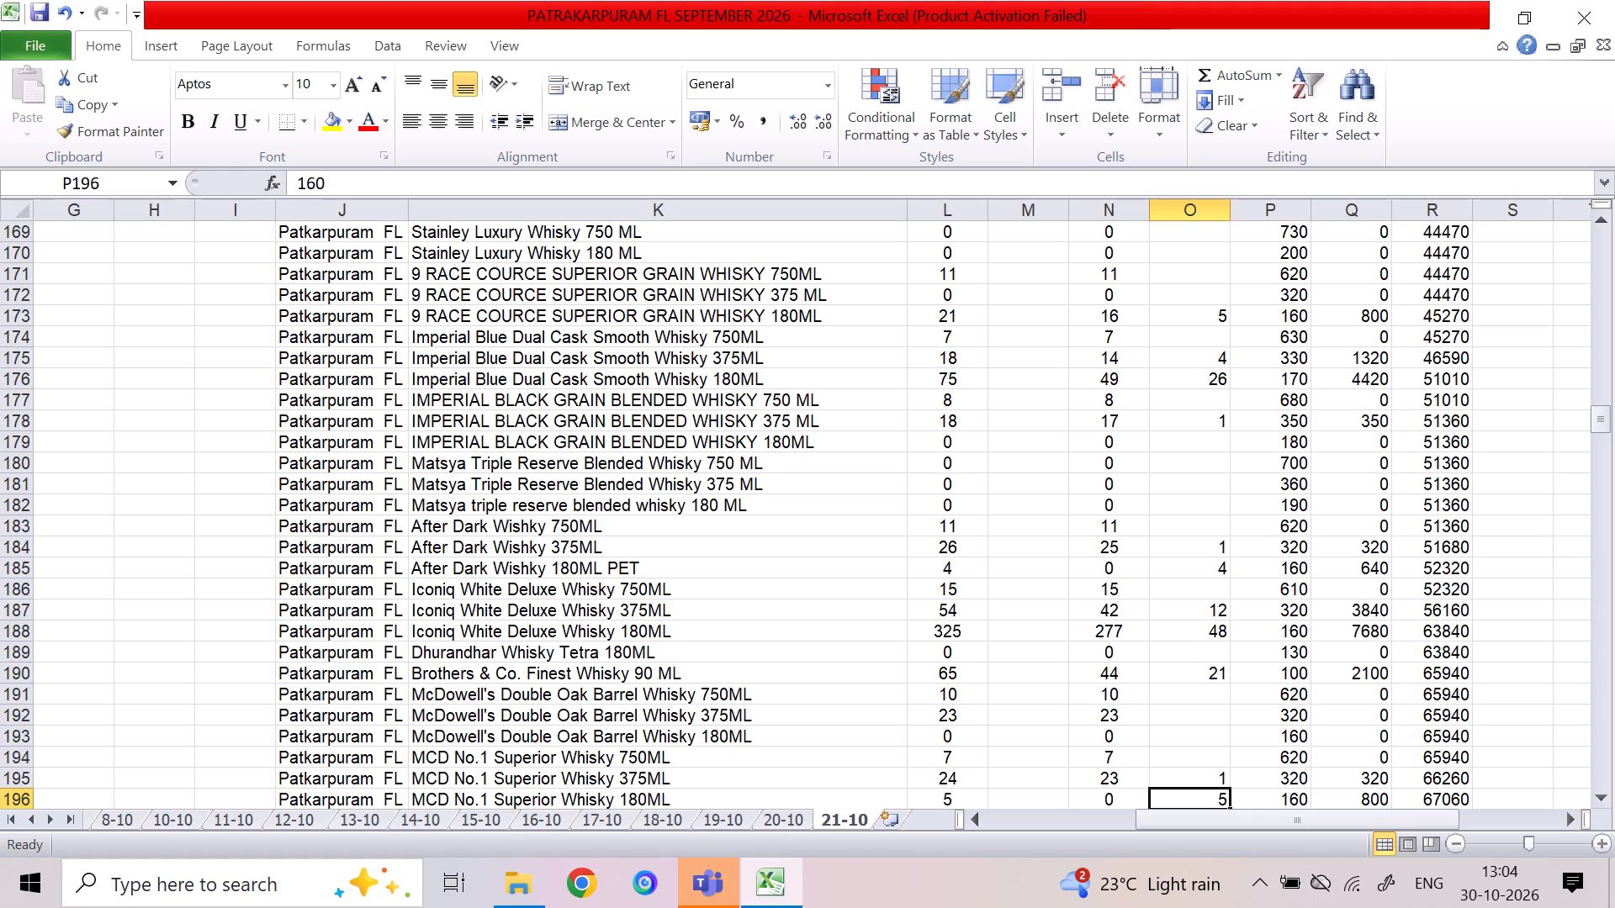
{"action": "key", "text": "Down"}
{"action": "key", "text": "Up"}
{"action": "key", "text": "Left"}
{"action": "key", "text": "Up"}
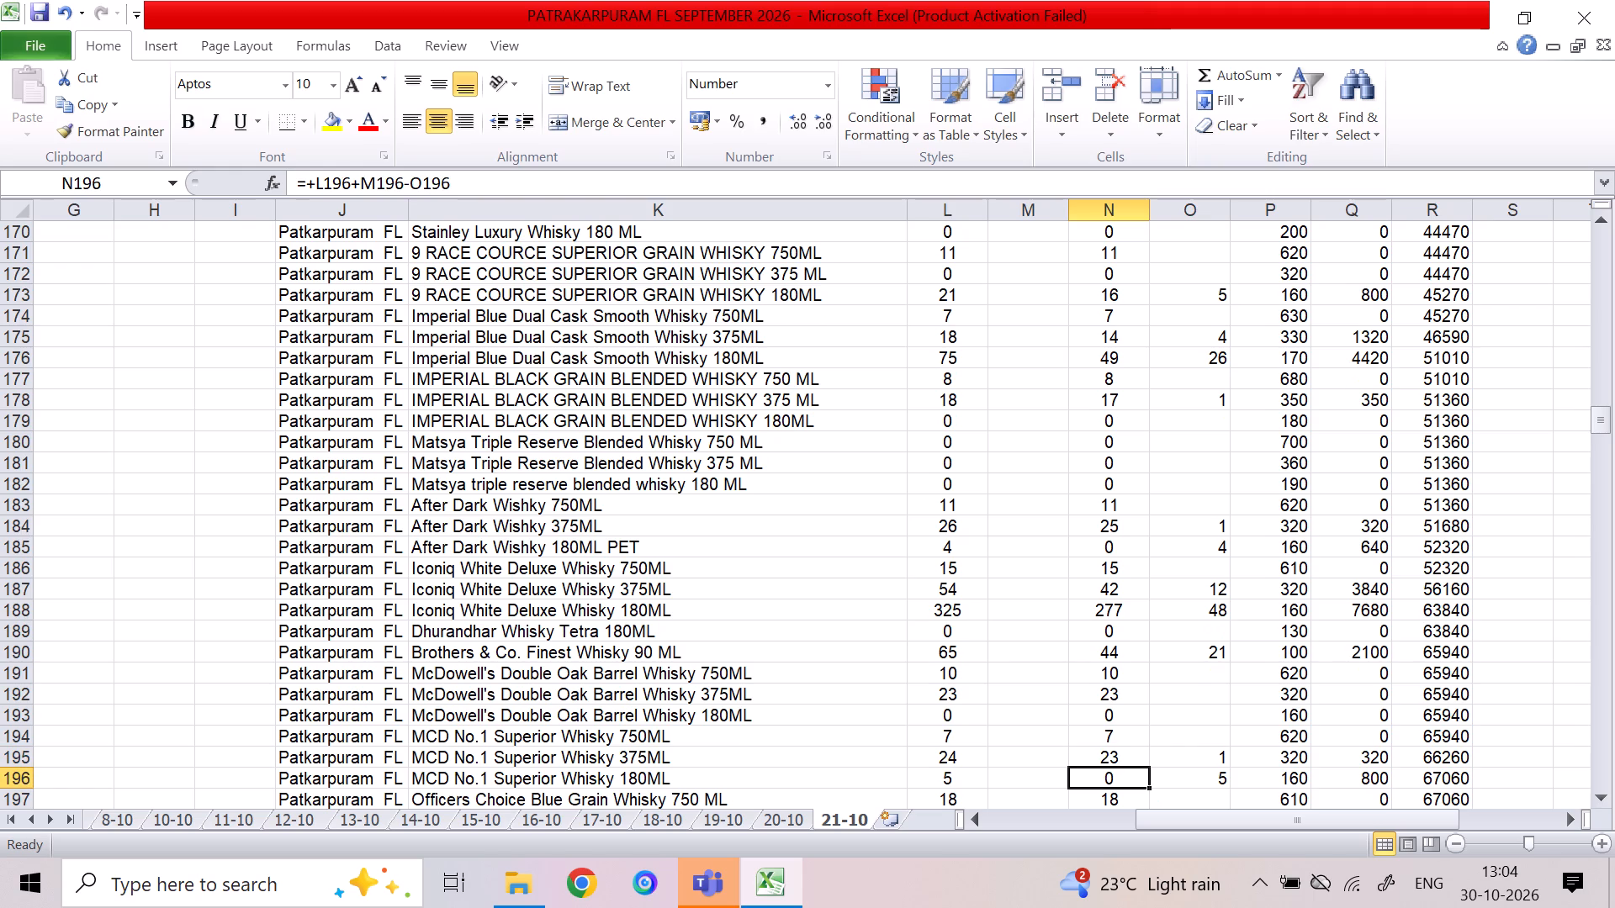
{"action": "key", "text": "Right"}
Enter a column O quantity of 1 for OC Blue Special Cask Whisky 180 ML.
{"action": "key", "text": "Down"}
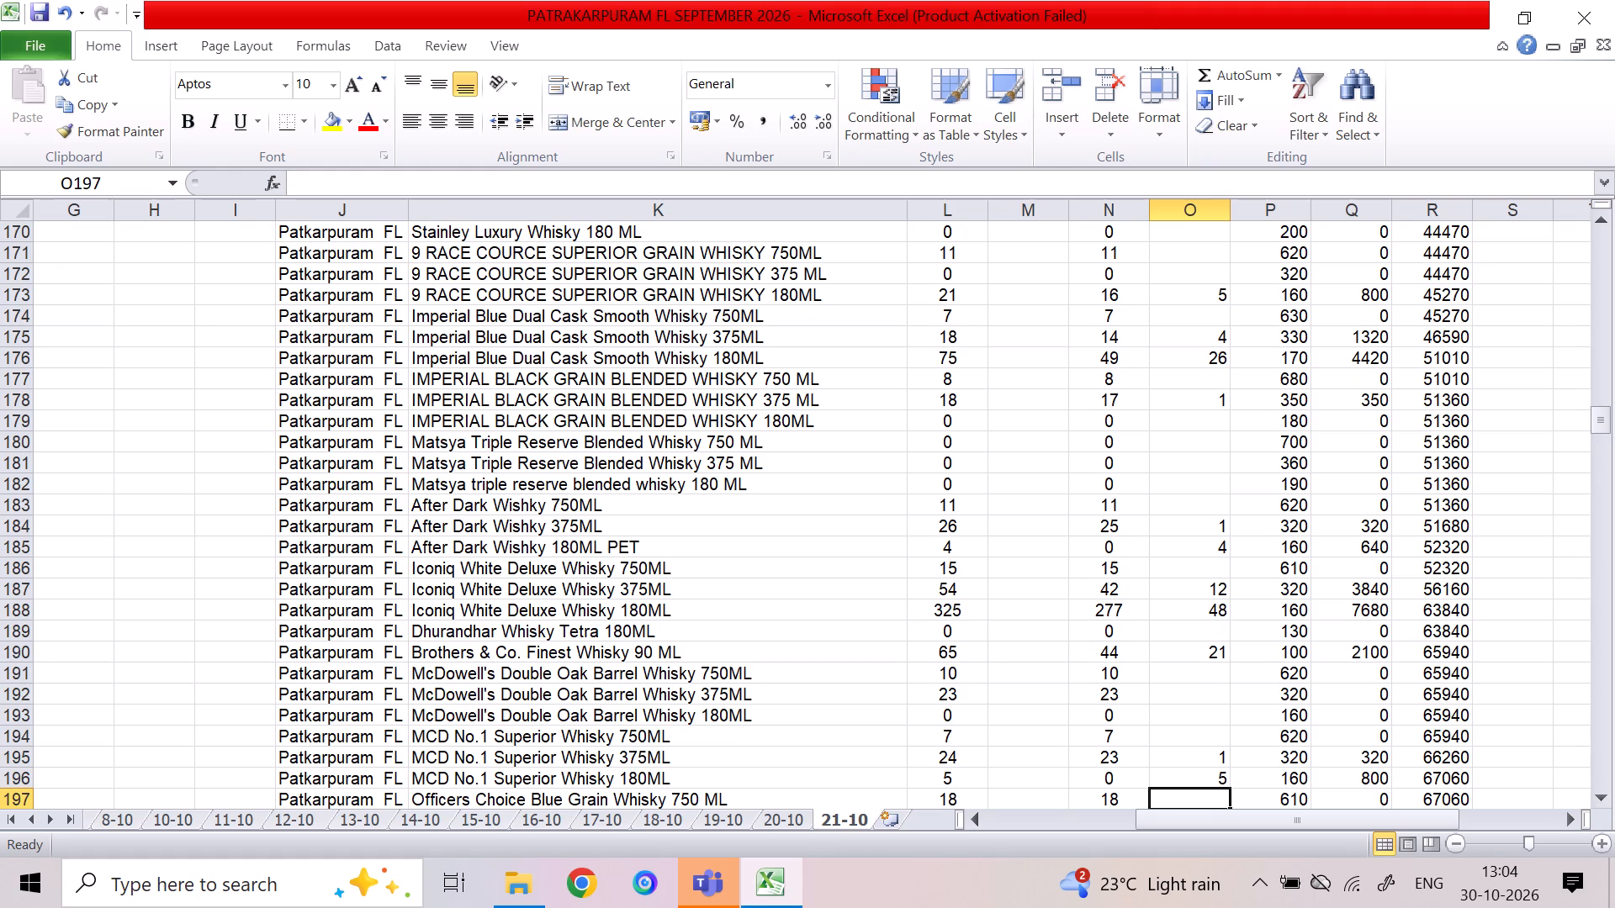
{"action": "key", "text": "Down"}
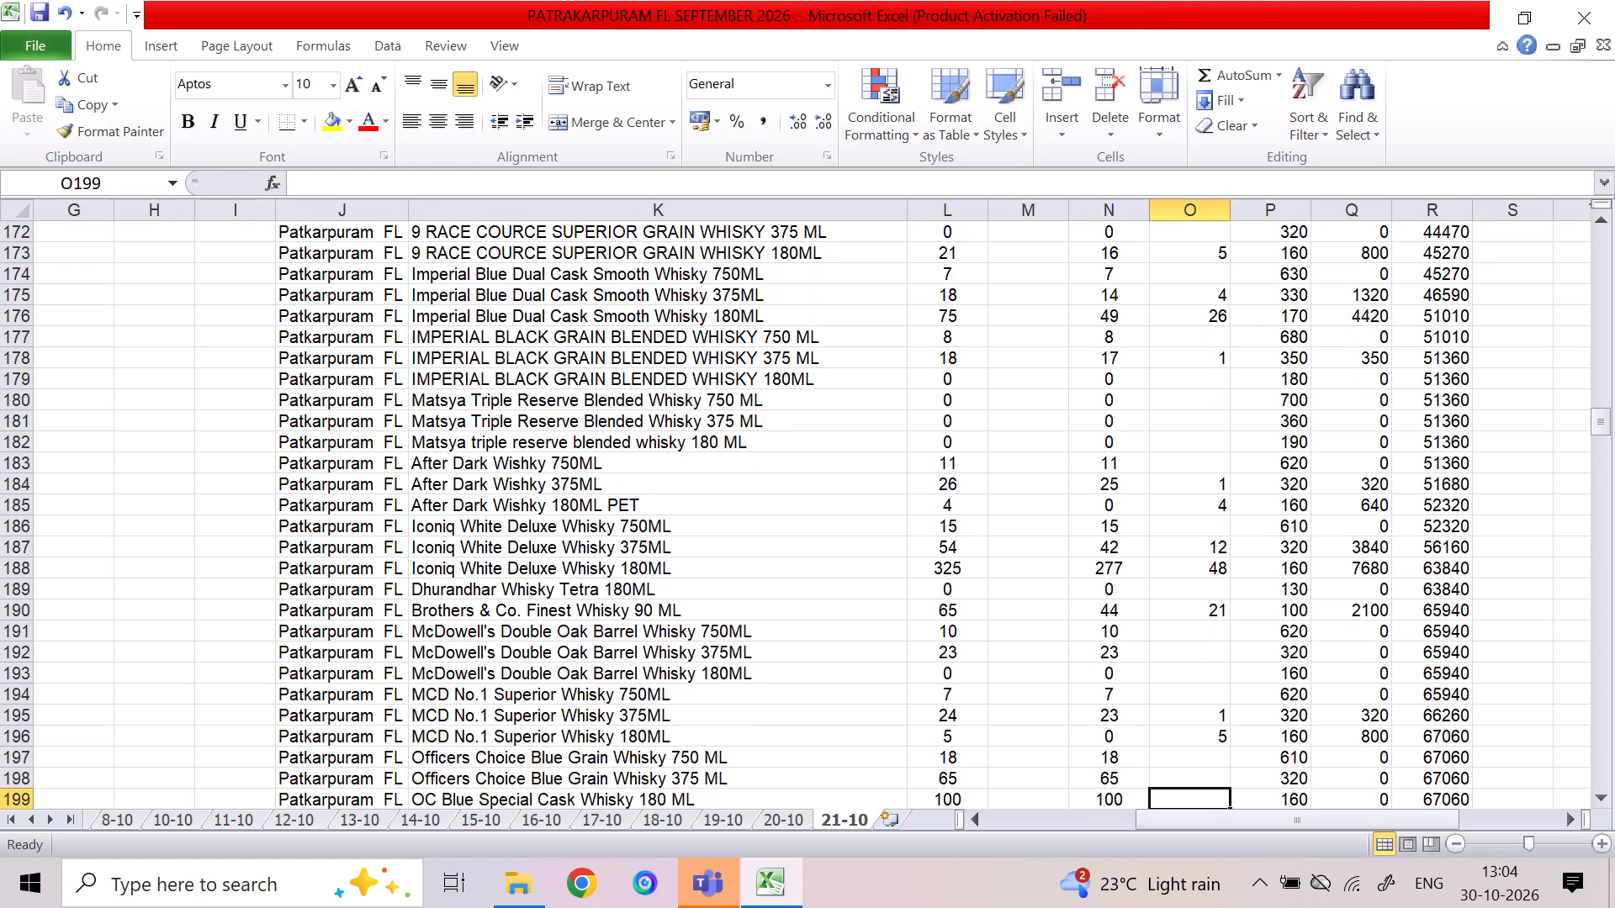
{"action": "key", "text": "1"}
{"action": "key", "text": "Down"}
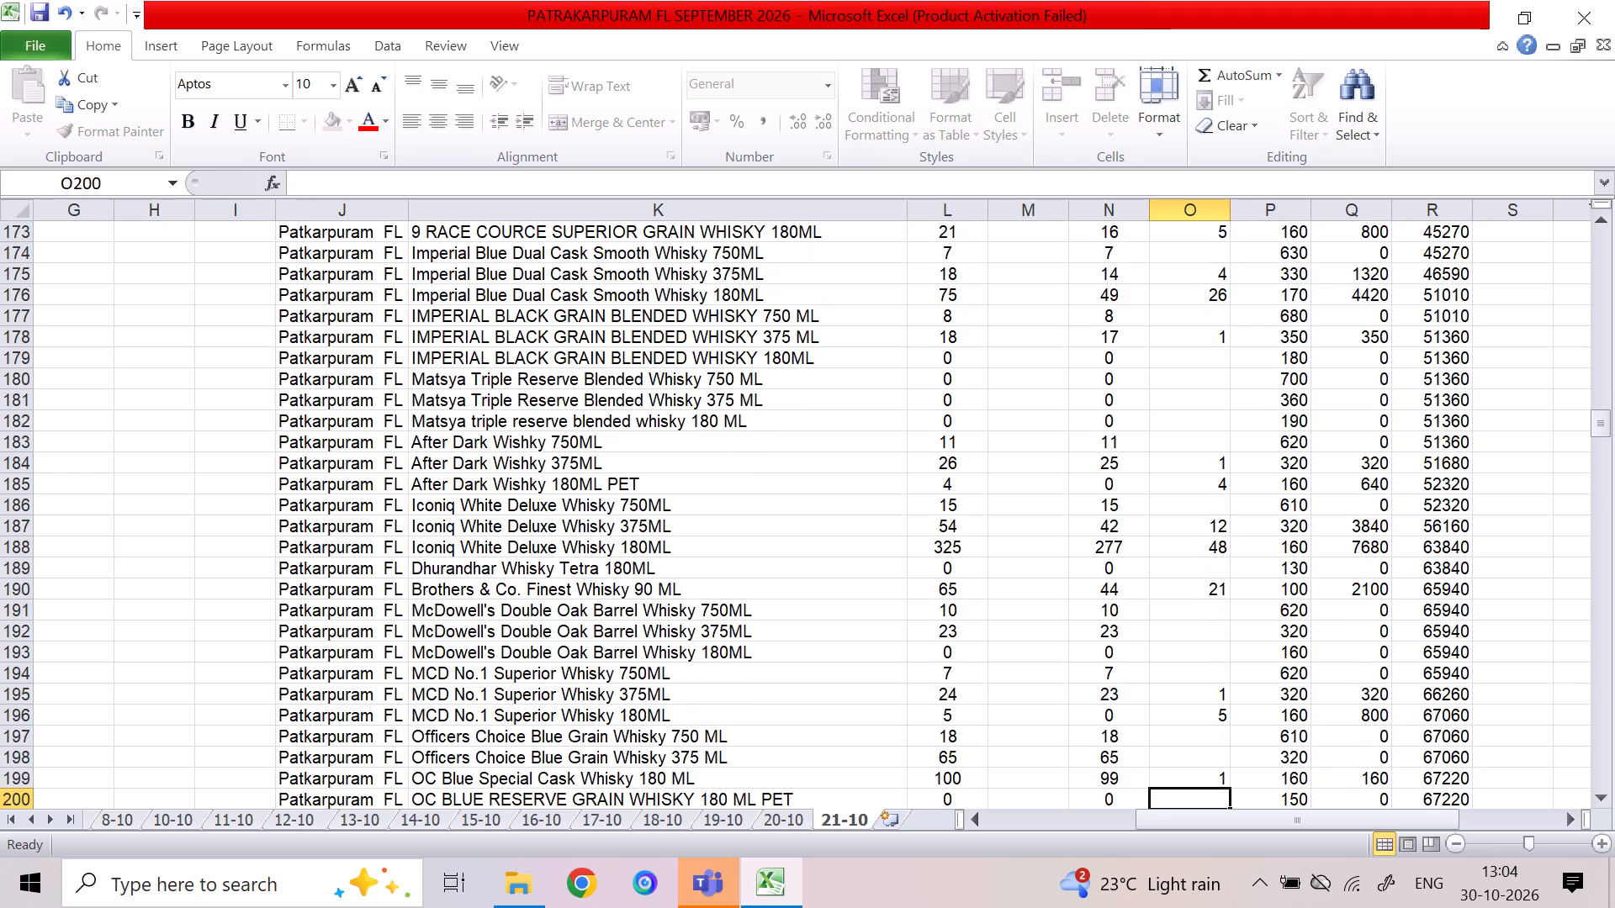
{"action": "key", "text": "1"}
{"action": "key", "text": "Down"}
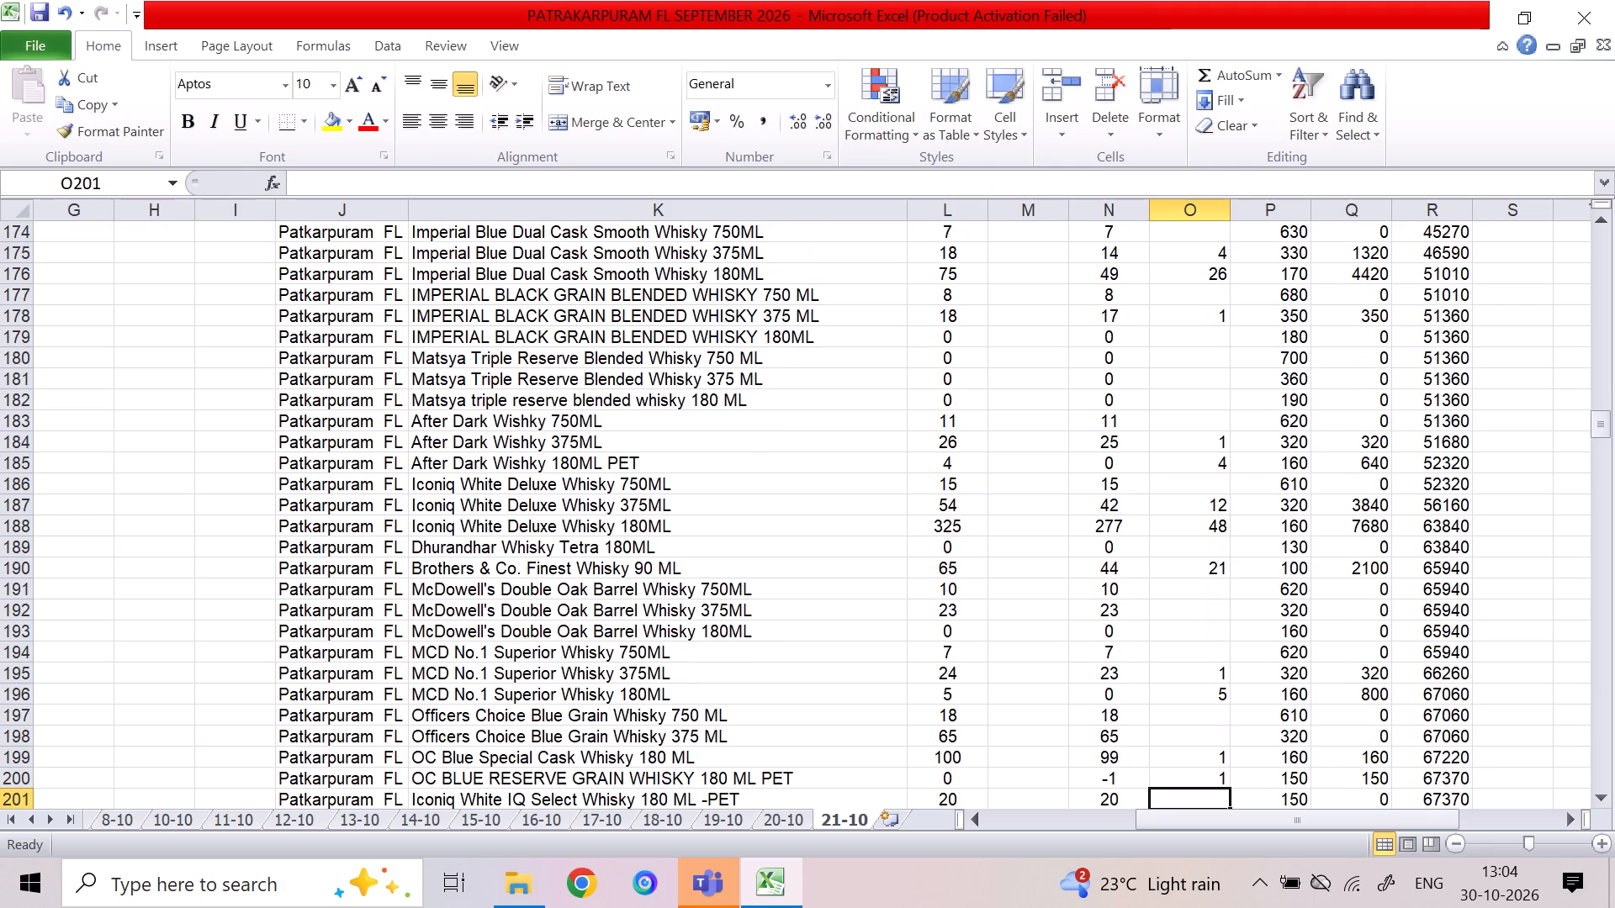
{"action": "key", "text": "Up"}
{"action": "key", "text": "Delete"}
Enter a column O quantity of 1 for Iconiq White IQ Select Whisky 180 ML -PET.
{"action": "key", "text": "Down"}
{"action": "key", "text": "1"}
{"action": "key", "text": "Down"}
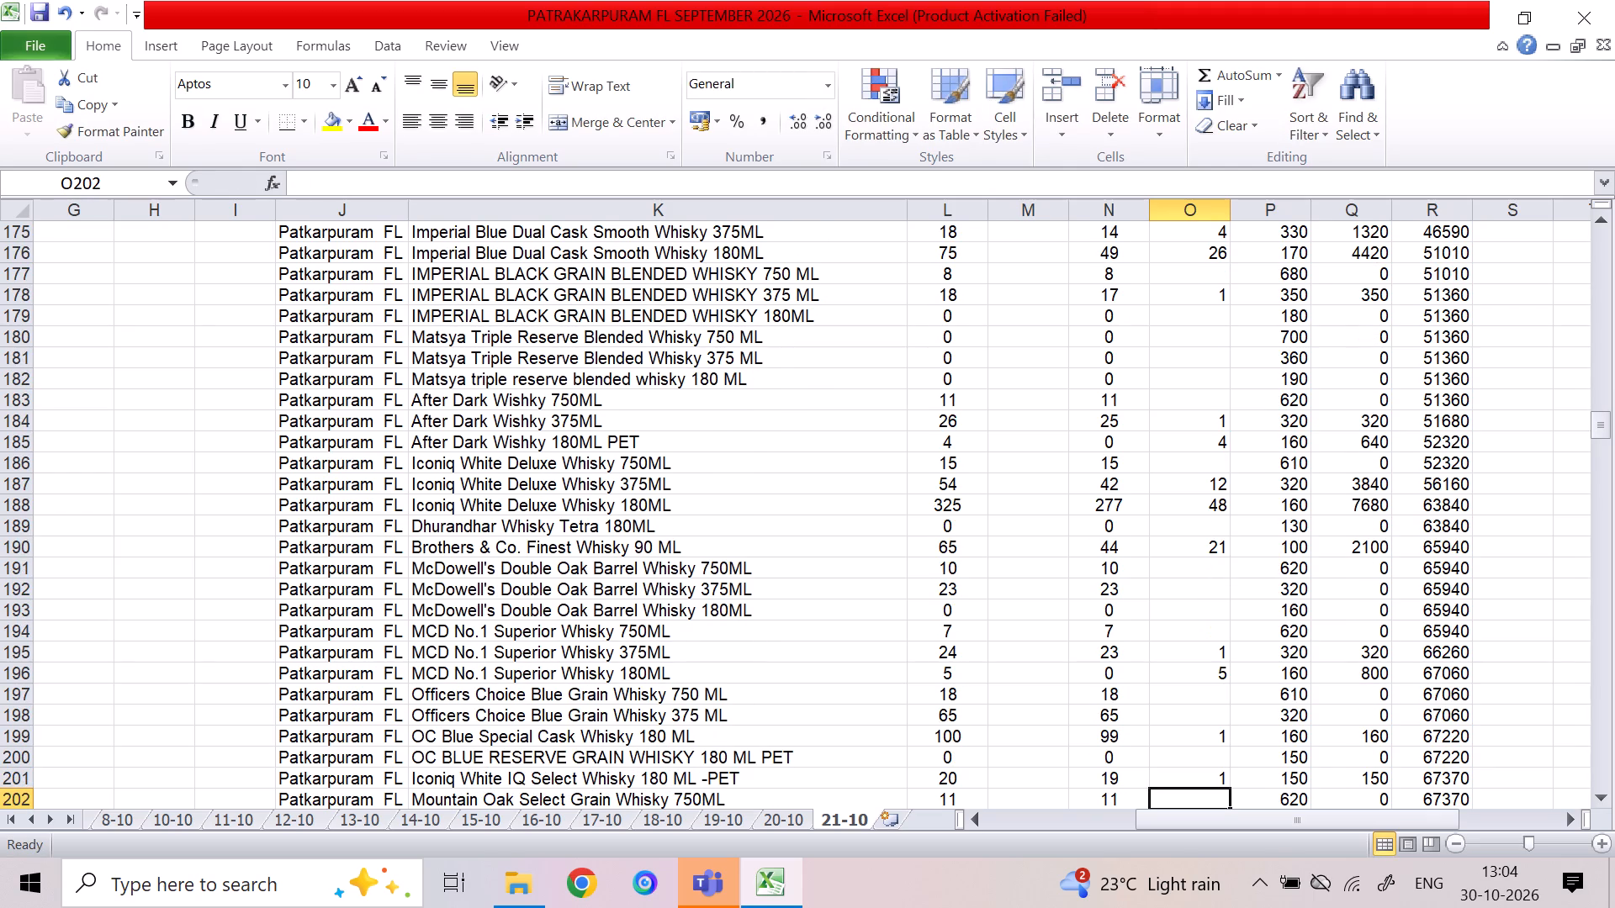
Enter column O quantities of 2 for Mountain Oak Select Grain Whisky 375ML and 23 for its 180ML size.
{"action": "key", "text": "Down"}
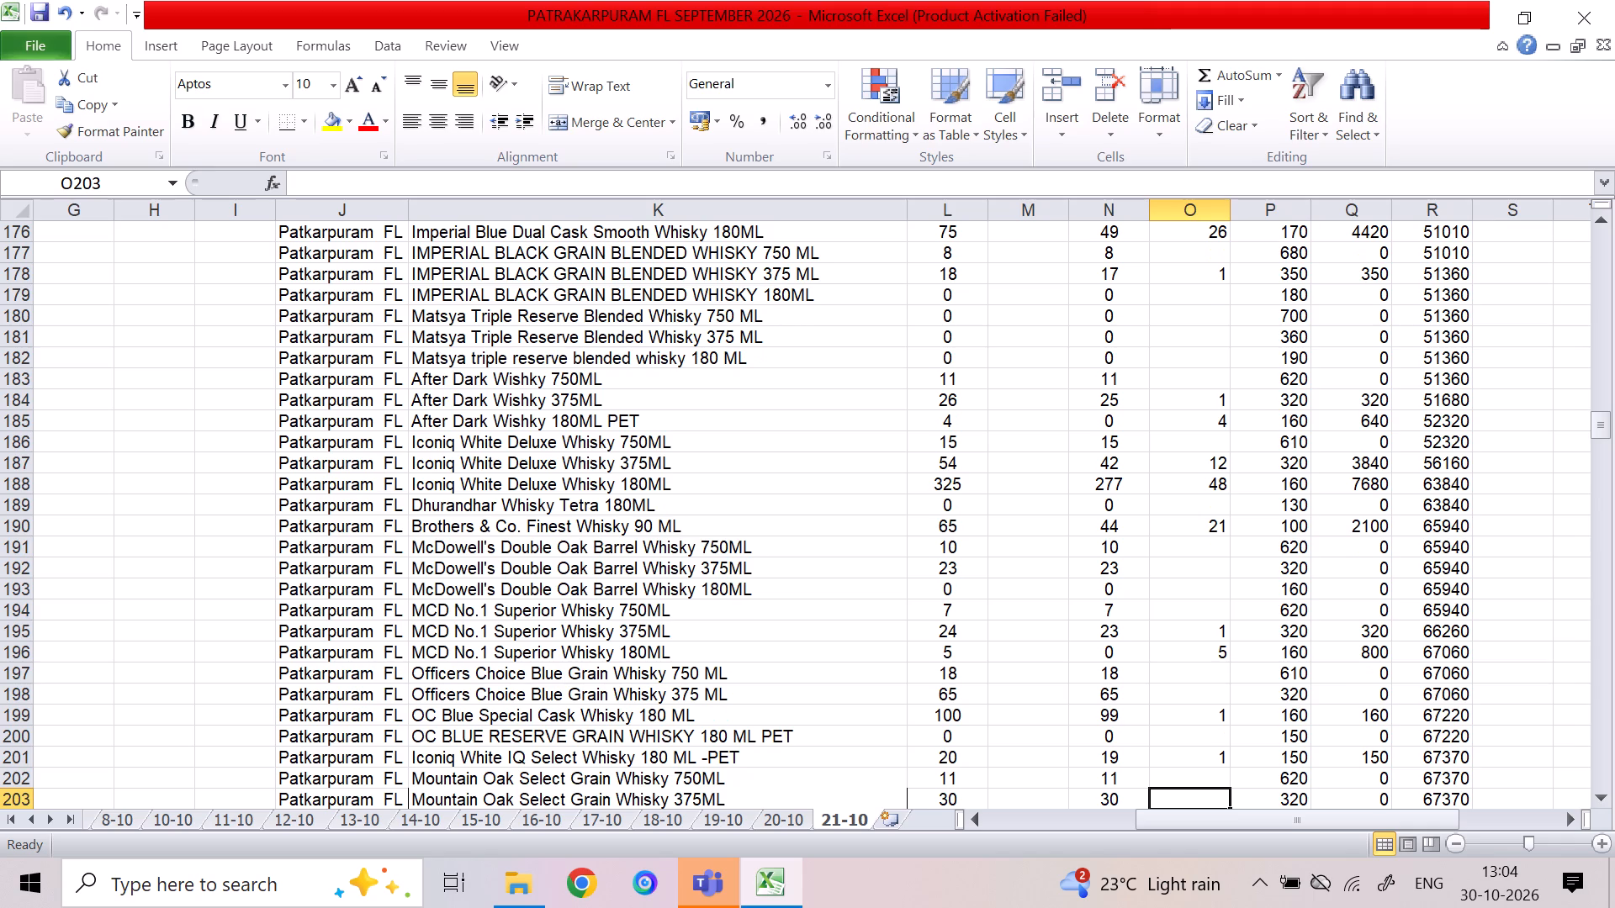
{"action": "key", "text": "2"}
{"action": "key", "text": "Down"}
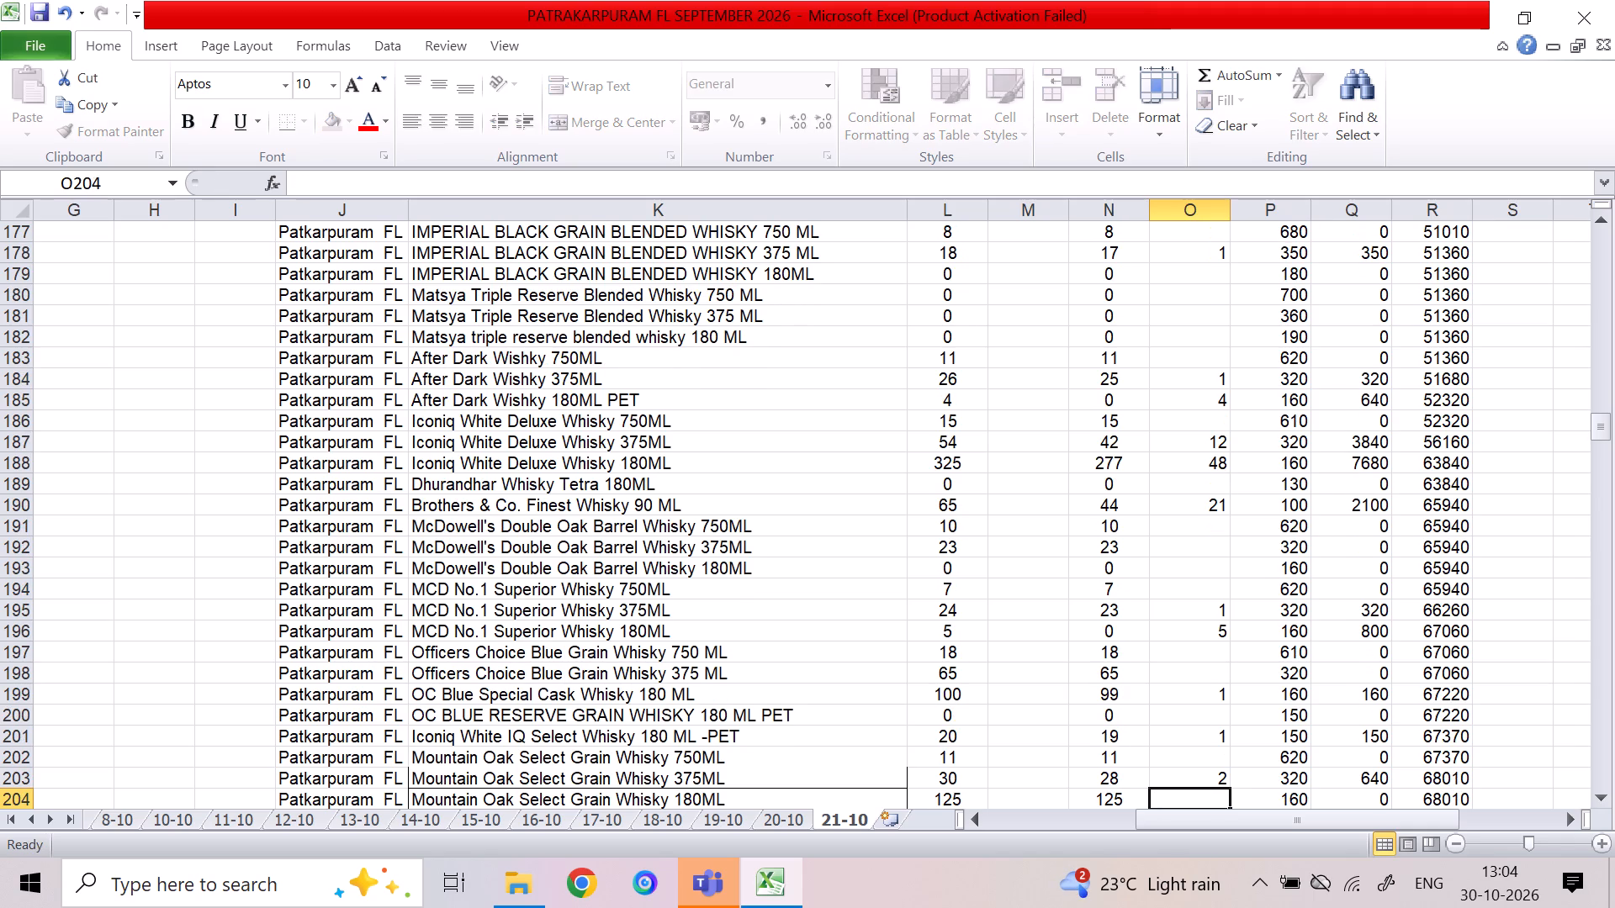
{"action": "type", "text": "23"}
{"action": "key", "text": "Right"}
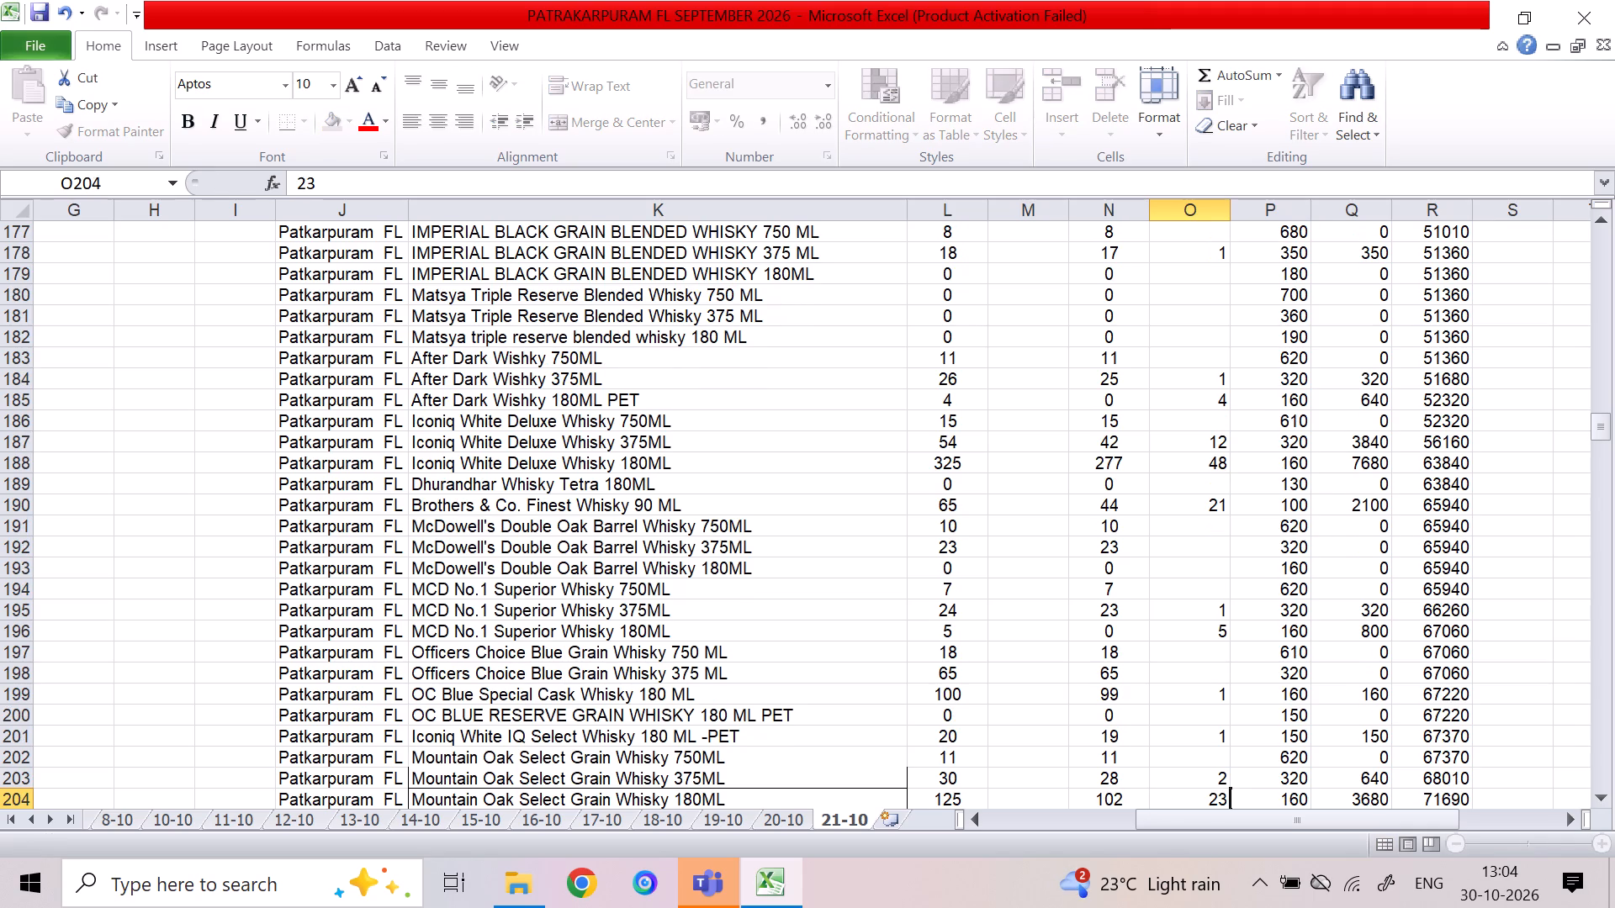
{"action": "key", "text": "Left"}
Enter a column O quantity of 39 for 8 PM Whisky 180ML Tetra.
{"action": "key", "text": "Down"}
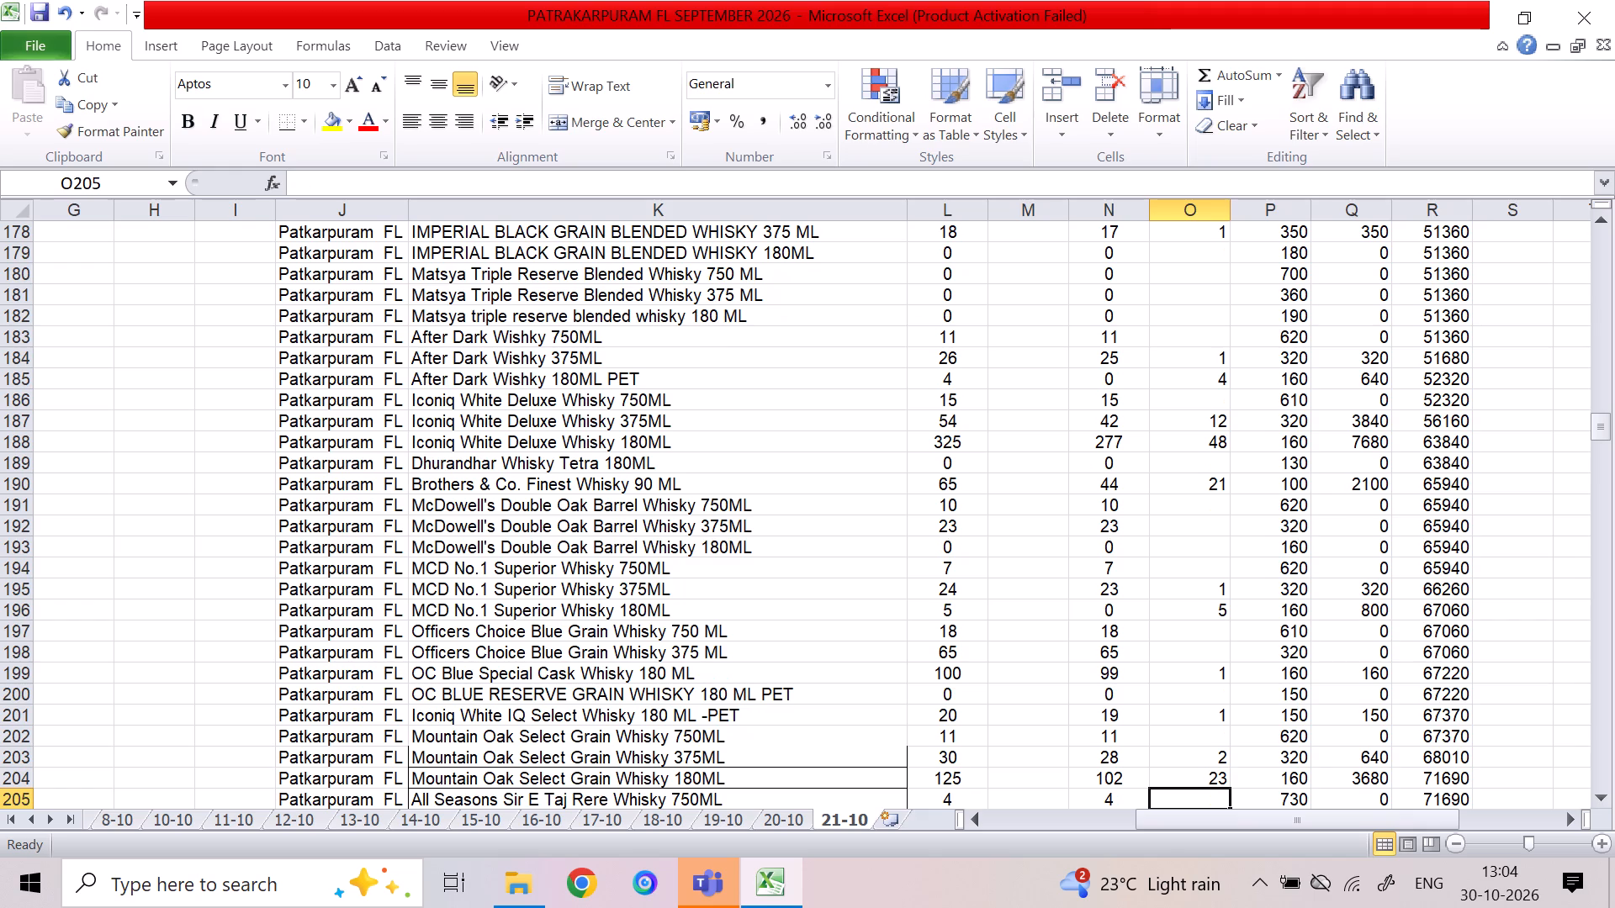
{"action": "key", "text": "Down"}
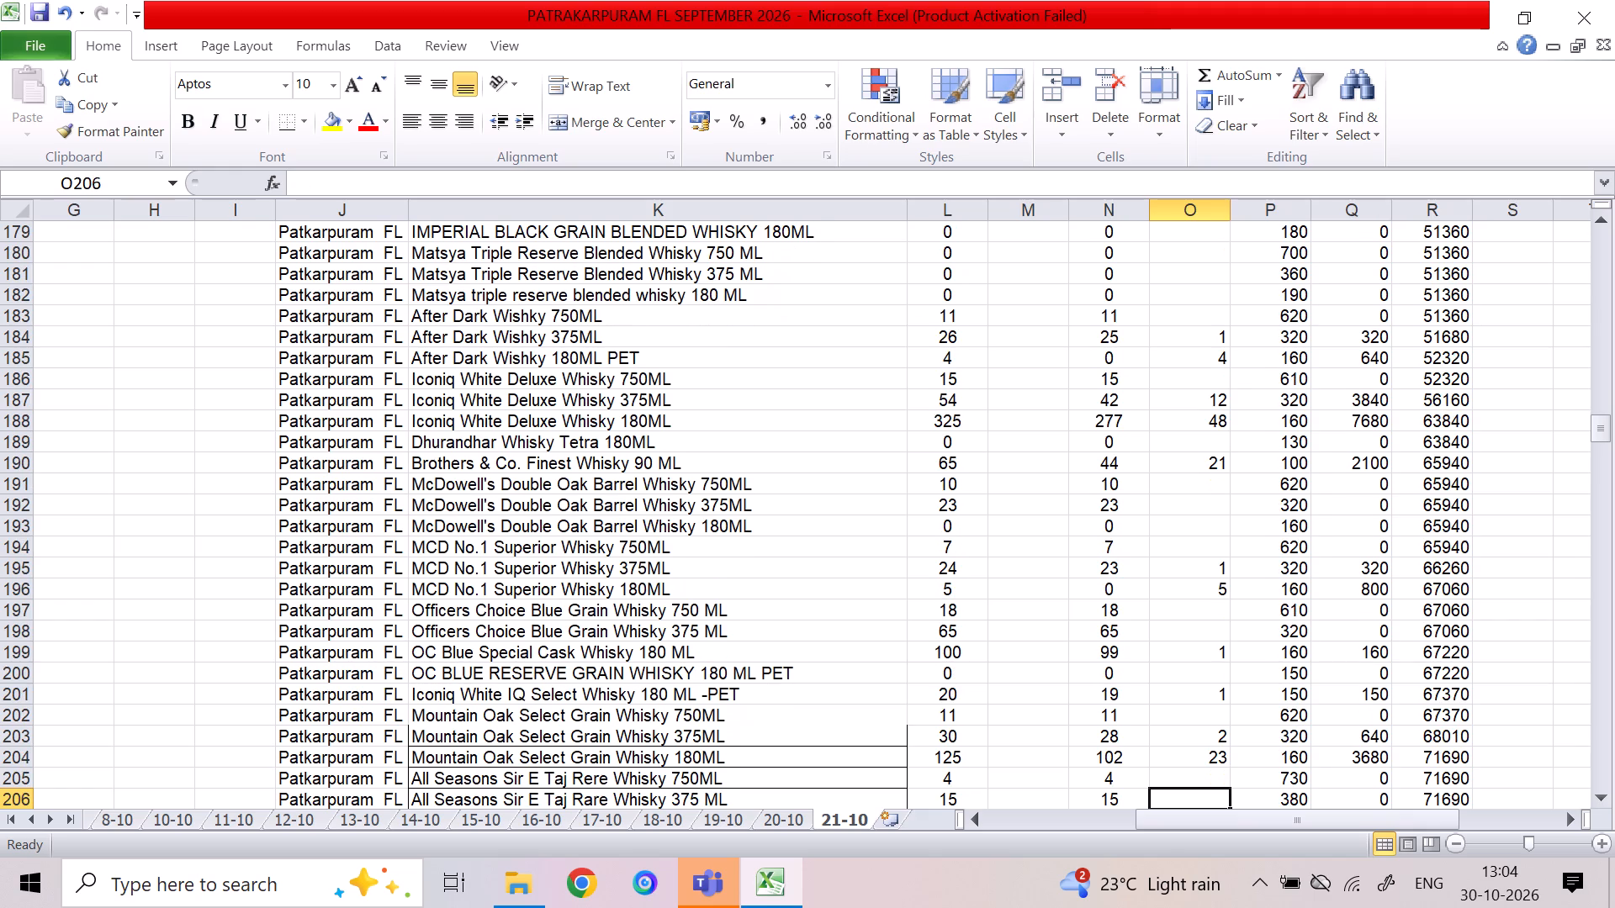
{"action": "key", "text": "Down"}
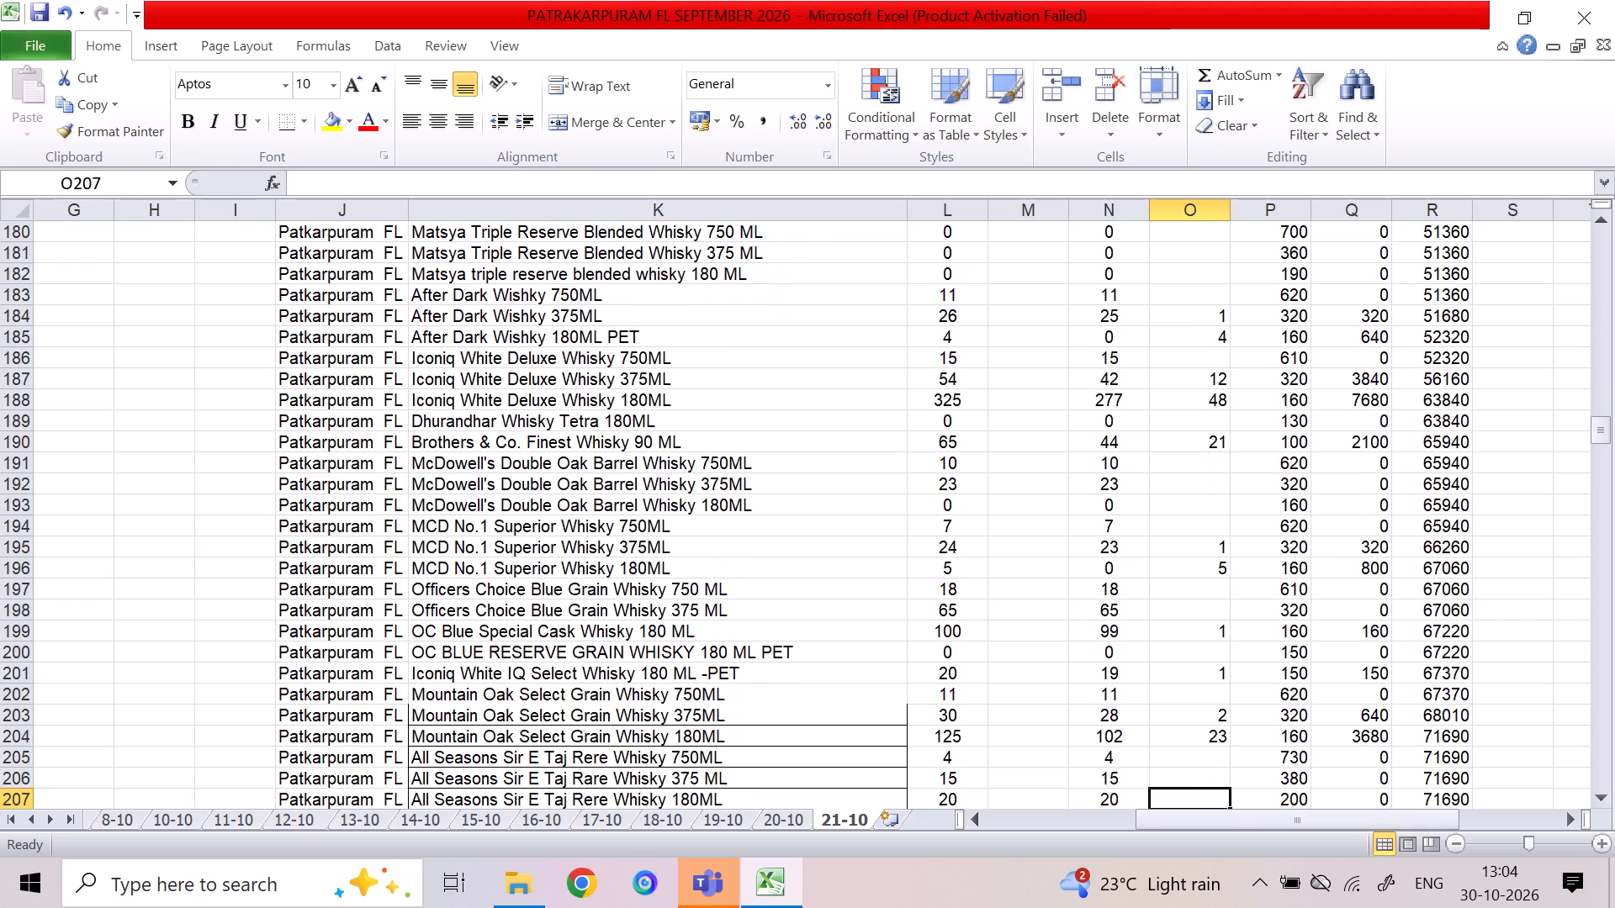
{"action": "key", "text": "Down"}
{"action": "key", "text": "Up"}
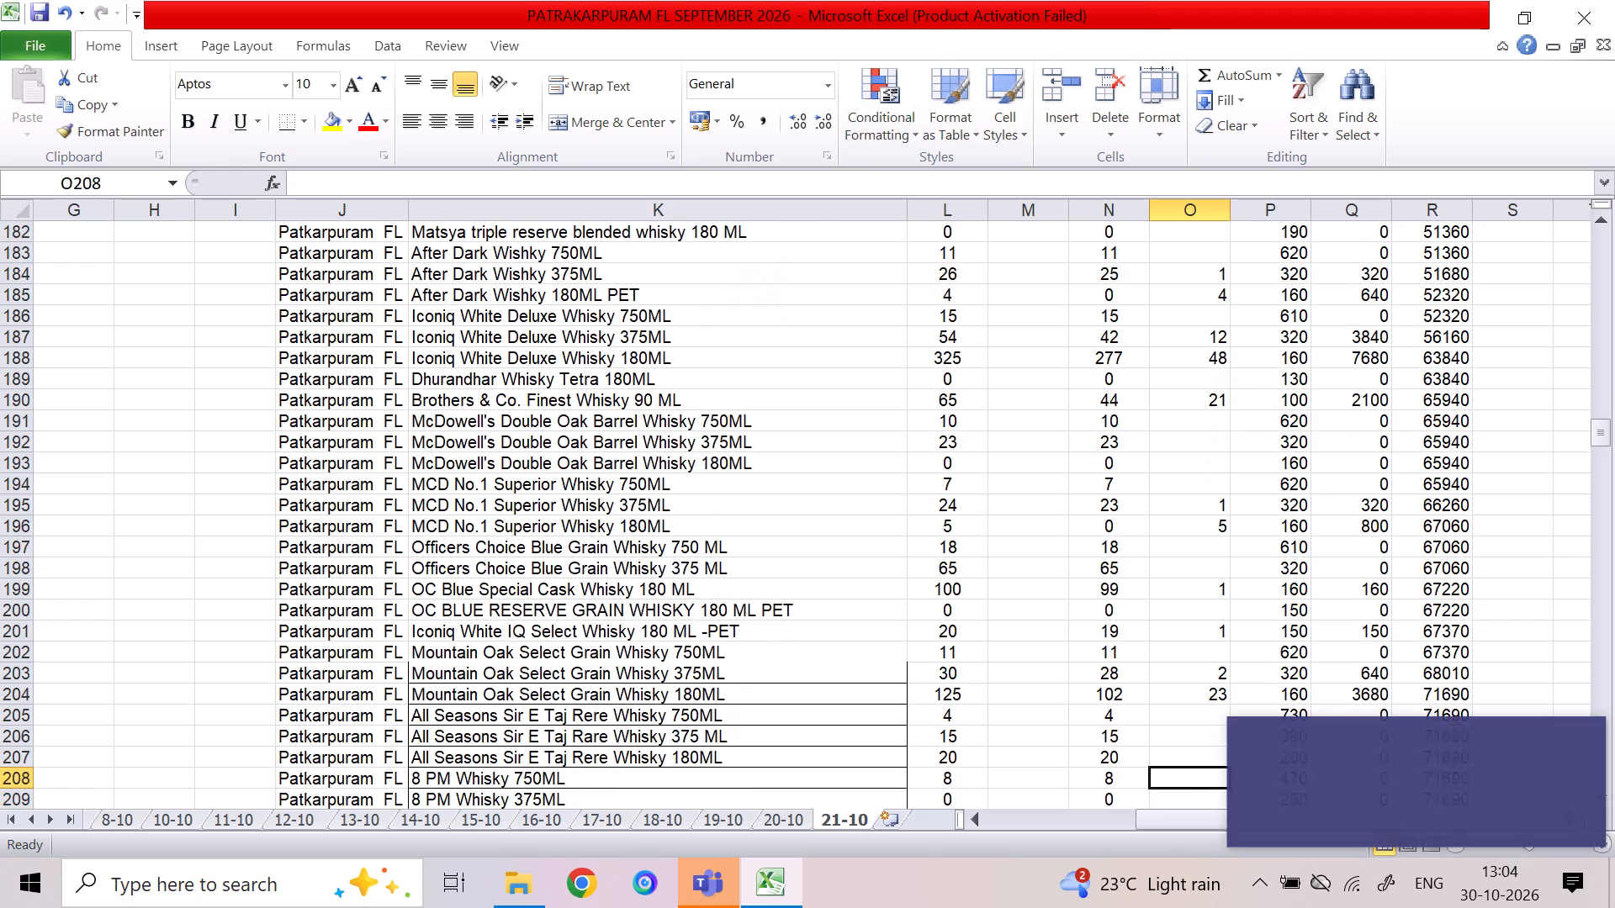
{"action": "key", "text": "Down"}
{"action": "key", "text": "Down"}
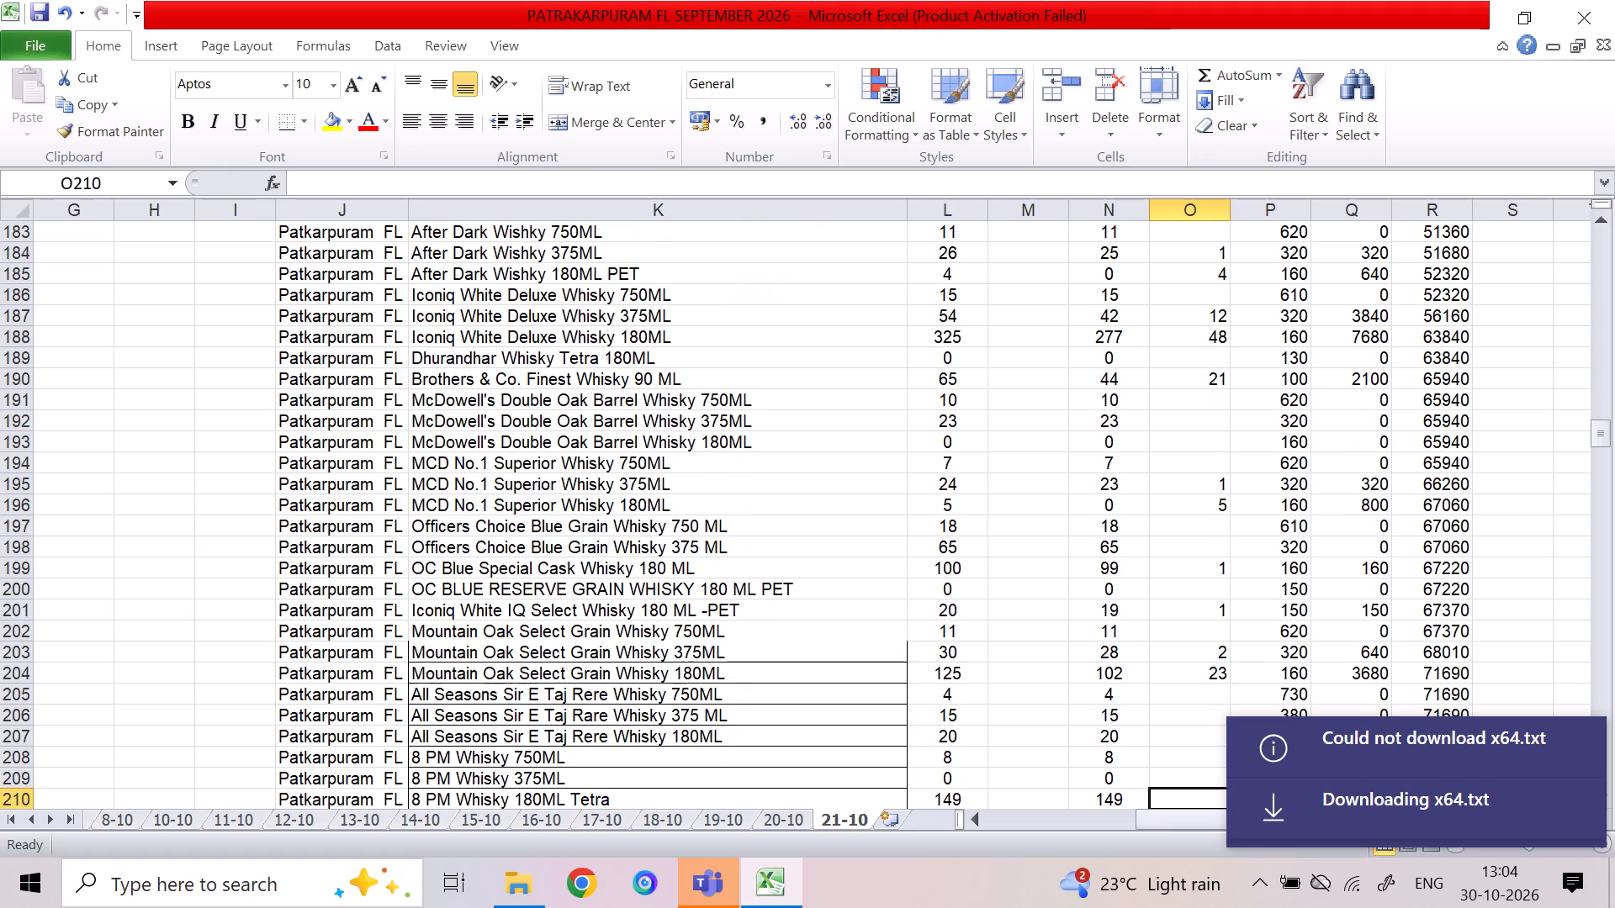
{"action": "type", "text": "39"}
{"action": "key", "text": "Down"}
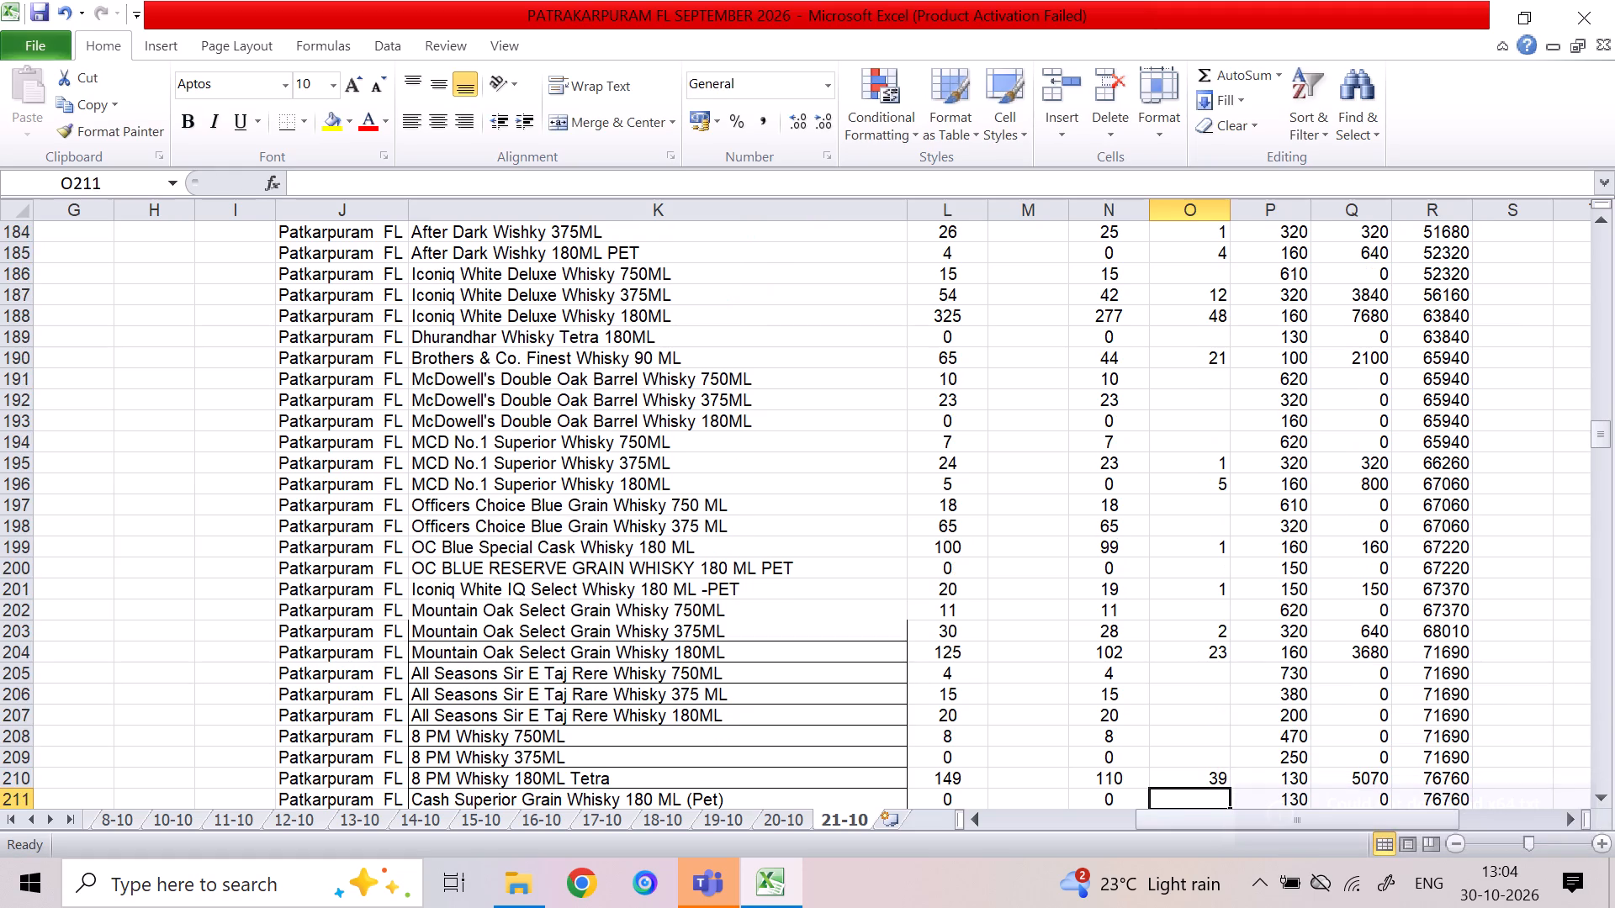
Enter a column O quantity of 14 for Officers Choice Whisky 180ML.
{"action": "key", "text": "Down"}
{"action": "key", "text": "Down"}
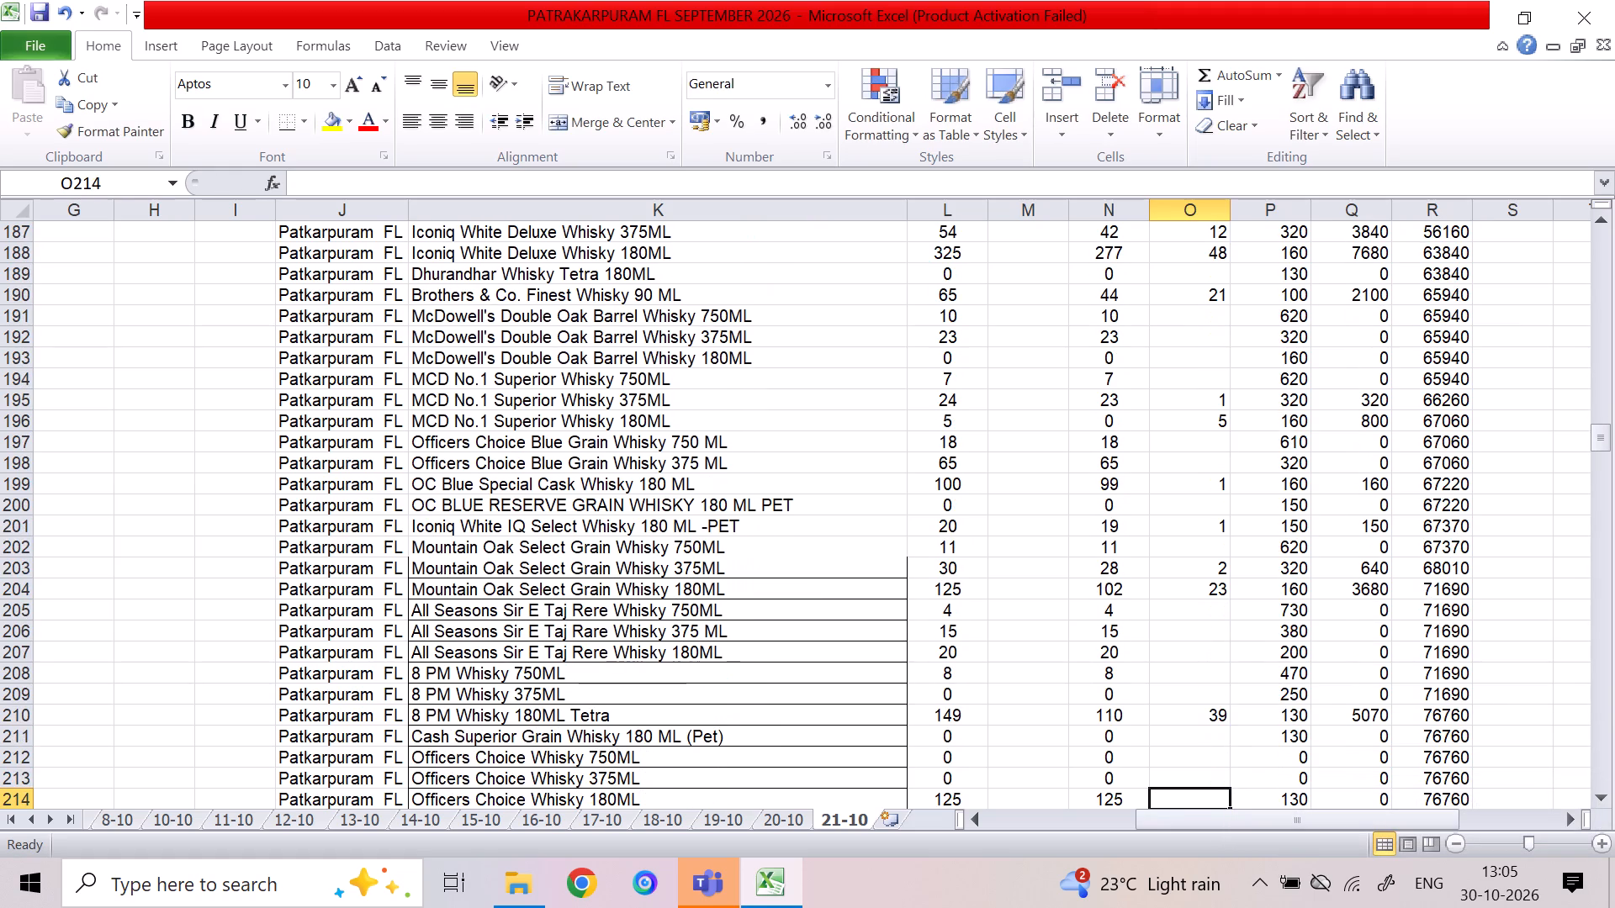
{"action": "type", "text": "14"}
{"action": "key", "text": "Down"}
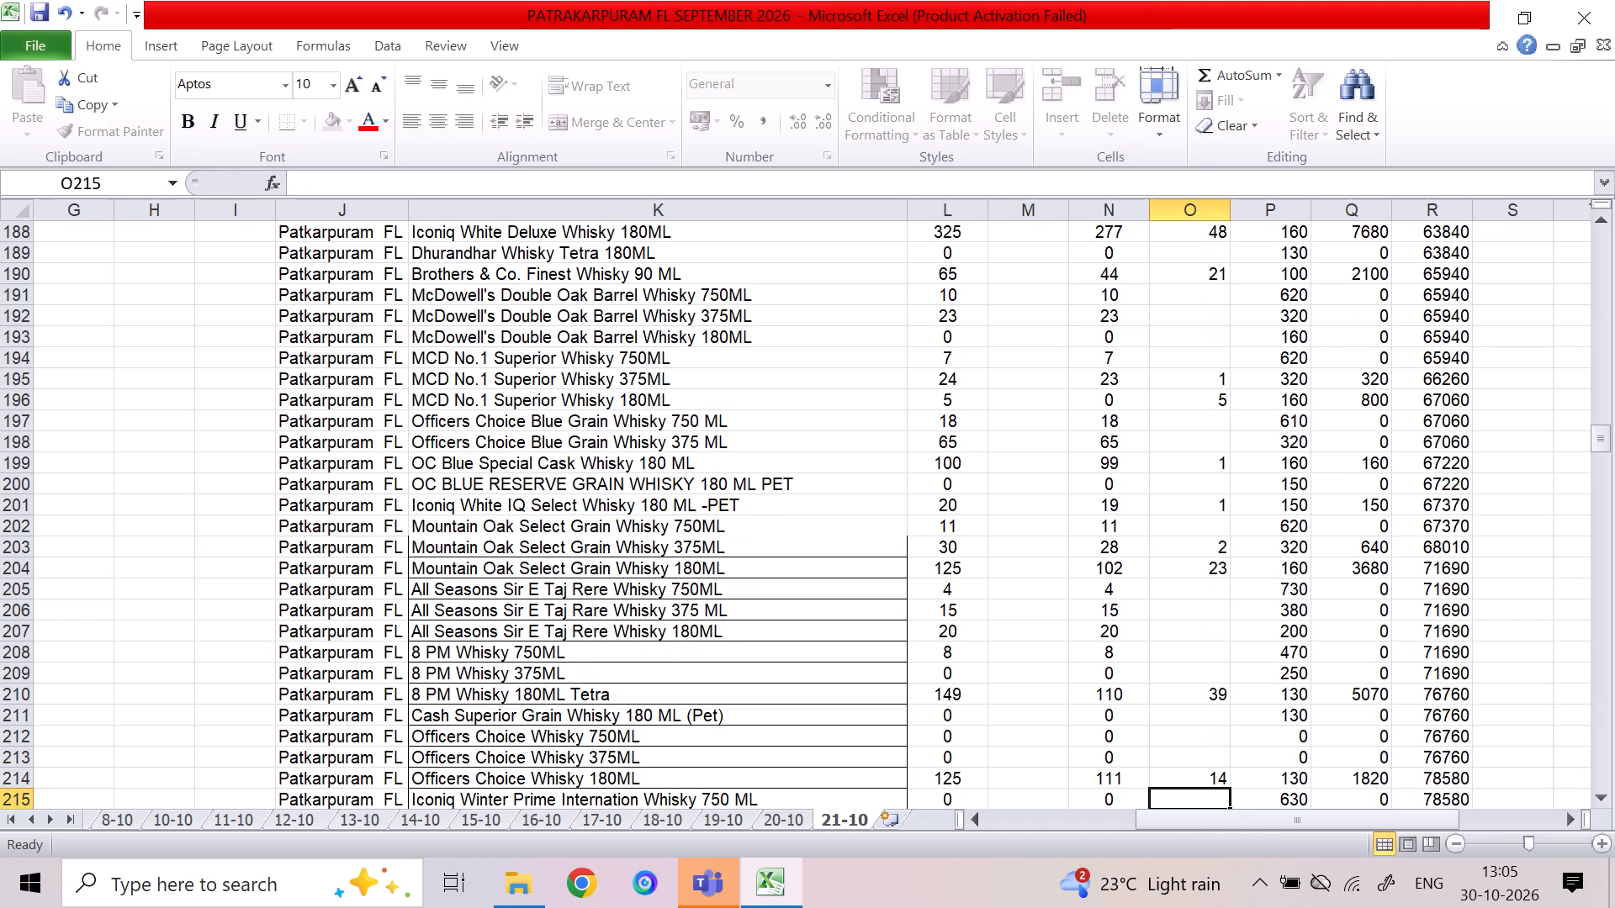
Look through the rows below Officers Choice Whisky 180ML, down to the Chivas Regal whiskies, for further items needing a column O quantity.
{"action": "key", "text": "Down"}
{"action": "key", "text": "Down"}
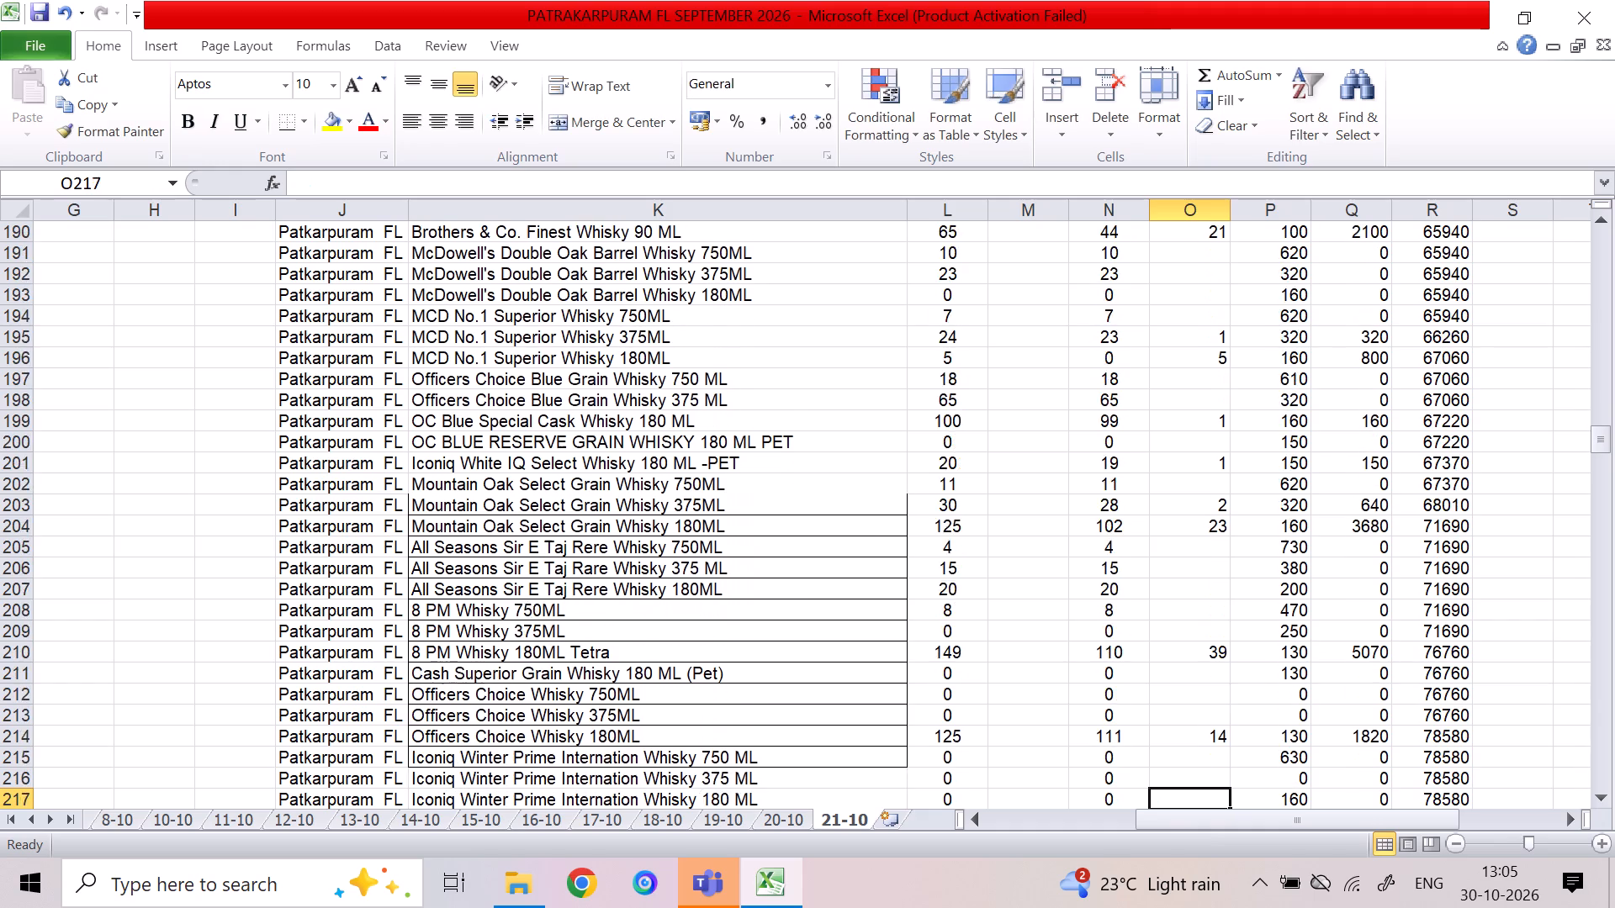
{"action": "key", "text": "Down"}
{"action": "key", "text": "Down"}
{"action": "key", "text": "Down"}
{"action": "key", "text": "Down"}
{"action": "key", "text": "Down"}
{"action": "key", "text": "Down"}
{"action": "key", "text": "Down"}
{"action": "key", "text": "Down"}
{"action": "key", "text": "Down"}
{"action": "key", "text": "Down"}
{"action": "key", "text": "Down"}
{"action": "key", "text": "Down"}
{"action": "key", "text": "Down"}
{"action": "key", "text": "Down"}
{"action": "key", "text": "Down"}
{"action": "key", "text": "Down"}
{"action": "key", "text": "Down"}
{"action": "key", "text": "Down"}
{"action": "key", "text": "Down"}
{"action": "key", "text": "Down"}
{"action": "key", "text": "Down"}
{"action": "key", "text": "Down"}
{"action": "key", "text": "Down"}
{"action": "key", "text": "Down"}
{"action": "key", "text": "Down"}
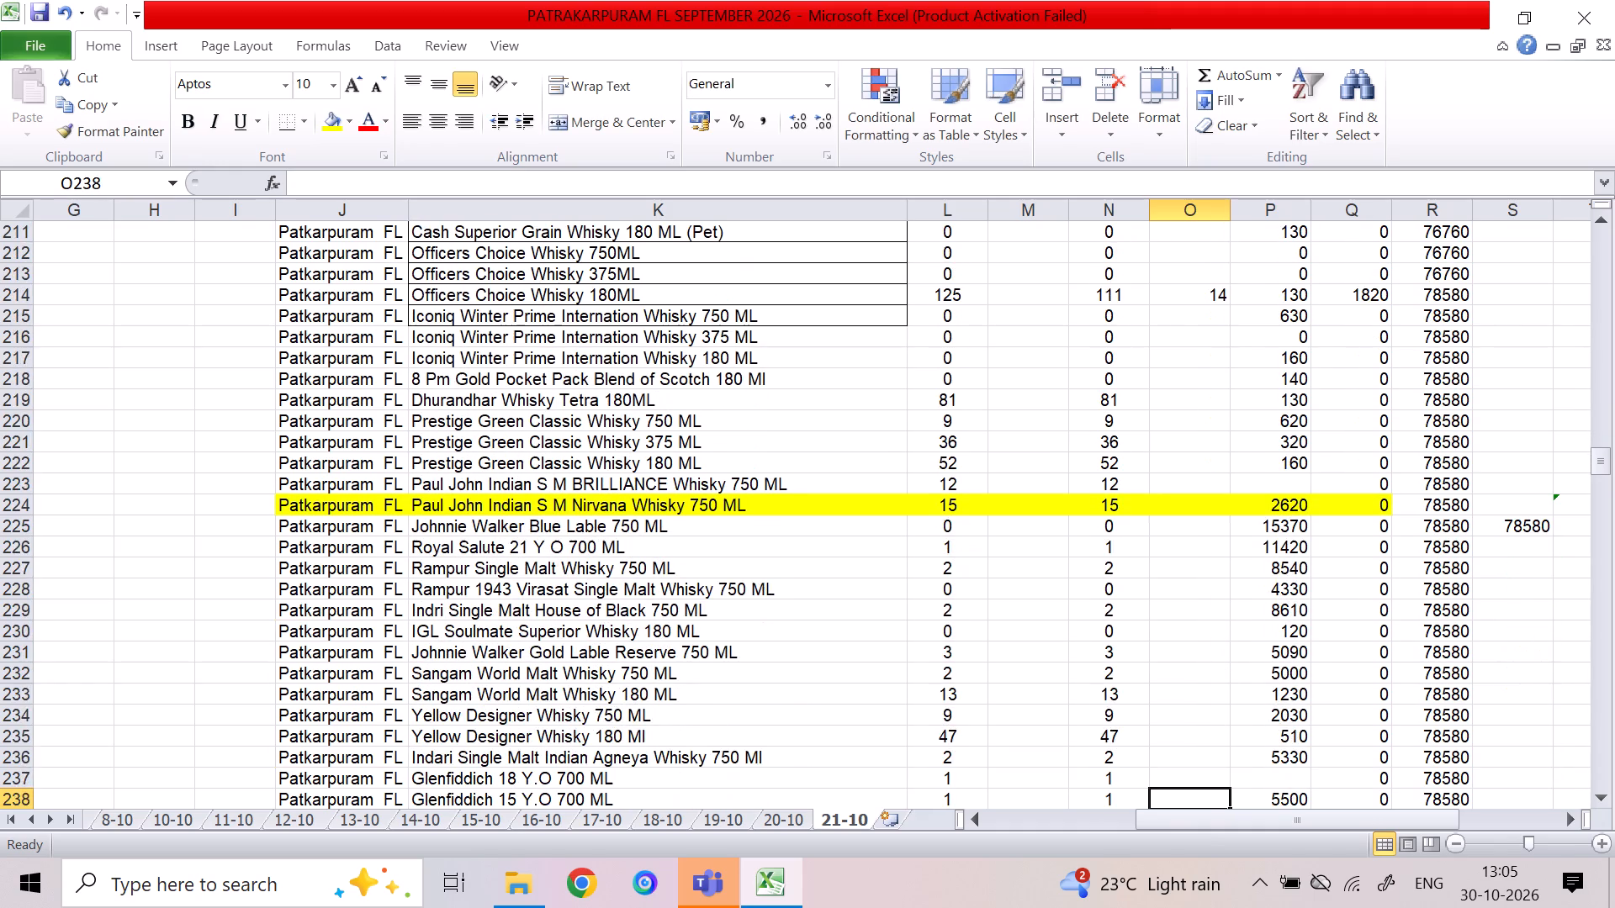
{"action": "key", "text": "Down"}
{"action": "key", "text": "Down"}
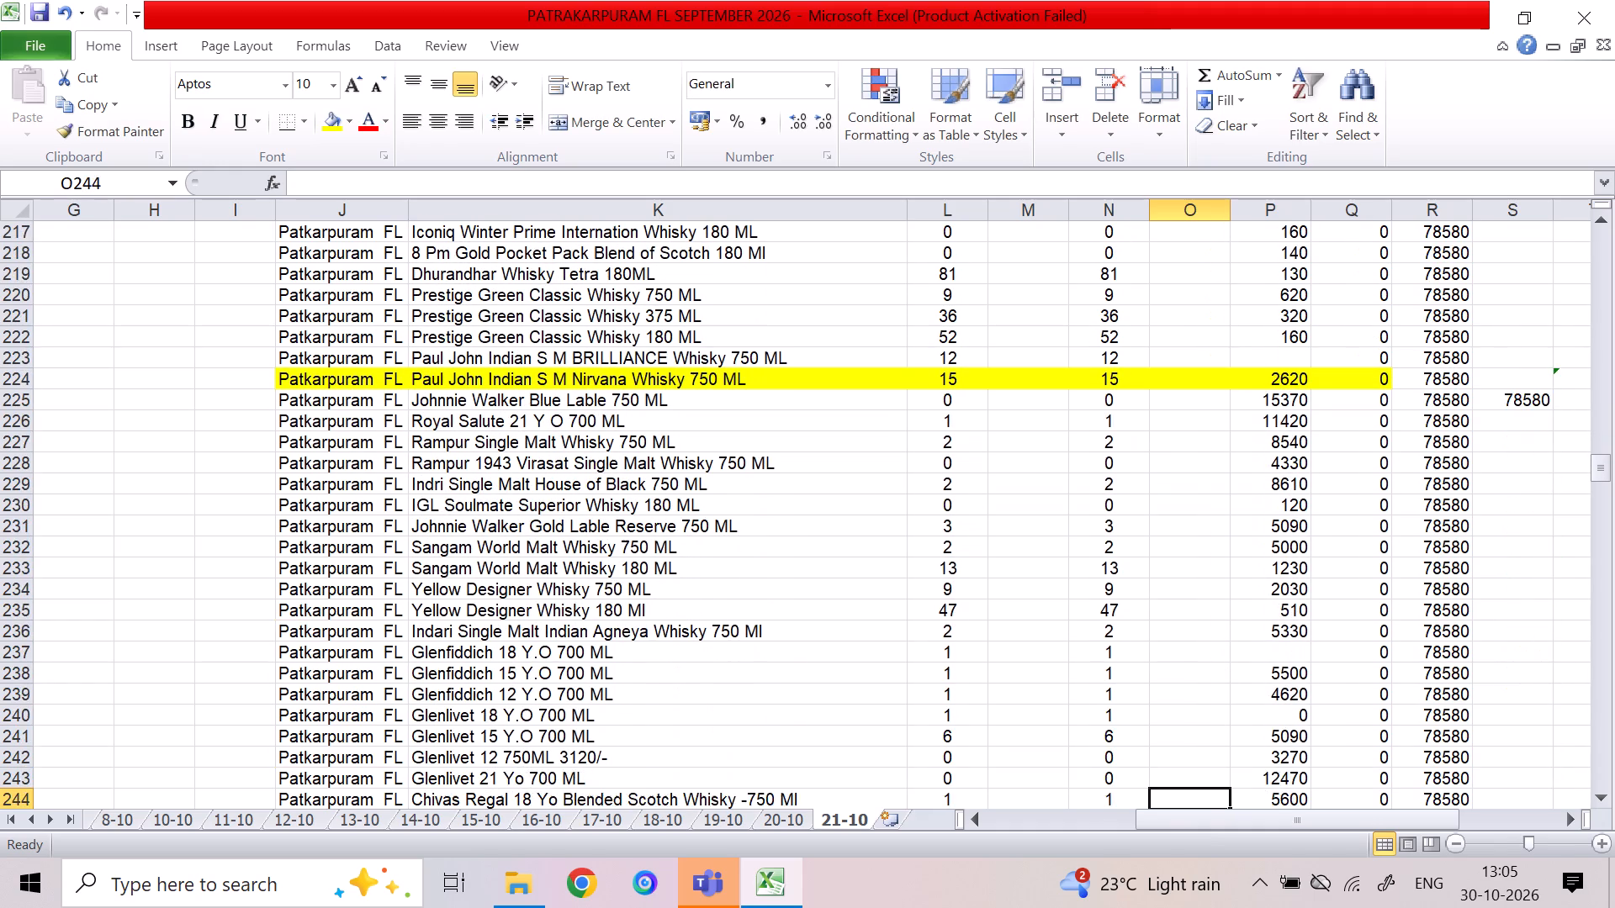
{"action": "key", "text": "Down"}
{"action": "key", "text": "Down"}
{"action": "key", "text": "Up"}
{"action": "key", "text": "Up"}
{"action": "key", "text": "Up"}
{"action": "key", "text": "Up"}
{"action": "key", "text": "Up"}
{"action": "key", "text": "Up"}
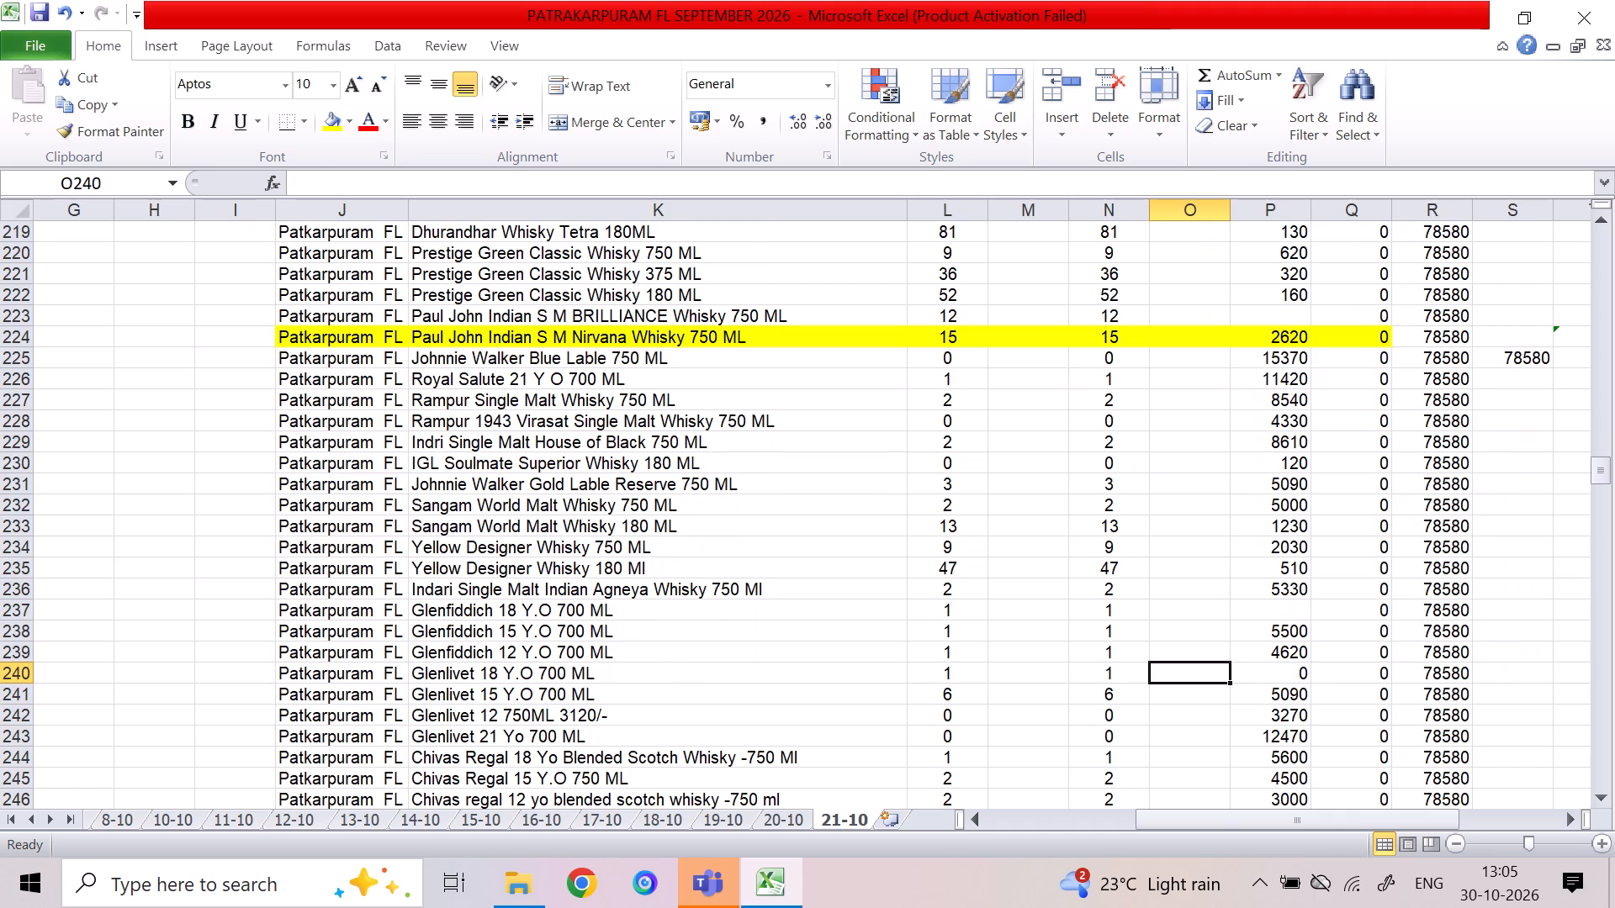
Check the column P rates and column Q amounts from the Glenfiddich rows back up to Officers Choice Whisky 180ML, including its column O quantity.
{"action": "key", "text": "Right"}
{"action": "key", "text": "Up"}
{"action": "key", "text": "Right"}
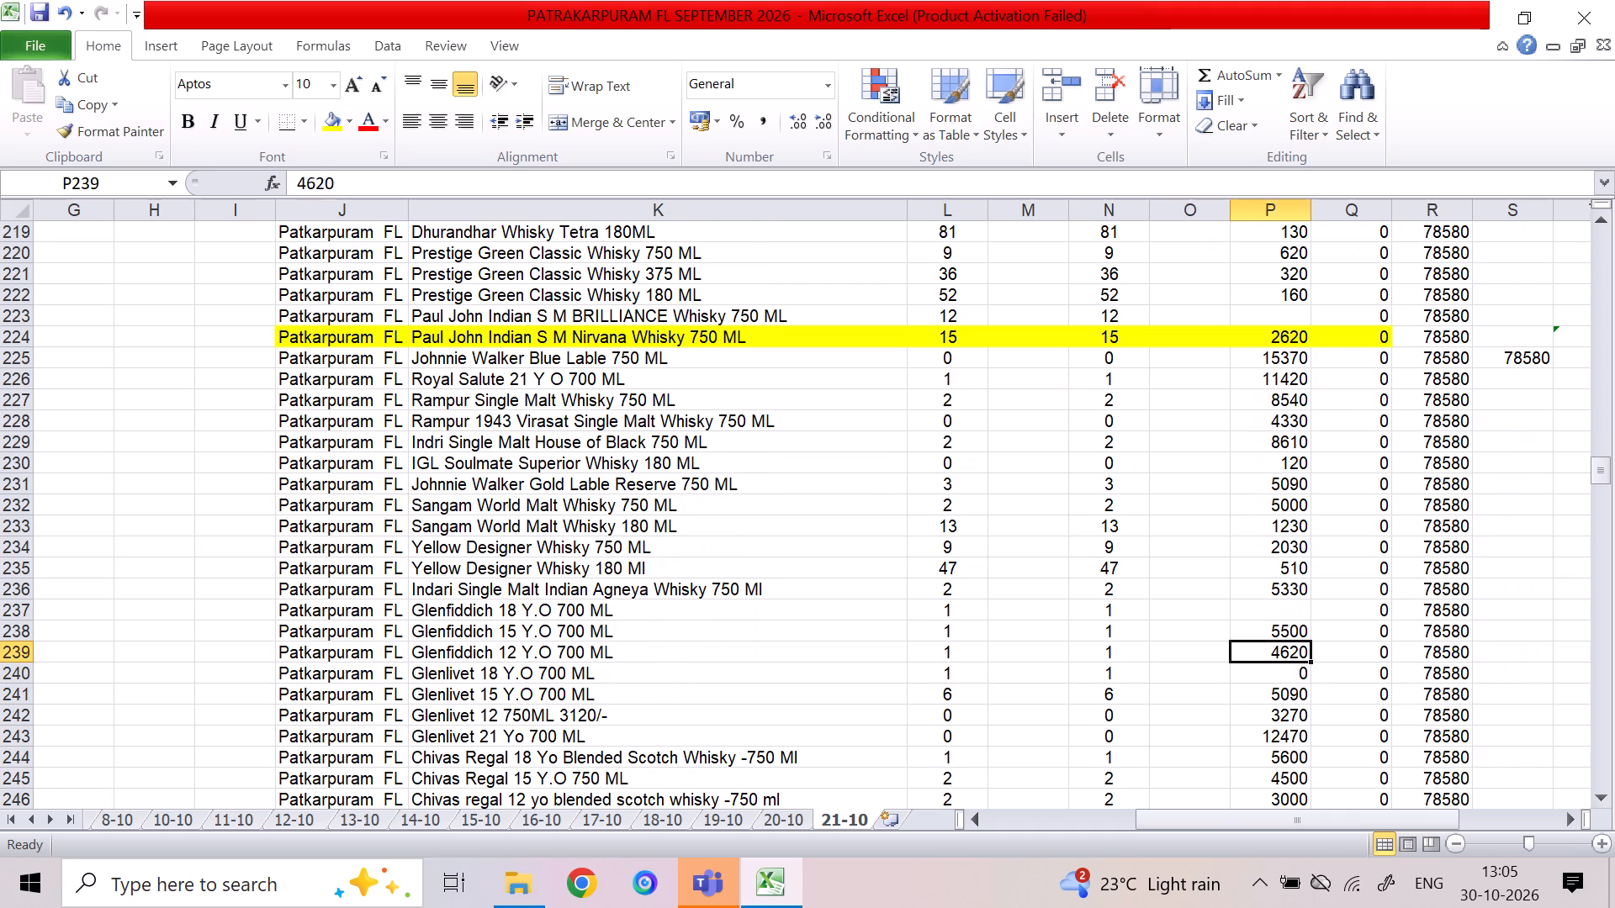
{"action": "key", "text": "Left"}
{"action": "key", "text": "Right"}
{"action": "key", "text": "Up"}
{"action": "key", "text": "Up"}
{"action": "key", "text": "Up"}
{"action": "key", "text": "Up"}
{"action": "key", "text": "Up"}
{"action": "key", "text": "Up"}
{"action": "key", "text": "Up"}
{"action": "key", "text": "Up"}
{"action": "key", "text": "Up"}
{"action": "key", "text": "Up"}
{"action": "key", "text": "Up"}
{"action": "key", "text": "Up"}
{"action": "key", "text": "Up"}
{"action": "key", "text": "Up"}
{"action": "key", "text": "Up"}
{"action": "key", "text": "Up"}
{"action": "key", "text": "Up"}
{"action": "key", "text": "Up"}
{"action": "key", "text": "Up"}
{"action": "key", "text": "Up"}
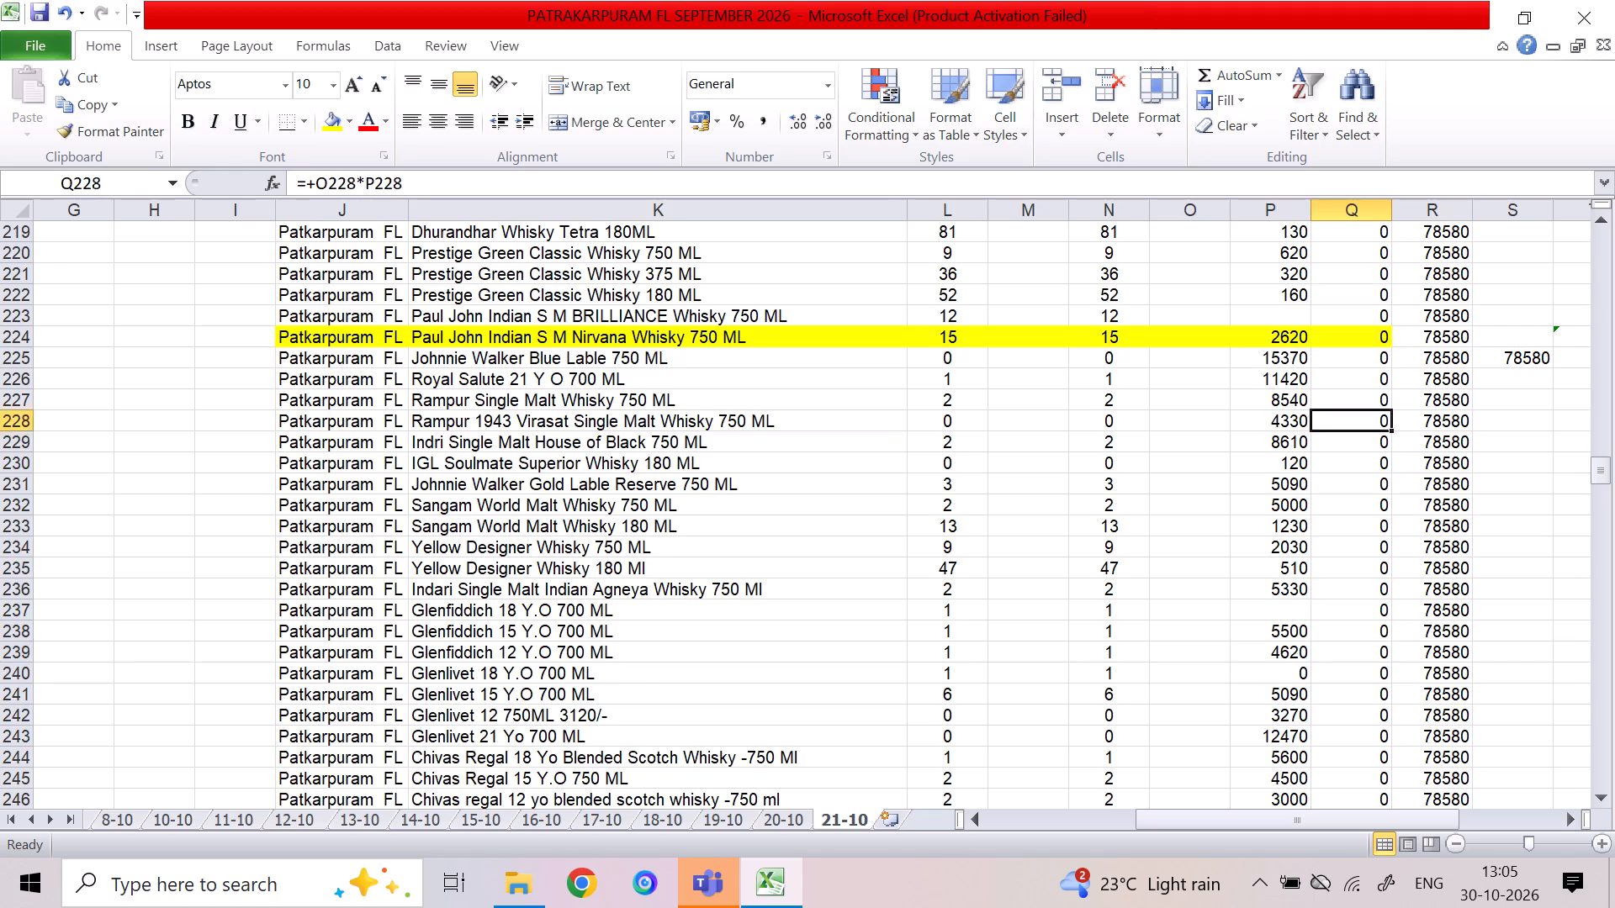
{"action": "key", "text": "Down"}
{"action": "key", "text": "Down"}
{"action": "key", "text": "Down"}
{"action": "key", "text": "Down"}
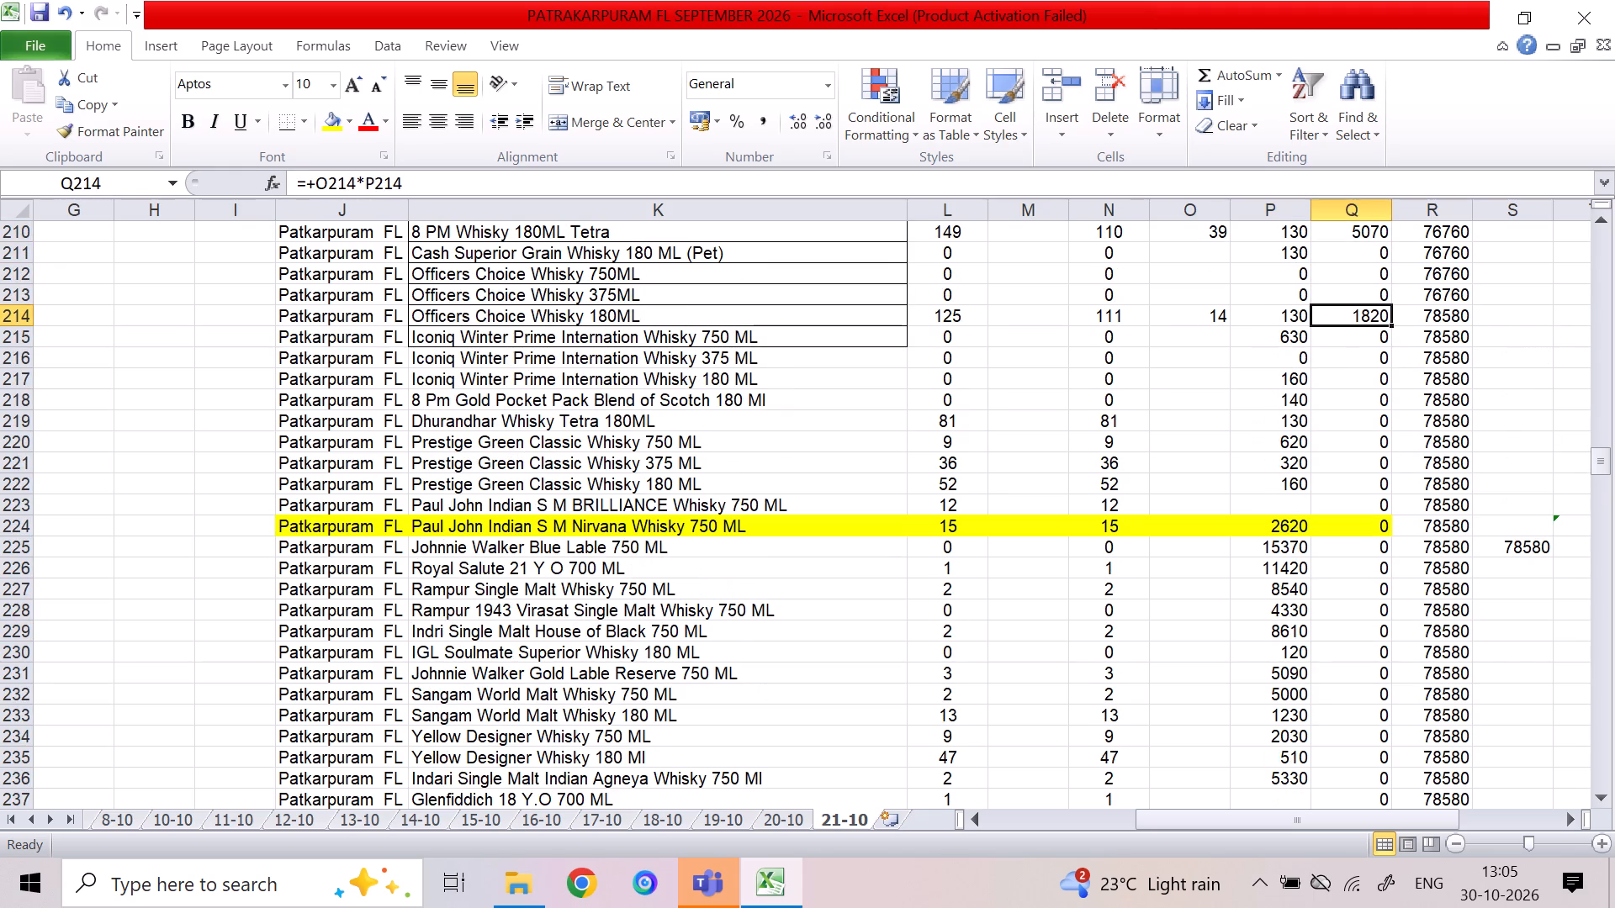
{"action": "key", "text": "Left"}
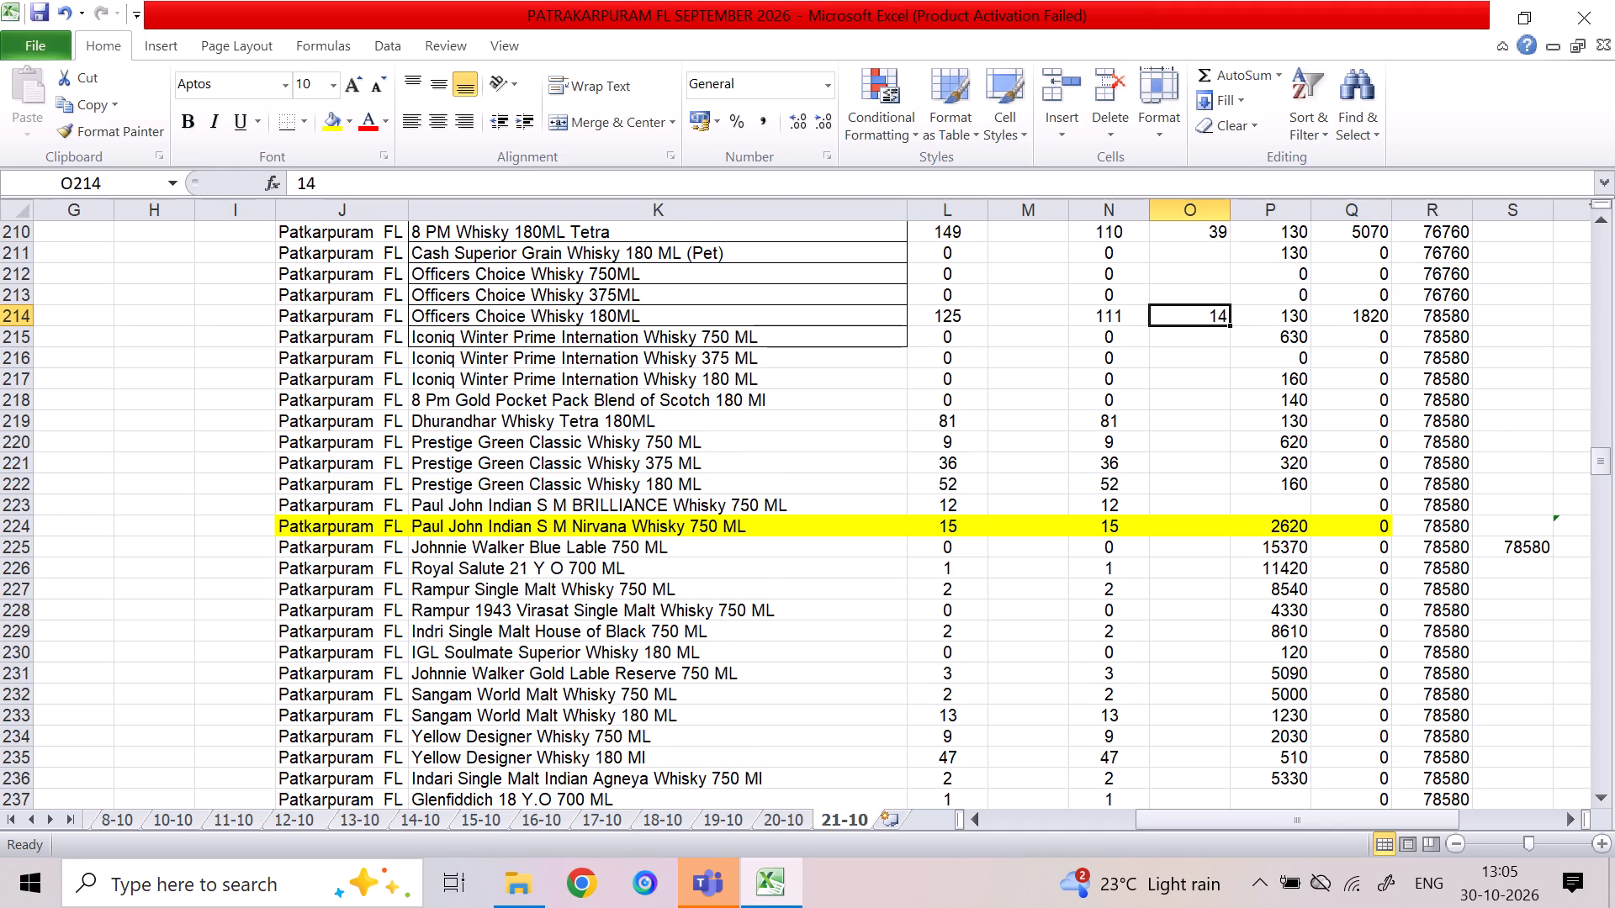
{"action": "key", "text": "Right"}
{"action": "key", "text": "Right"}
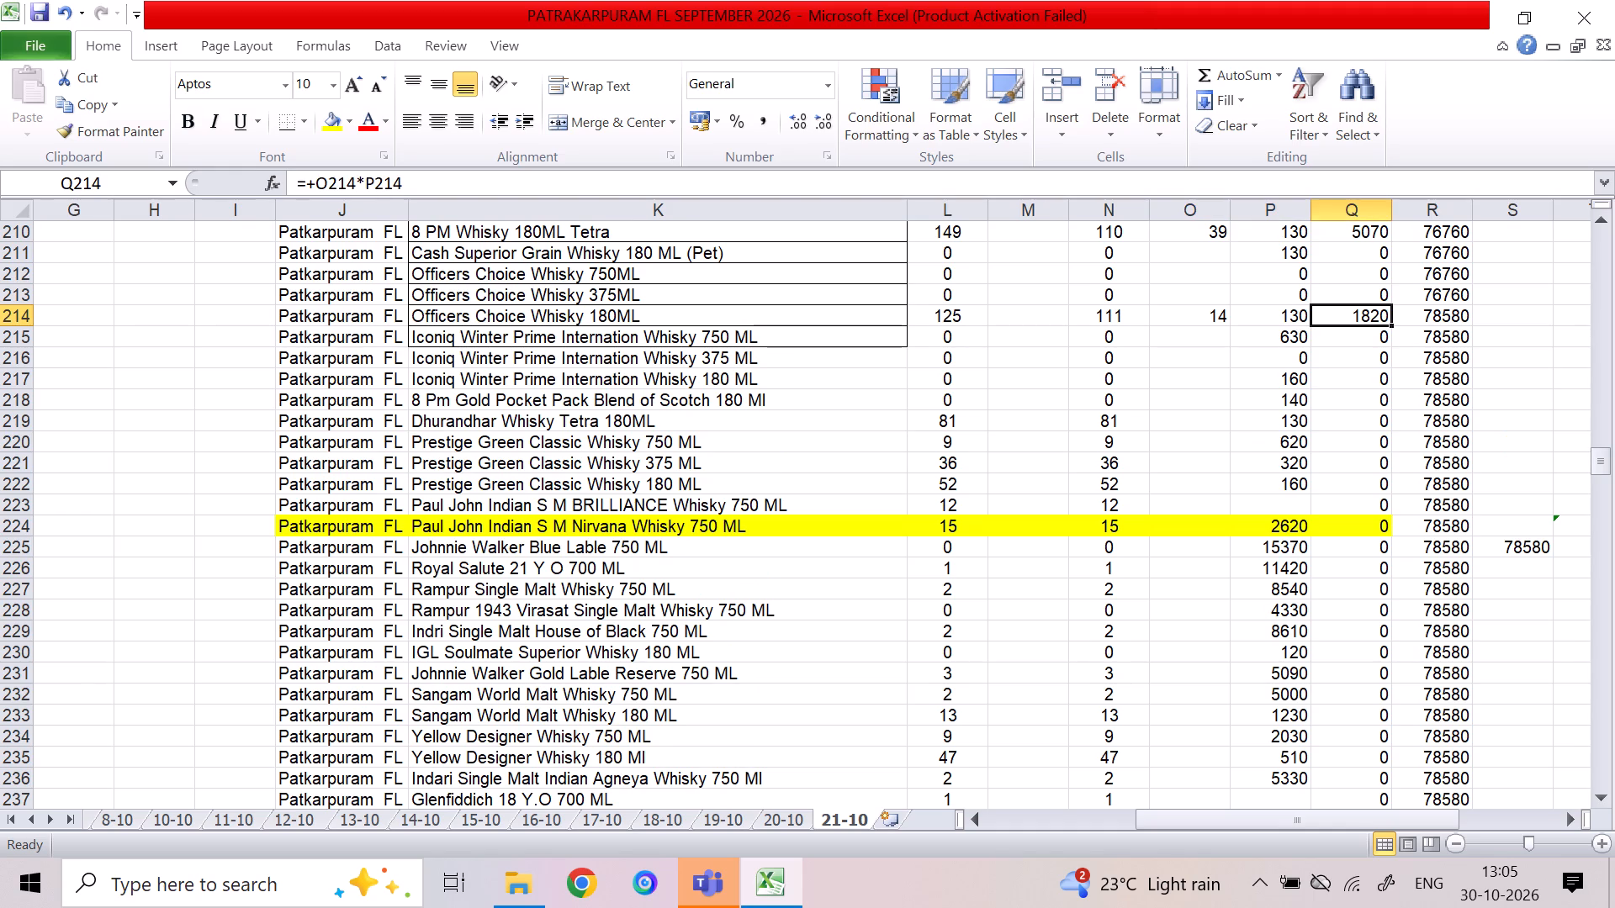
Review the column Q amounts row by row from Officers Choice Whisky 180ML up to Iconiq White Deluxe Whisky 375ML.
{"action": "key", "text": "Up"}
{"action": "key", "text": "Up"}
{"action": "key", "text": "Up"}
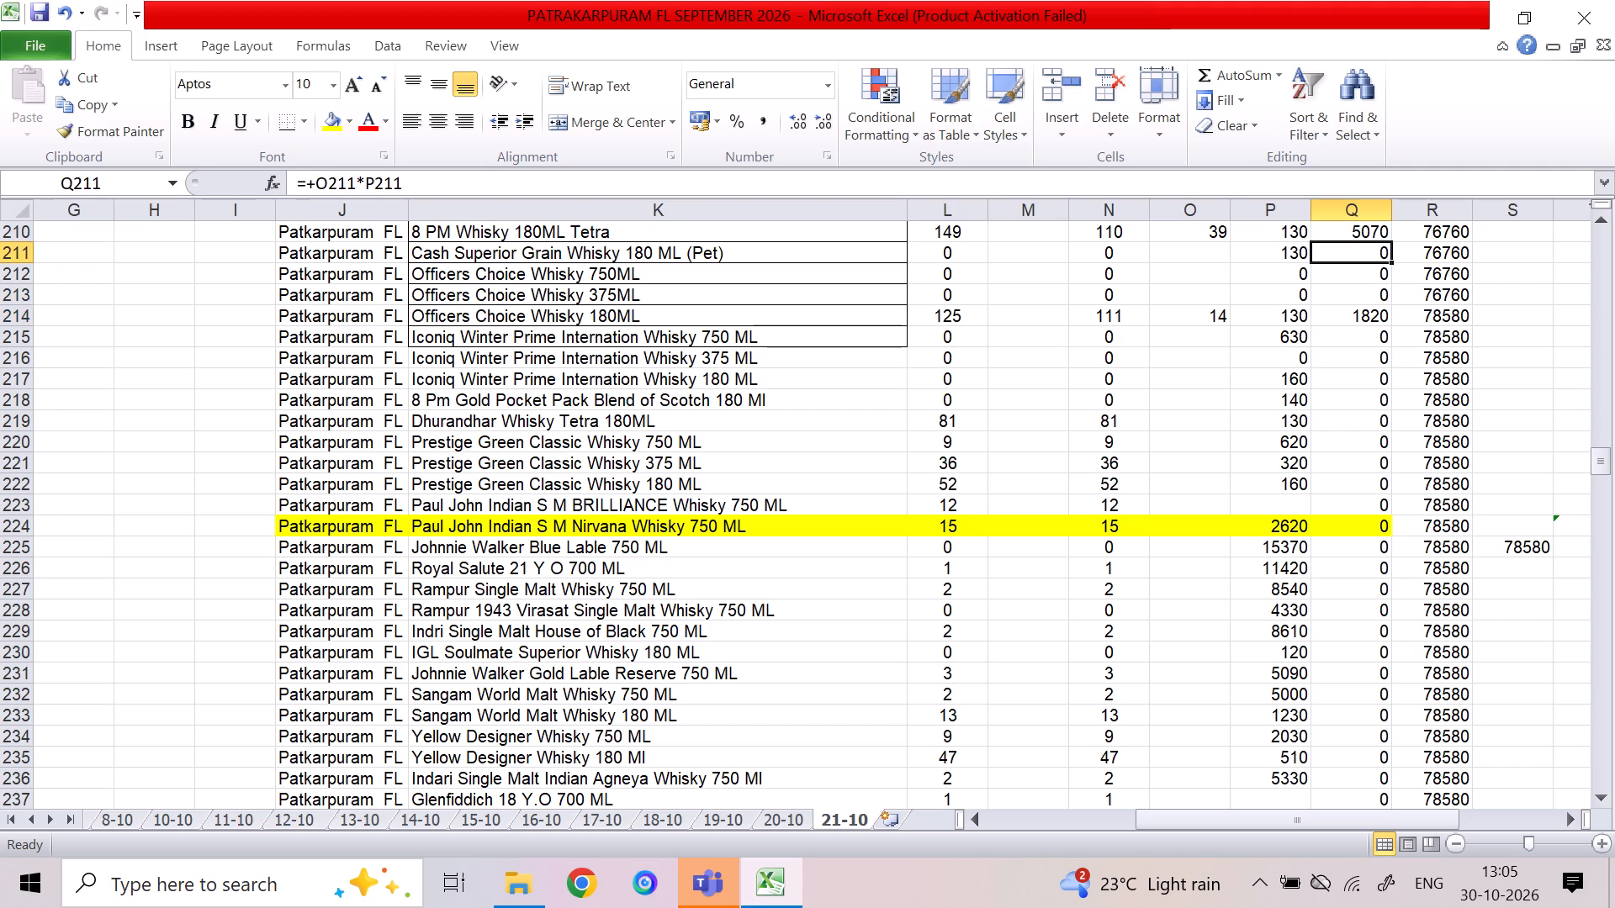
{"action": "key", "text": "Up"}
{"action": "key", "text": "Up"}
{"action": "key", "text": "Up"}
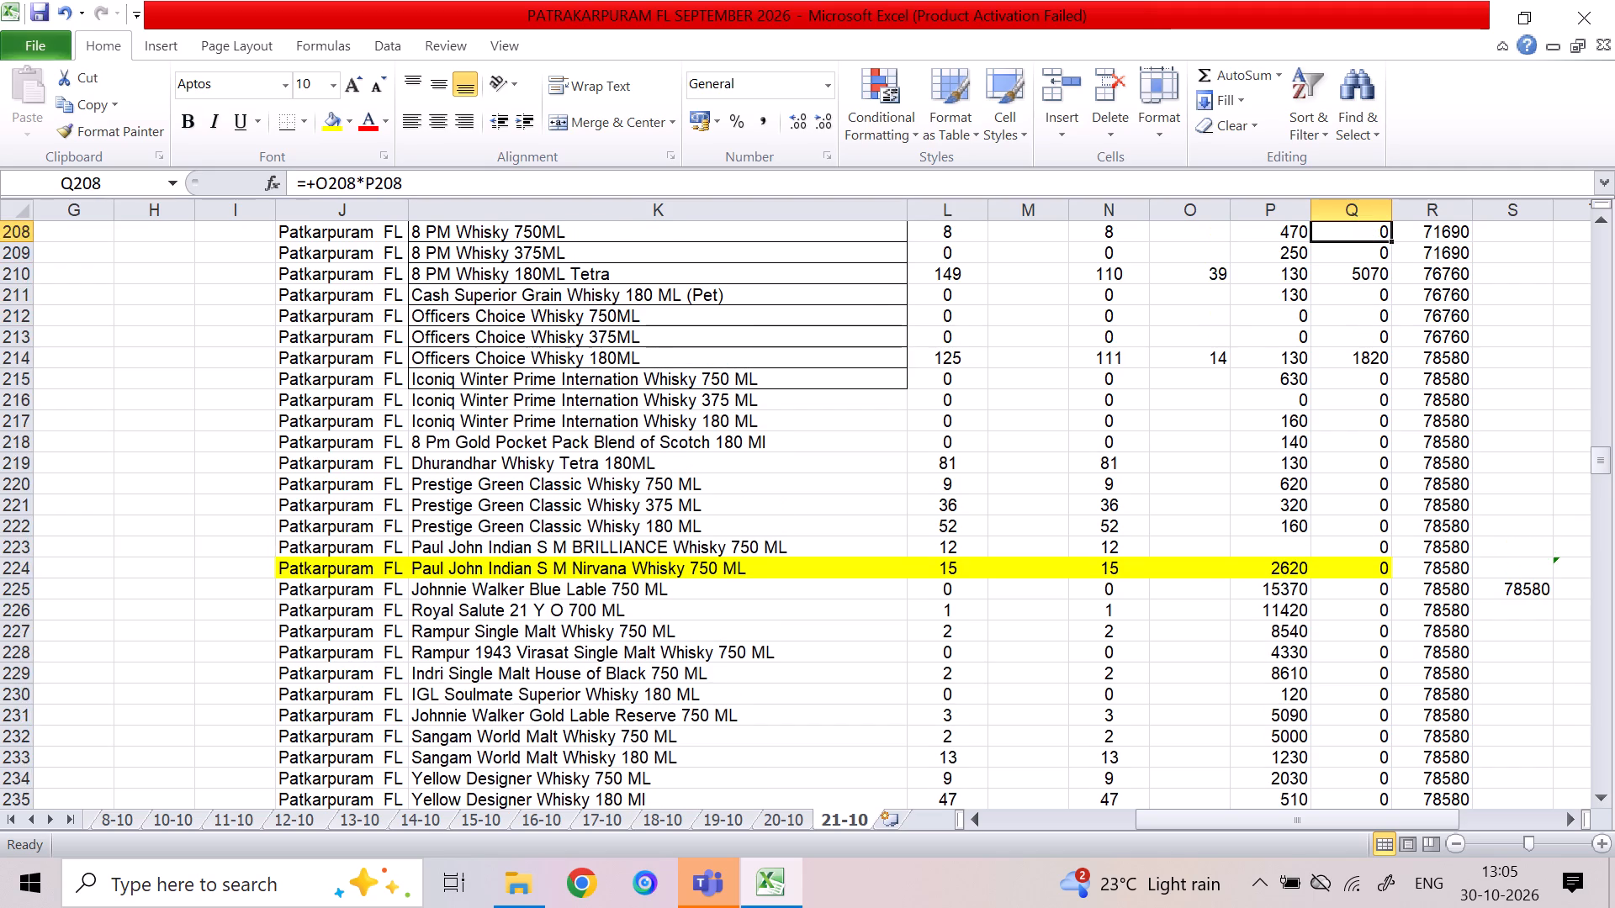
{"action": "key", "text": "Up"}
{"action": "key", "text": "Up"}
{"action": "key", "text": "Up"}
{"action": "key", "text": "Up"}
{"action": "key", "text": "Up"}
{"action": "key", "text": "Down"}
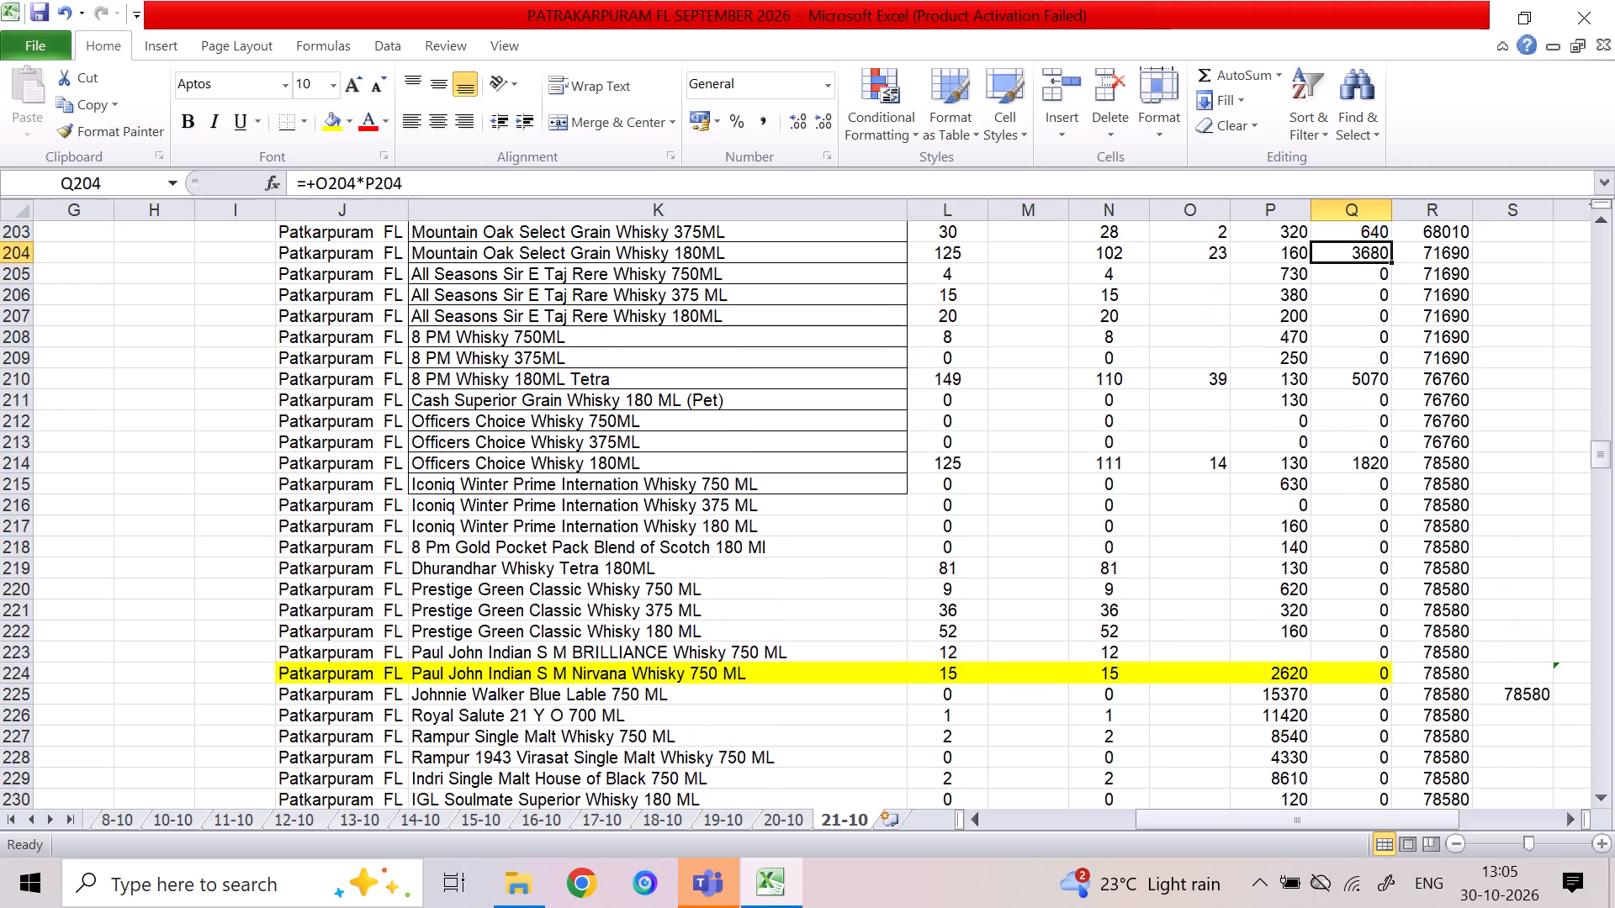
{"action": "key", "text": "Up"}
{"action": "key", "text": "Up"}
{"action": "key", "text": "Down"}
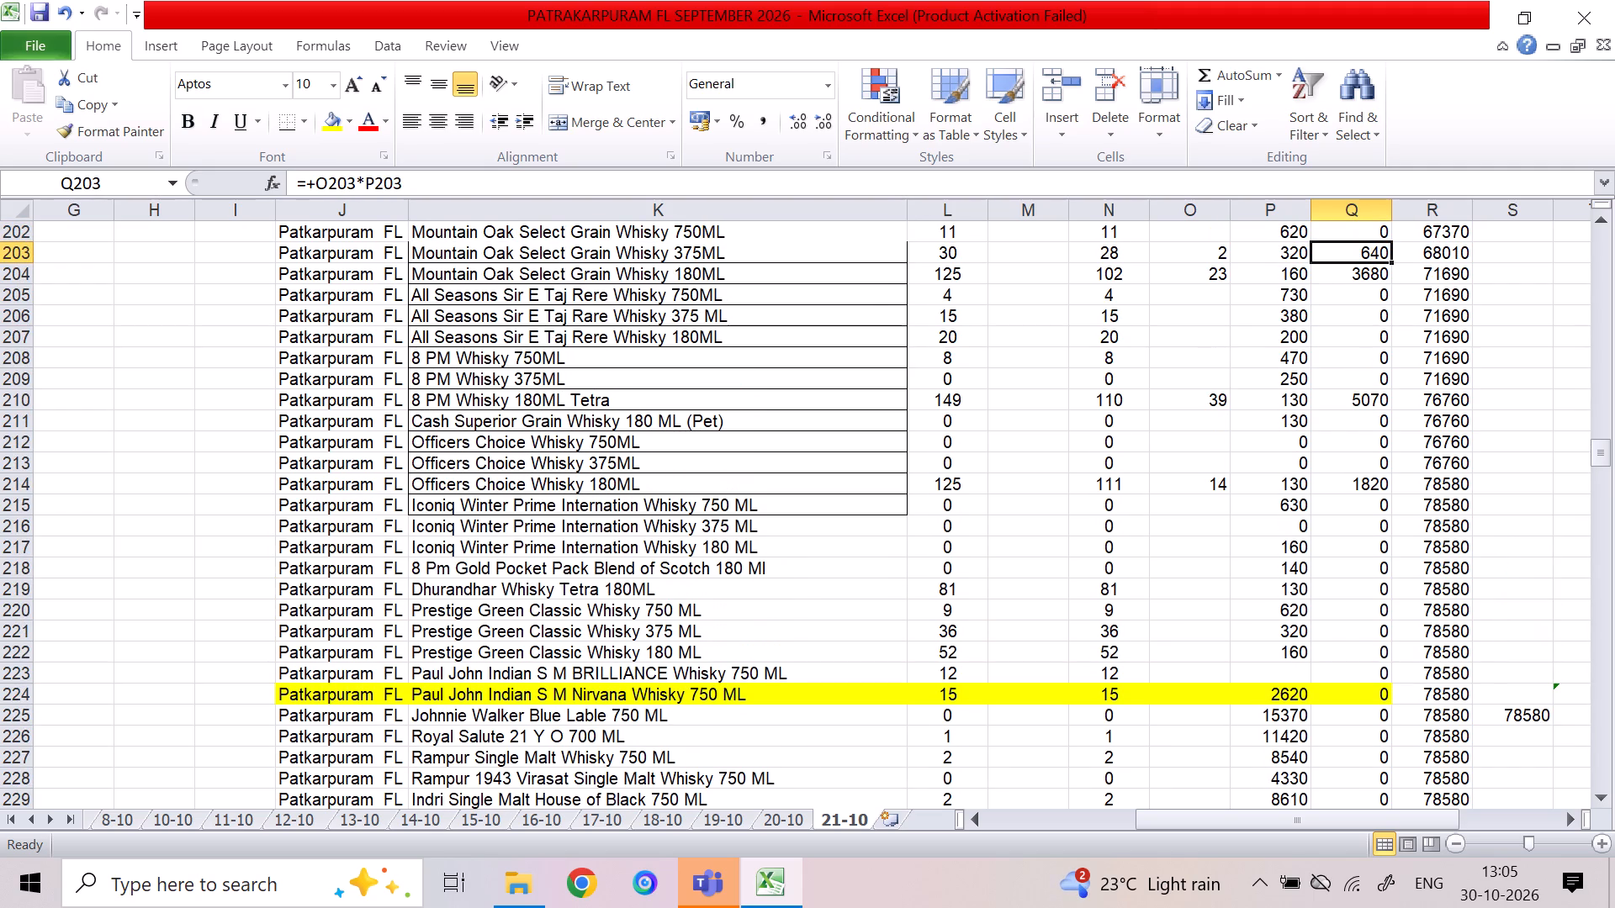
{"action": "key", "text": "Up"}
{"action": "key", "text": "Up"}
{"action": "key", "text": "Up"}
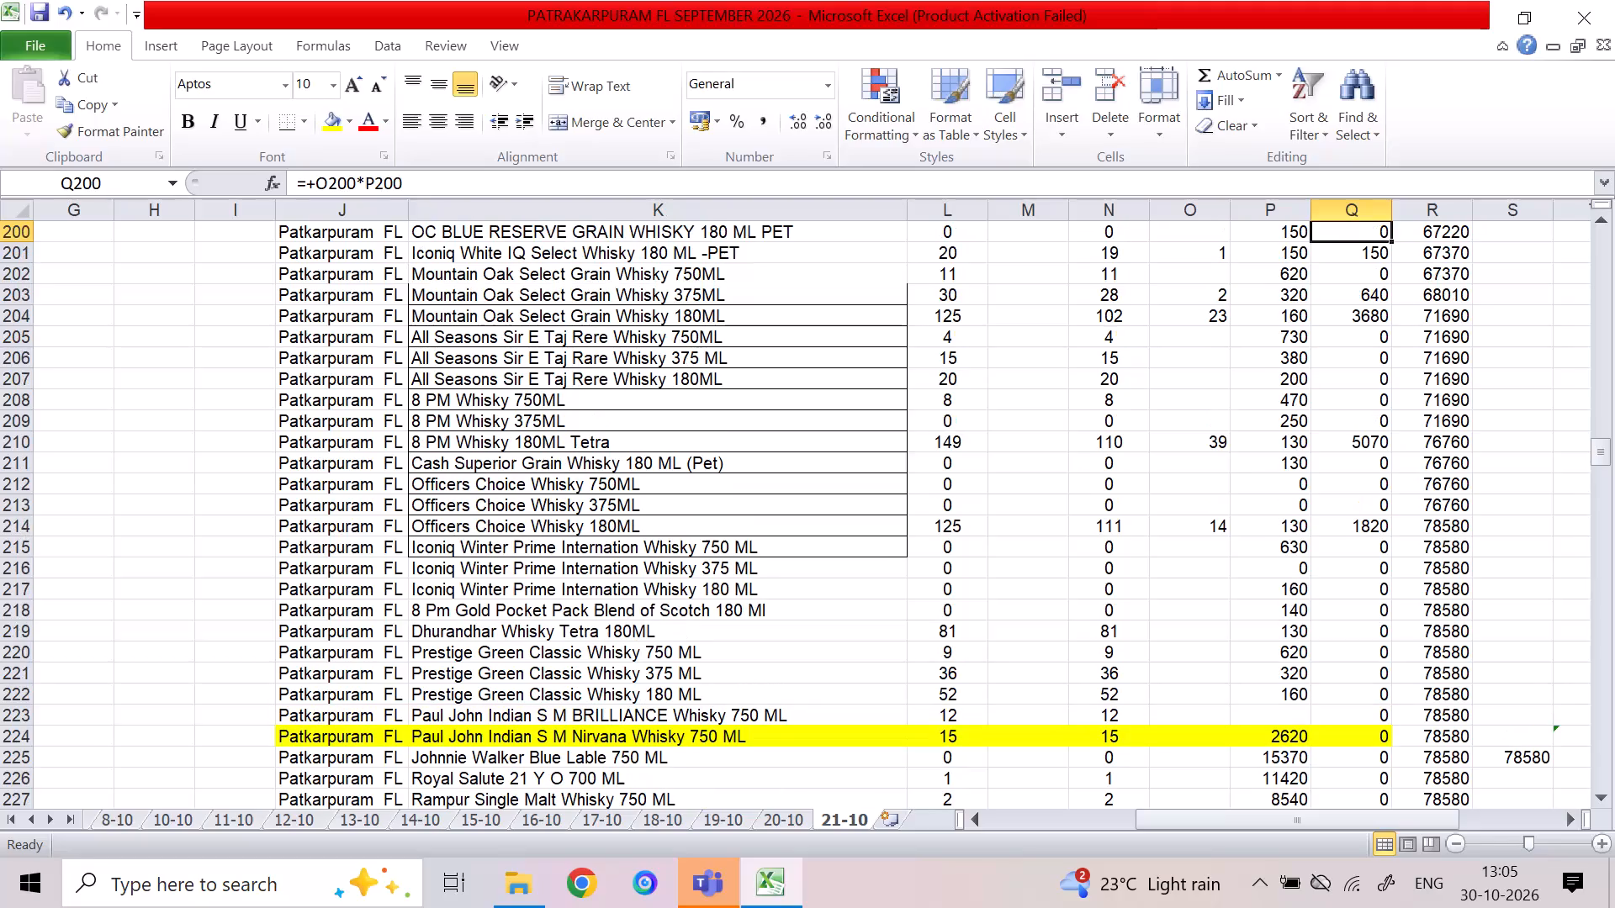
{"action": "key", "text": "Down"}
{"action": "key", "text": "Up"}
{"action": "key", "text": "Up"}
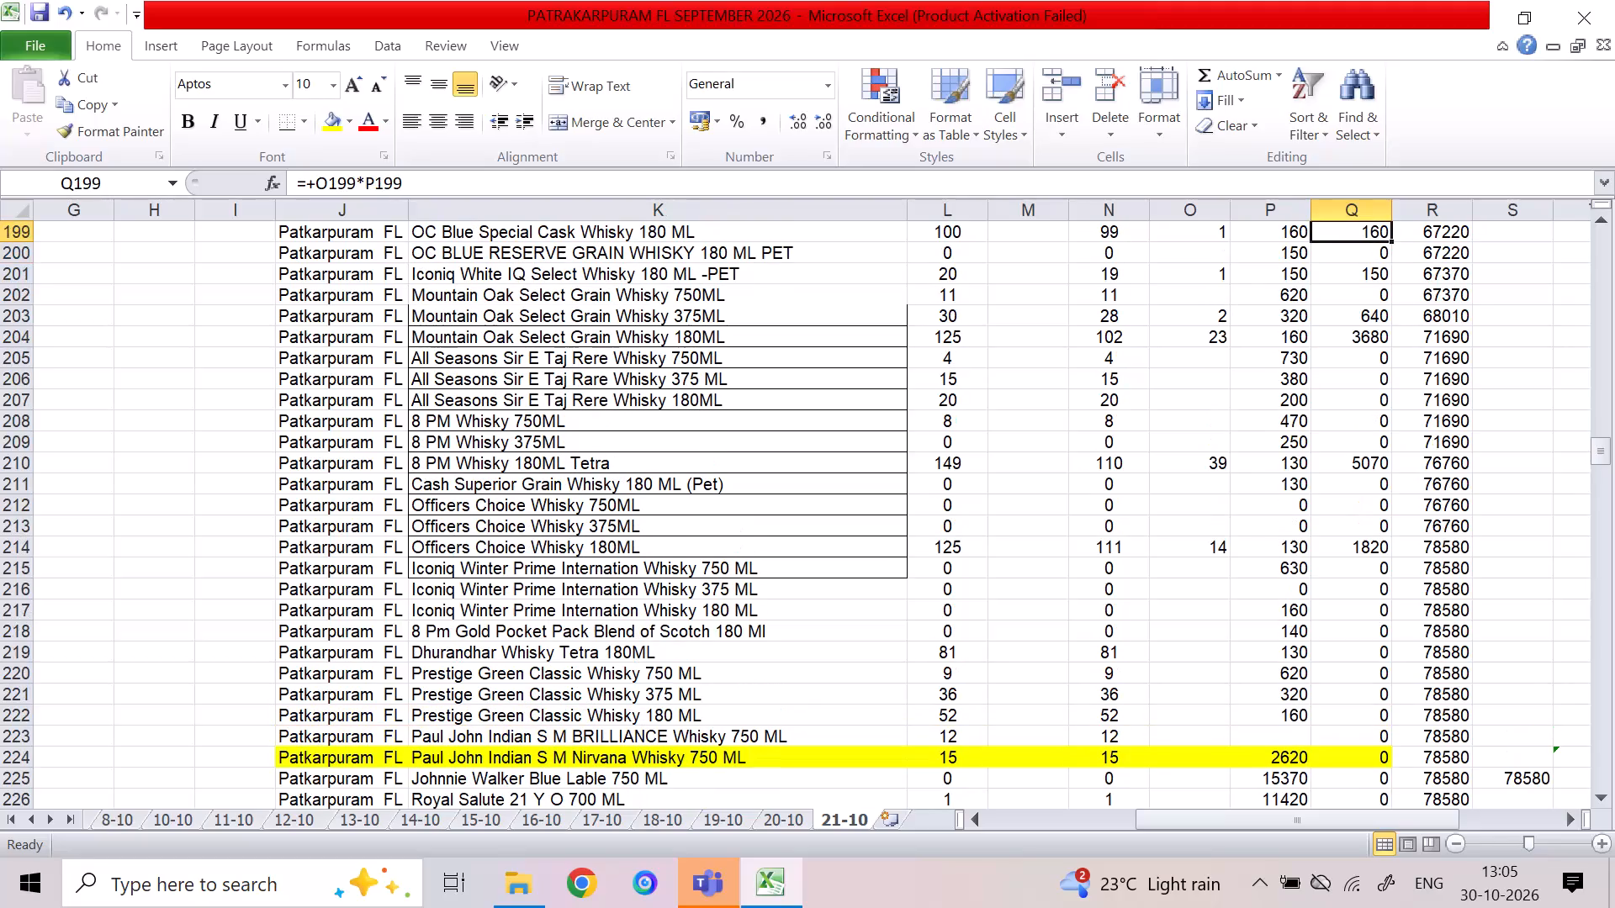
{"action": "key", "text": "Up"}
{"action": "key", "text": "Up"}
{"action": "key", "text": "Up"}
{"action": "key", "text": "Up"}
{"action": "key", "text": "Down"}
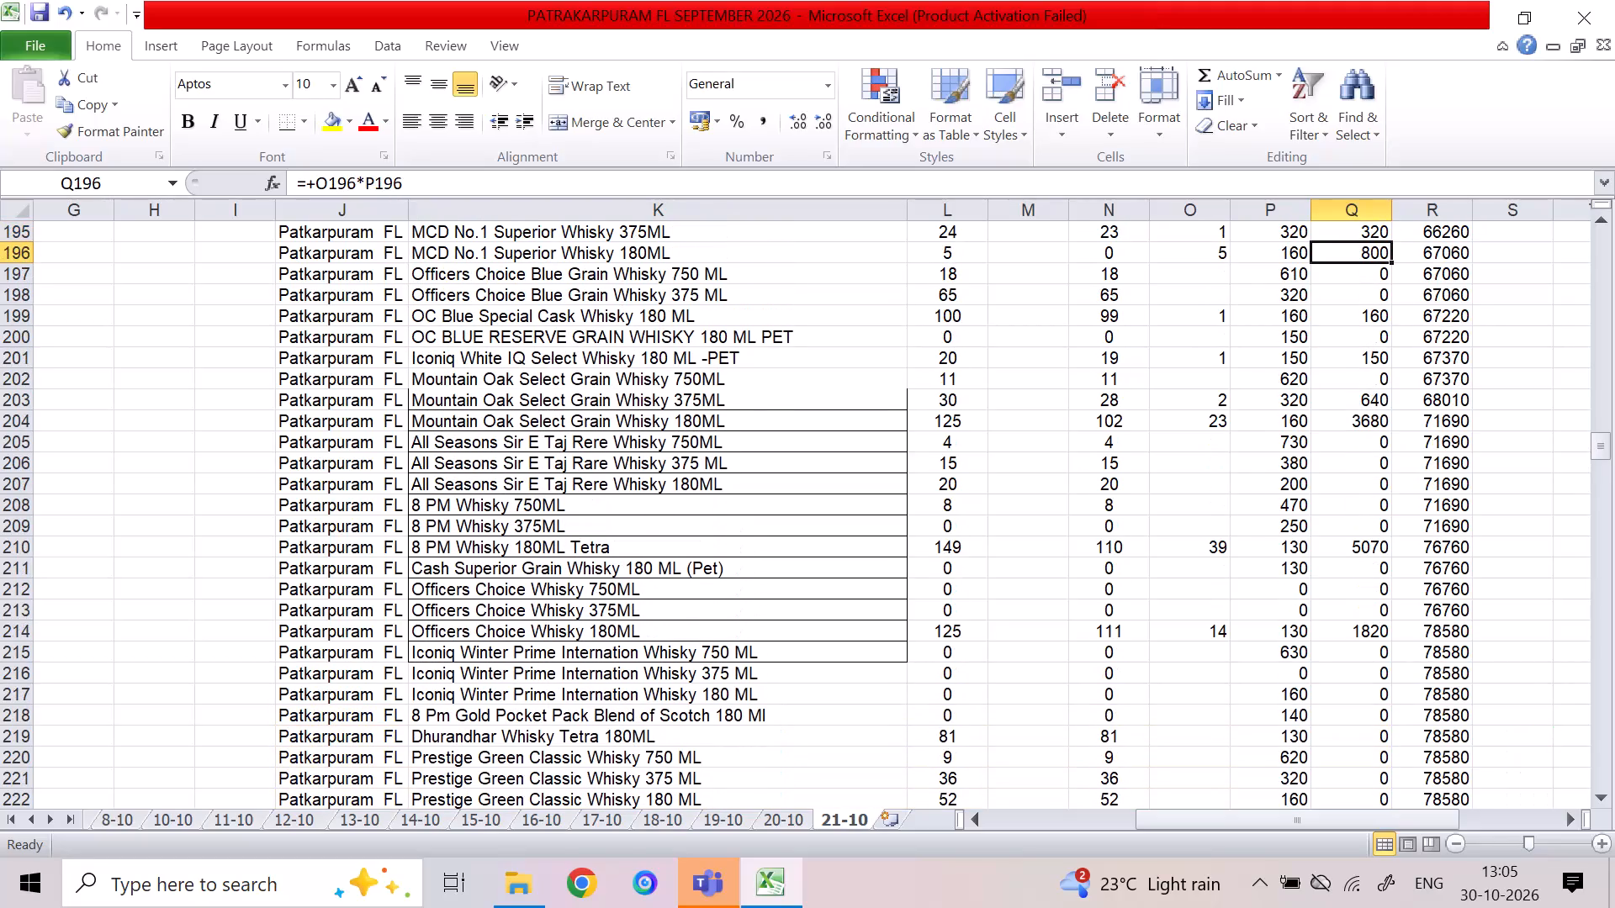
{"action": "key", "text": "Up"}
{"action": "key", "text": "Up"}
{"action": "key", "text": "Down"}
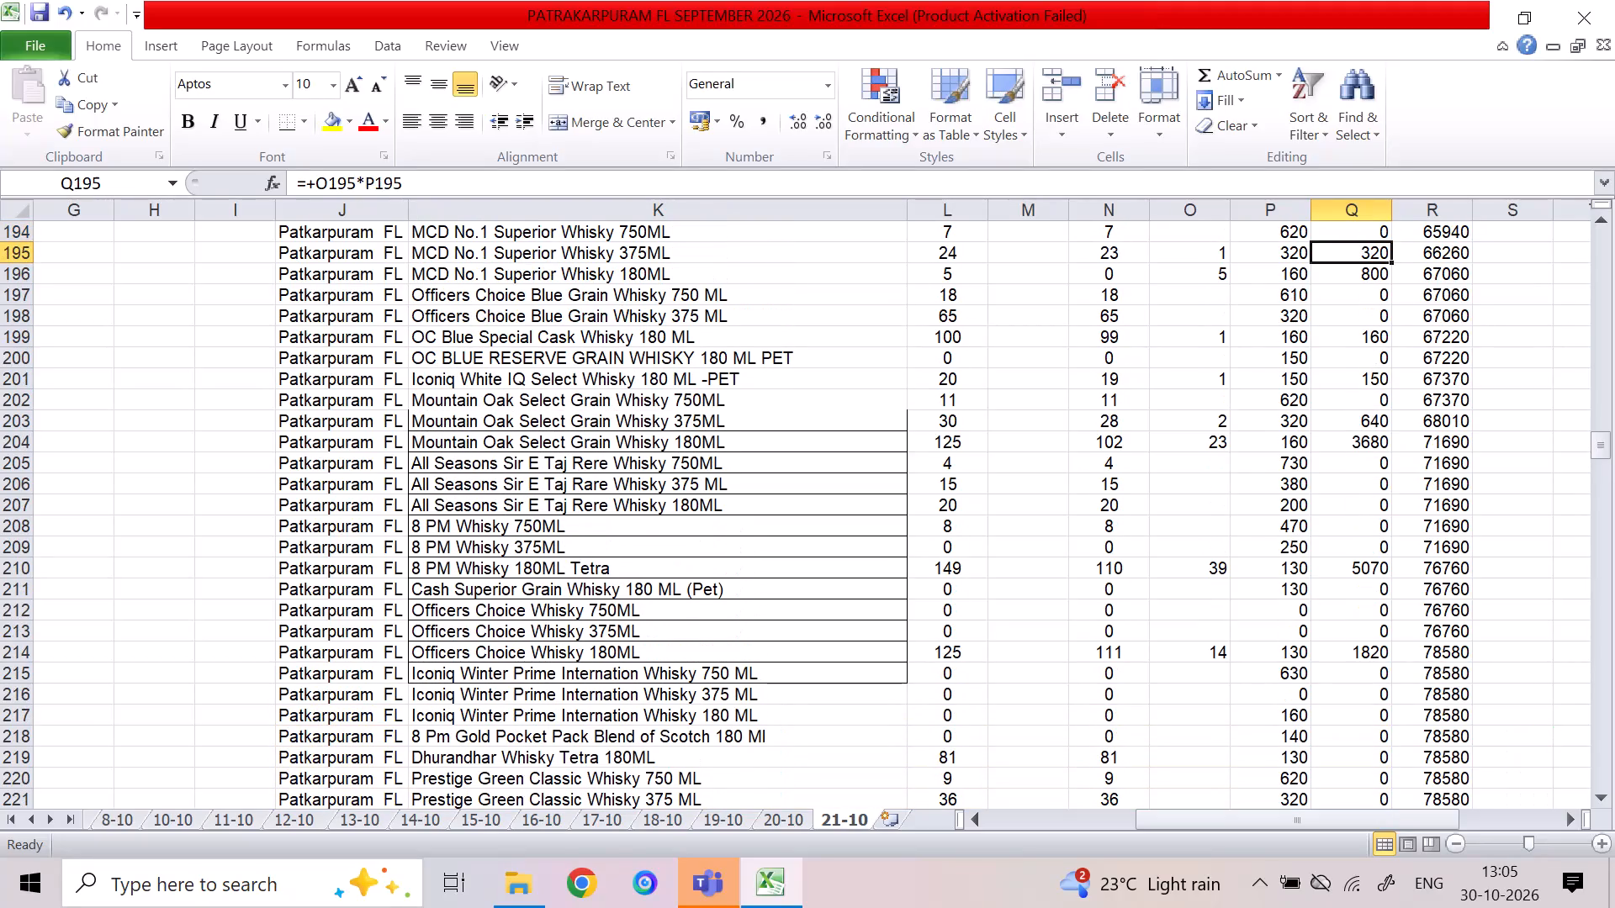
{"action": "key", "text": "Up"}
{"action": "key", "text": "Up"}
{"action": "key", "text": "Up"}
{"action": "key", "text": "Up"}
{"action": "key", "text": "Up"}
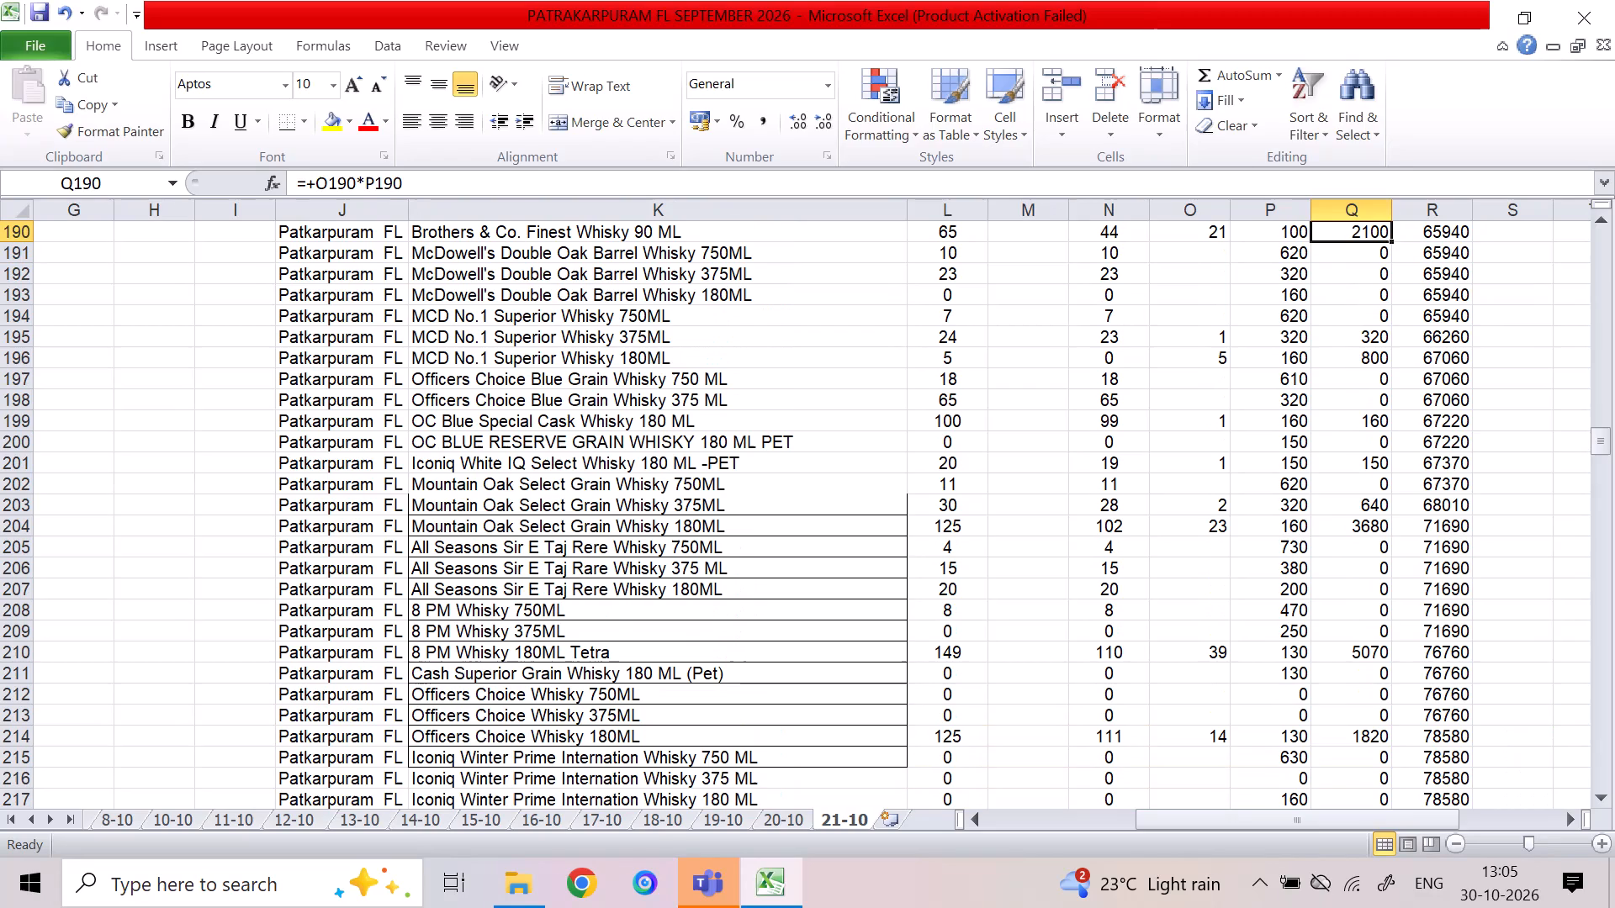
{"action": "key", "text": "Up"}
{"action": "key", "text": "Up"}
{"action": "key", "text": "Up"}
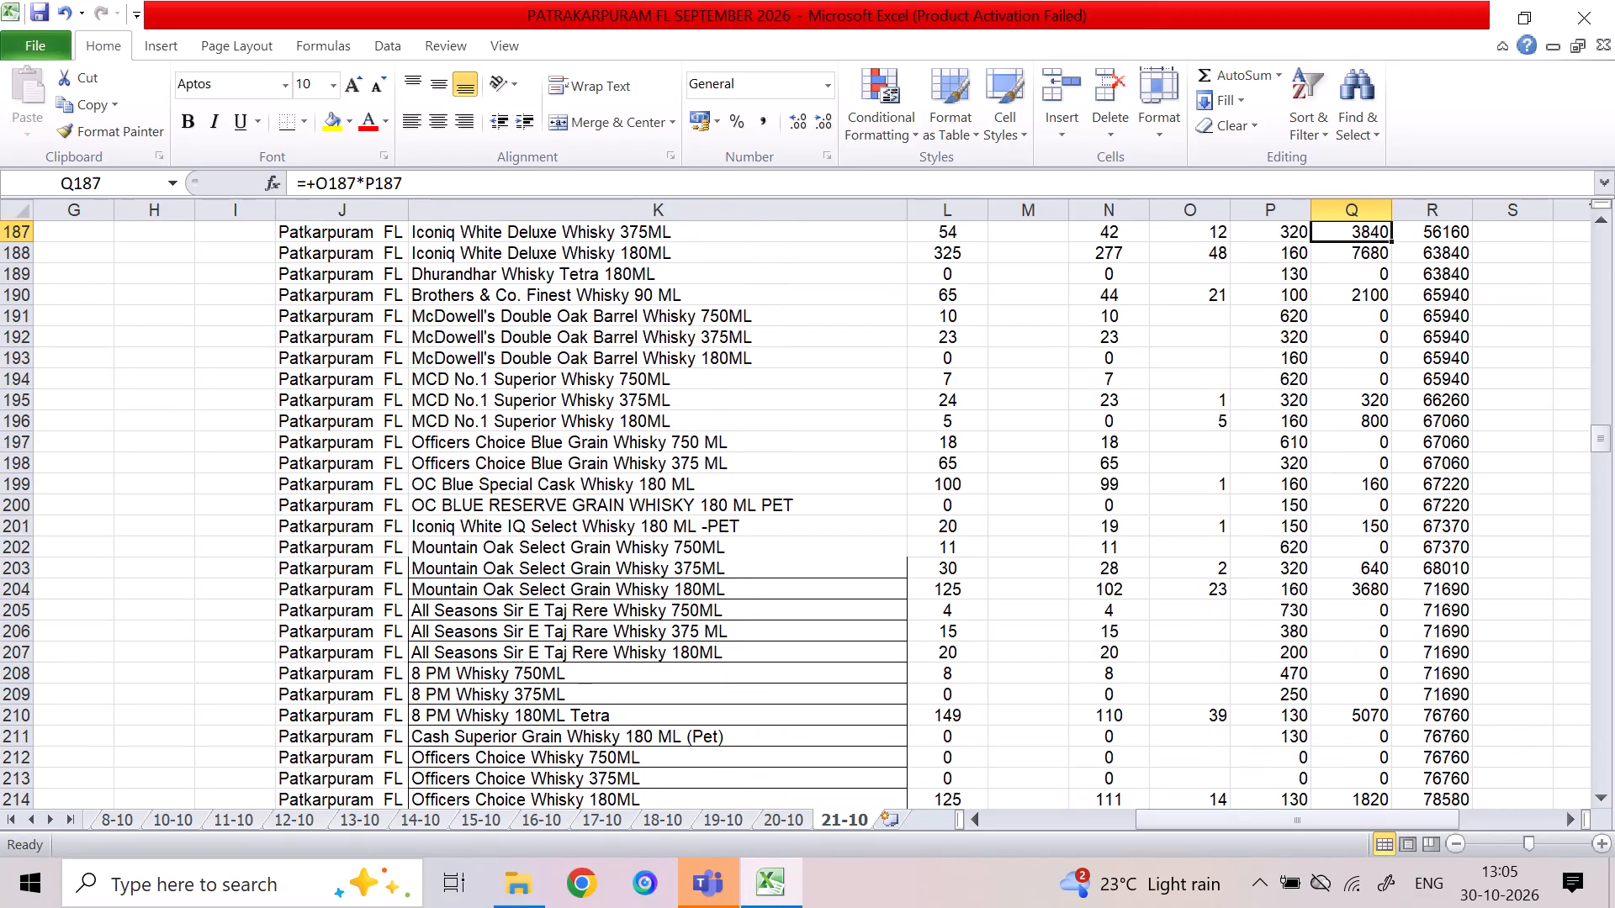
{"action": "key", "text": "Down"}
{"action": "key", "text": "Up"}
Review the column Q amounts row by row from Iconiq White Deluxe Whisky 375ML up to 9 Race Cource Superior Grain Whisky 180ML.
{"action": "key", "text": "Up"}
{"action": "key", "text": "Up"}
{"action": "key", "text": "Up"}
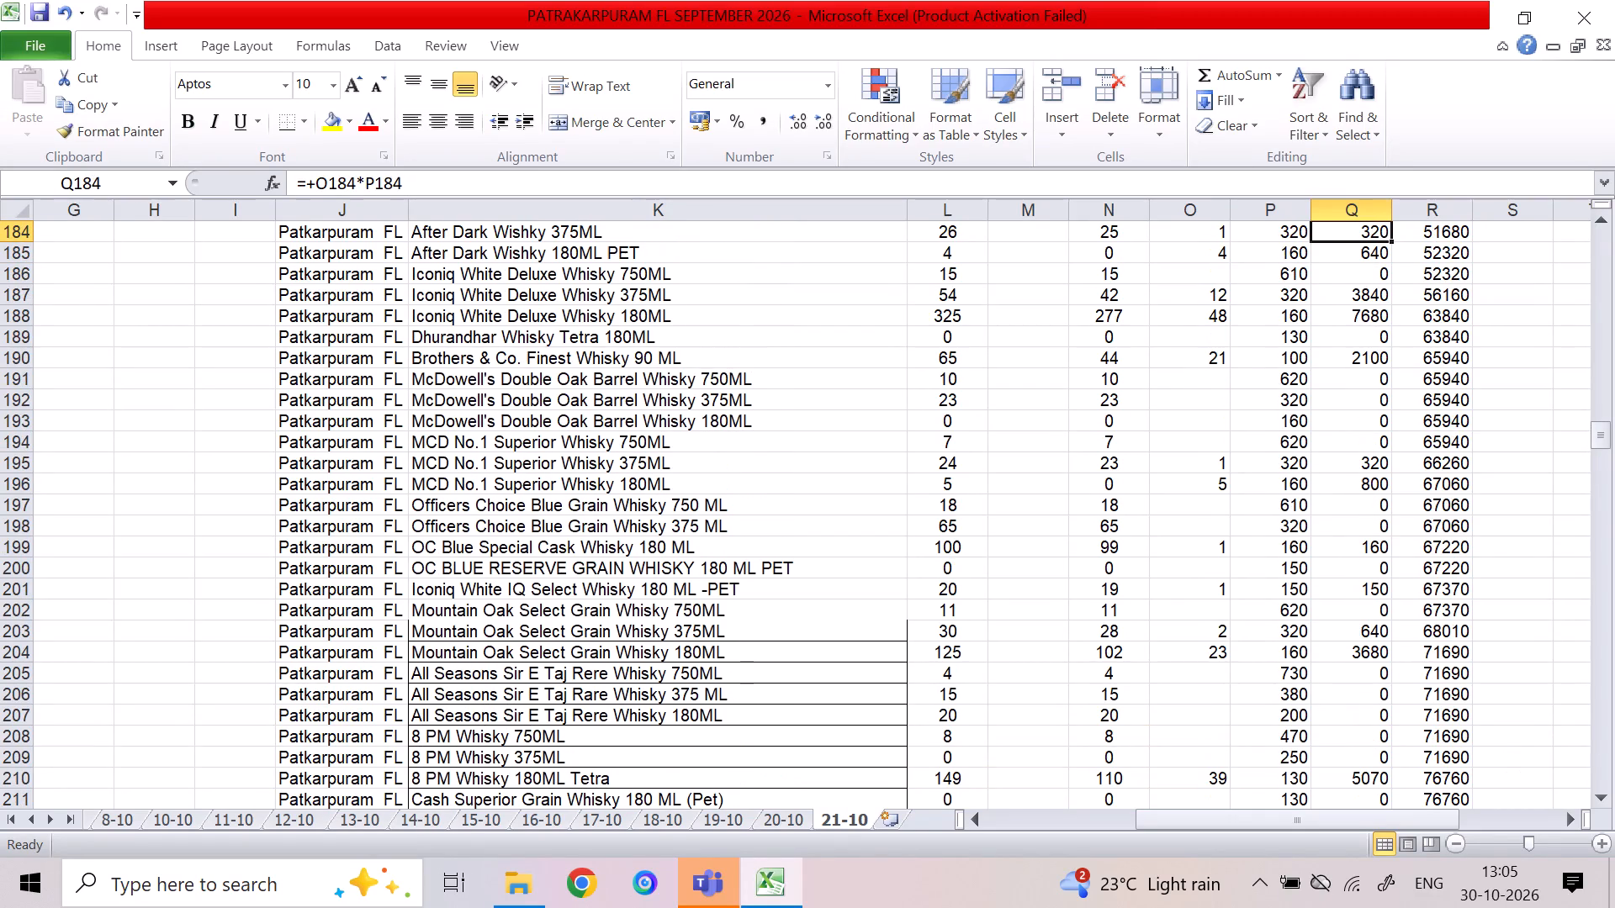
{"action": "key", "text": "Down"}
{"action": "key", "text": "Up"}
{"action": "key", "text": "Up"}
{"action": "key", "text": "Up"}
{"action": "key", "text": "Up"}
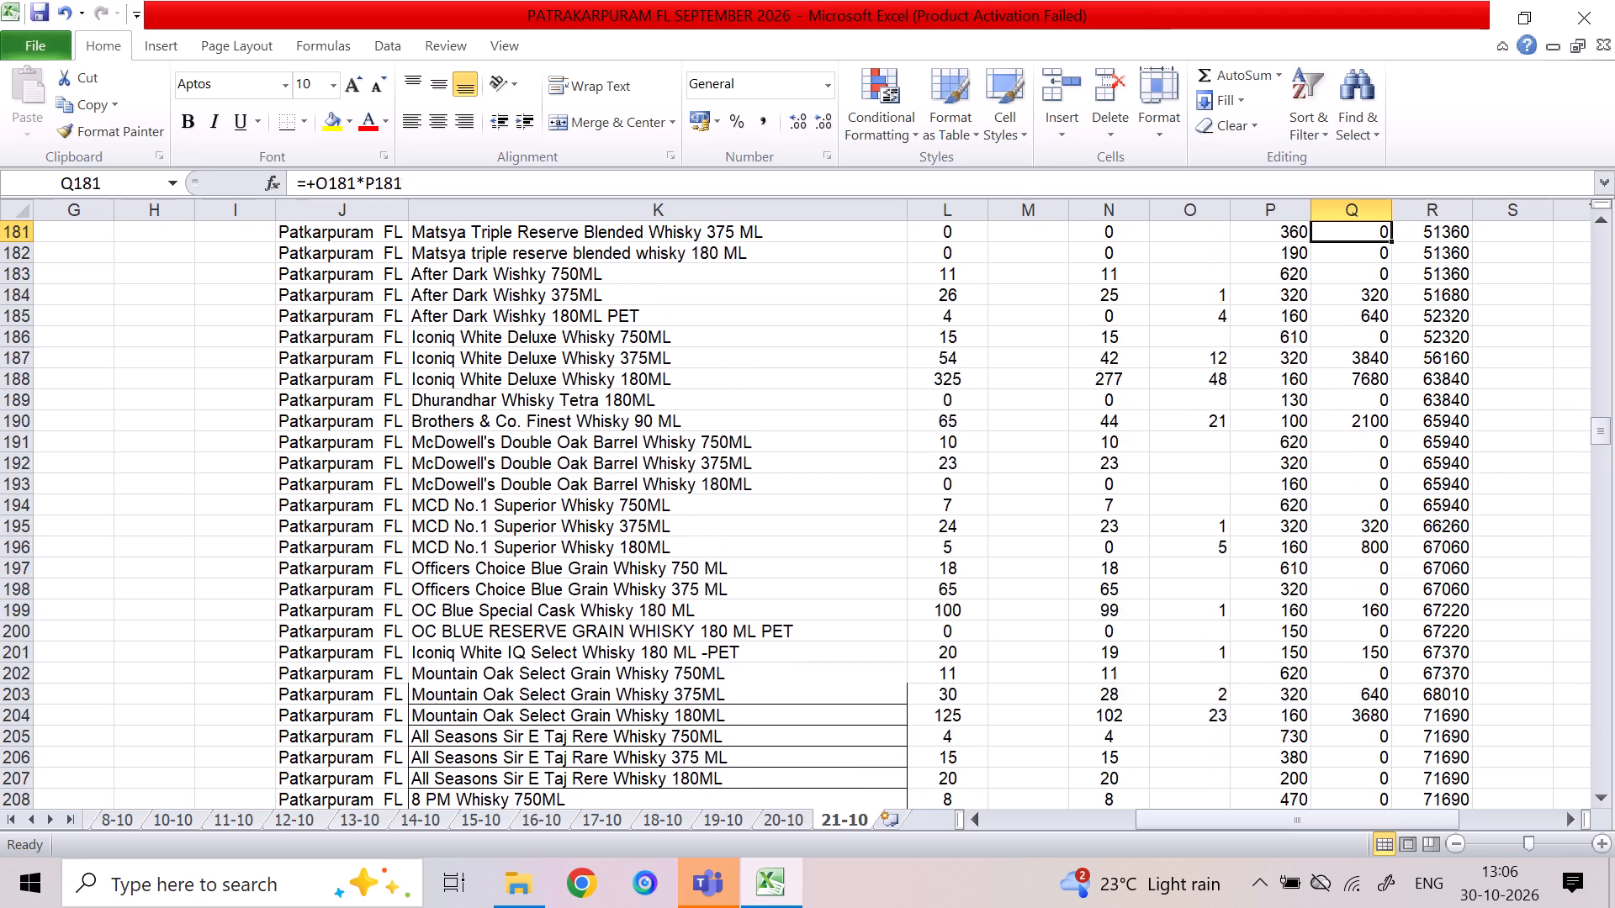
{"action": "key", "text": "Up"}
{"action": "key", "text": "Up"}
{"action": "key", "text": "Up"}
{"action": "key", "text": "Up"}
{"action": "key", "text": "Down"}
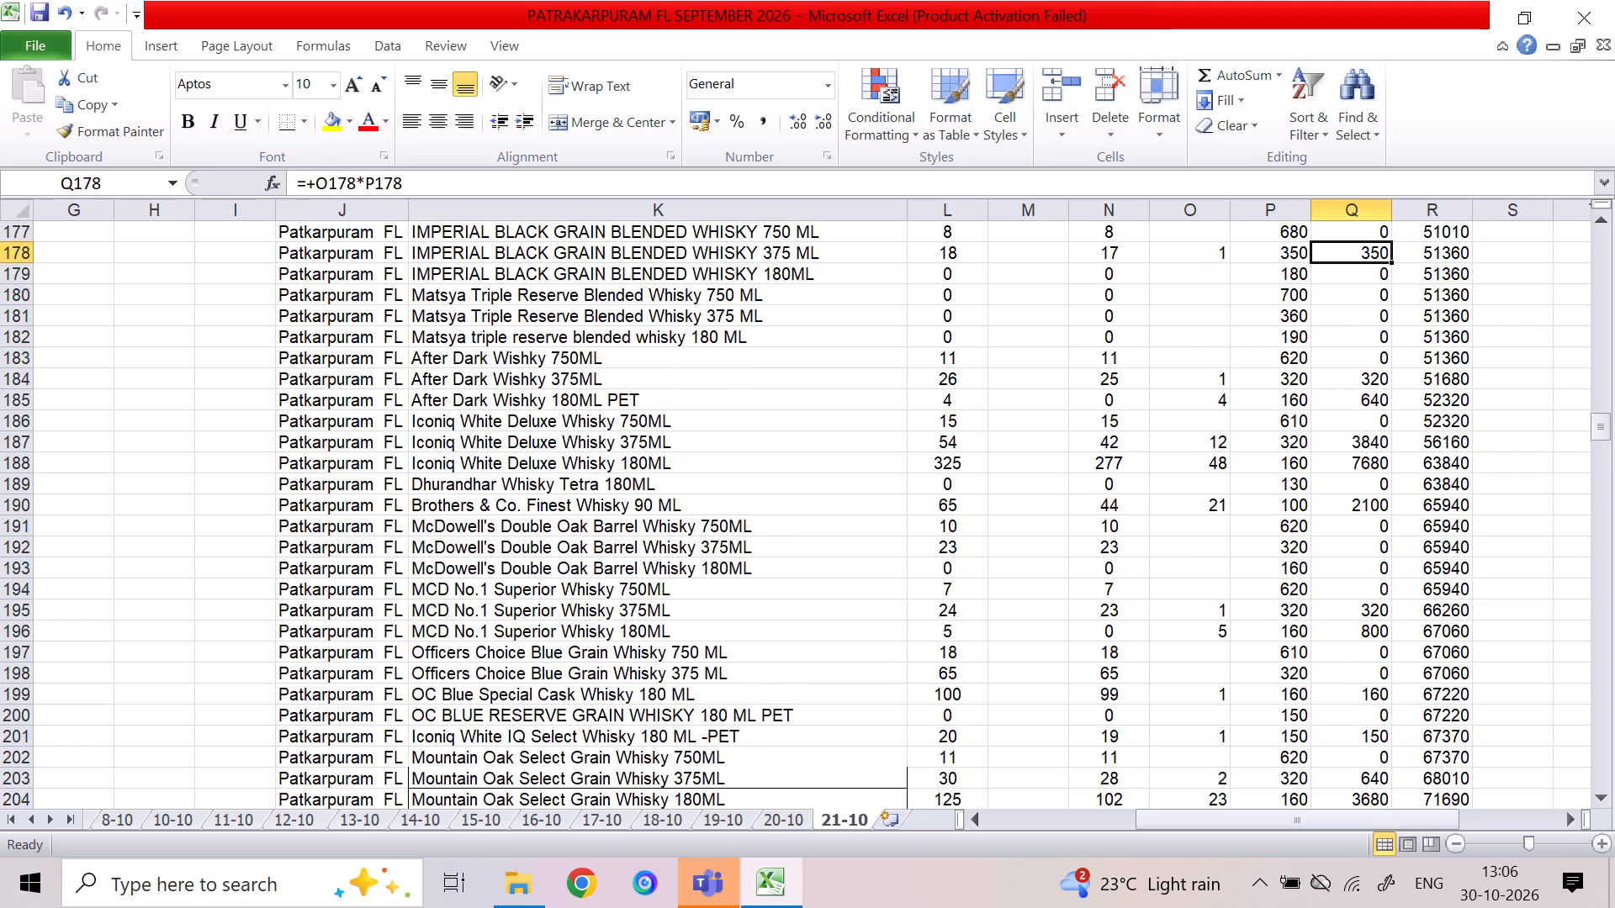
{"action": "key", "text": "Up"}
{"action": "key", "text": "Up"}
{"action": "key", "text": "Up"}
{"action": "key", "text": "Down"}
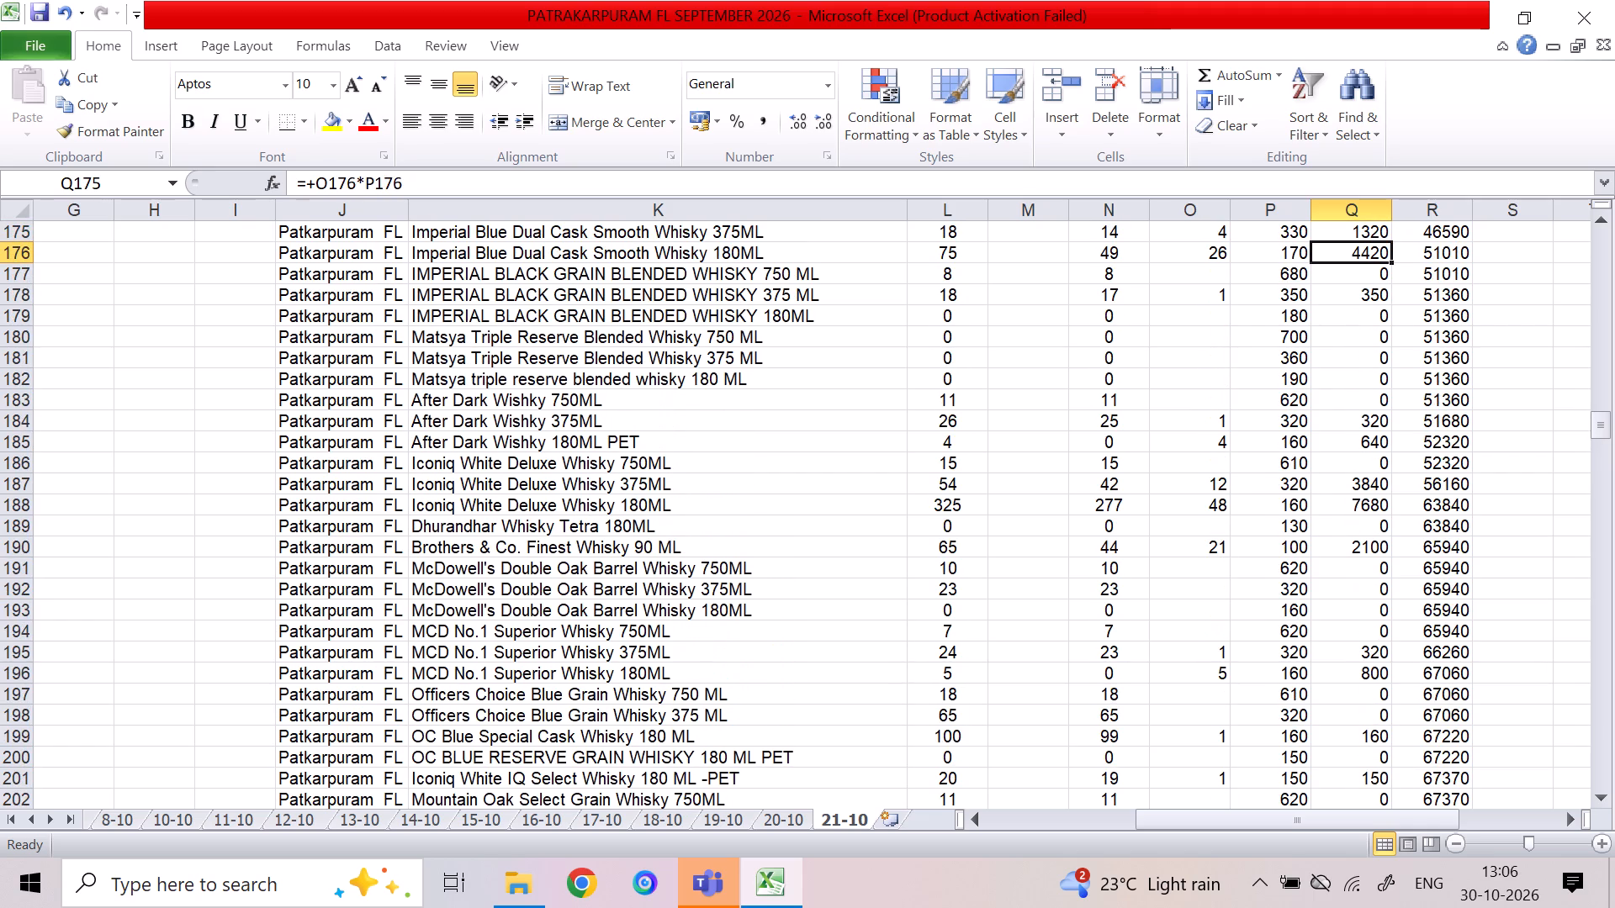
{"action": "key", "text": "Up"}
{"action": "key", "text": "Up"}
{"action": "key", "text": "Down"}
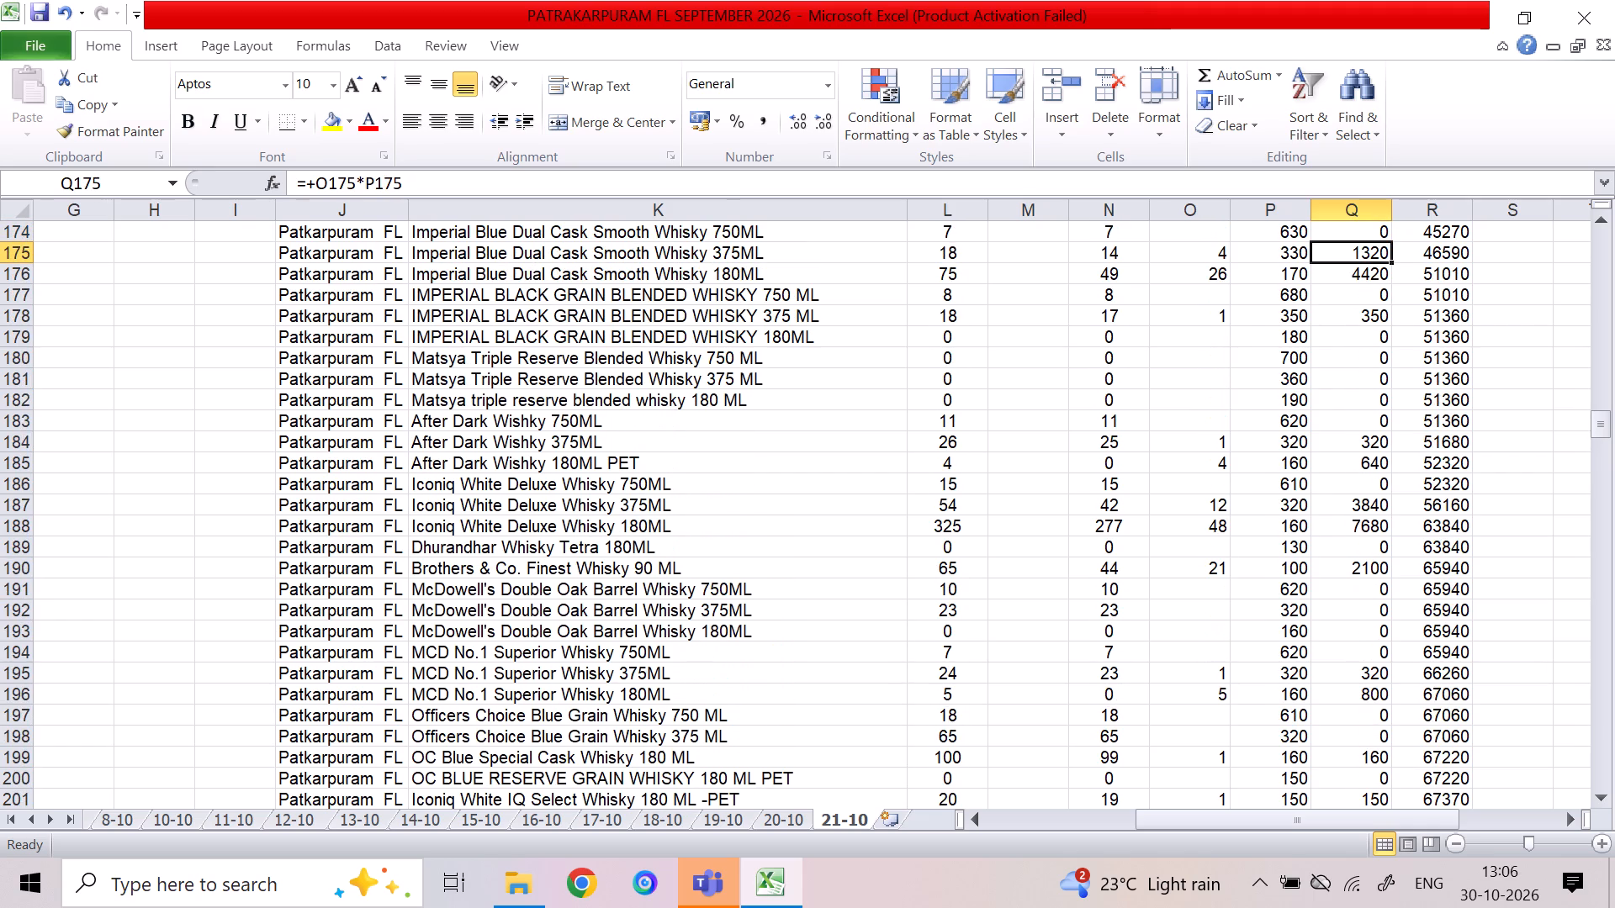
{"action": "key", "text": "Up"}
{"action": "key", "text": "Up"}
{"action": "key", "text": "Up"}
{"action": "key", "text": "Down"}
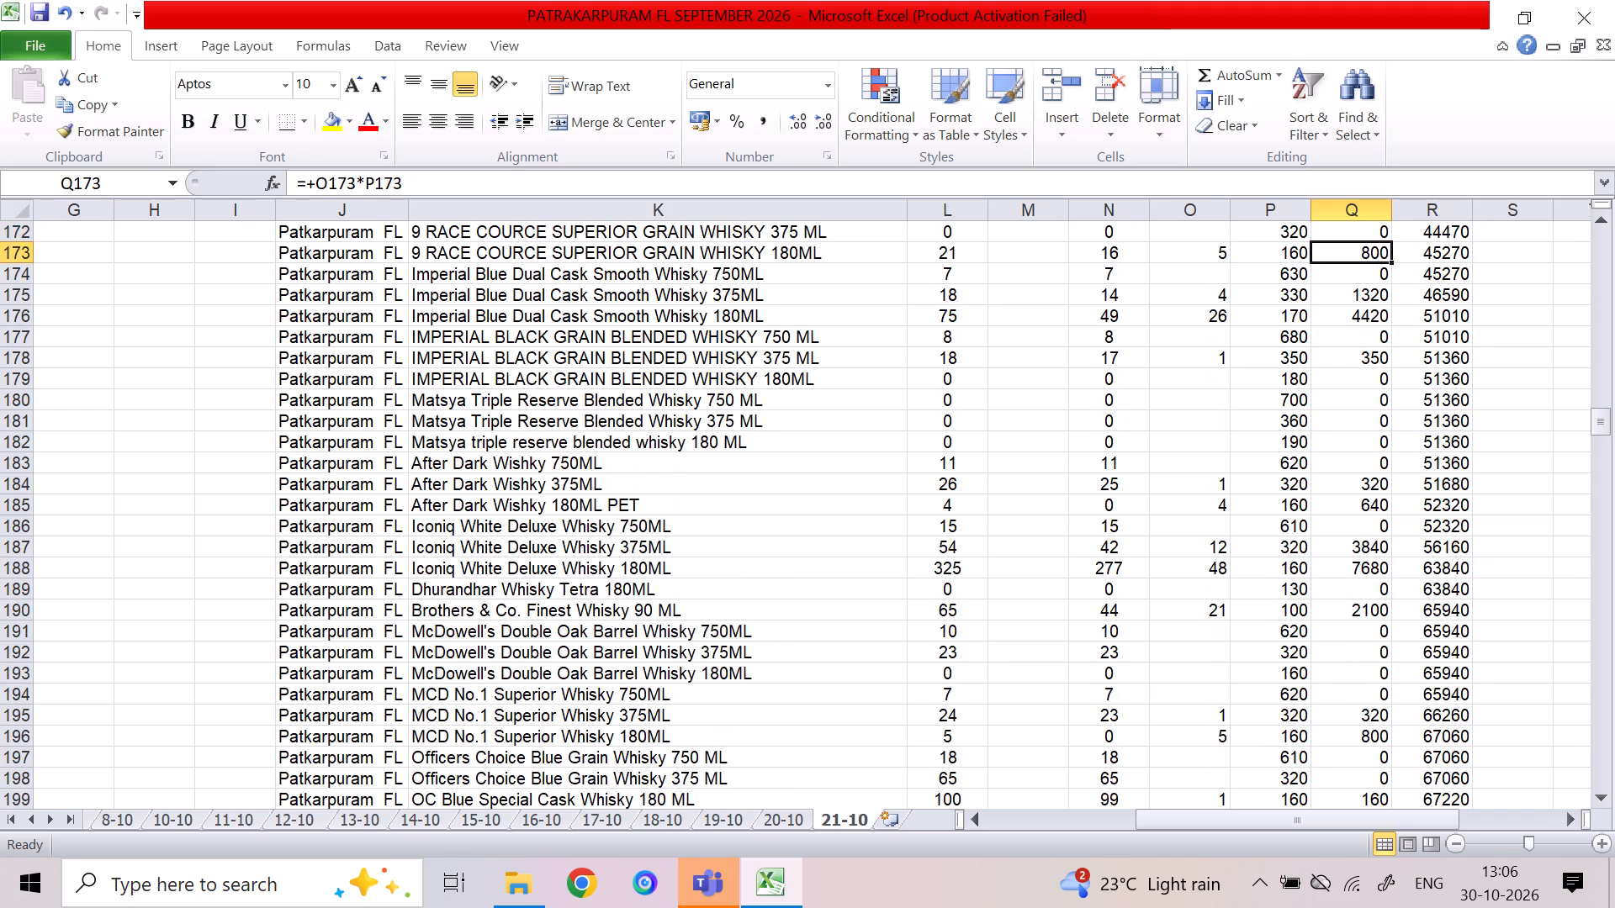
Check the column Q amounts from 9 Race Cource Superior Grain Whisky 180ML up to Royal Challenge Classic Whisky 180ML PET.
{"action": "key", "text": "Up"}
{"action": "key", "text": "Up"}
{"action": "key", "text": "Up"}
{"action": "key", "text": "Up"}
{"action": "key", "text": "Up"}
{"action": "key", "text": "Up"}
{"action": "key", "text": "Up"}
{"action": "key", "text": "Up"}
{"action": "key", "text": "Up"}
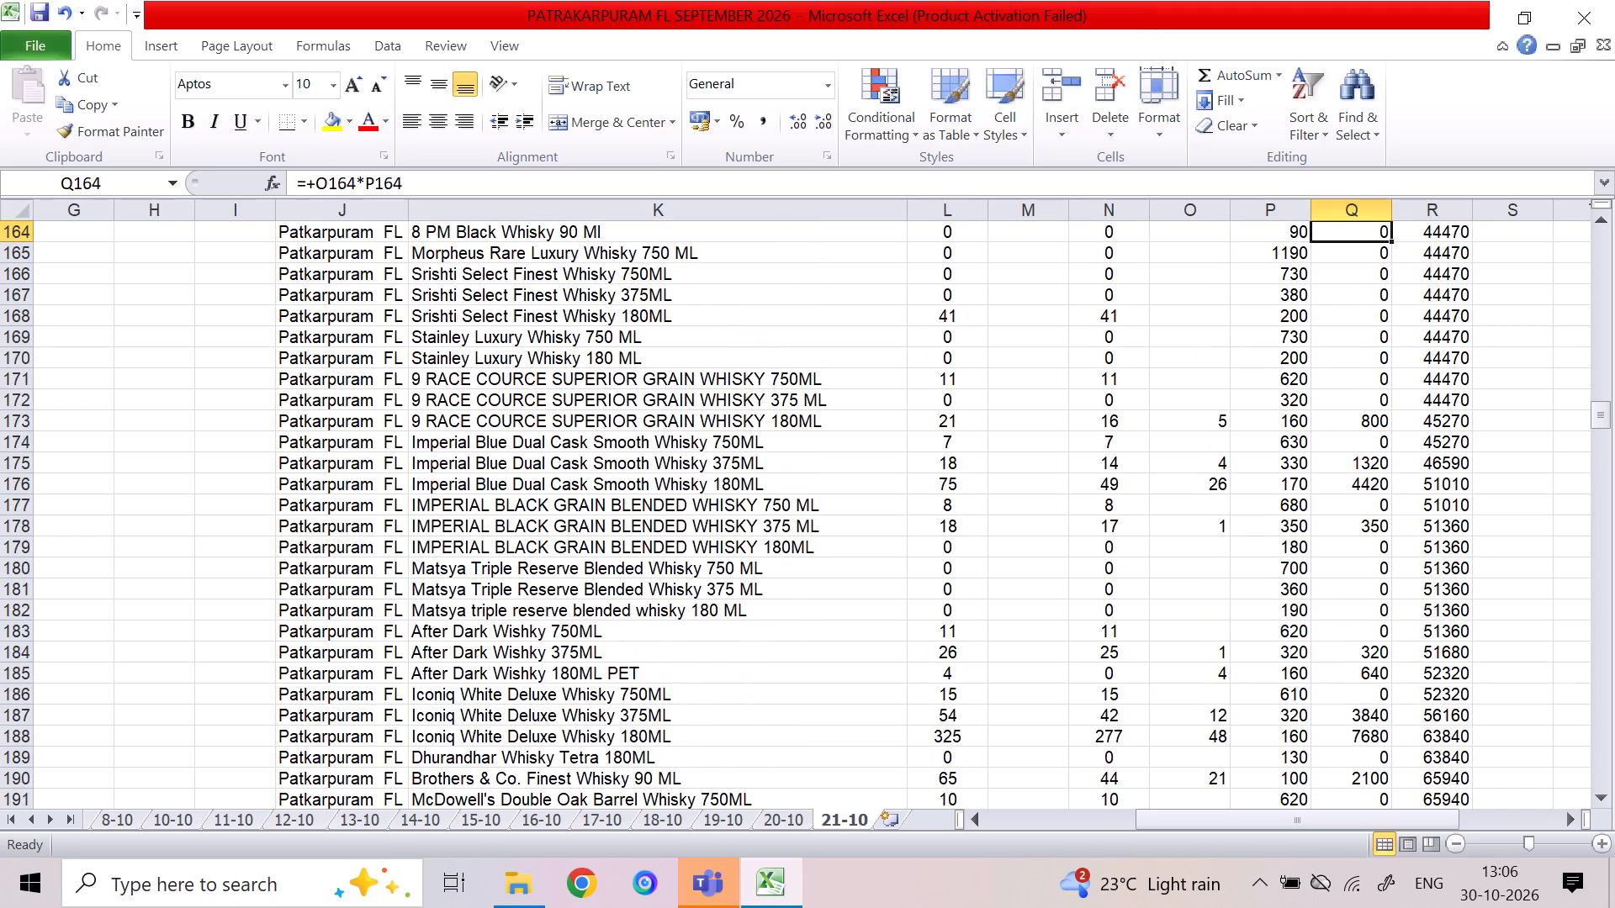
{"action": "key", "text": "Up"}
{"action": "key", "text": "Up"}
{"action": "key", "text": "Down"}
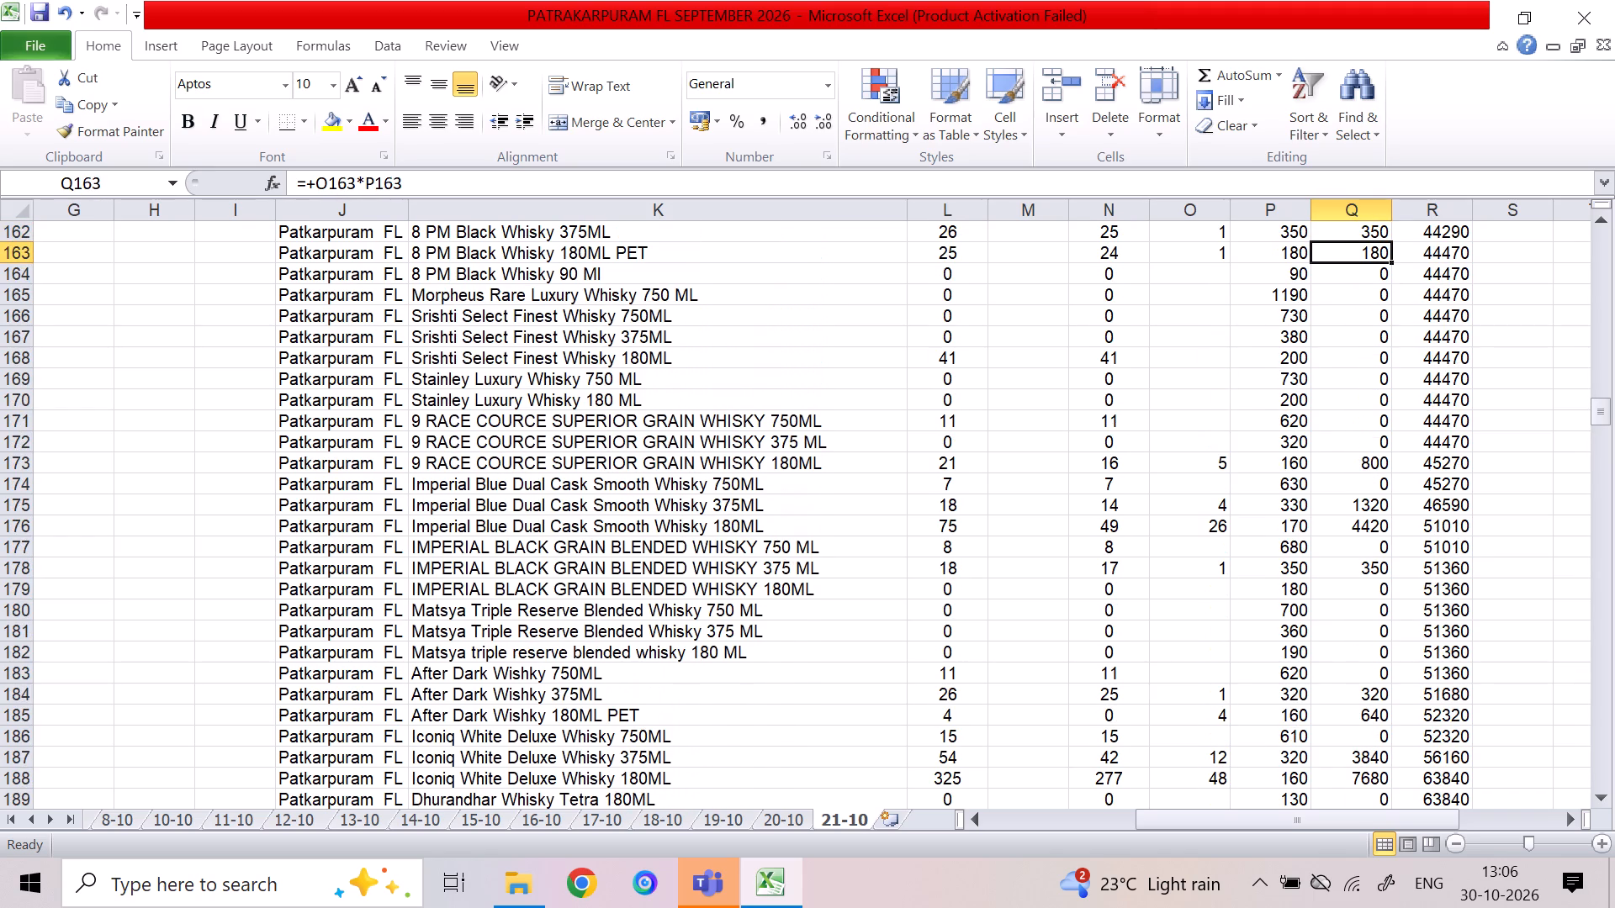
{"action": "key", "text": "Up"}
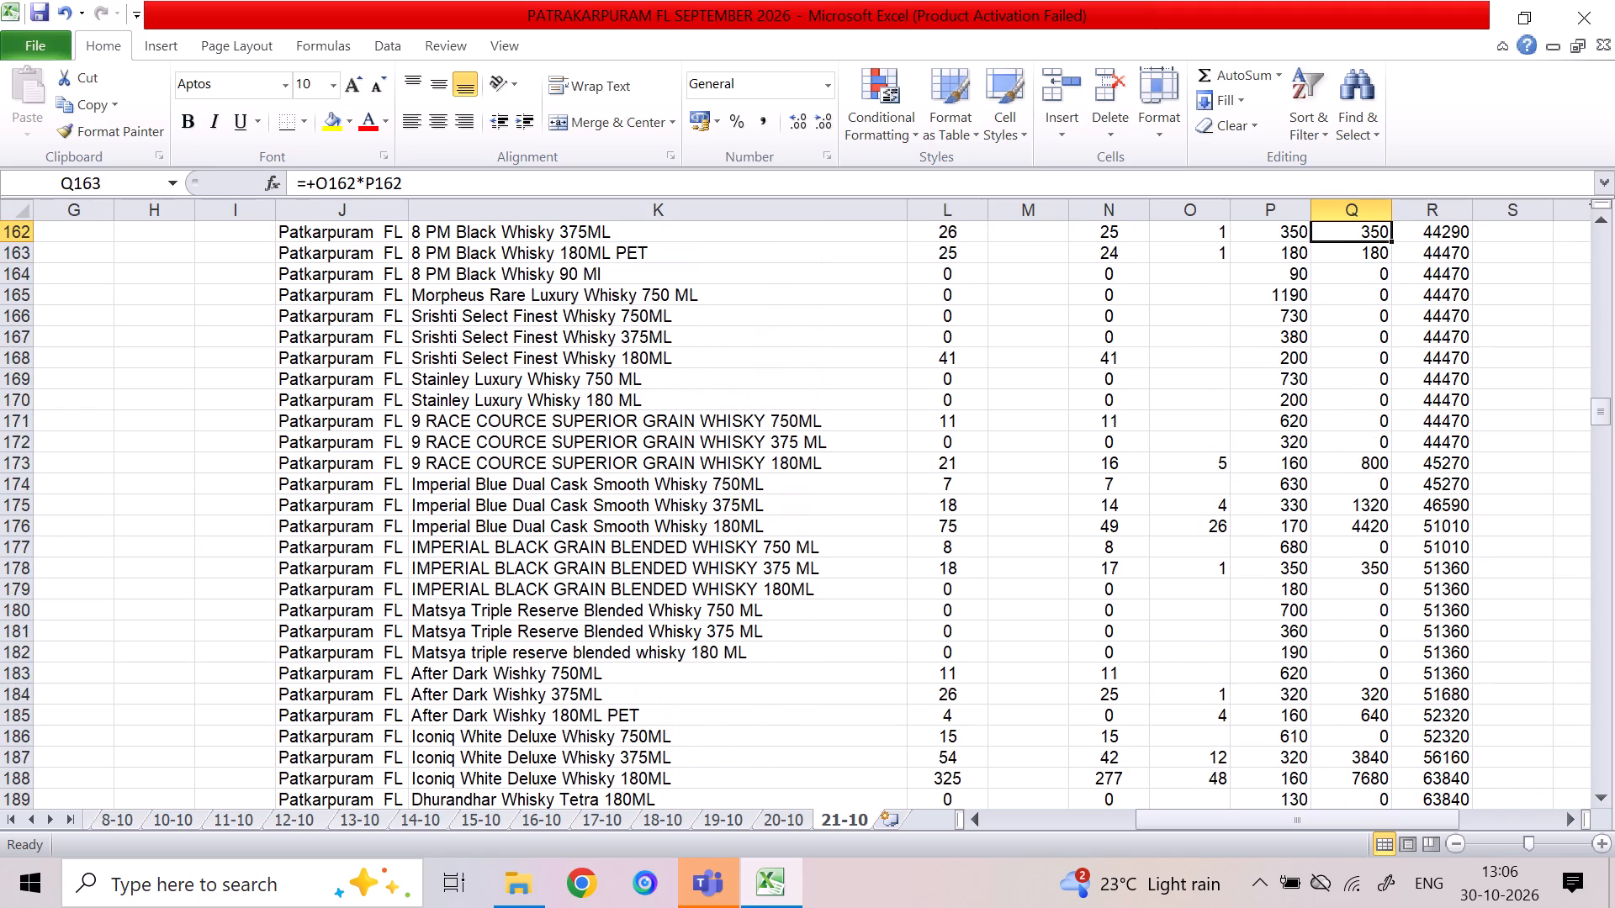
{"action": "key", "text": "Up"}
{"action": "key", "text": "Up"}
{"action": "key", "text": "Up"}
{"action": "key", "text": "Up"}
{"action": "key", "text": "Down"}
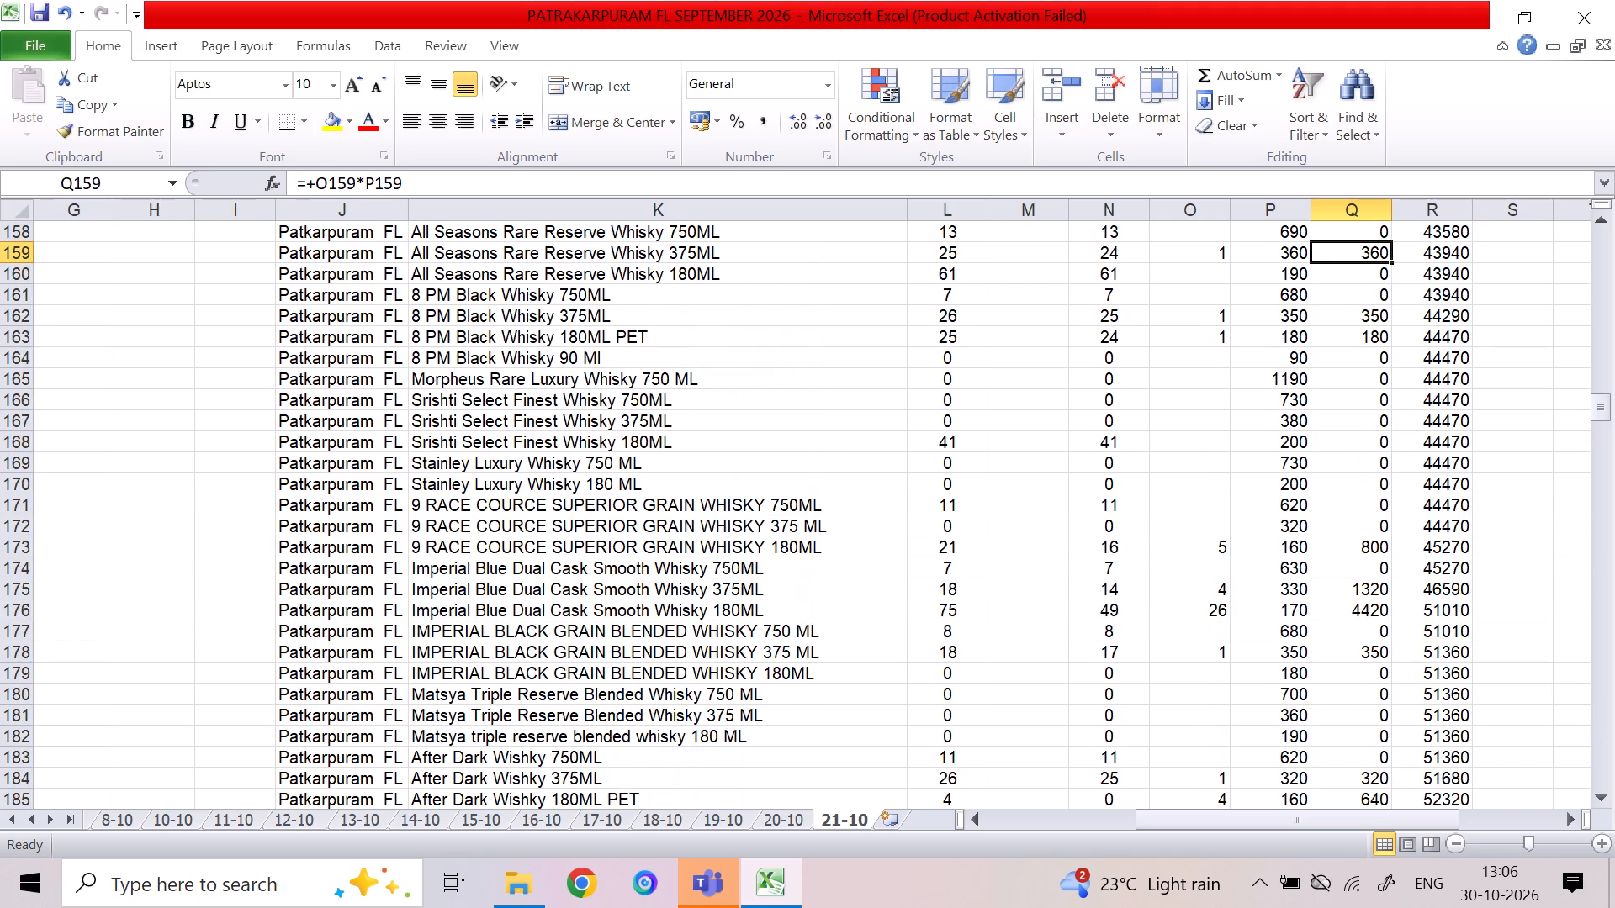
{"action": "key", "text": "Up"}
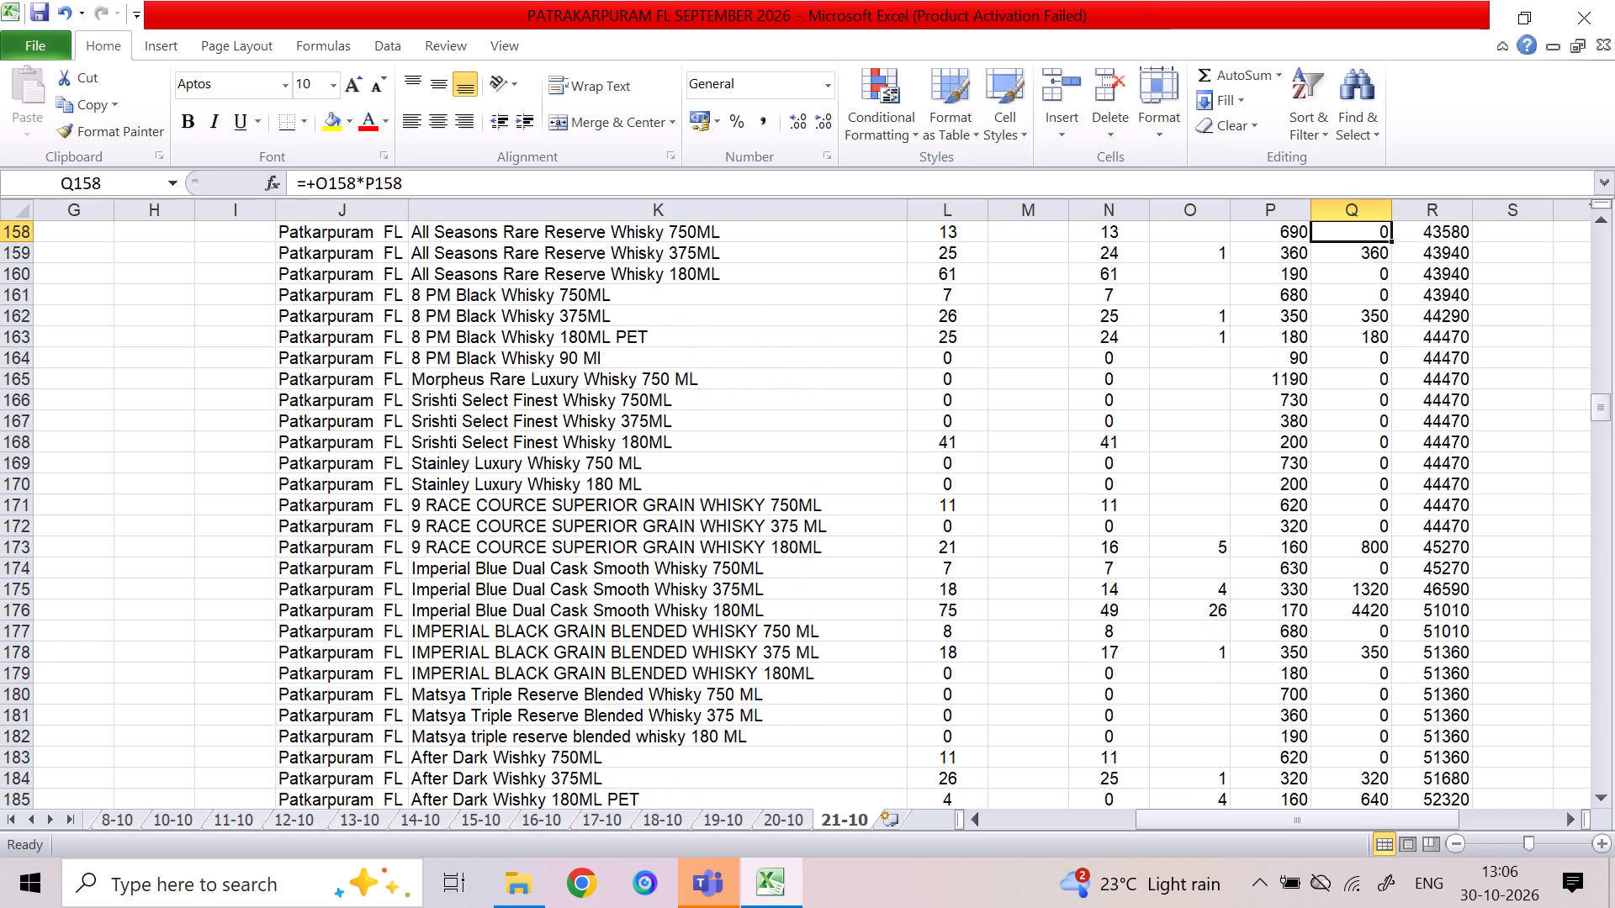
{"action": "key", "text": "Up"}
{"action": "key", "text": "Up"}
{"action": "key", "text": "Up"}
{"action": "key", "text": "Up"}
{"action": "key", "text": "Up"}
{"action": "key", "text": "Up"}
{"action": "key", "text": "Down"}
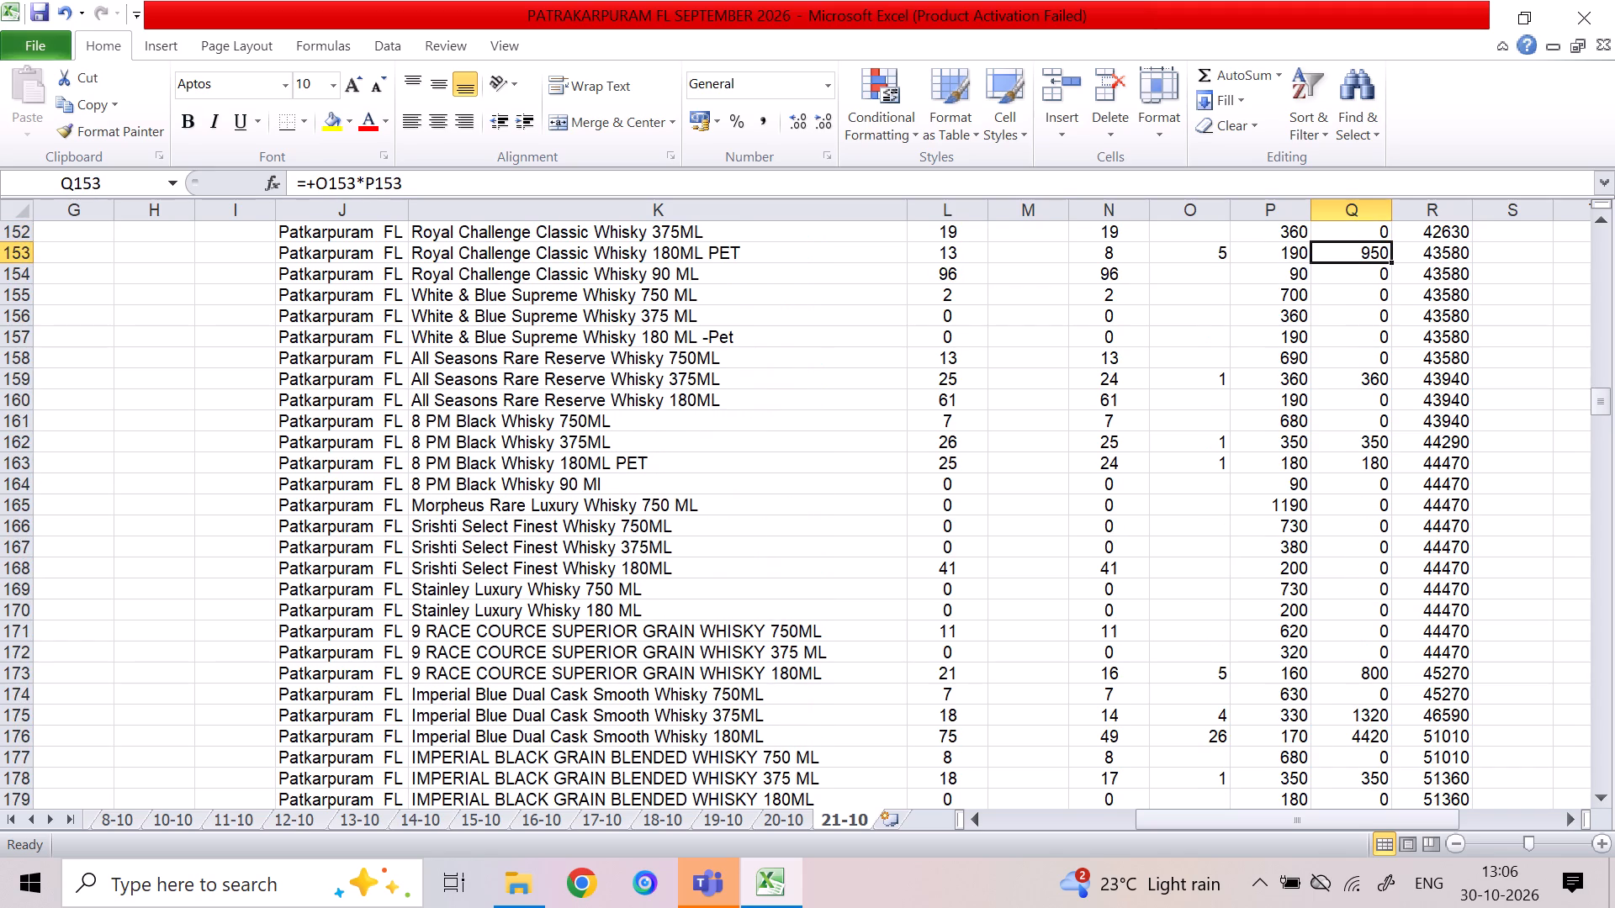
Check the column Q amounts from Royal Challenge Classic Whisky 180ML PET up to Royal Stag Barrel Select Whisky 180 ML.
{"action": "key", "text": "Up"}
{"action": "key", "text": "Up"}
{"action": "key", "text": "Up"}
{"action": "key", "text": "Up"}
{"action": "key", "text": "Up"}
{"action": "key", "text": "Down"}
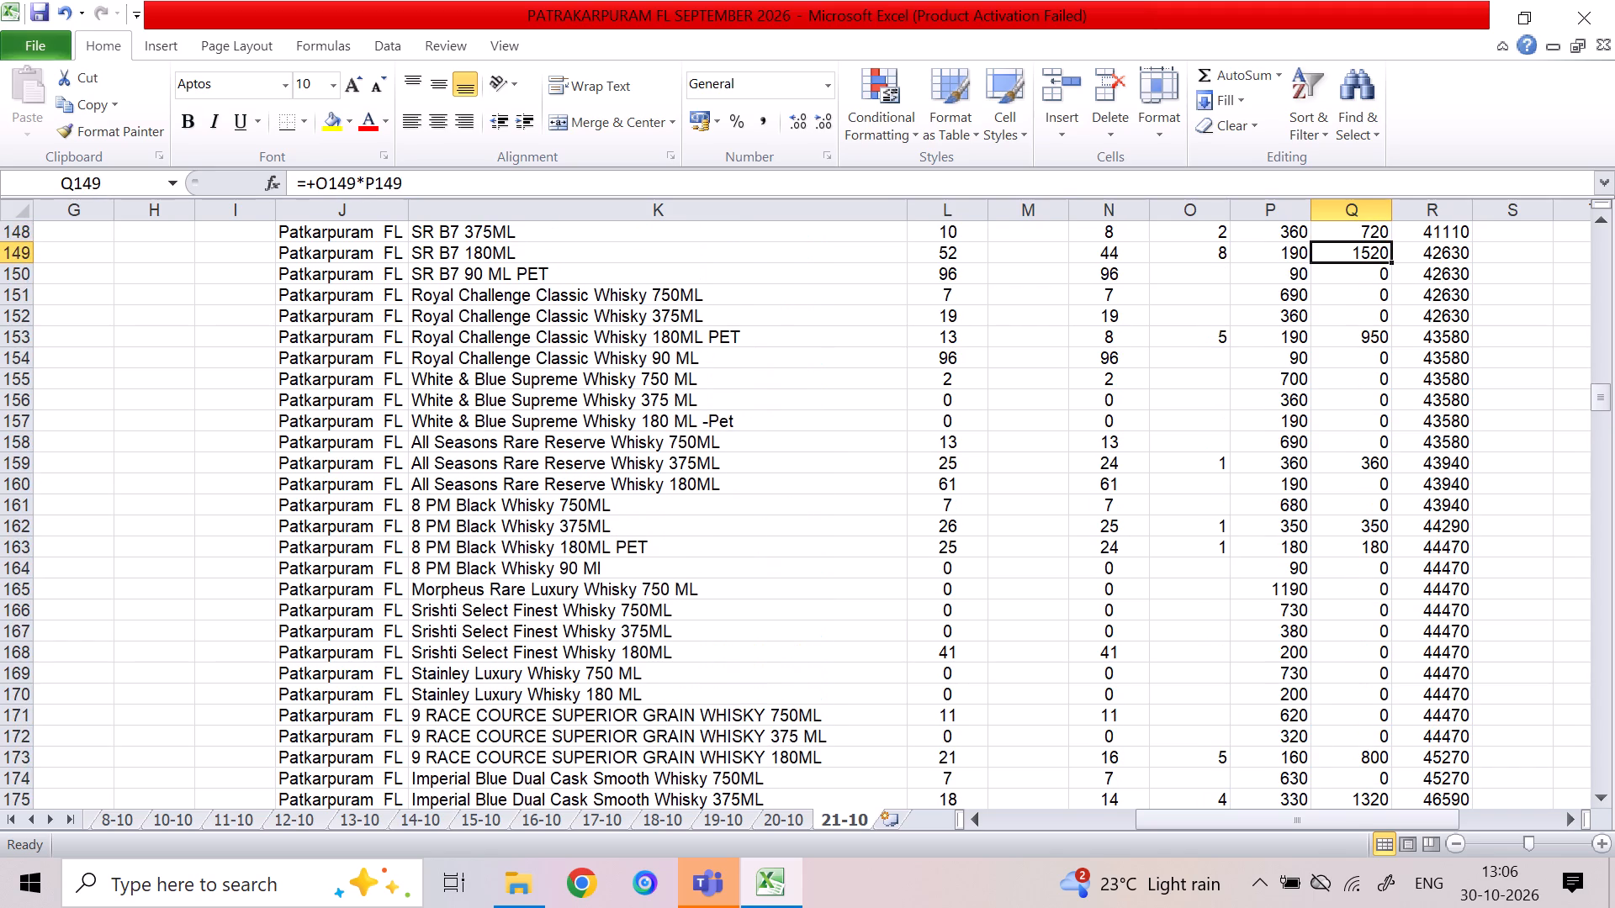
{"action": "key", "text": "Up"}
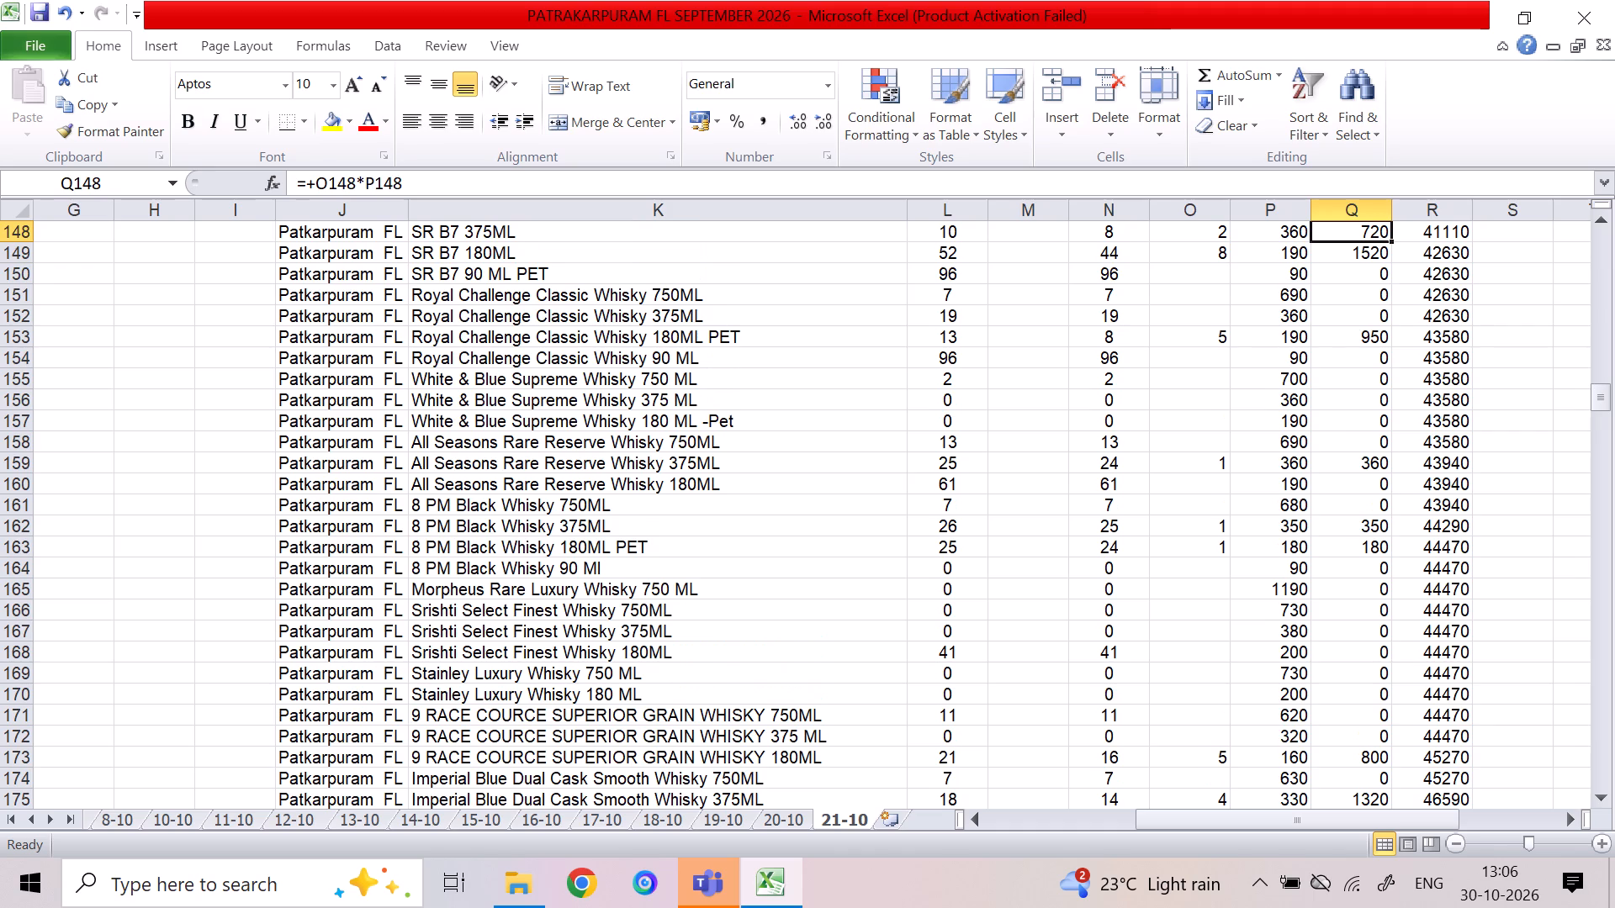
{"action": "key", "text": "Up"}
{"action": "key", "text": "Up"}
{"action": "key", "text": "Up"}
{"action": "key", "text": "Up"}
{"action": "key", "text": "Up"}
{"action": "key", "text": "Up"}
{"action": "key", "text": "Up"}
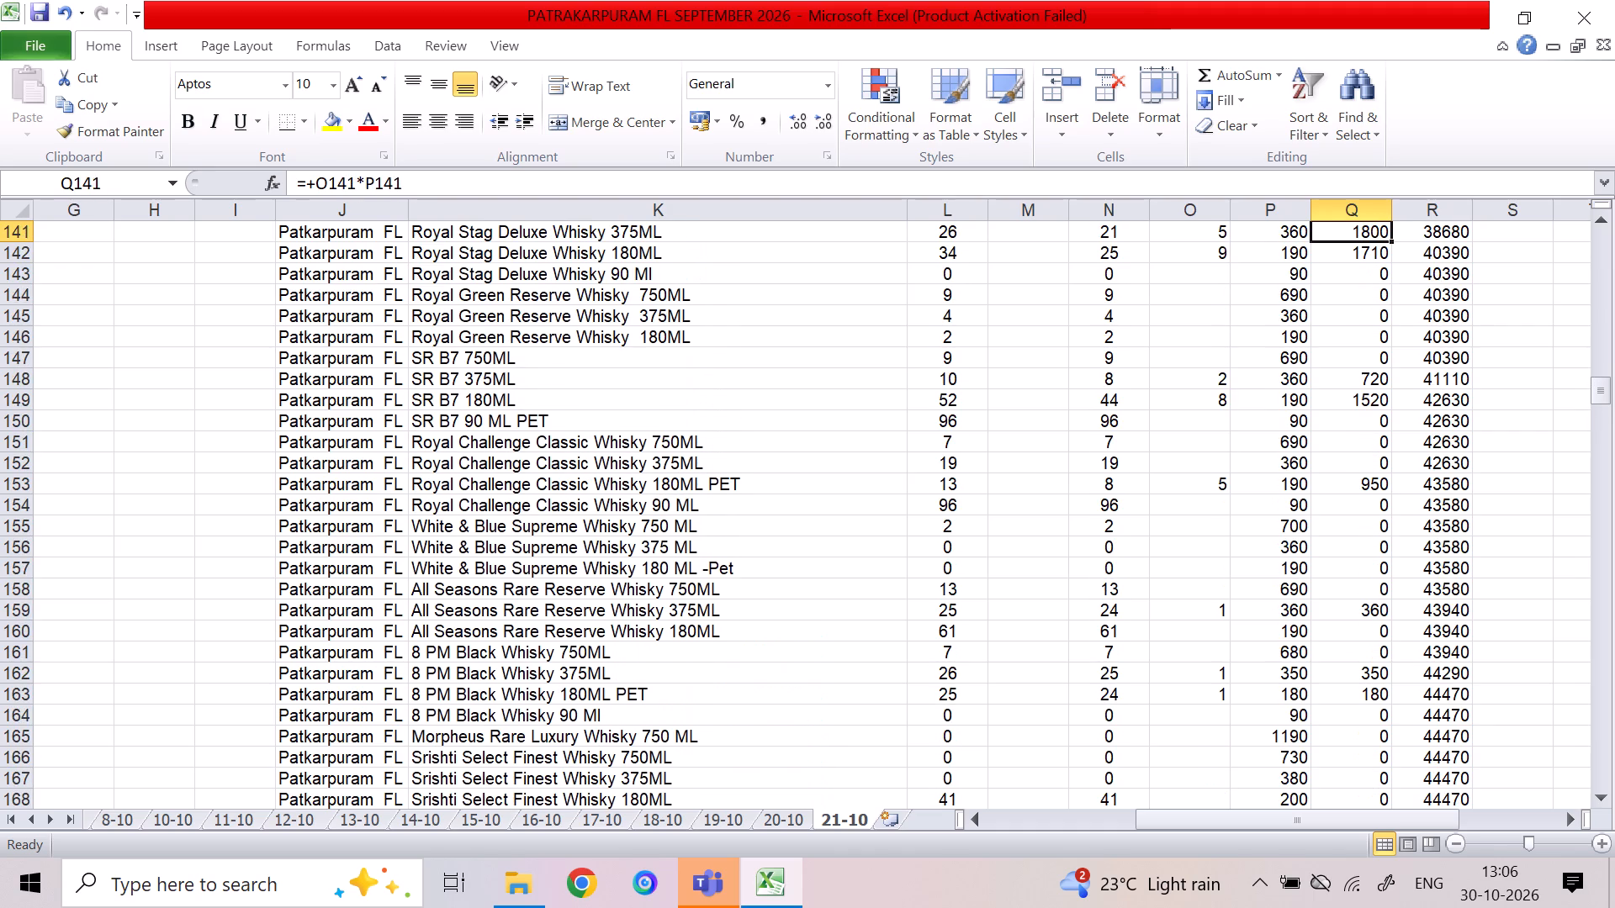
{"action": "key", "text": "Down"}
{"action": "key", "text": "Up"}
{"action": "key", "text": "Up"}
{"action": "key", "text": "Up"}
{"action": "key", "text": "Up"}
{"action": "key", "text": "Up"}
{"action": "key", "text": "Up"}
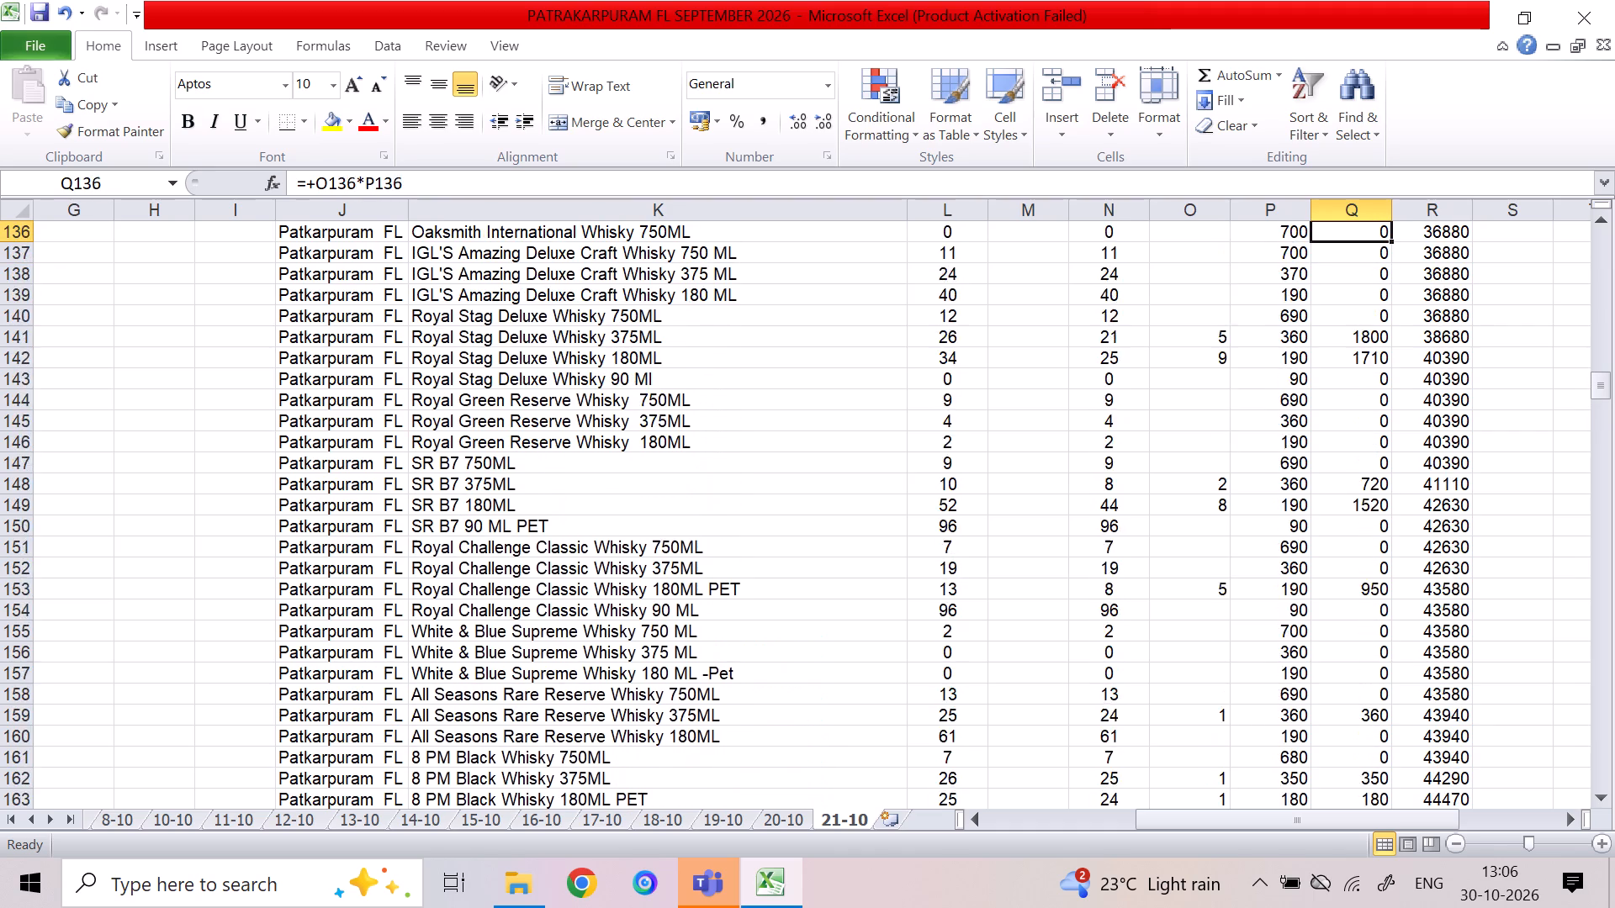
{"action": "key", "text": "Up"}
{"action": "key", "text": "Up"}
{"action": "key", "text": "Up"}
{"action": "key", "text": "Down"}
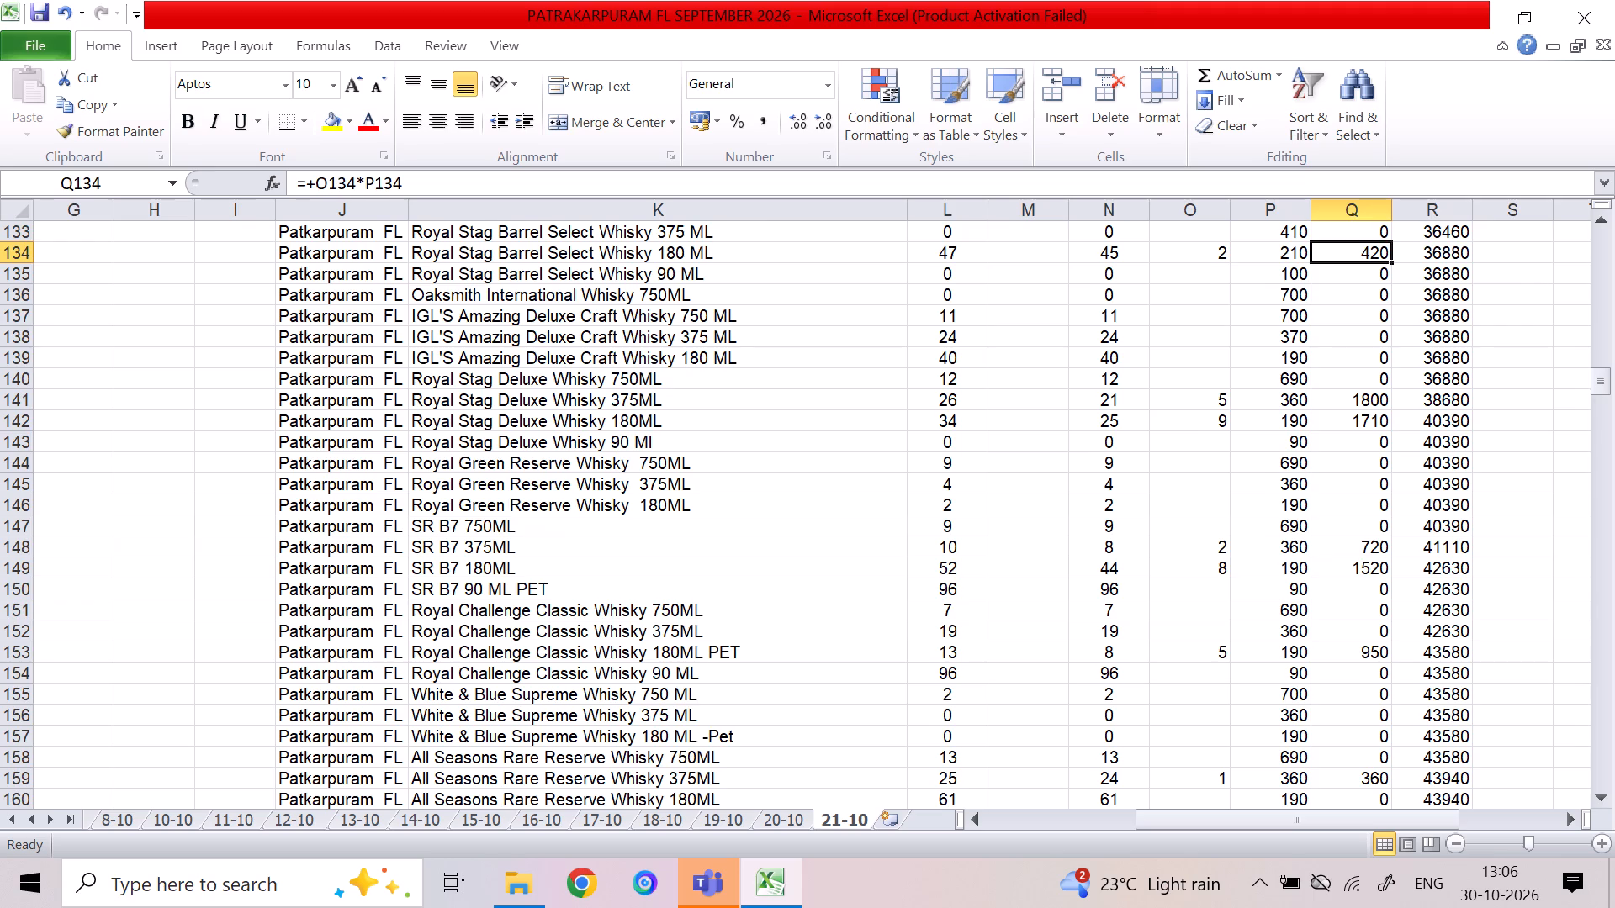
Review the column Q amounts from Royal Stag Barrel Select Whisky 180 ML up to Whistler Barrel Aged Blended Malt Whisky 375ML.
{"action": "key", "text": "Up"}
{"action": "key", "text": "Up"}
{"action": "key", "text": "Up"}
{"action": "key", "text": "Up"}
{"action": "key", "text": "Up"}
{"action": "key", "text": "Up"}
{"action": "key", "text": "Up"}
{"action": "key", "text": "Up"}
{"action": "key", "text": "Up"}
{"action": "key", "text": "Up"}
{"action": "key", "text": "Up"}
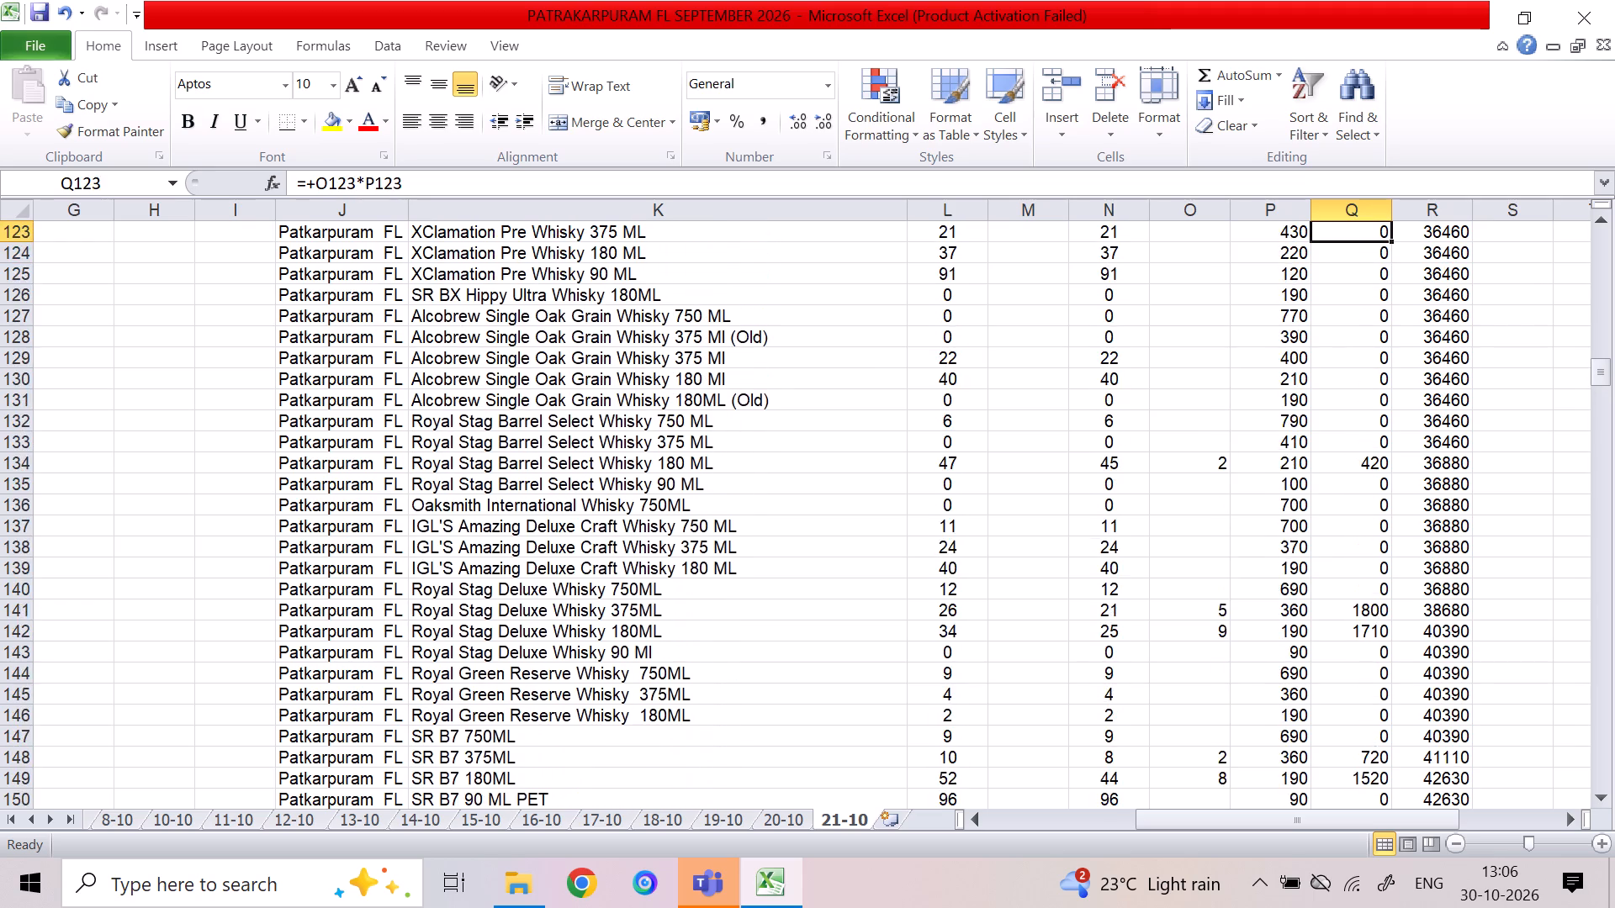
{"action": "key", "text": "Up"}
{"action": "key", "text": "Up"}
{"action": "key", "text": "Up"}
{"action": "key", "text": "Up"}
{"action": "key", "text": "Up"}
{"action": "key", "text": "Up"}
{"action": "key", "text": "Down"}
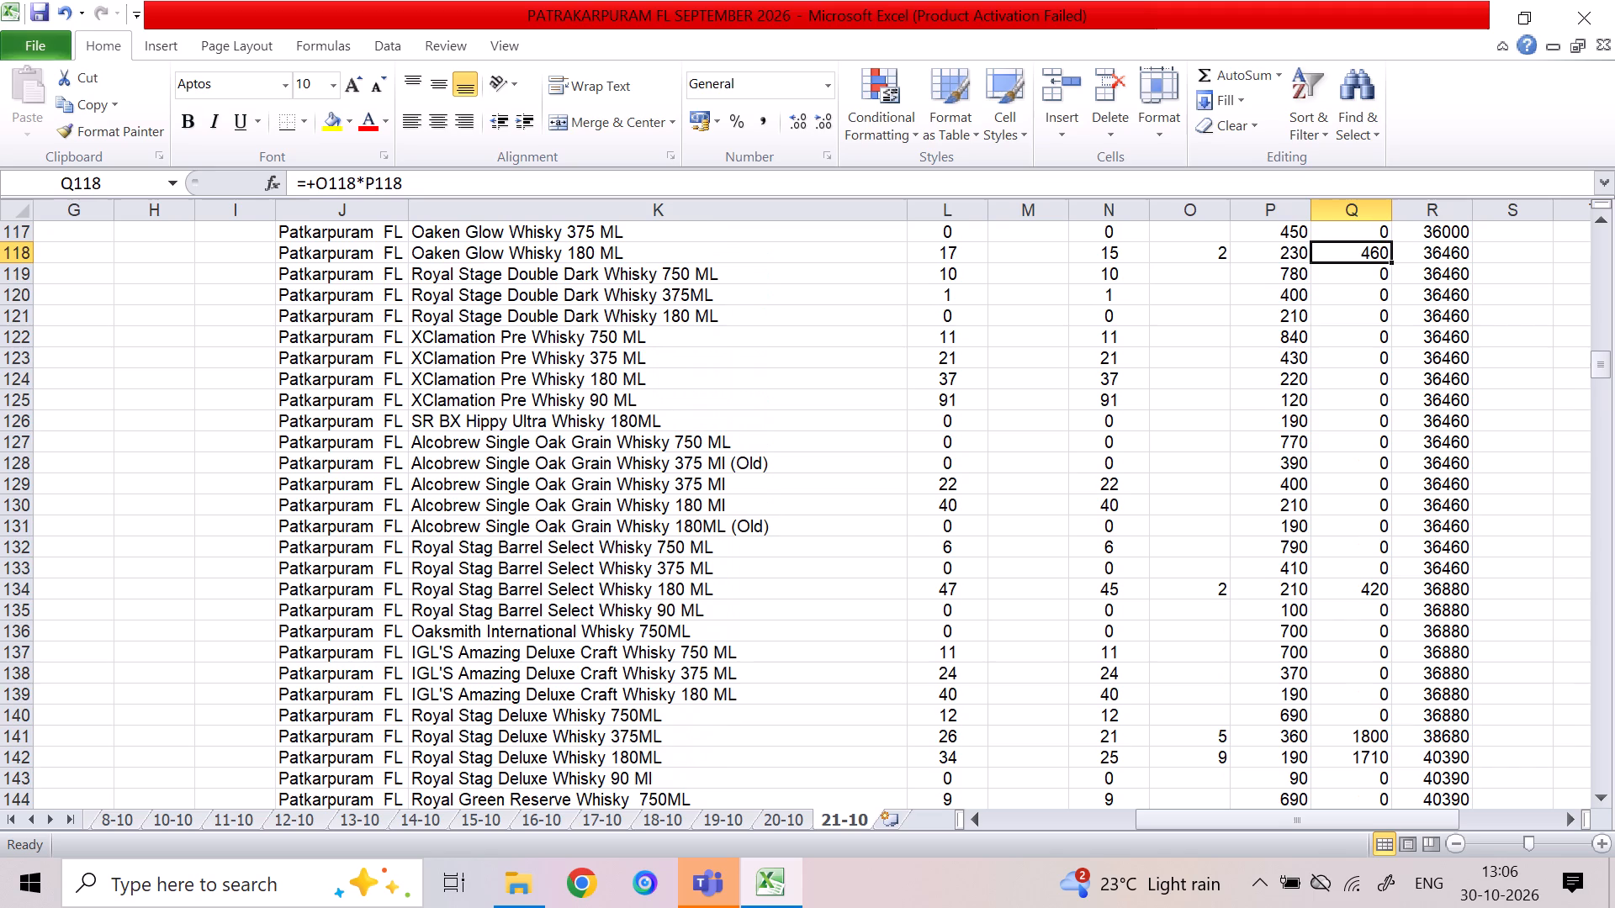
{"action": "key", "text": "Up"}
{"action": "key", "text": "Up"}
{"action": "key", "text": "Up"}
{"action": "key", "text": "Up"}
{"action": "key", "text": "Up"}
{"action": "key", "text": "Down"}
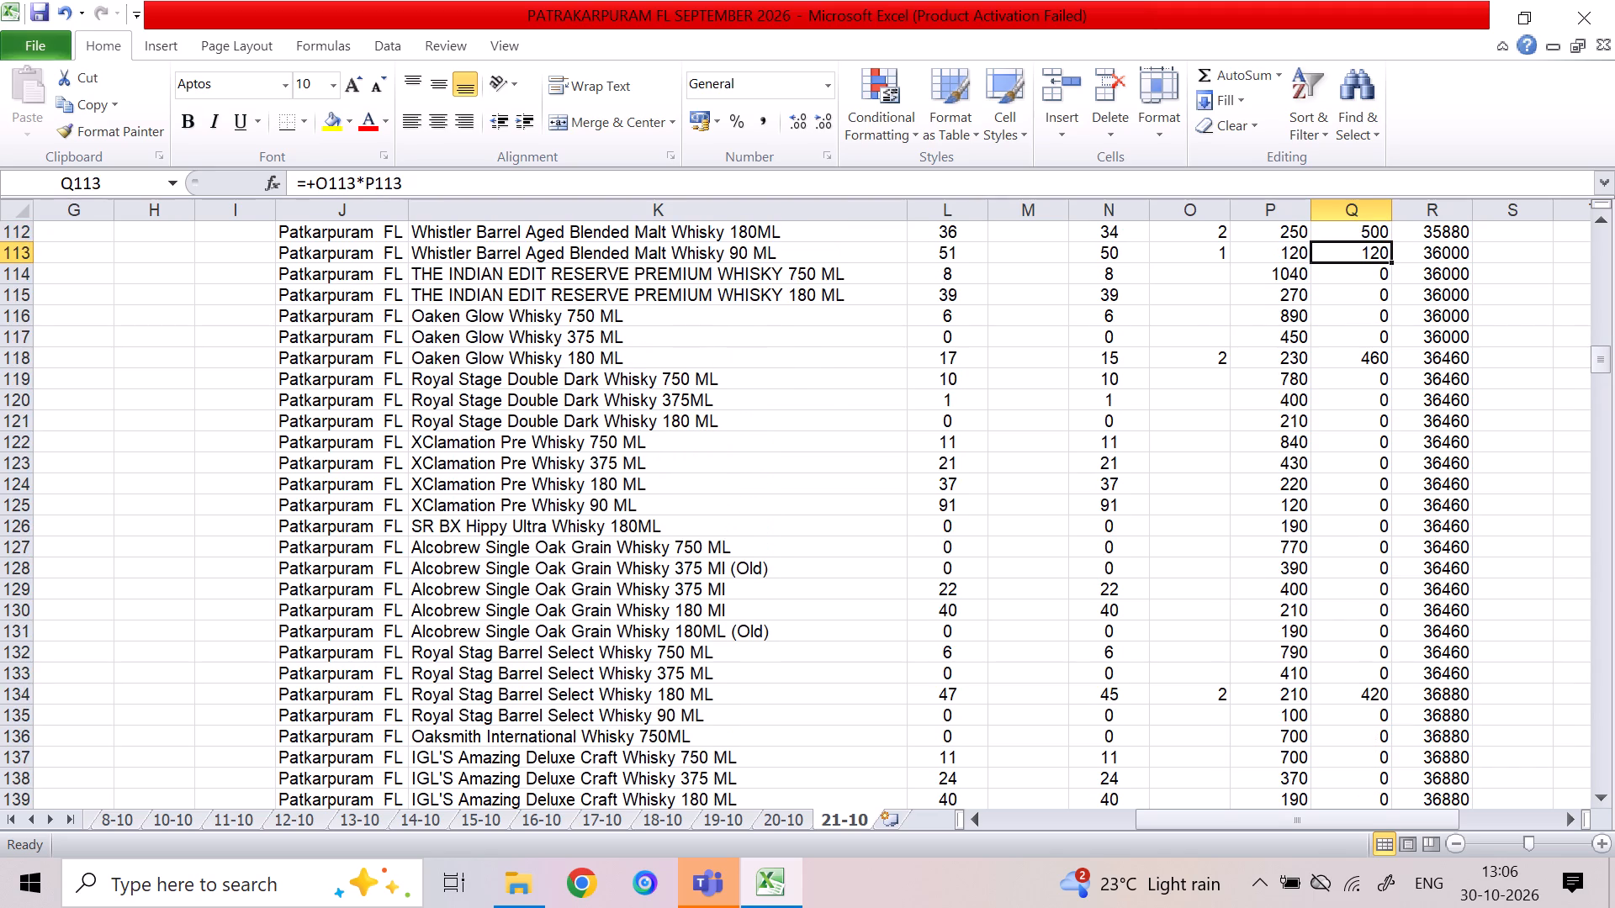
{"action": "key", "text": "Up"}
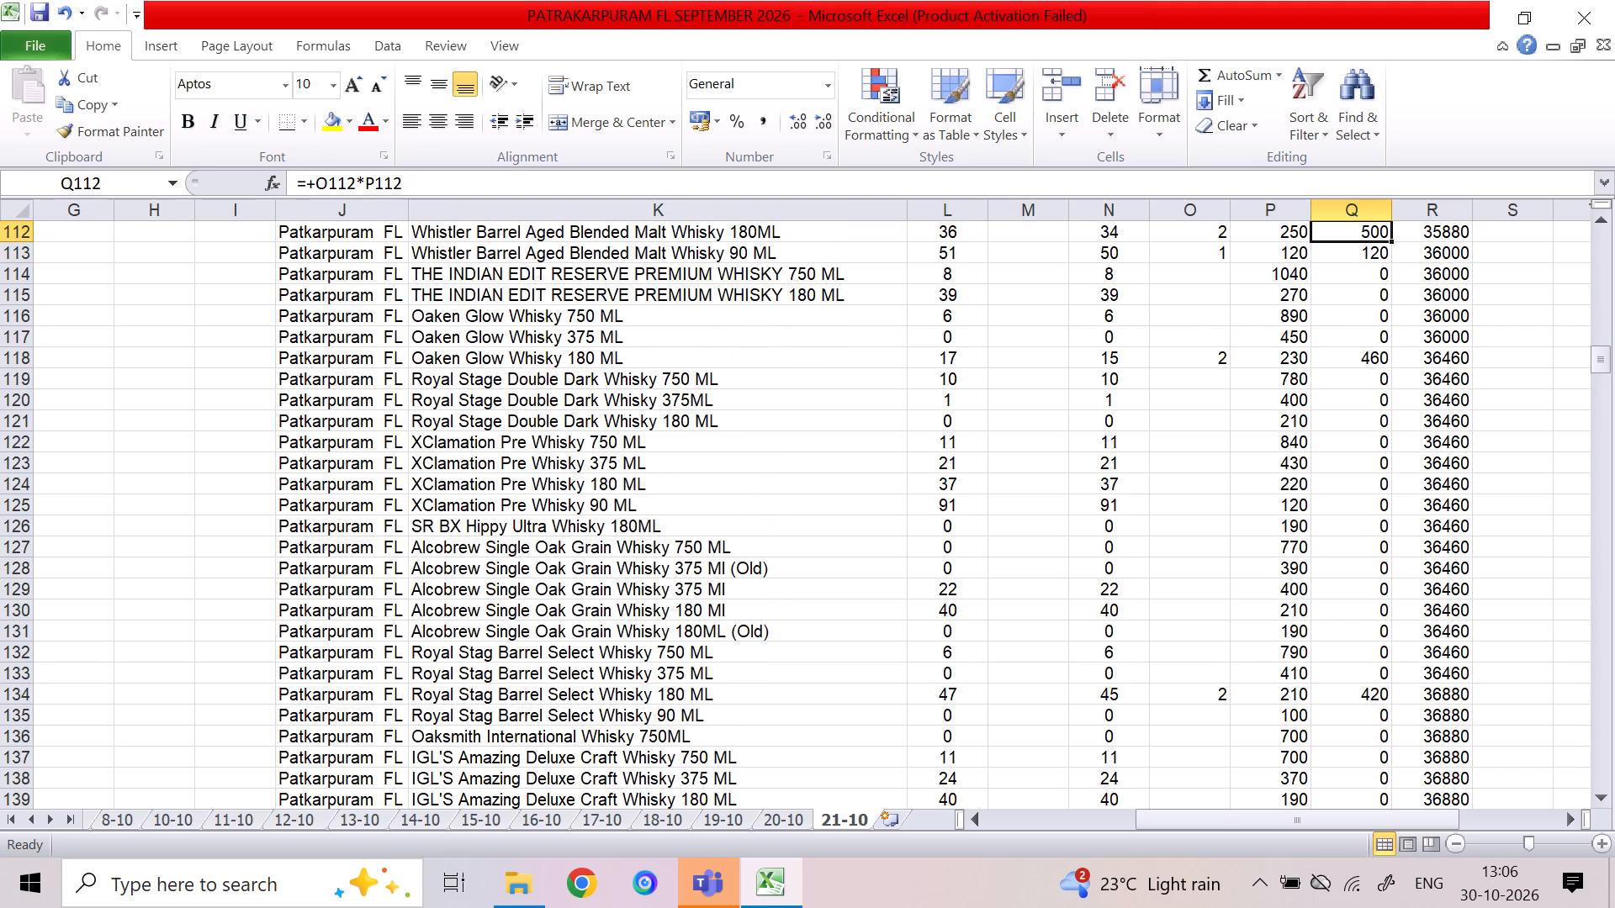
{"action": "key", "text": "Up"}
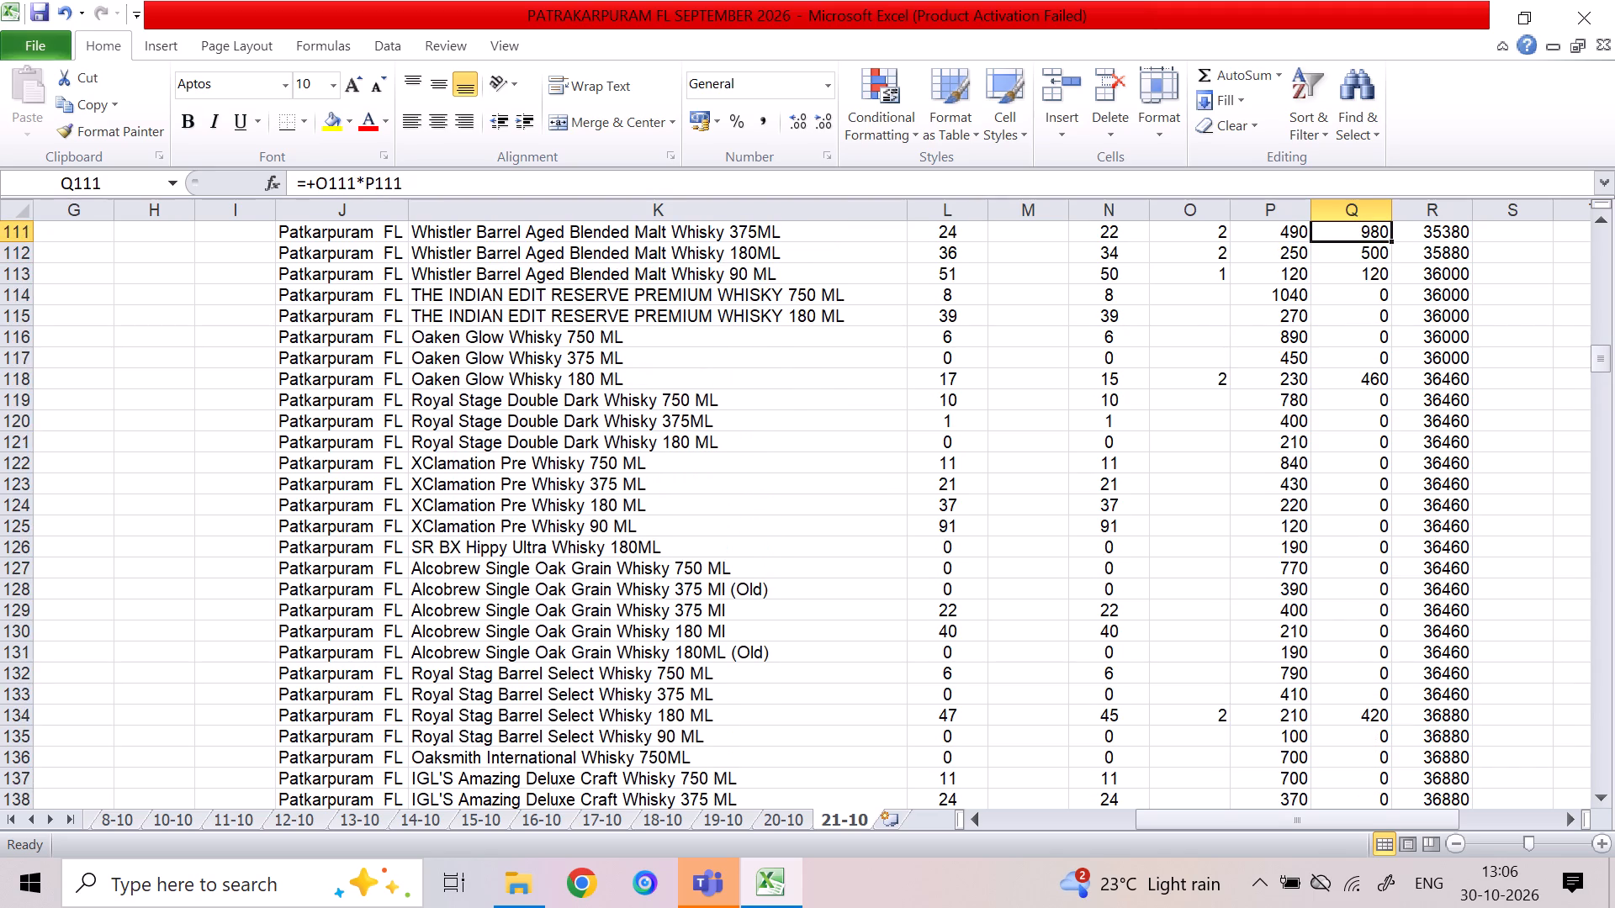
Check the column Q amounts from Whistler Barrel Aged Blended Malt Whisky 375ML up to the Blenders Pride Rare Premium Whisky rows.
{"action": "key", "text": "Up"}
{"action": "key", "text": "Up"}
{"action": "key", "text": "Up"}
{"action": "key", "text": "Up"}
{"action": "key", "text": "Up"}
{"action": "key", "text": "Up"}
{"action": "key", "text": "Up"}
{"action": "key", "text": "Up"}
{"action": "key", "text": "Up"}
{"action": "key", "text": "Up"}
{"action": "key", "text": "Up"}
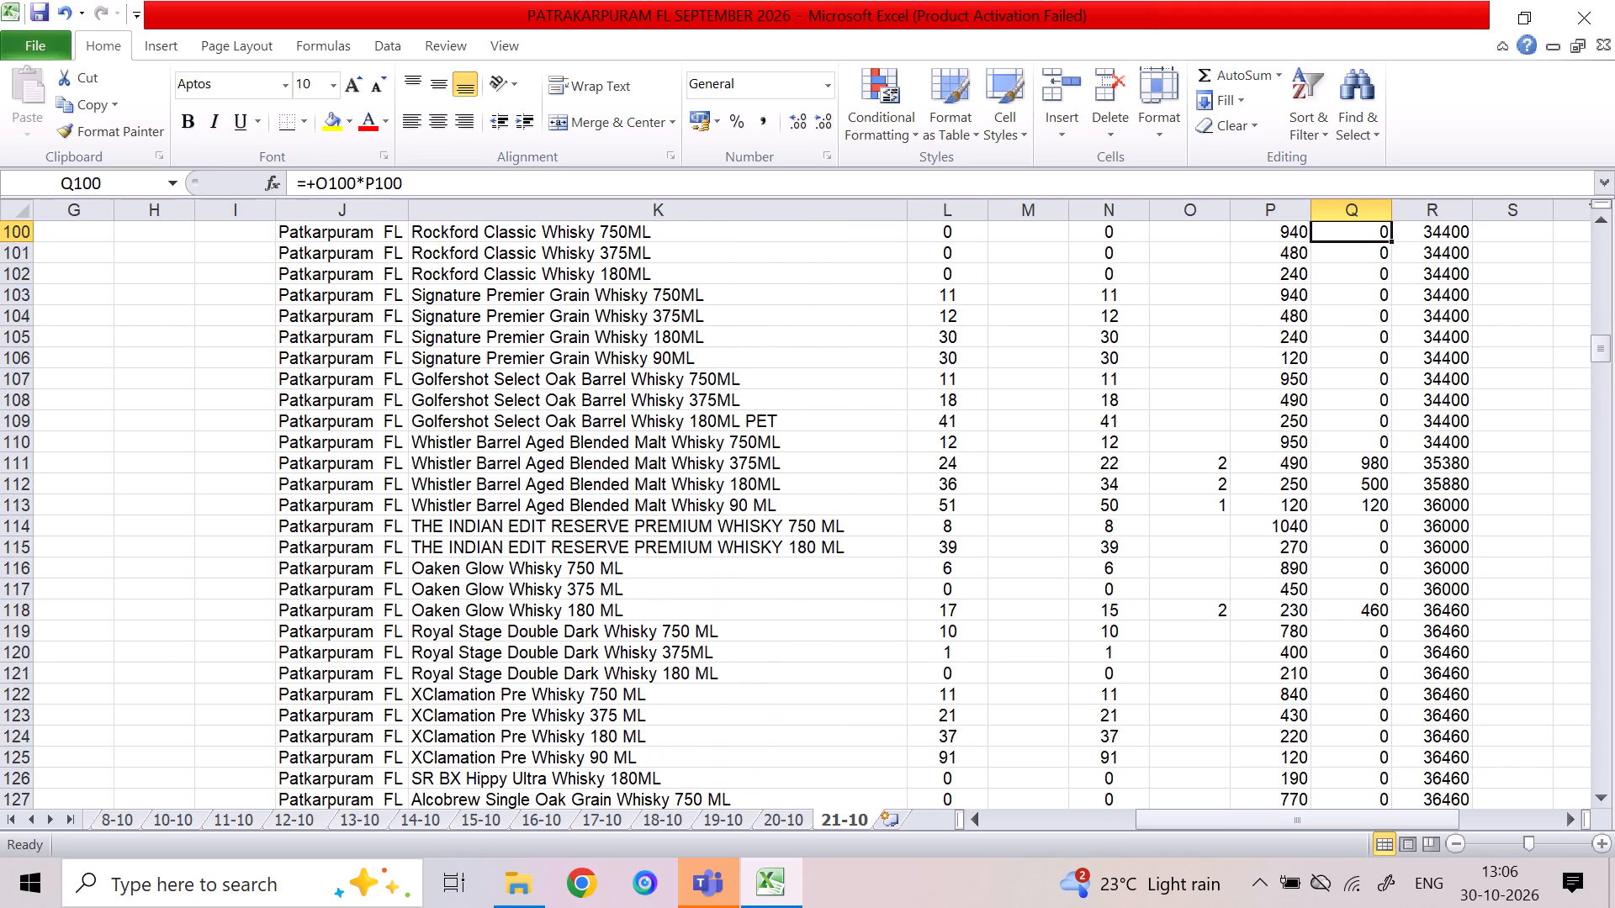
{"action": "key", "text": "Up"}
{"action": "key", "text": "Up"}
{"action": "key", "text": "Down"}
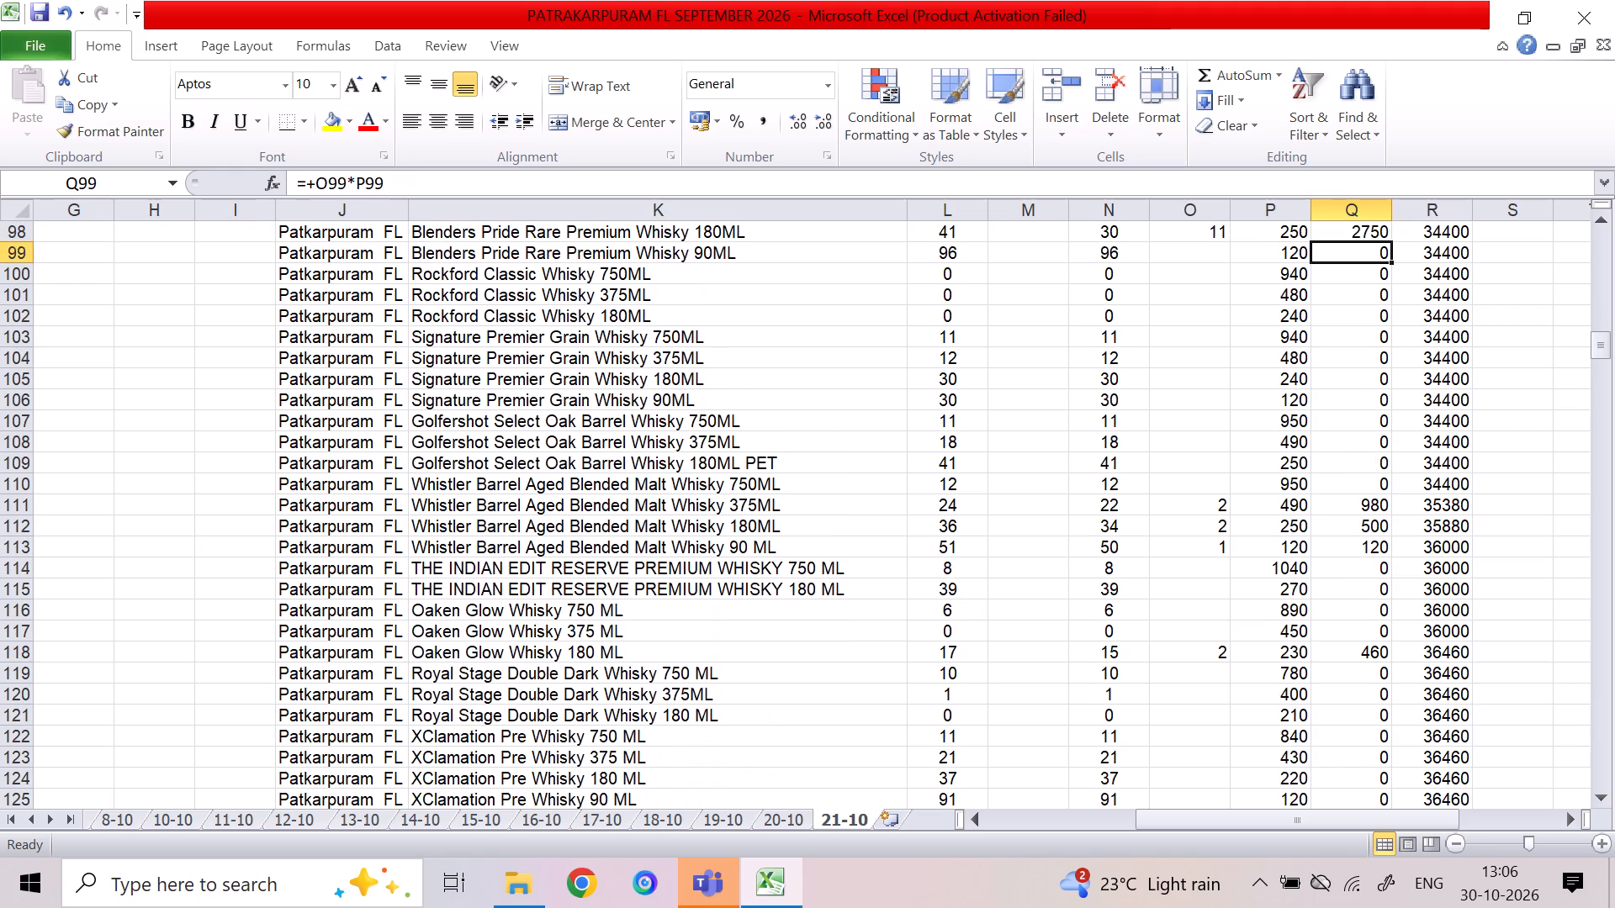
{"action": "key", "text": "Up"}
{"action": "key", "text": "Up"}
{"action": "key", "text": "Up"}
{"action": "key", "text": "Up"}
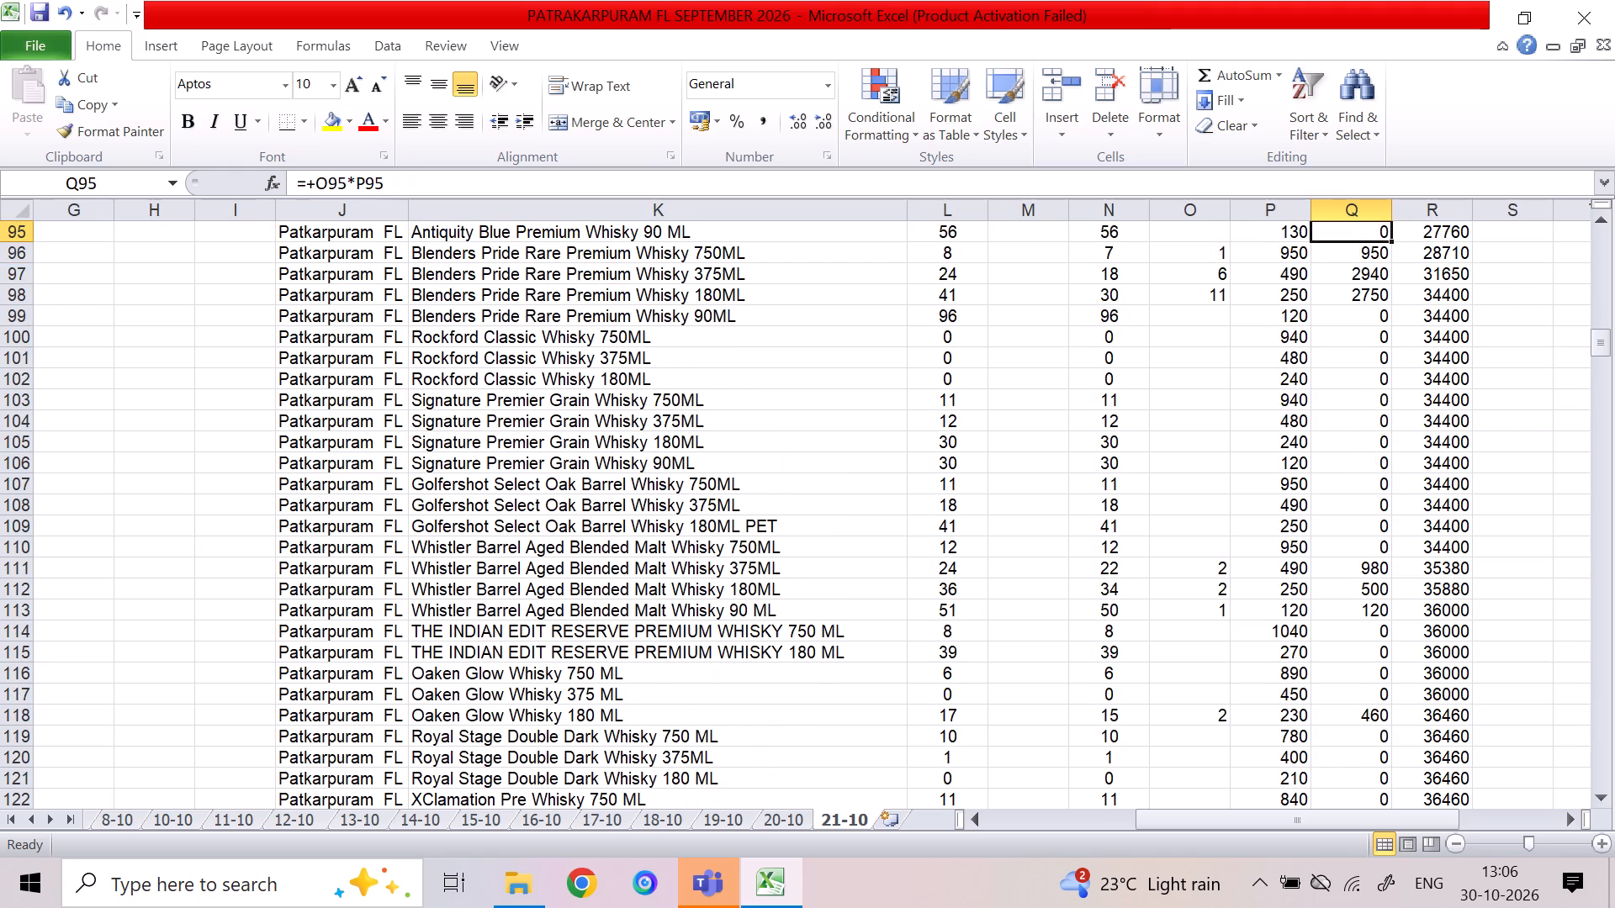
{"action": "key", "text": "Down"}
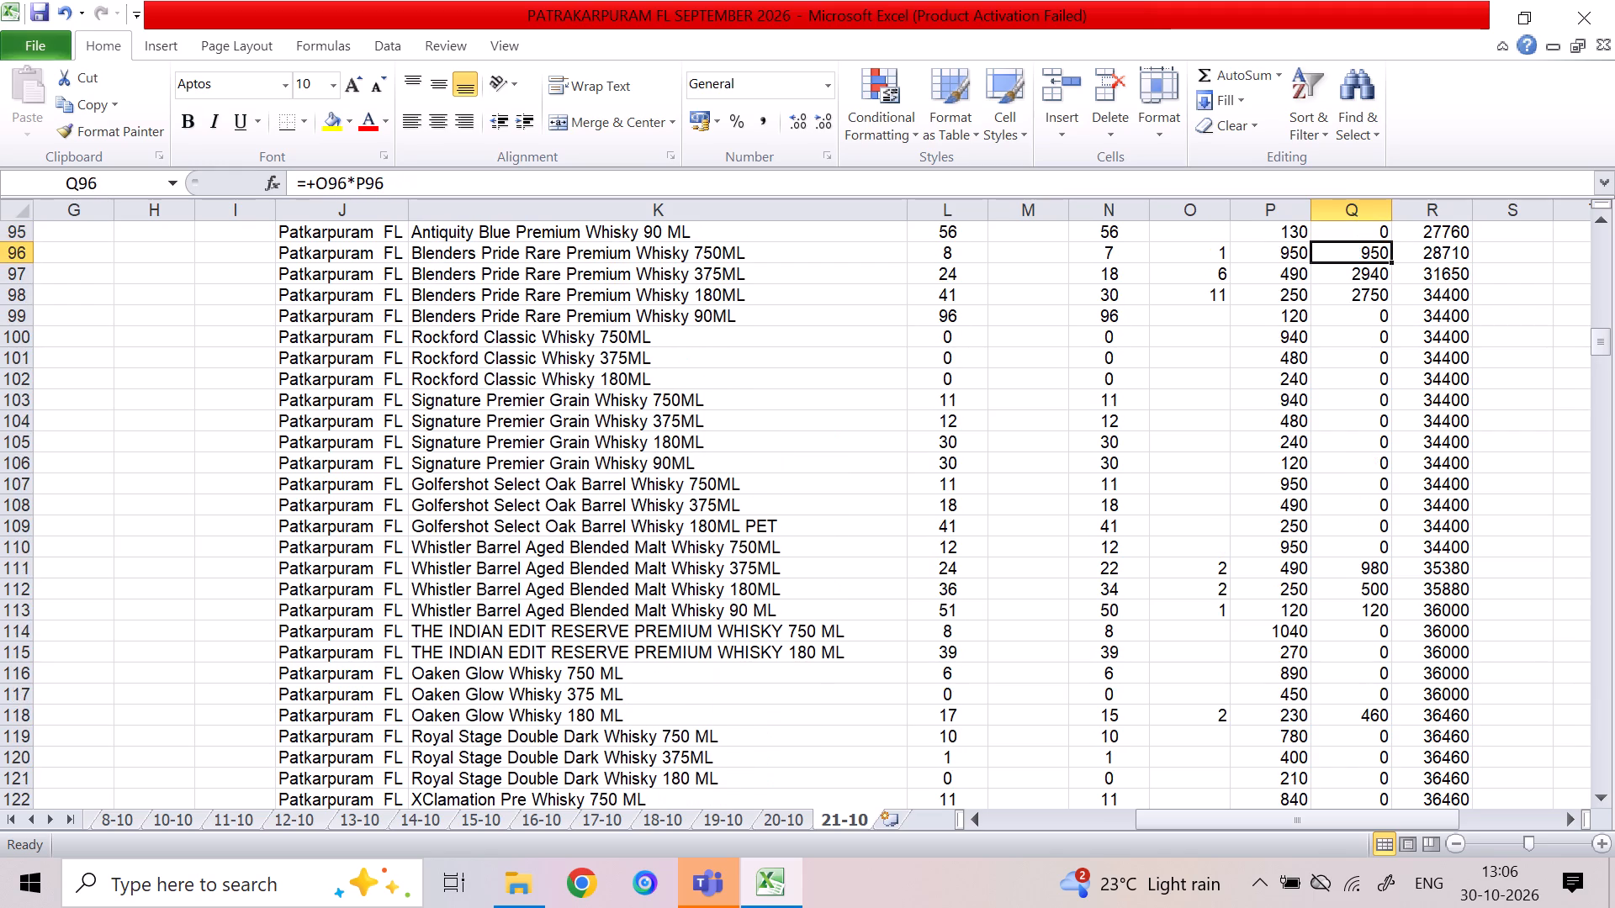
{"action": "key", "text": "Down"}
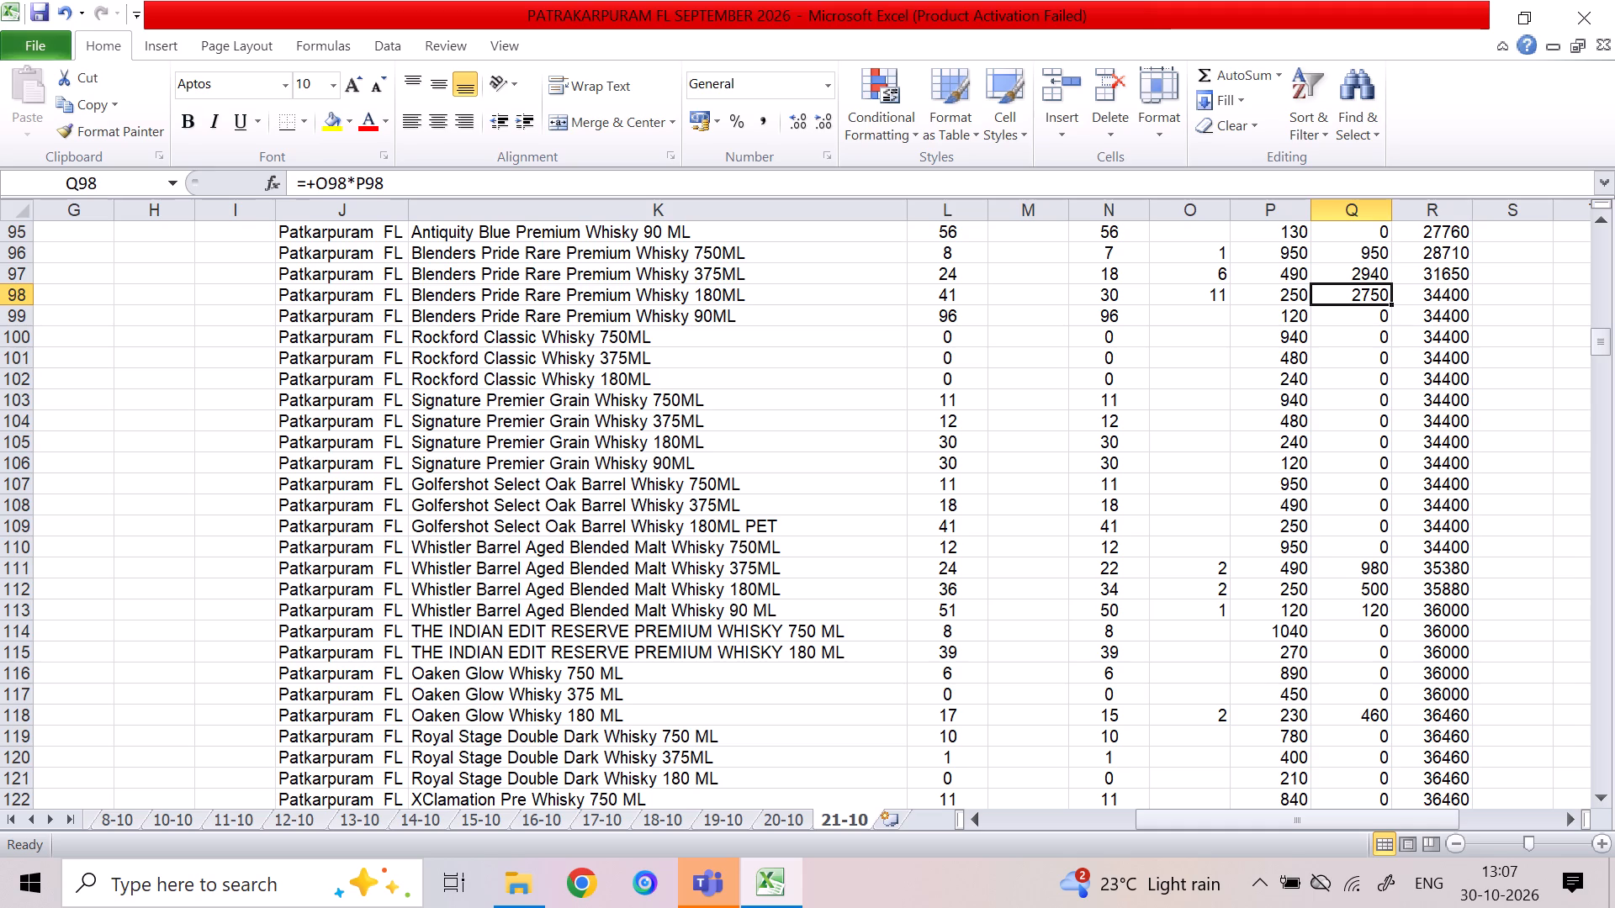
Enter Signature Premier Grain Whisky quantities in column O: 1 for 750ML, 2 for 375ML, 3 for 180ML and 2 for 90ML.
{"action": "key", "text": "Left"}
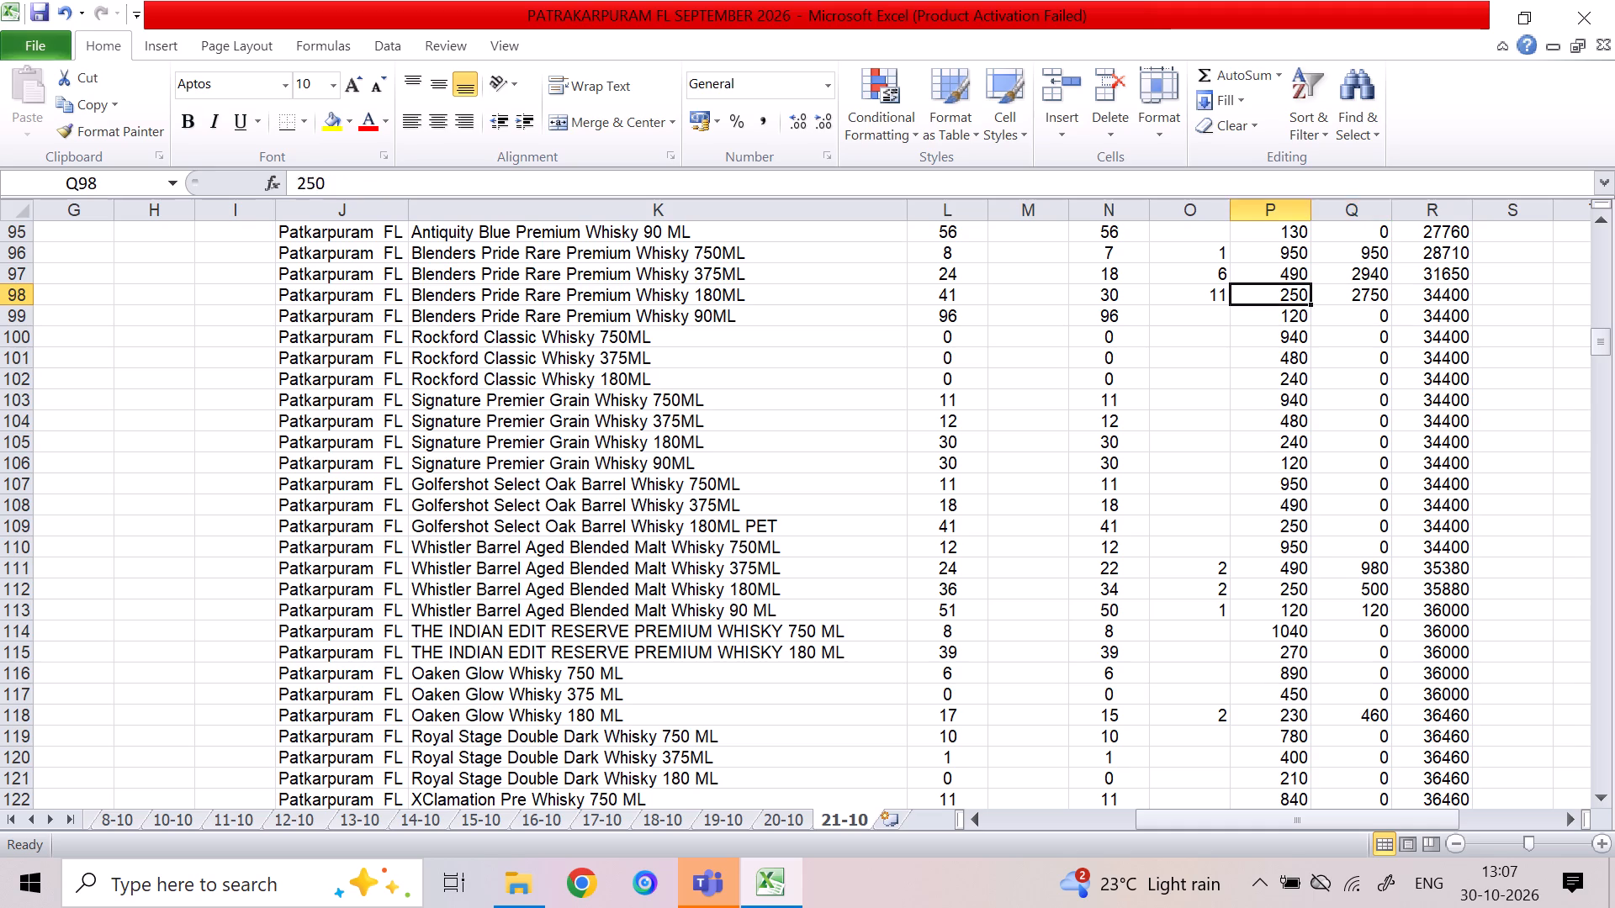
{"action": "key", "text": "Left"}
{"action": "key", "text": "Left"}
{"action": "key", "text": "Down"}
{"action": "key", "text": "Left"}
{"action": "key", "text": "Down"}
{"action": "key", "text": "Left"}
{"action": "key", "text": "Down"}
{"action": "key", "text": "Left"}
{"action": "key", "text": "Up"}
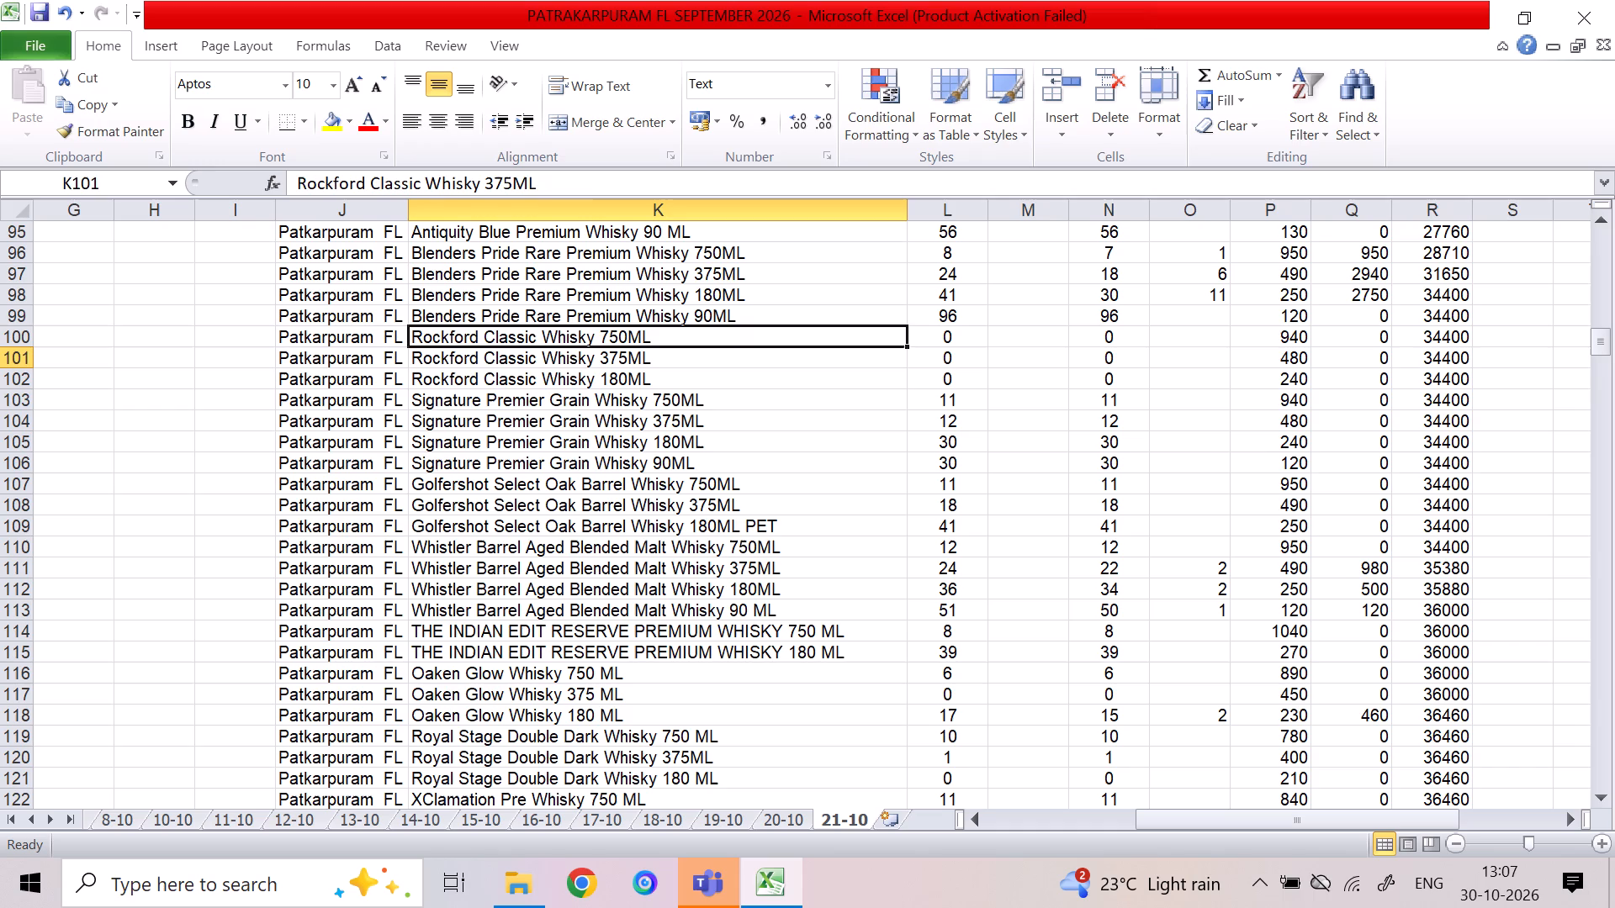
{"action": "key", "text": "Down"}
{"action": "key", "text": "Down"}
{"action": "key", "text": "Down"}
{"action": "key", "text": "Right"}
{"action": "key", "text": "Right"}
{"action": "key", "text": "Right"}
{"action": "key", "text": "Right"}
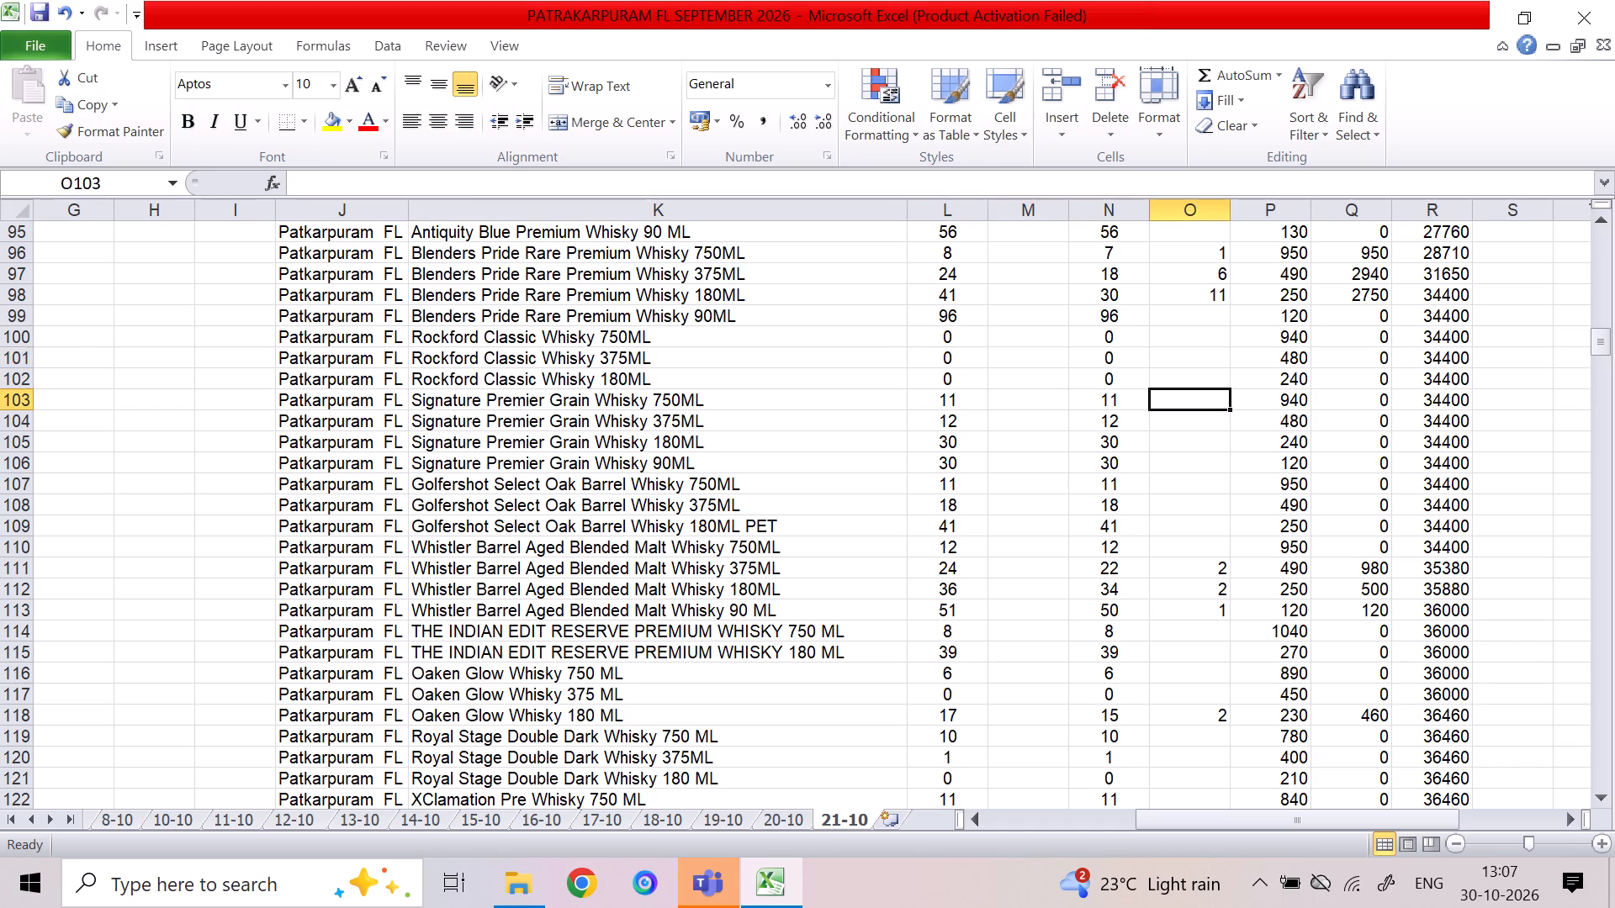
{"action": "key", "text": "1"}
{"action": "key", "text": "Down"}
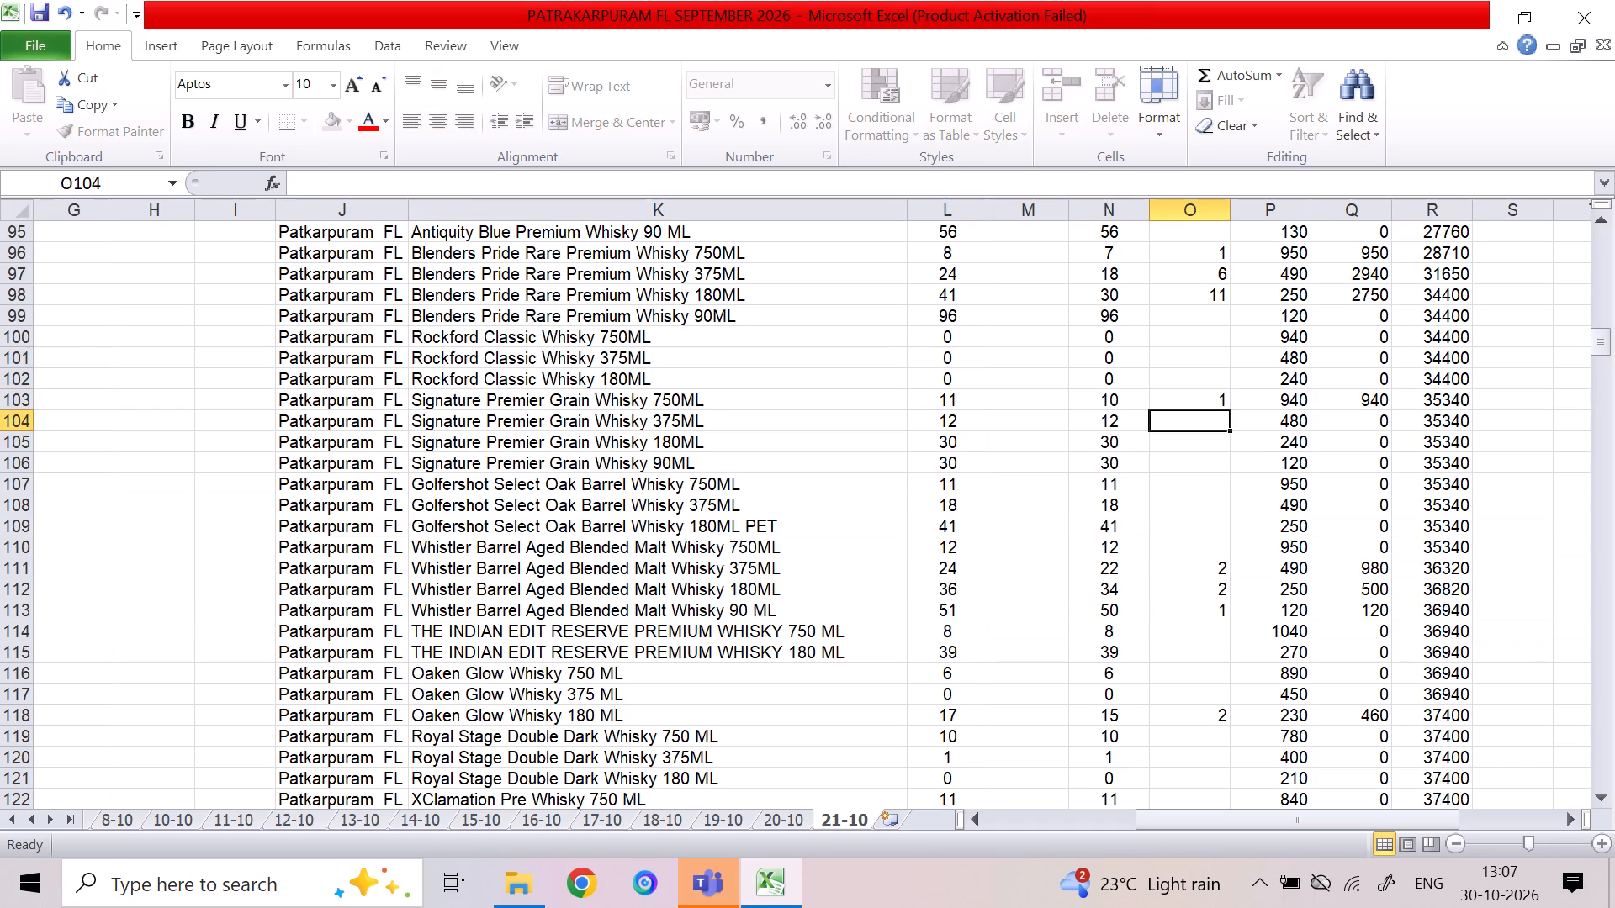
{"action": "key", "text": "2"}
{"action": "key", "text": "Down"}
{"action": "key", "text": "3"}
{"action": "key", "text": "Down"}
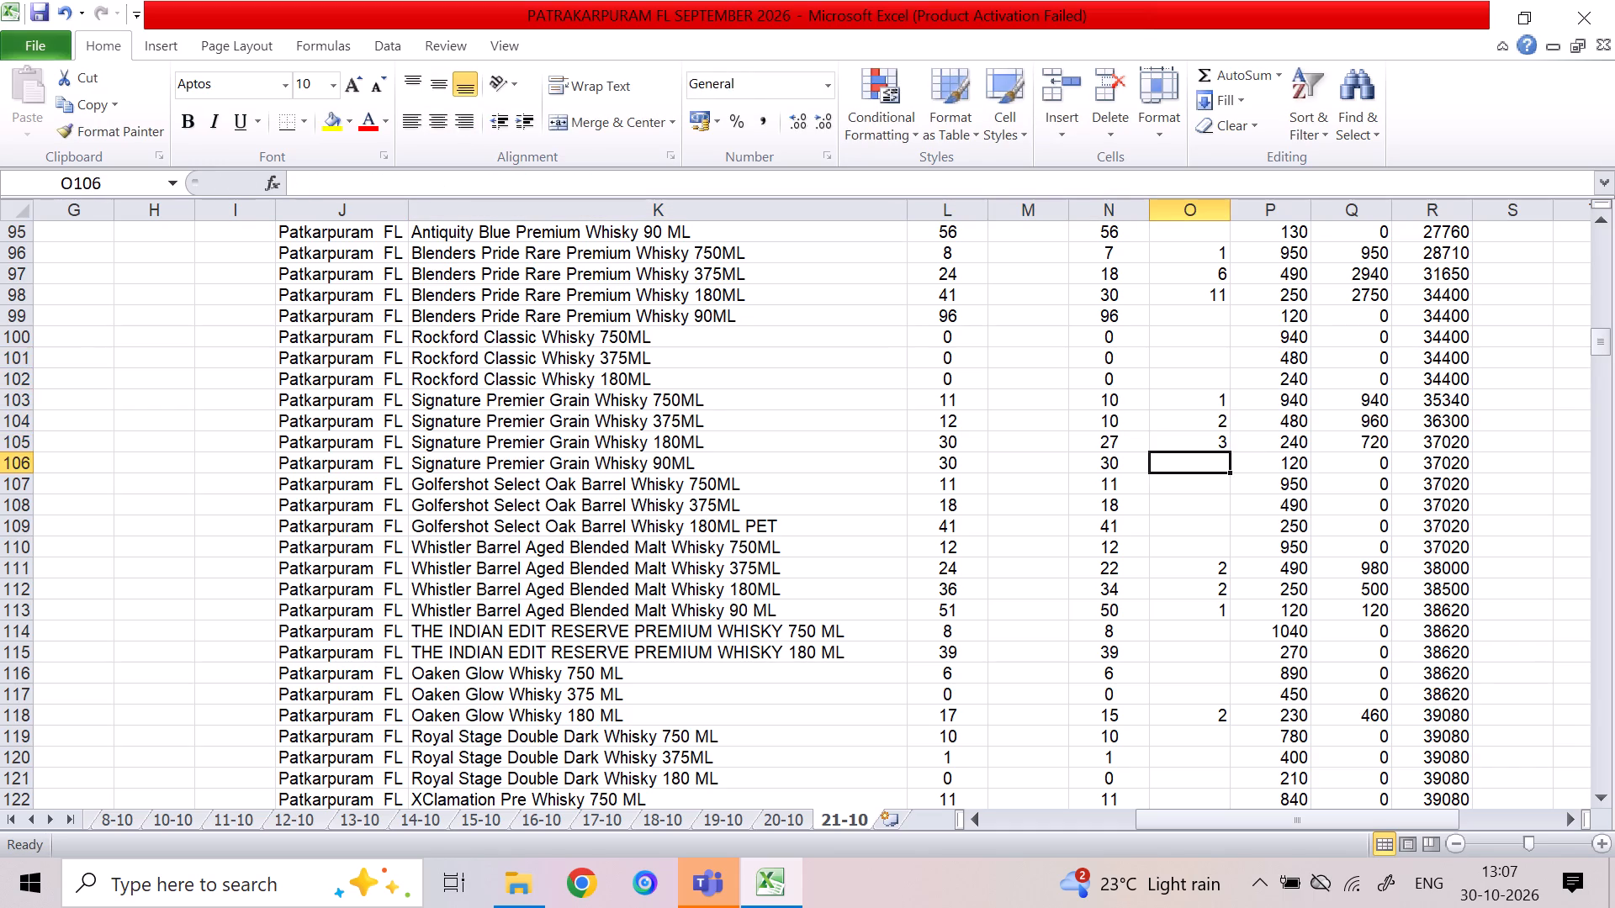
{"action": "key", "text": "2"}
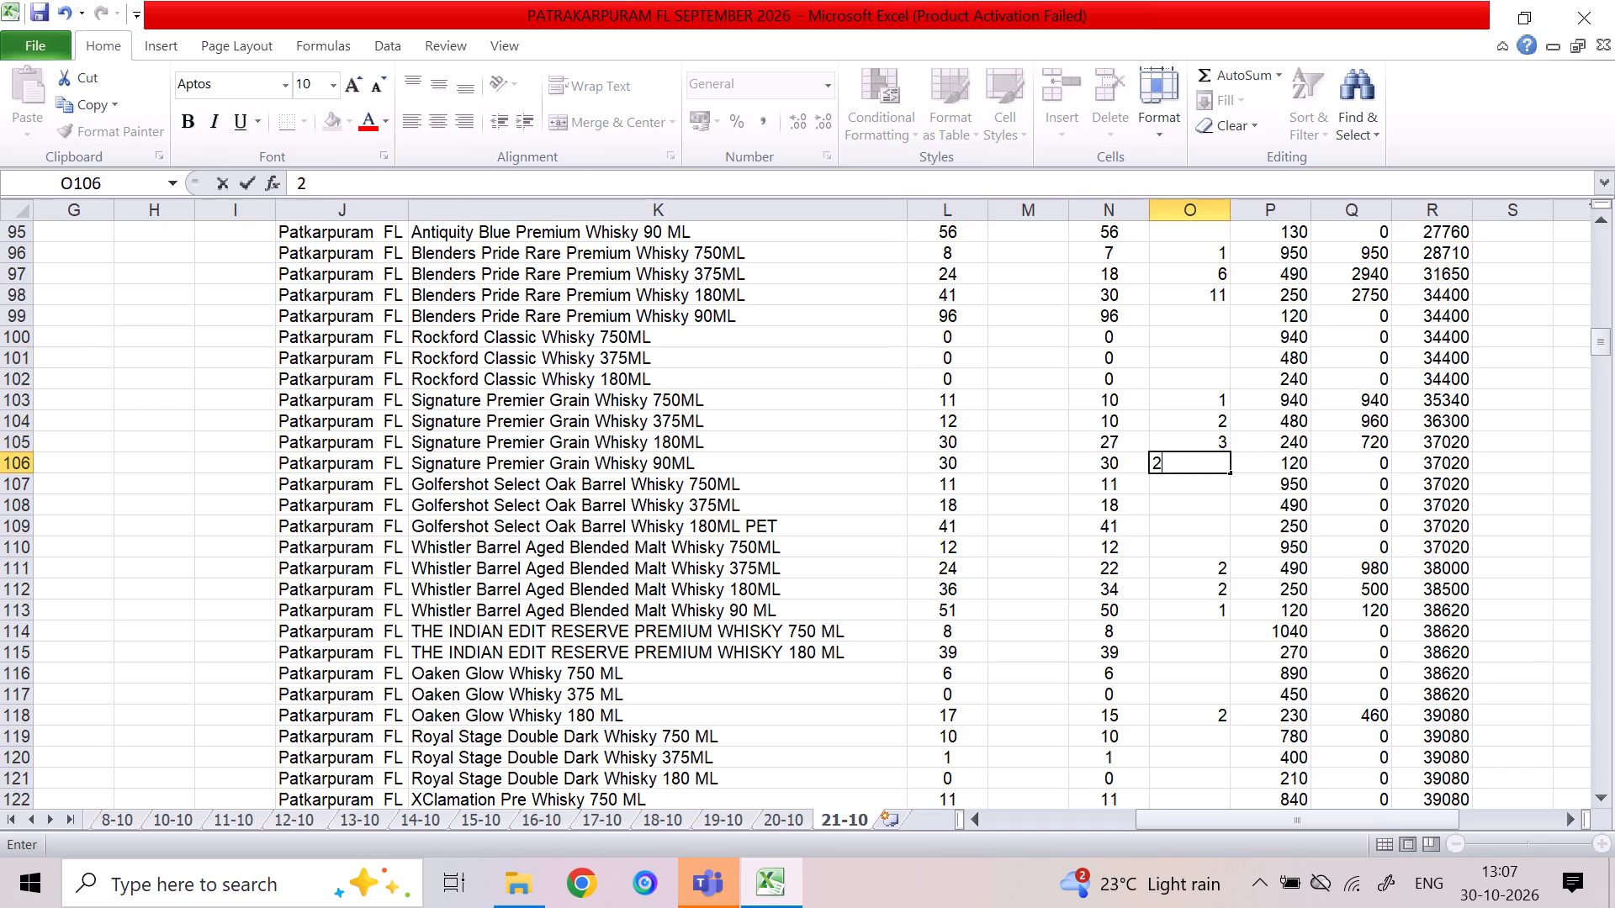
{"action": "key", "text": "Right"}
Check the column R running total from the Golfershot Select rows down to Yellow Designer Whisky 180 Ml.
{"action": "key", "text": "Down"}
{"action": "key", "text": "Right"}
{"action": "key", "text": "Down"}
{"action": "key", "text": "Right"}
{"action": "key", "text": "Down"}
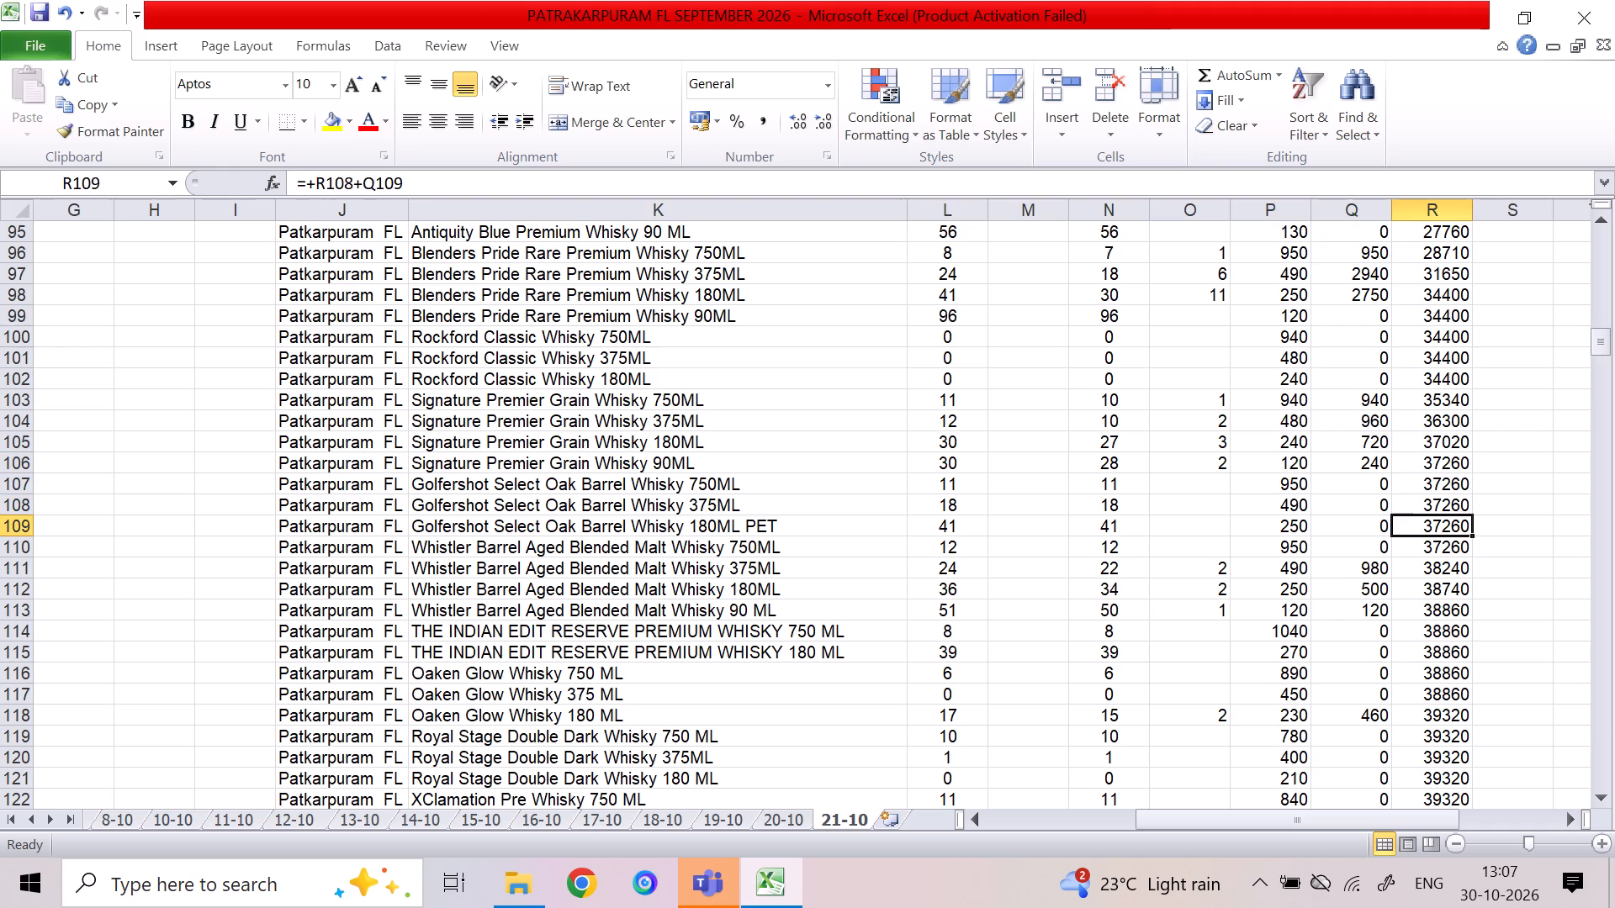
{"action": "key", "text": "Right"}
{"action": "key", "text": "Down"}
{"action": "key", "text": "Down"}
{"action": "key", "text": "Down"}
{"action": "key", "text": "Down"}
{"action": "key", "text": "Down"}
{"action": "key", "text": "Down"}
{"action": "key", "text": "Down"}
{"action": "key", "text": "Down"}
{"action": "key", "text": "Down"}
{"action": "key", "text": "Down"}
{"action": "key", "text": "Down"}
{"action": "key", "text": "Down"}
{"action": "key", "text": "Down"}
{"action": "key", "text": "Down"}
{"action": "key", "text": "Down"}
{"action": "key", "text": "Down"}
{"action": "key", "text": "Down"}
{"action": "key", "text": "Down"}
{"action": "key", "text": "Down"}
{"action": "key", "text": "Down"}
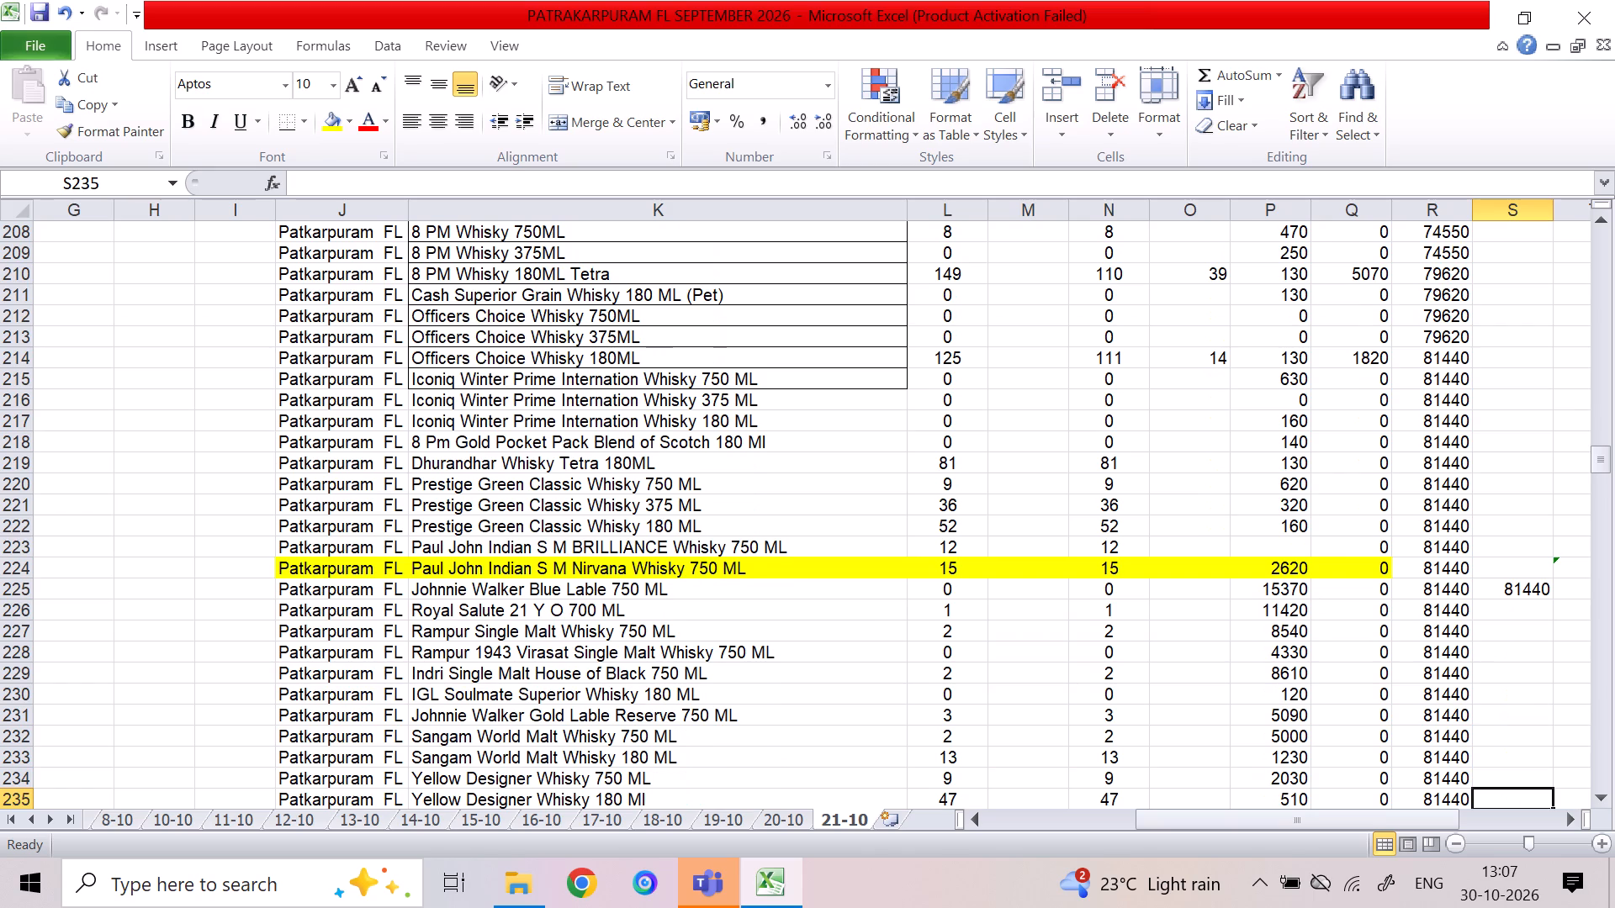
Save the workbook.
{"action": "key", "text": "ctrl+s"}
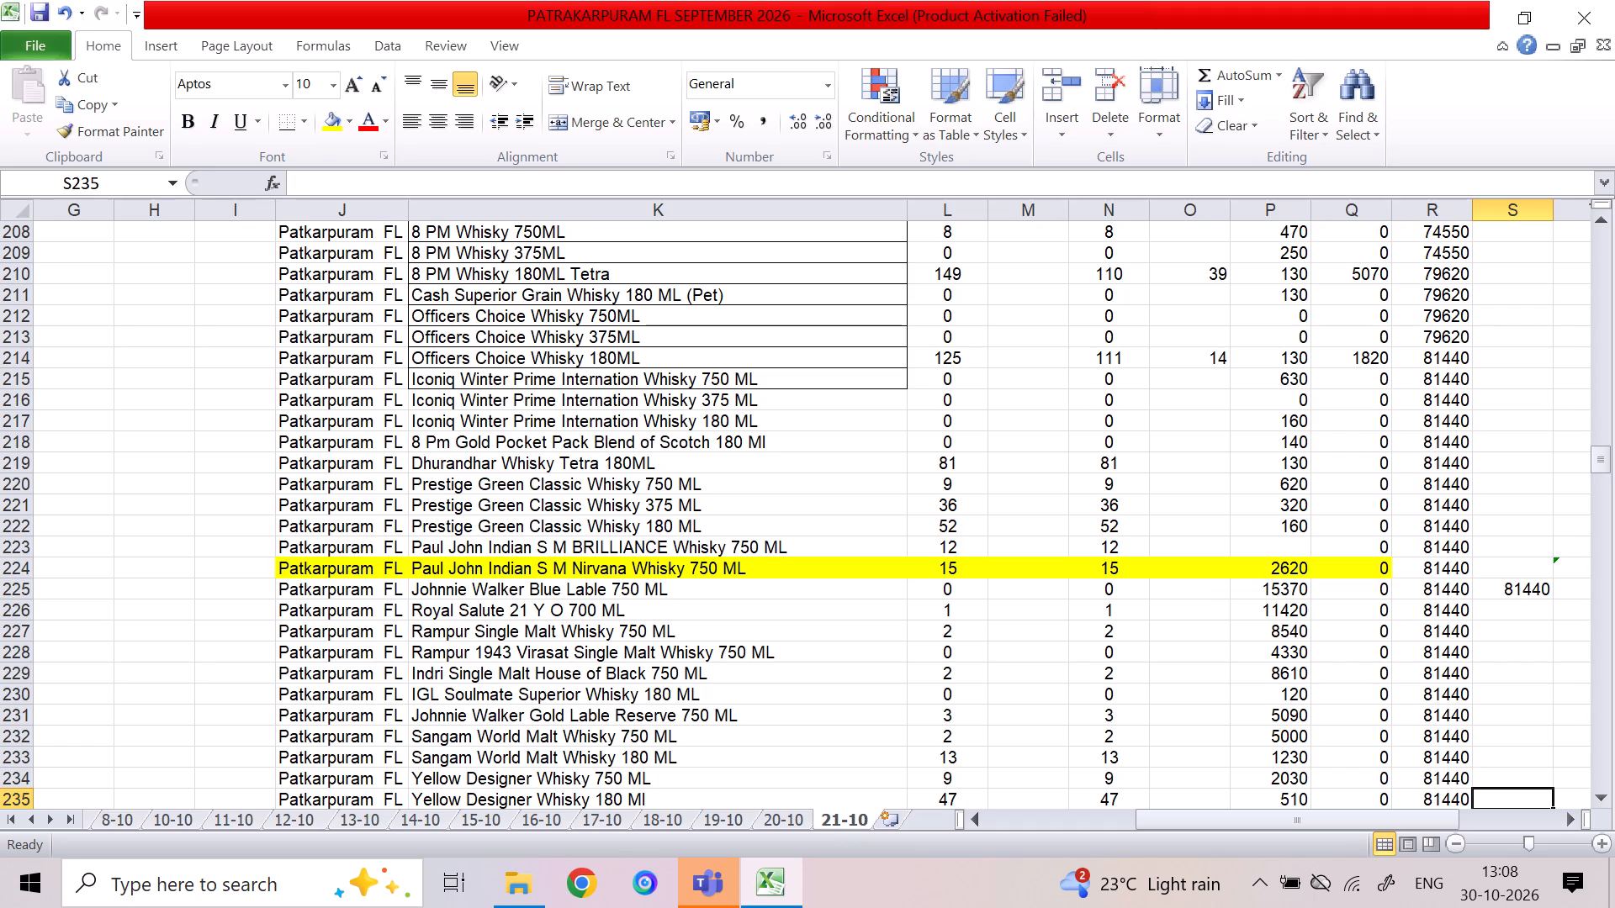
Look through the premium whisky rows from Johnnie Walker Blue Lable 750 ML down to Dewars 15 Yo 750 ML.
{"action": "left_click", "coordinate": [1206, 592]}
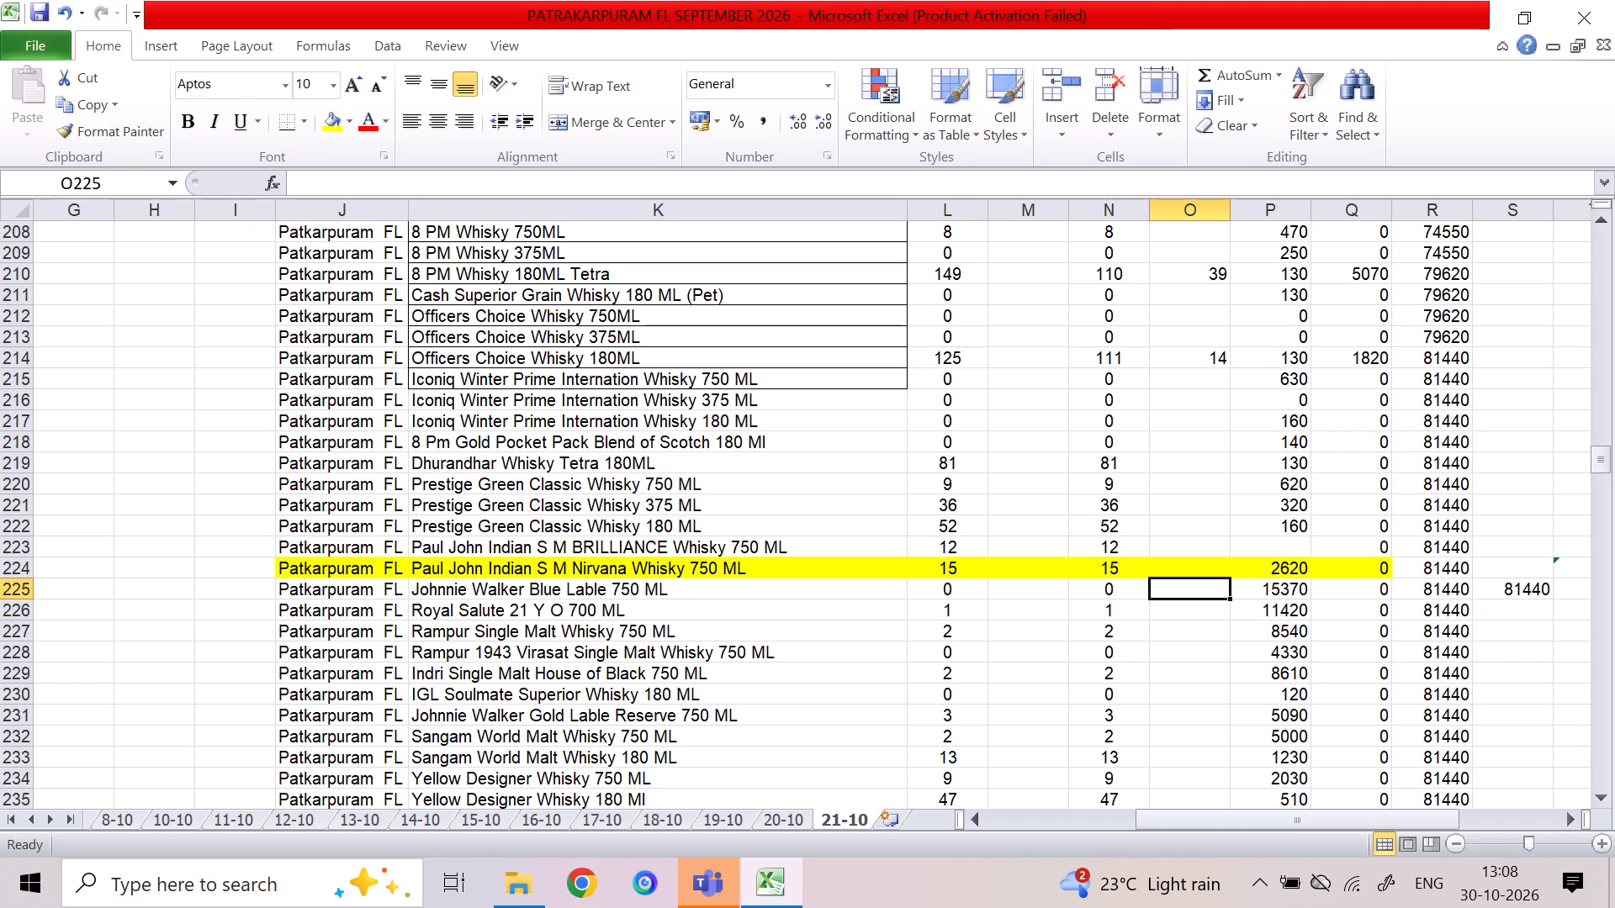
{"action": "key", "text": "Down"}
{"action": "key", "text": "Down"}
{"action": "key", "text": "Down"}
{"action": "key", "text": "Down"}
{"action": "key", "text": "Down"}
{"action": "key", "text": "Down"}
{"action": "key", "text": "Down"}
{"action": "key", "text": "Down"}
{"action": "key", "text": "Down"}
{"action": "key", "text": "Down"}
{"action": "key", "text": "Down"}
{"action": "key", "text": "Down"}
{"action": "key", "text": "Down"}
{"action": "key", "text": "Down"}
{"action": "key", "text": "Down"}
{"action": "key", "text": "Down"}
{"action": "key", "text": "Down"}
{"action": "key", "text": "Down"}
{"action": "key", "text": "Down"}
{"action": "key", "text": "Down"}
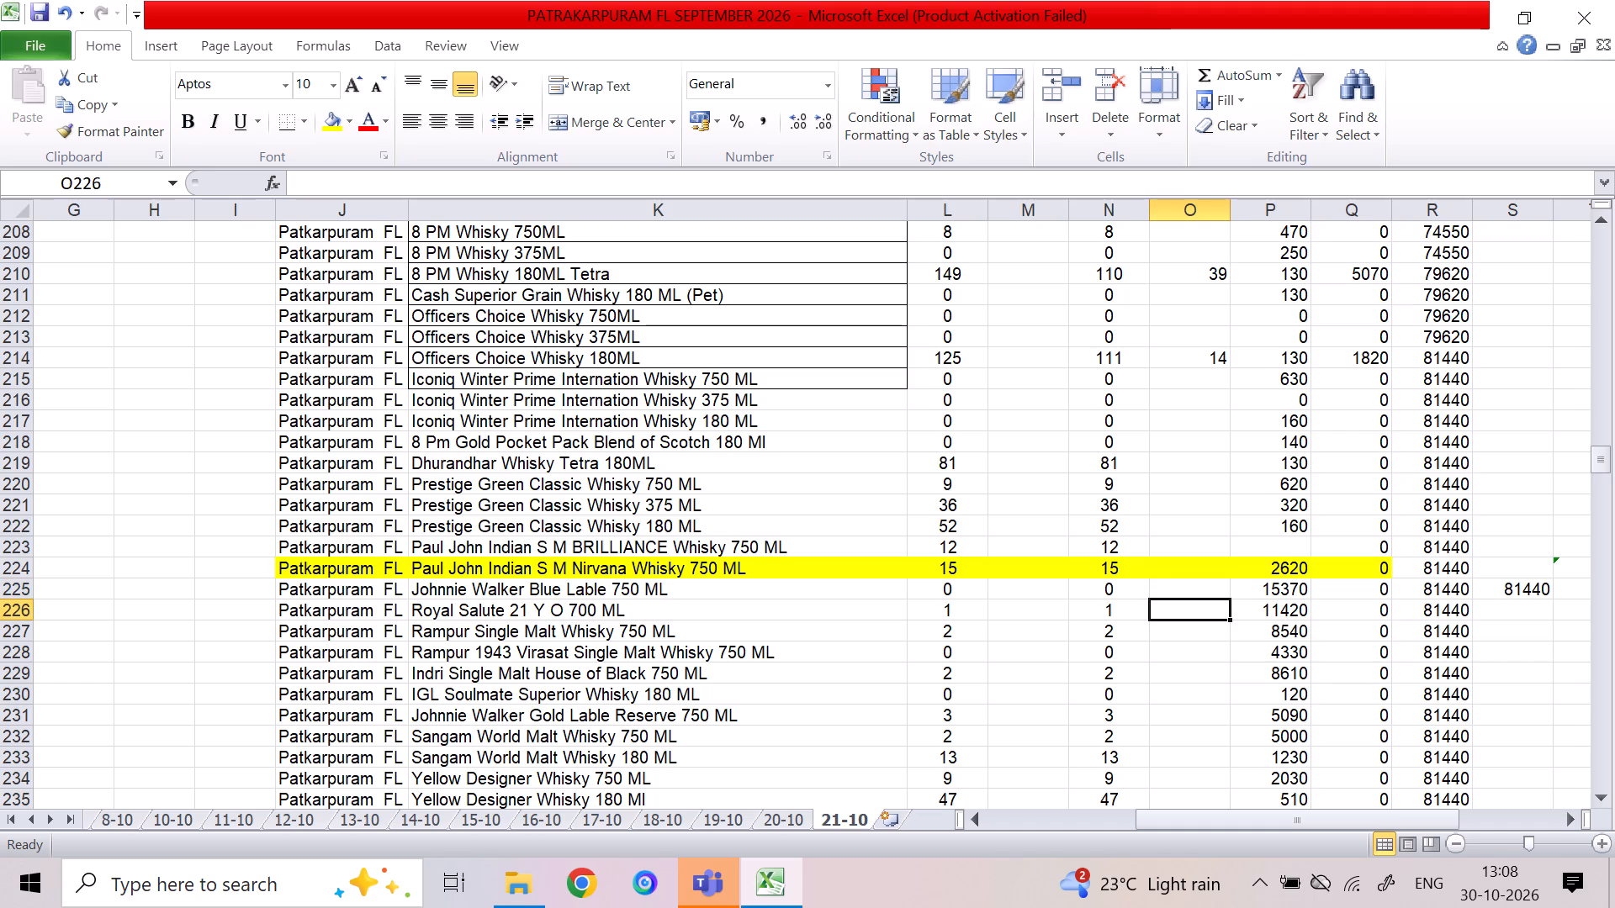
{"action": "key", "text": "Down"}
{"action": "key", "text": "Down"}
{"action": "key", "text": "Down"}
{"action": "key", "text": "Down"}
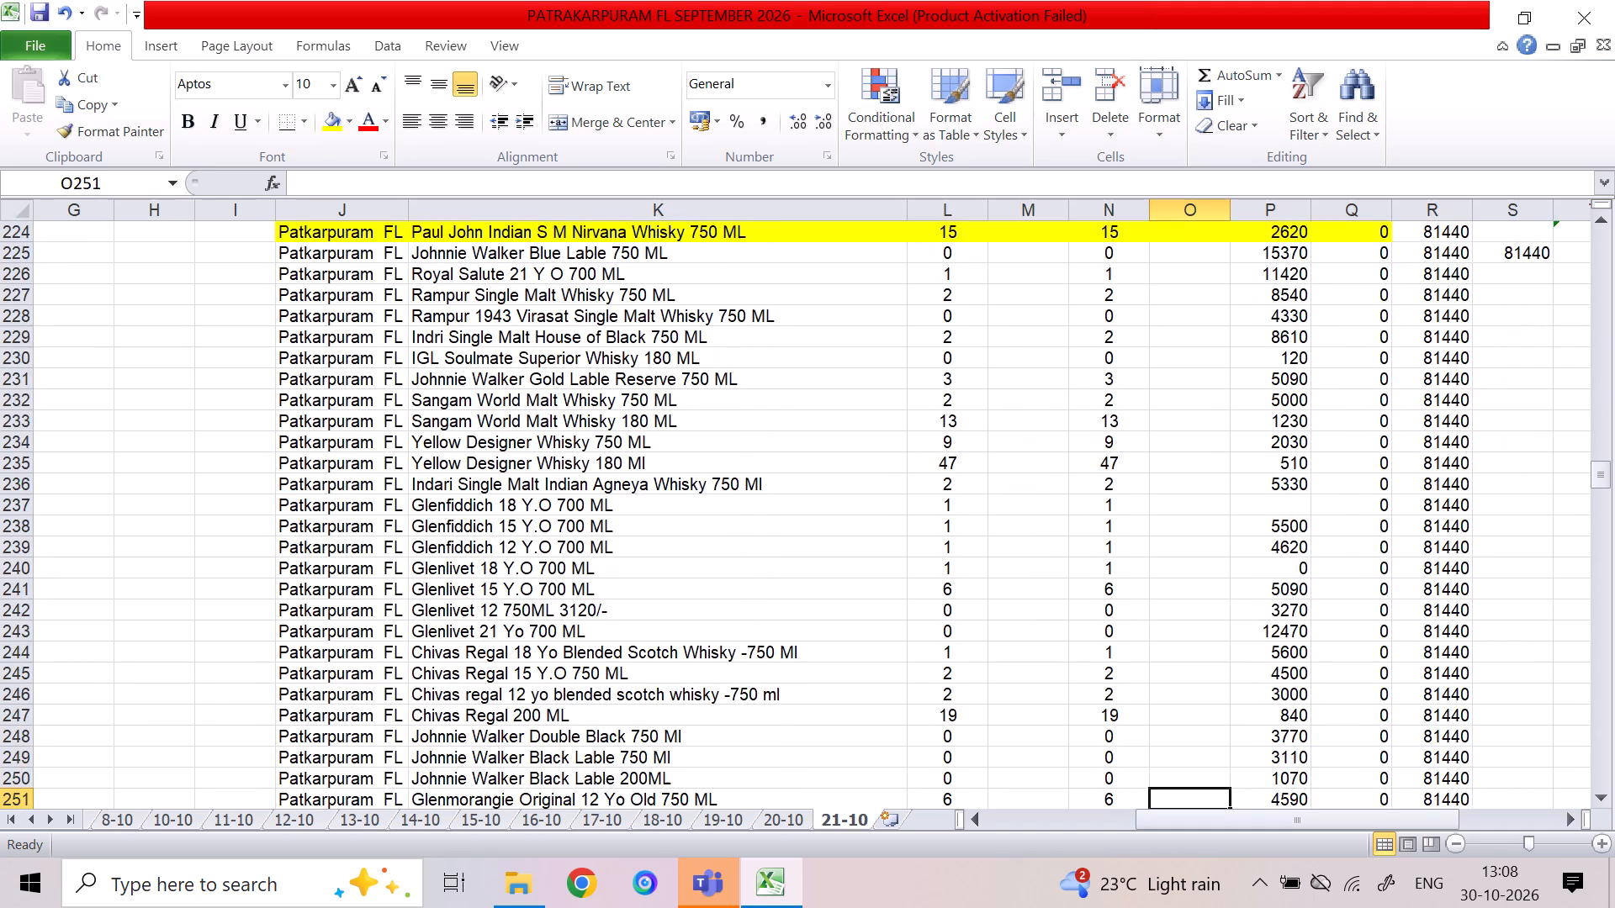
{"action": "key", "text": "Down"}
{"action": "key", "text": "Down"}
{"action": "key", "text": "Down"}
{"action": "key", "text": "Down"}
{"action": "key", "text": "Down"}
{"action": "key", "text": "Down"}
{"action": "key", "text": "Down"}
{"action": "key", "text": "Down"}
{"action": "key", "text": "Down"}
{"action": "key", "text": "Down"}
{"action": "key", "text": "Down"}
{"action": "key", "text": "Down"}
{"action": "key", "text": "Down"}
{"action": "key", "text": "Down"}
{"action": "key", "text": "Down"}
{"action": "key", "text": "Down"}
{"action": "key", "text": "Down"}
{"action": "key", "text": "Down"}
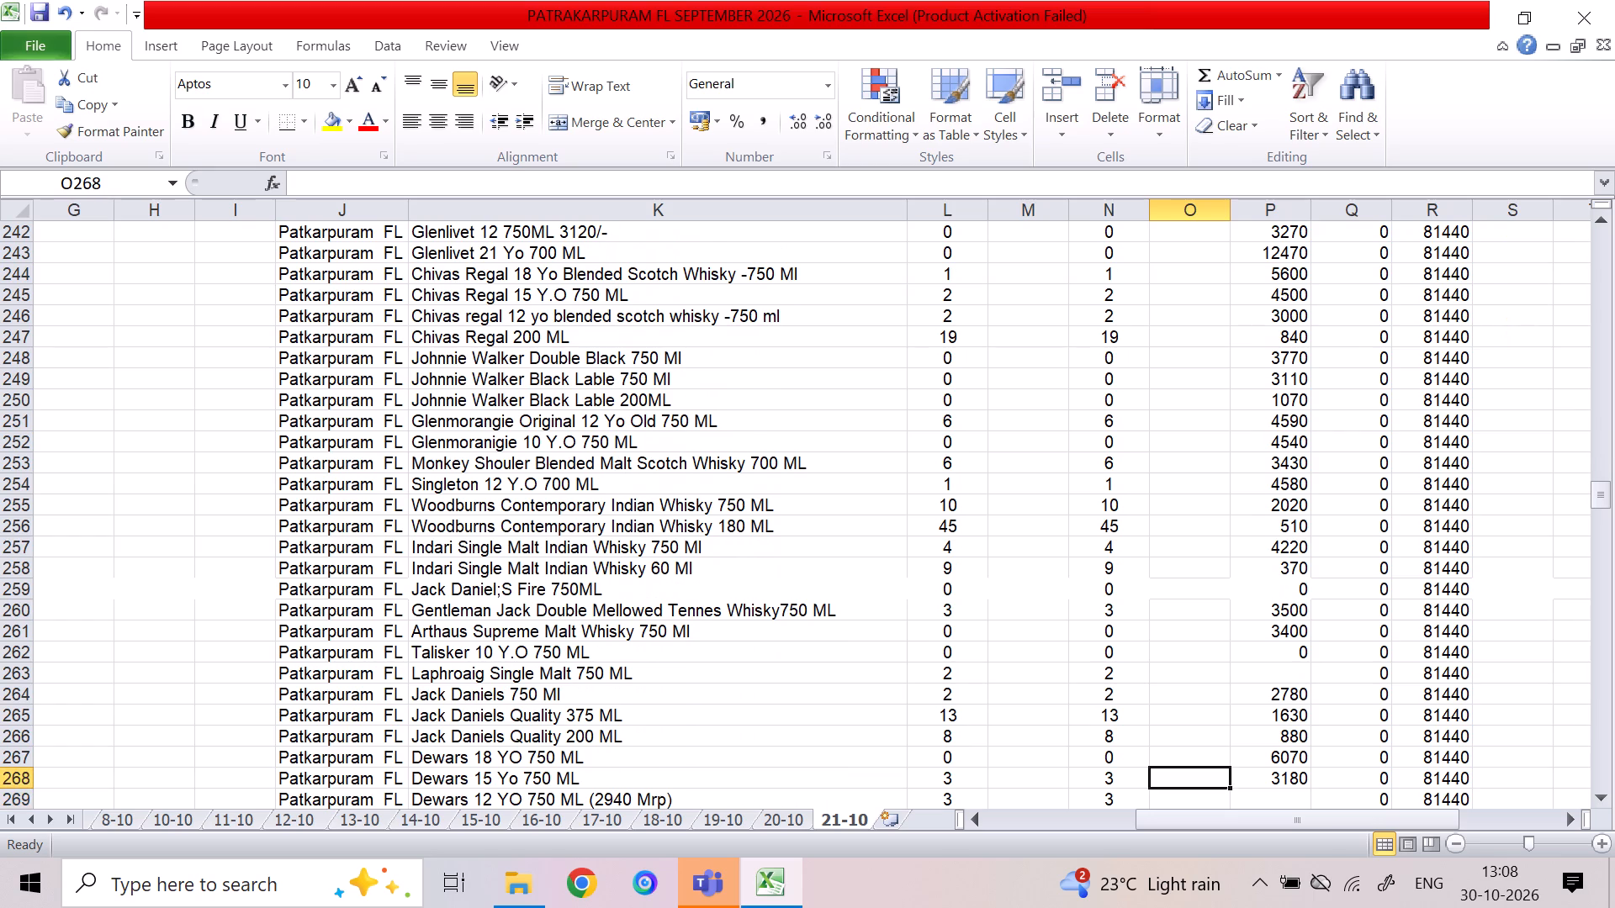
Enter 1 in column O for Chivas regal 12 yo blended scotch whisky -750 ml.
{"action": "key", "text": "Up"}
{"action": "key", "text": "Up"}
{"action": "key", "text": "Up"}
{"action": "key", "text": "Up"}
{"action": "key", "text": "Up"}
{"action": "key", "text": "Up"}
{"action": "key", "text": "Up"}
{"action": "key", "text": "Up"}
{"action": "key", "text": "Up"}
{"action": "key", "text": "Up"}
{"action": "key", "text": "Up"}
{"action": "key", "text": "Up"}
{"action": "key", "text": "Up"}
{"action": "key", "text": "Up"}
{"action": "key", "text": "Up"}
{"action": "key", "text": "Up"}
{"action": "key", "text": "Up"}
{"action": "key", "text": "Up"}
{"action": "key", "text": "Up"}
{"action": "key", "text": "Up"}
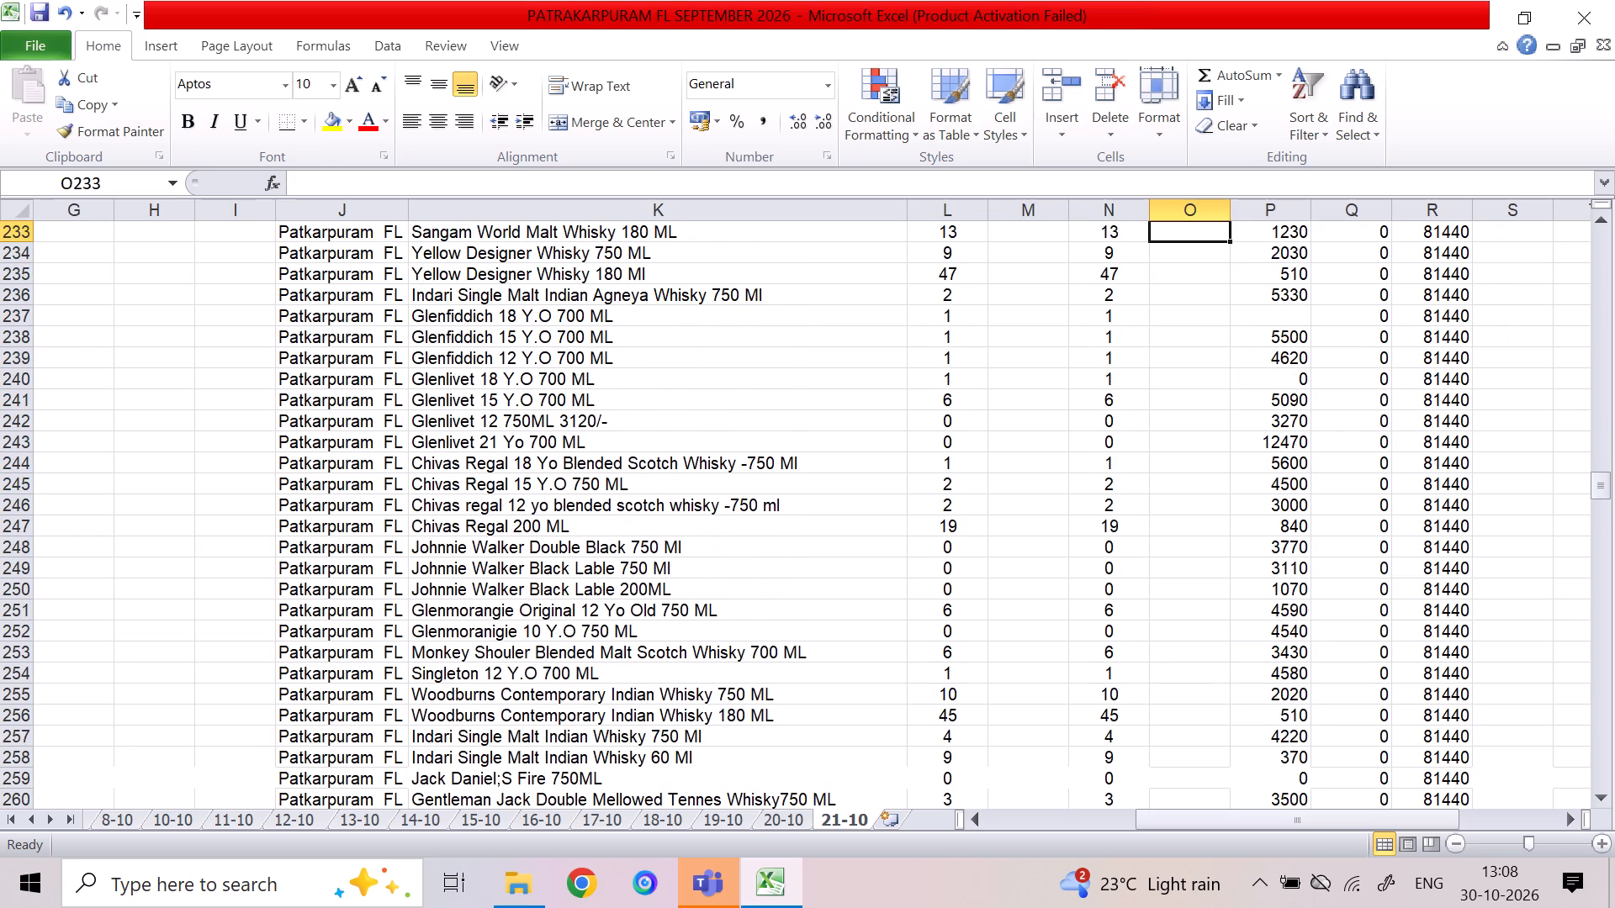
{"action": "key", "text": "Left"}
{"action": "key", "text": "Left"}
{"action": "key", "text": "Left"}
{"action": "key", "text": "Down"}
{"action": "key", "text": "Down"}
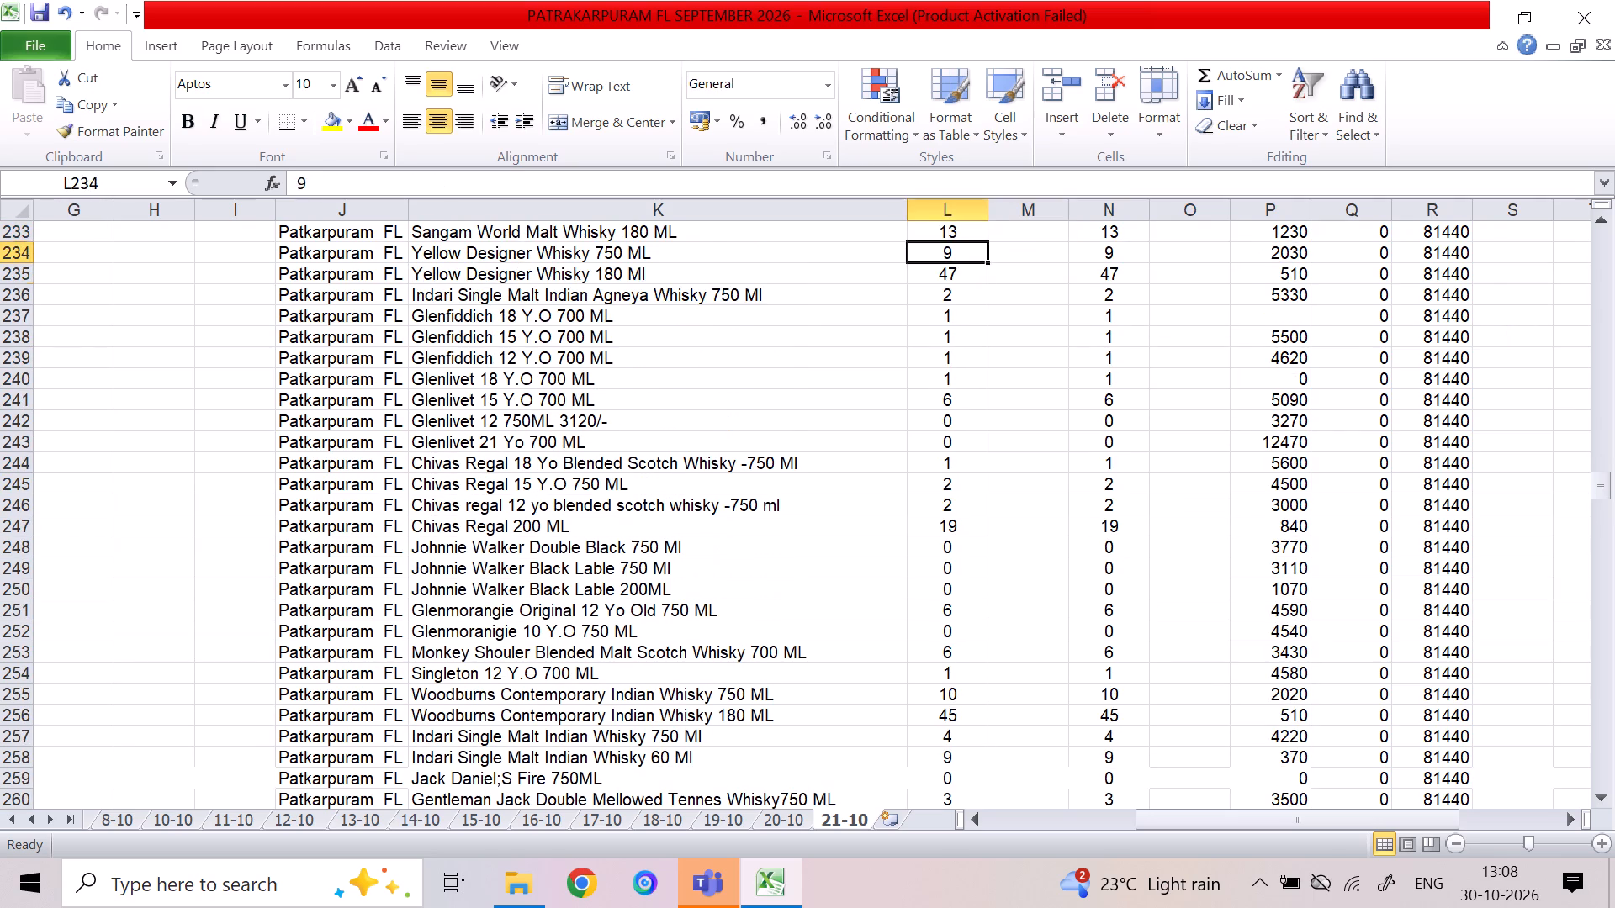
{"action": "key", "text": "Down"}
{"action": "key", "text": "Left"}
{"action": "key", "text": "Down"}
{"action": "key", "text": "Left"}
{"action": "key", "text": "Down"}
{"action": "key", "text": "Right"}
{"action": "key", "text": "Down"}
{"action": "key", "text": "Down"}
{"action": "key", "text": "Down"}
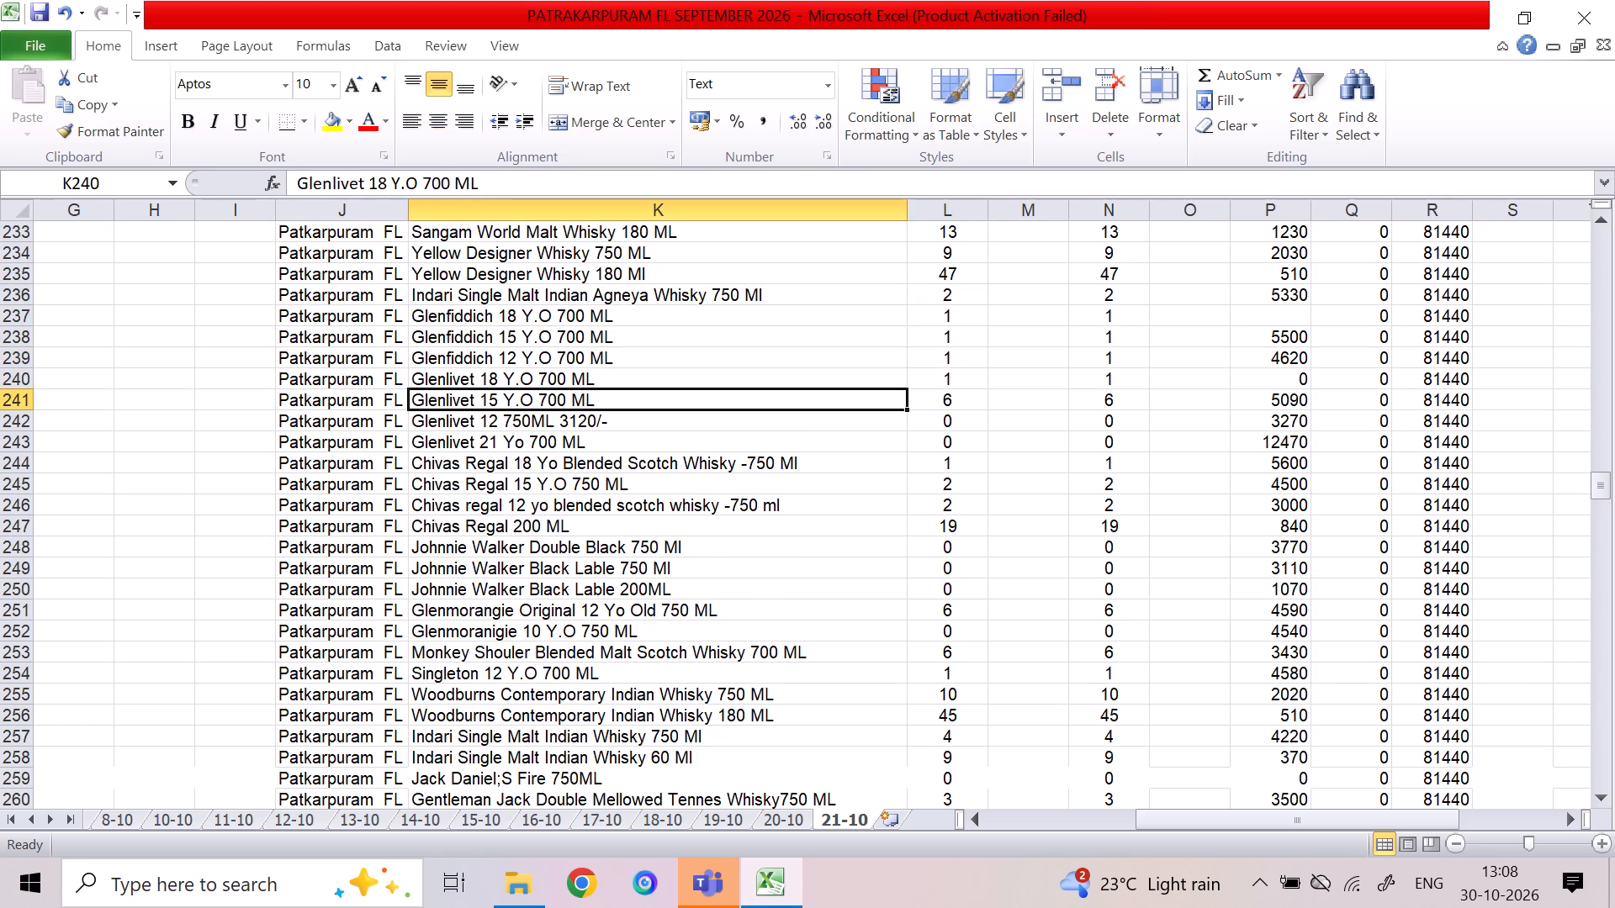
{"action": "key", "text": "Down"}
{"action": "key", "text": "Down"}
{"action": "key", "text": "Down"}
{"action": "key", "text": "Down"}
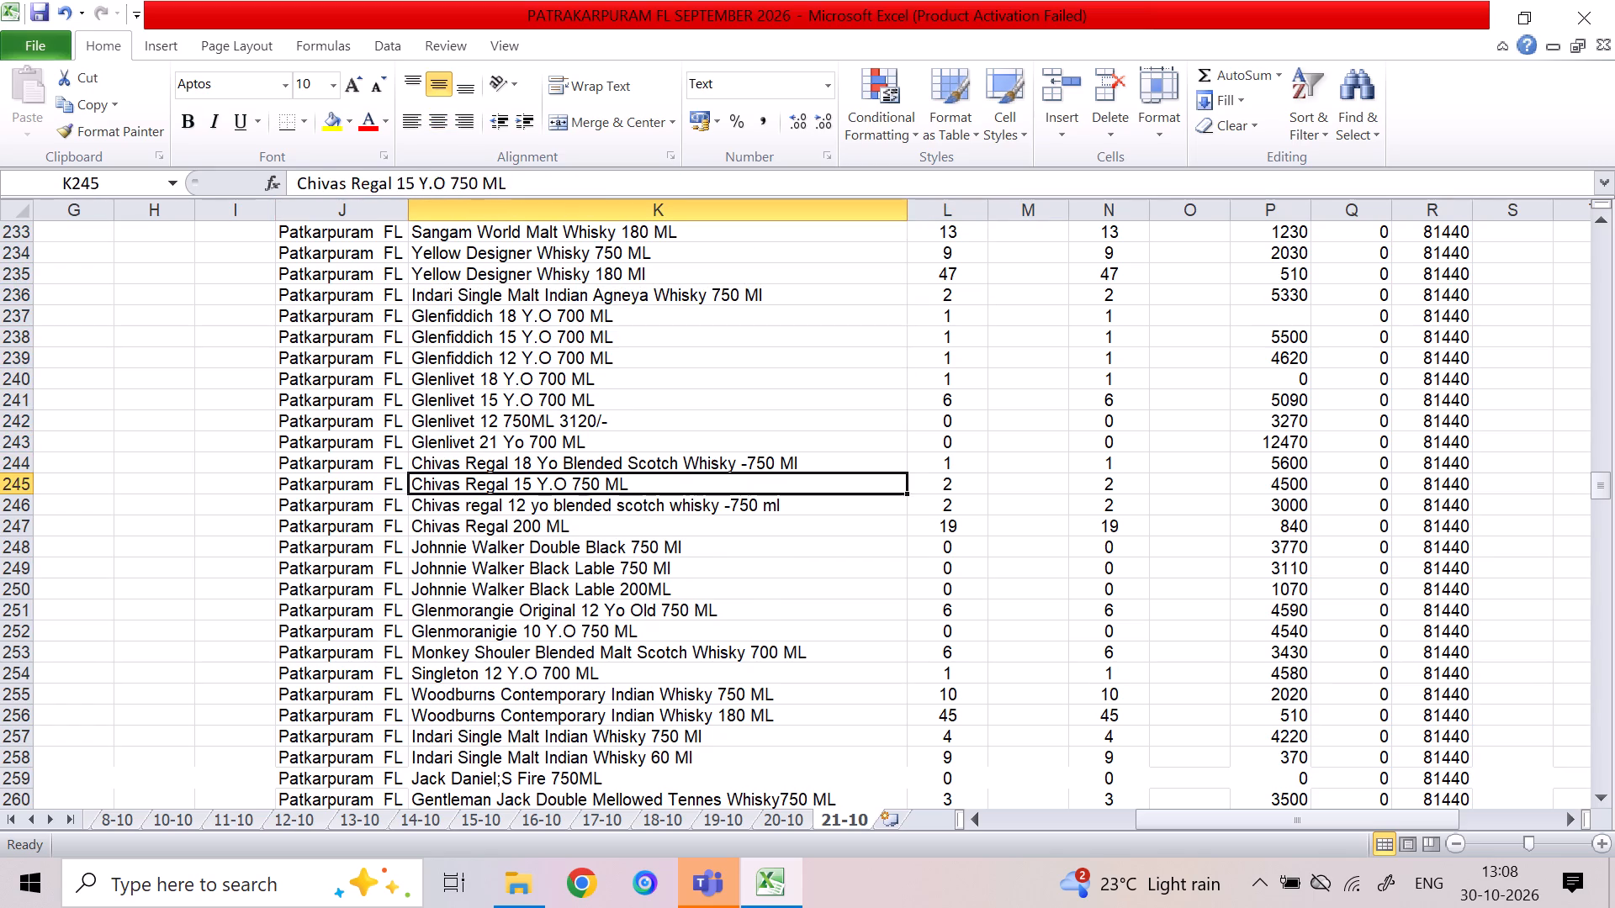
{"action": "key", "text": "Down"}
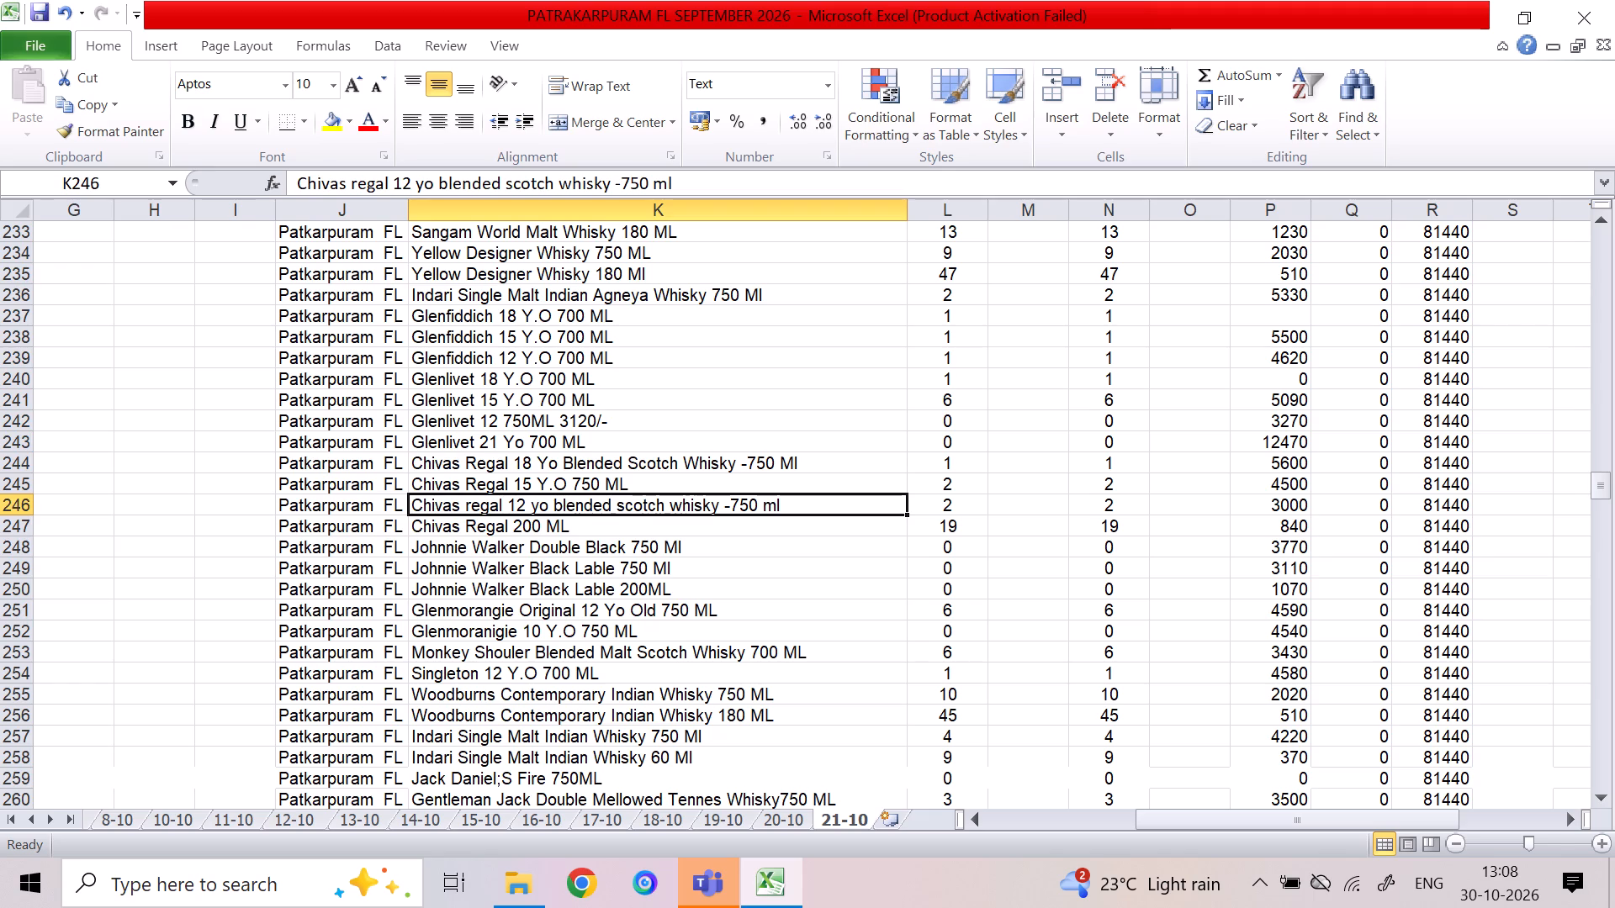
{"action": "key", "text": "Right"}
{"action": "key", "text": "Right"}
{"action": "key", "text": "Right"}
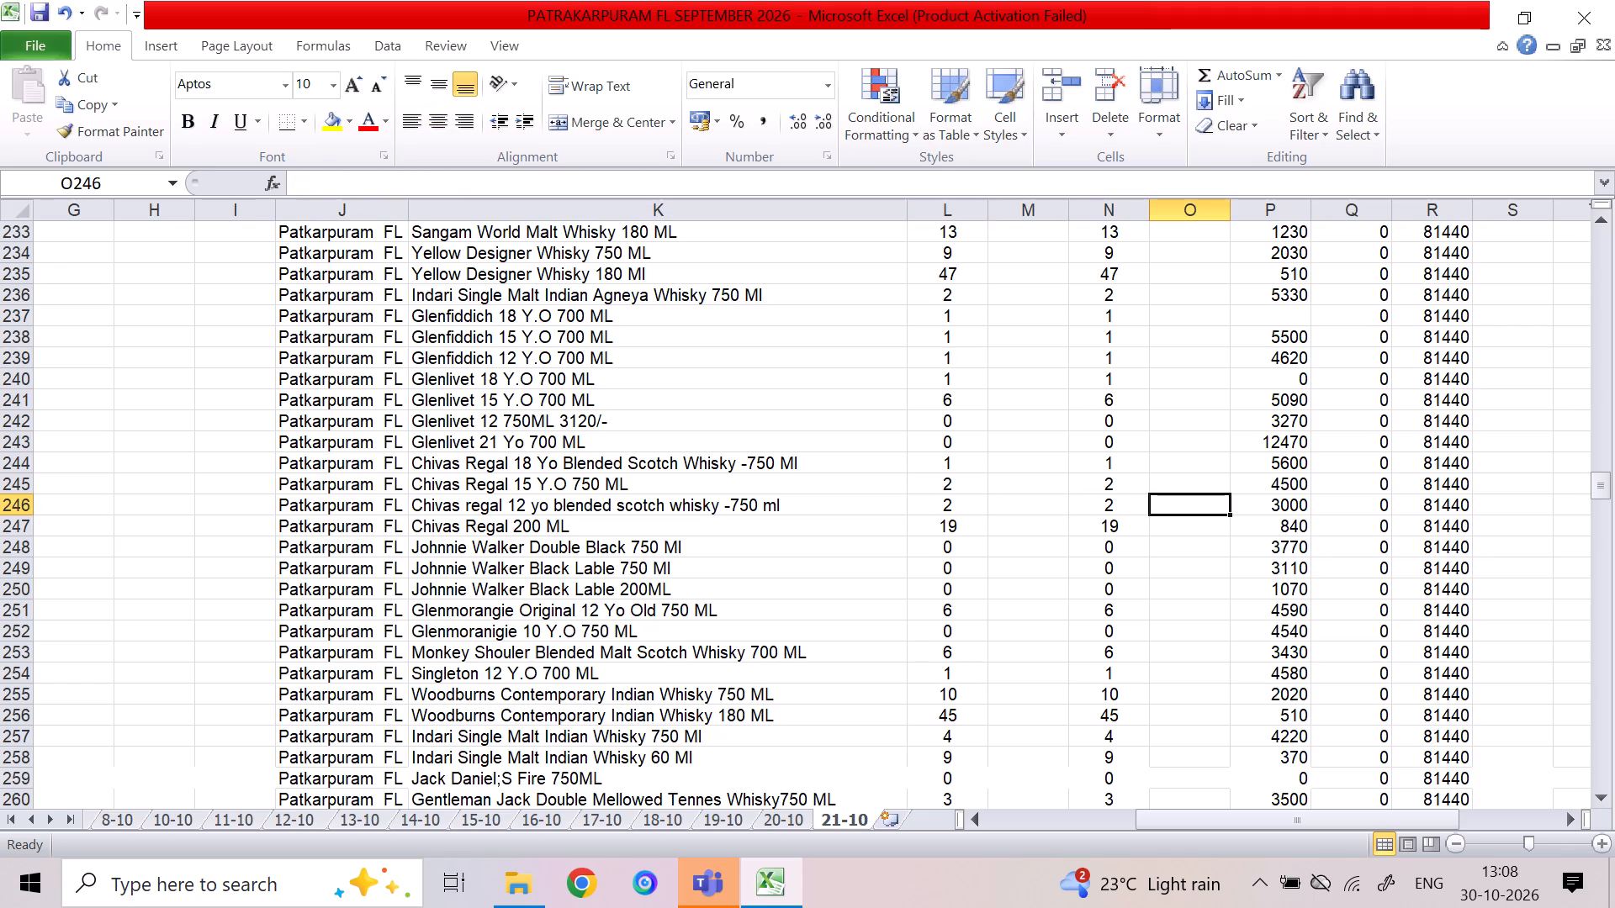
{"action": "key", "text": "1"}
{"action": "key", "text": "Left"}
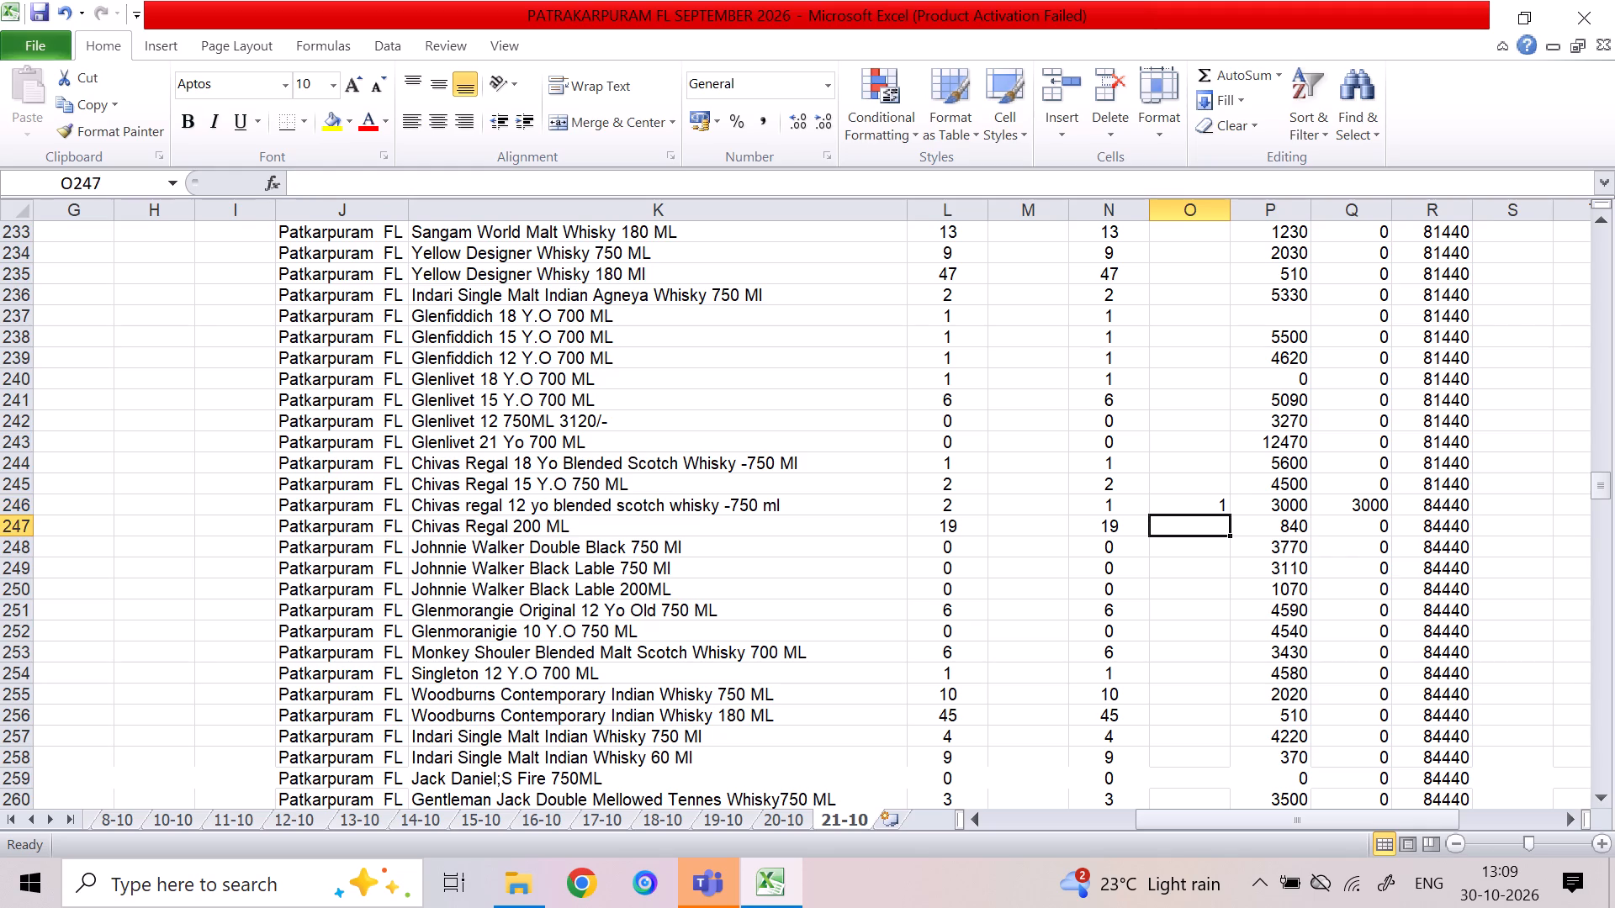
Enter 1 in column O for Monkey Shouler Blended Malt Scotch Whisky 700 ML.
{"action": "key", "text": "Down"}
{"action": "key", "text": "Down"}
{"action": "key", "text": "Down"}
{"action": "key", "text": "Down"}
{"action": "key", "text": "Down"}
{"action": "key", "text": "Down"}
{"action": "key", "text": "Down"}
{"action": "key", "text": "Down"}
{"action": "key", "text": "Down"}
{"action": "key", "text": "Up"}
{"action": "key", "text": "Up"}
{"action": "key", "text": "Up"}
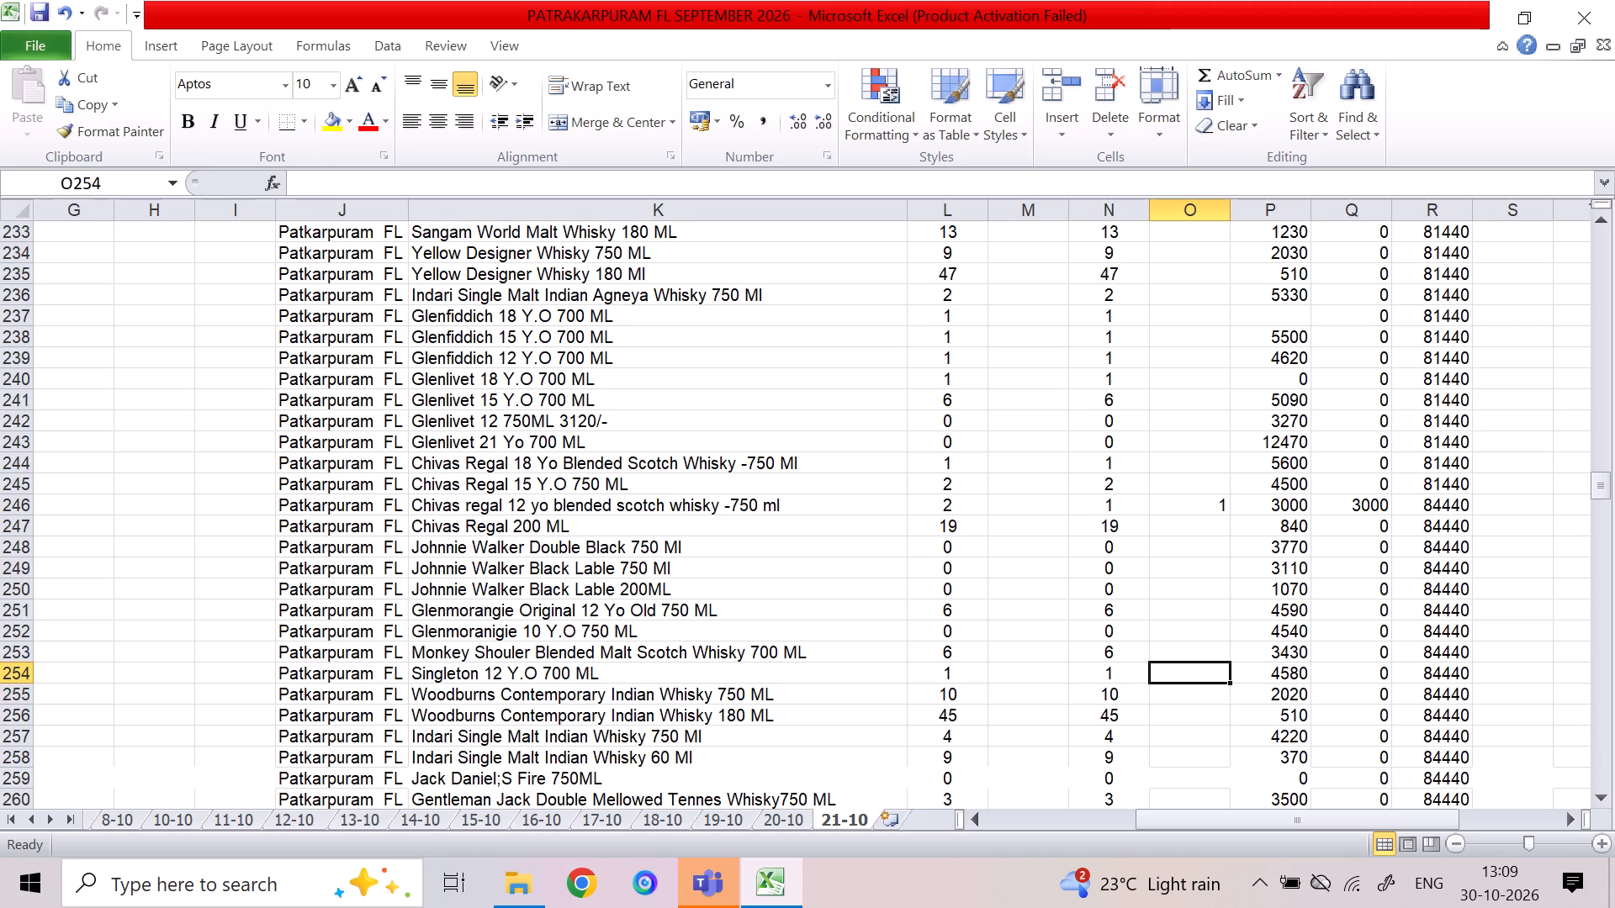
{"action": "key", "text": "1"}
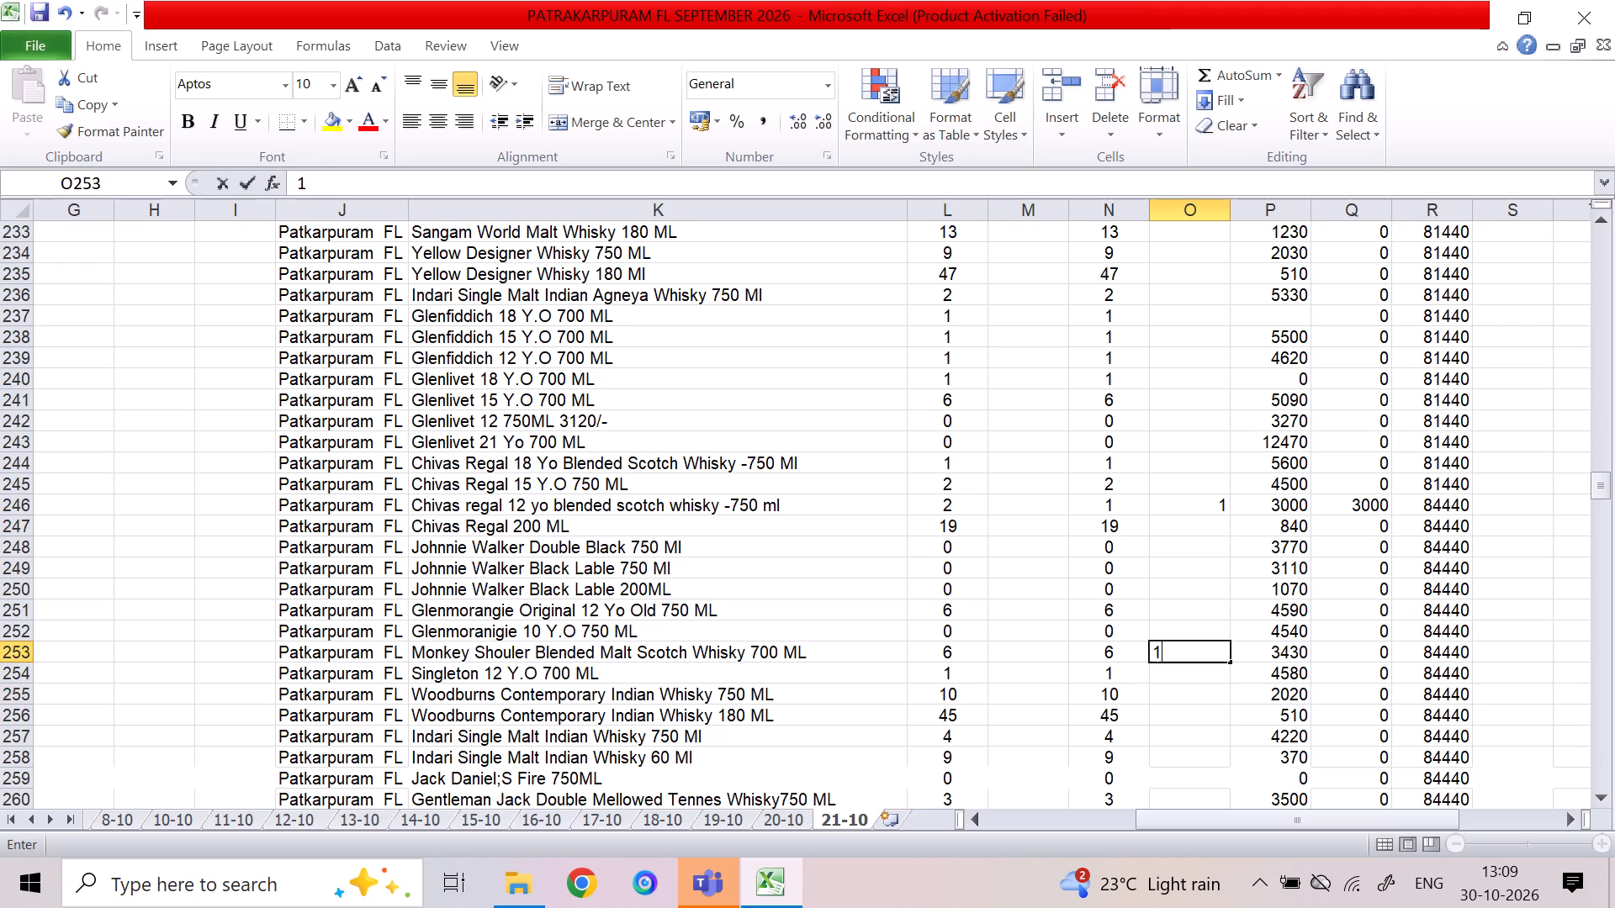
{"action": "key", "text": "Down"}
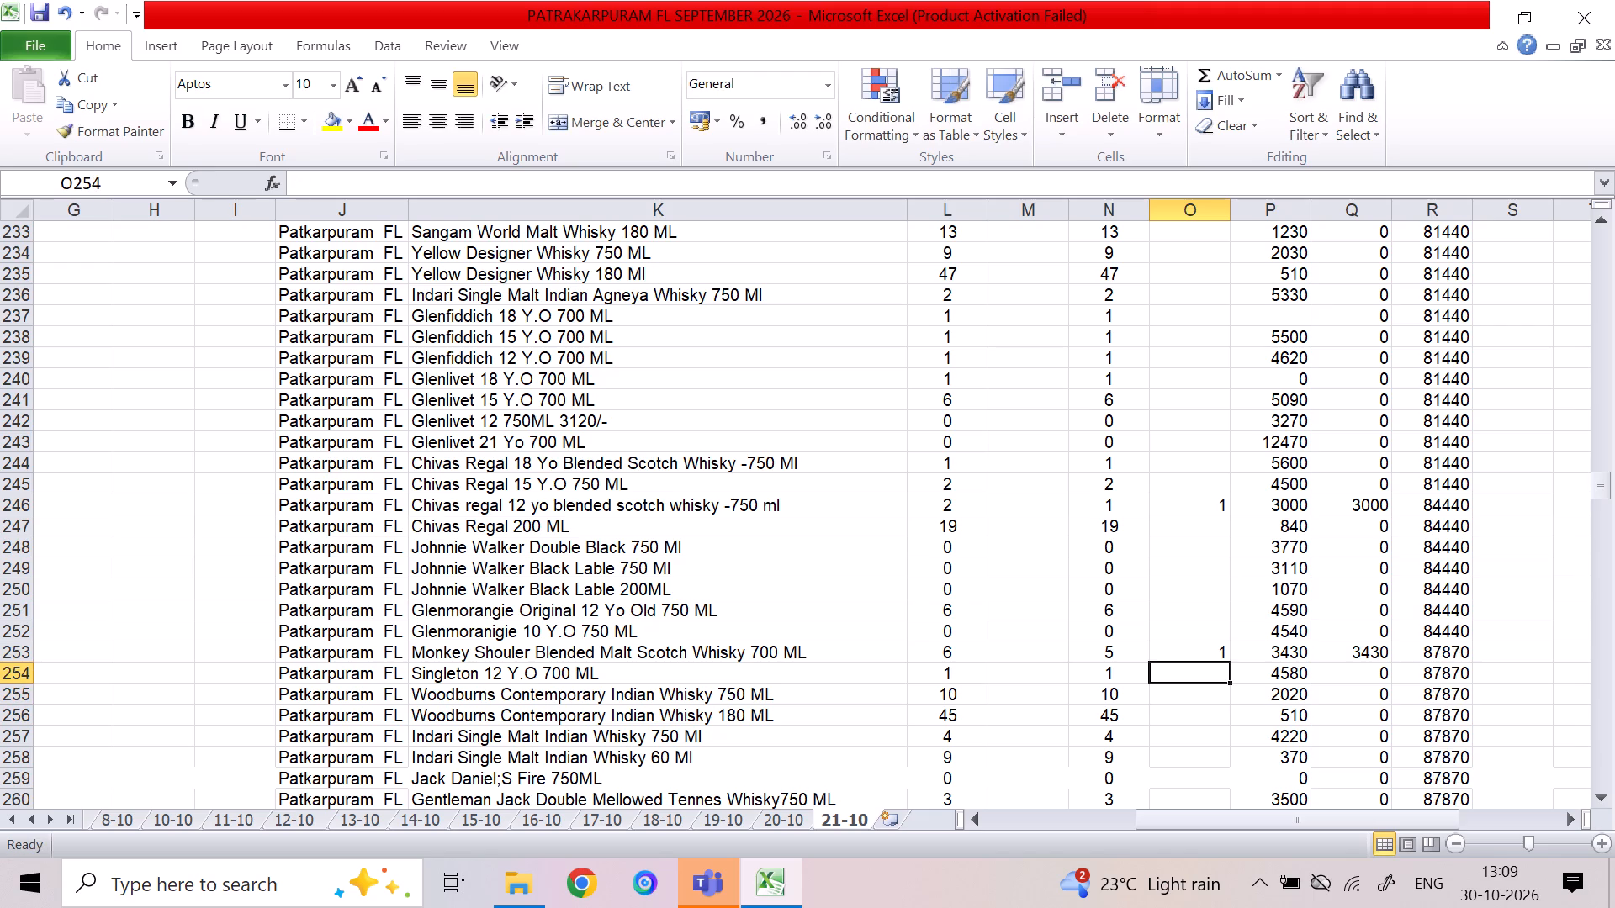
Enter 1 in column O for Singleton 12 Y.O 700 ML.
{"action": "key", "text": "Up"}
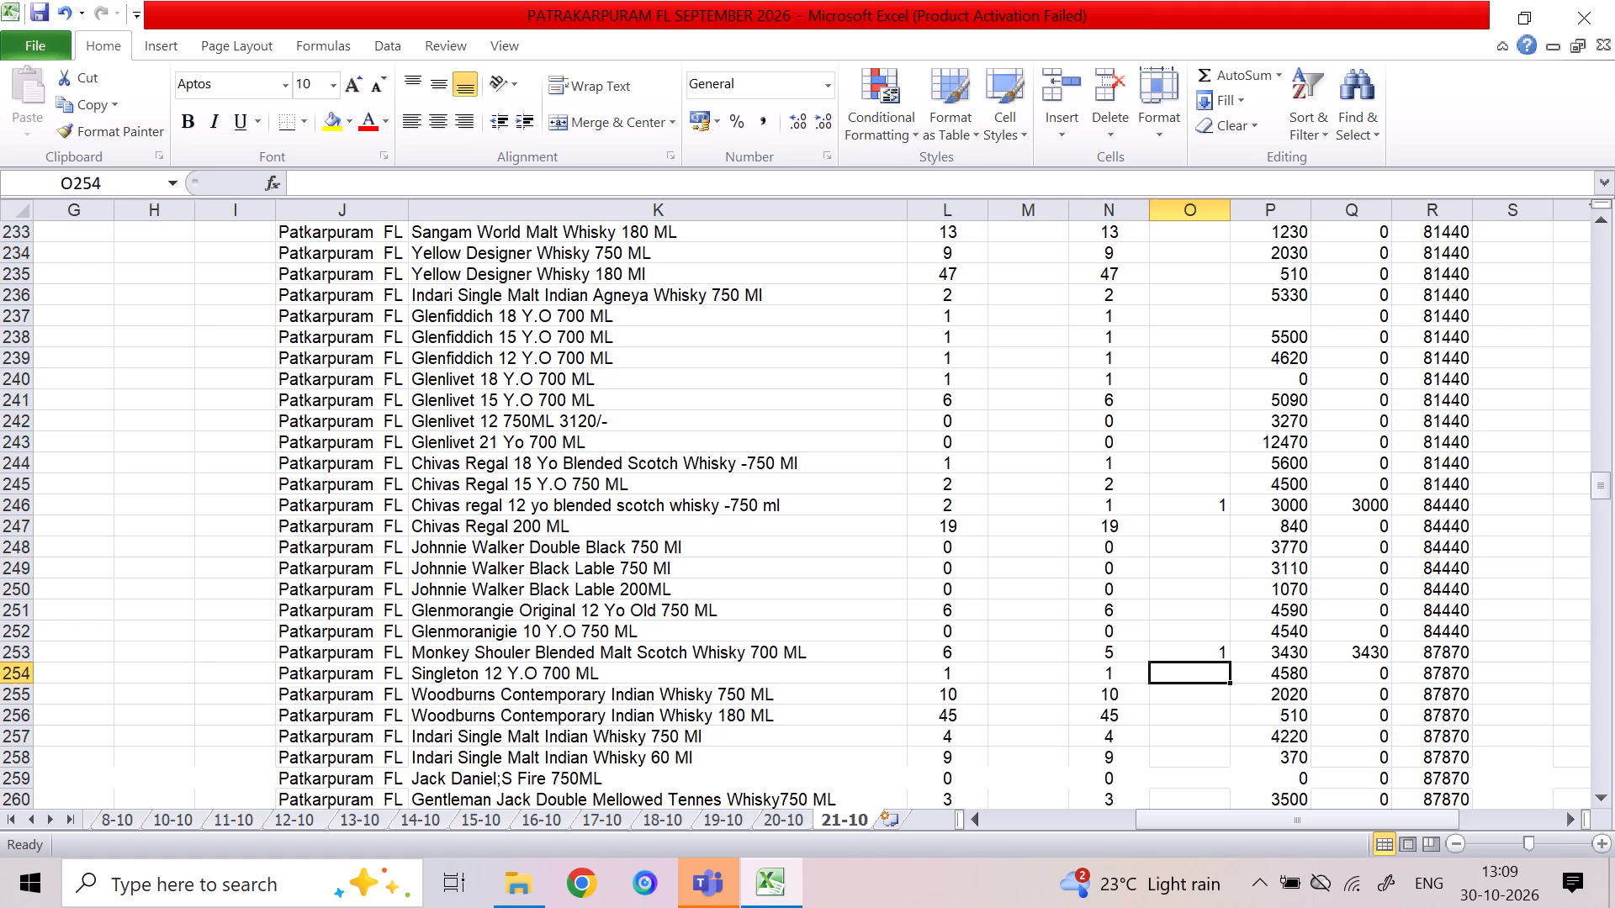
{"action": "key", "text": "1"}
{"action": "key", "text": "Down"}
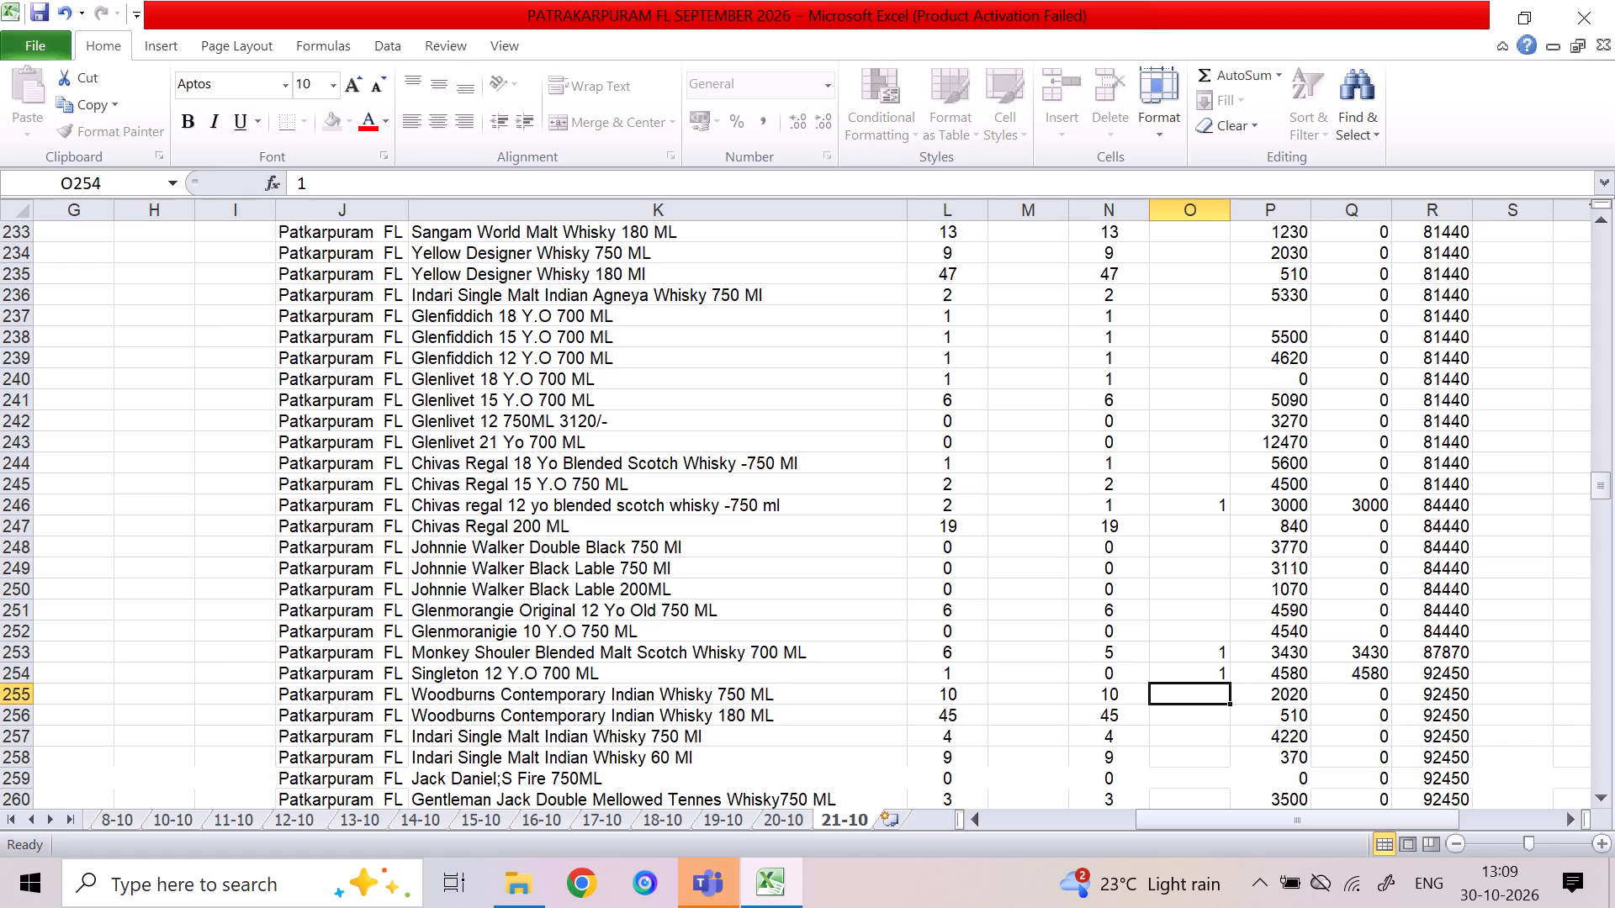
Enter 2 in column O for Woodburns Contemporary Indian Whisky 180 ML.
{"action": "key", "text": "Down"}
{"action": "key", "text": "Down"}
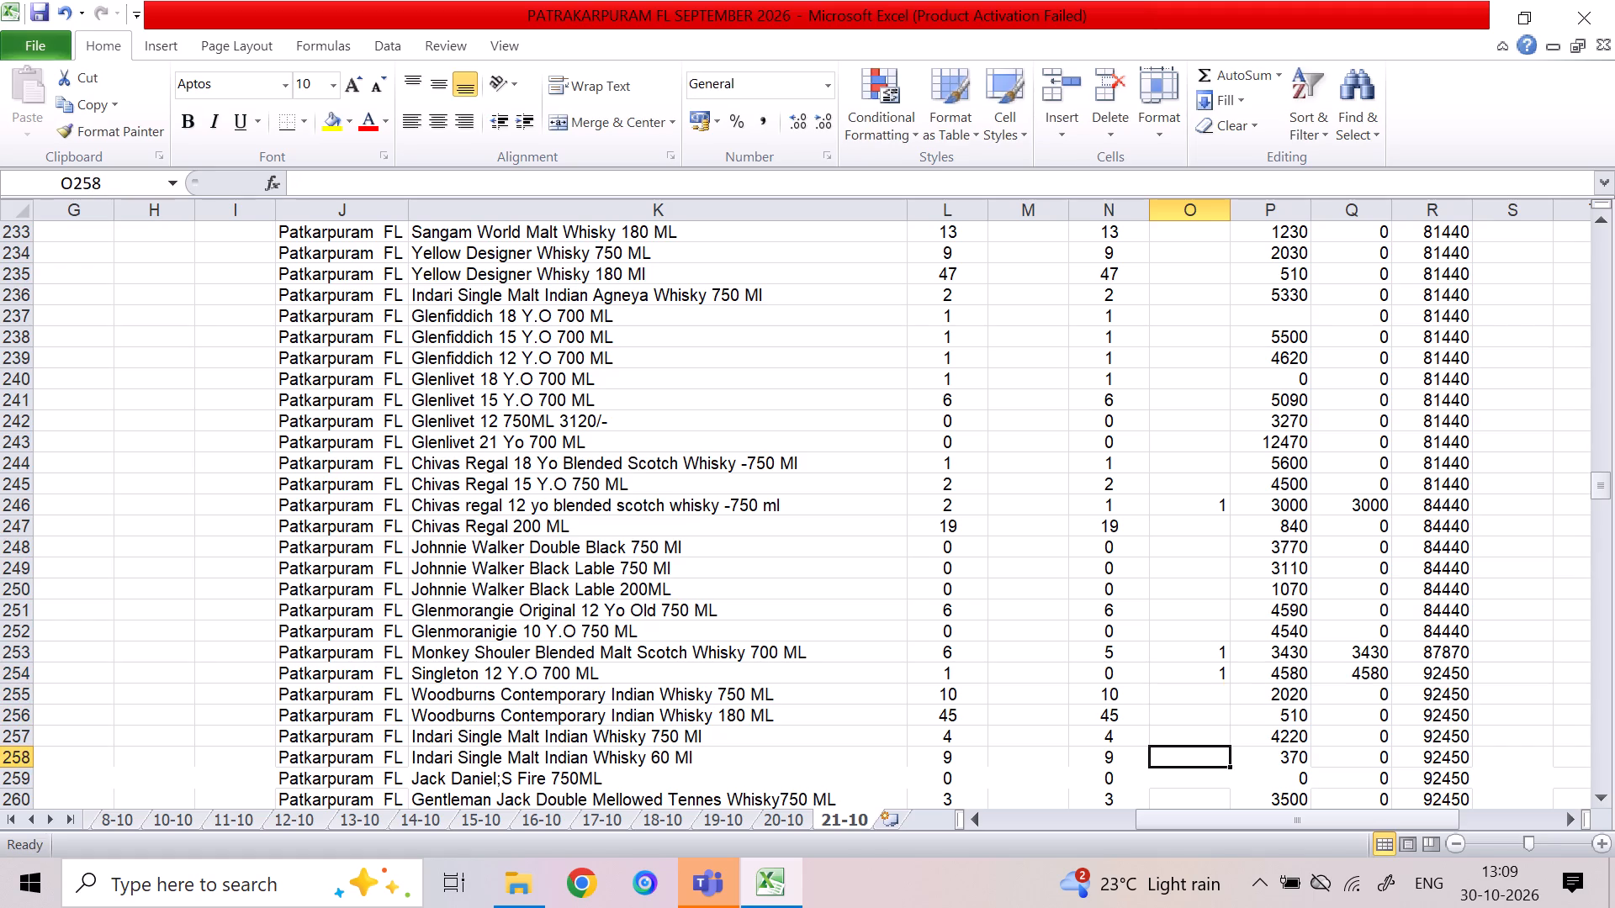
{"action": "key", "text": "Down"}
{"action": "key", "text": "Down"}
{"action": "key", "text": "Down"}
{"action": "key", "text": "Down"}
{"action": "key", "text": "Down"}
{"action": "key", "text": "Down"}
{"action": "key", "text": "Down"}
{"action": "key", "text": "Down"}
{"action": "key", "text": "Down"}
{"action": "key", "text": "Down"}
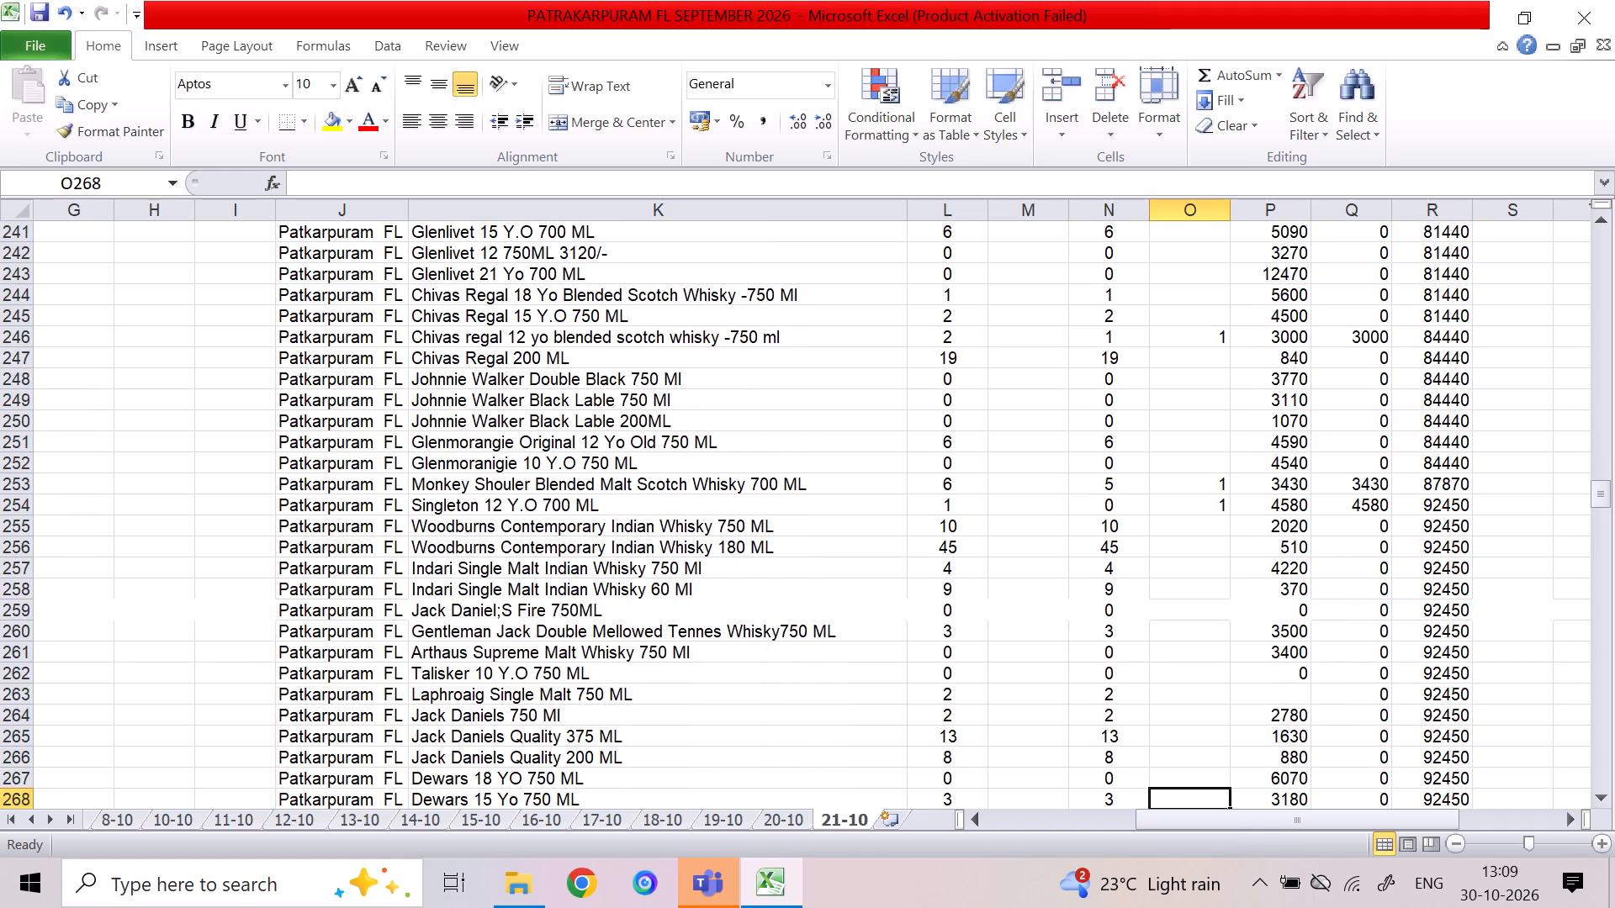
{"action": "key", "text": "Up"}
{"action": "key", "text": "Up"}
{"action": "key", "text": "Up"}
{"action": "key", "text": "Up"}
{"action": "key", "text": "Up"}
{"action": "key", "text": "Up"}
{"action": "key", "text": "Up"}
{"action": "key", "text": "Up"}
{"action": "key", "text": "Up"}
{"action": "key", "text": "Up"}
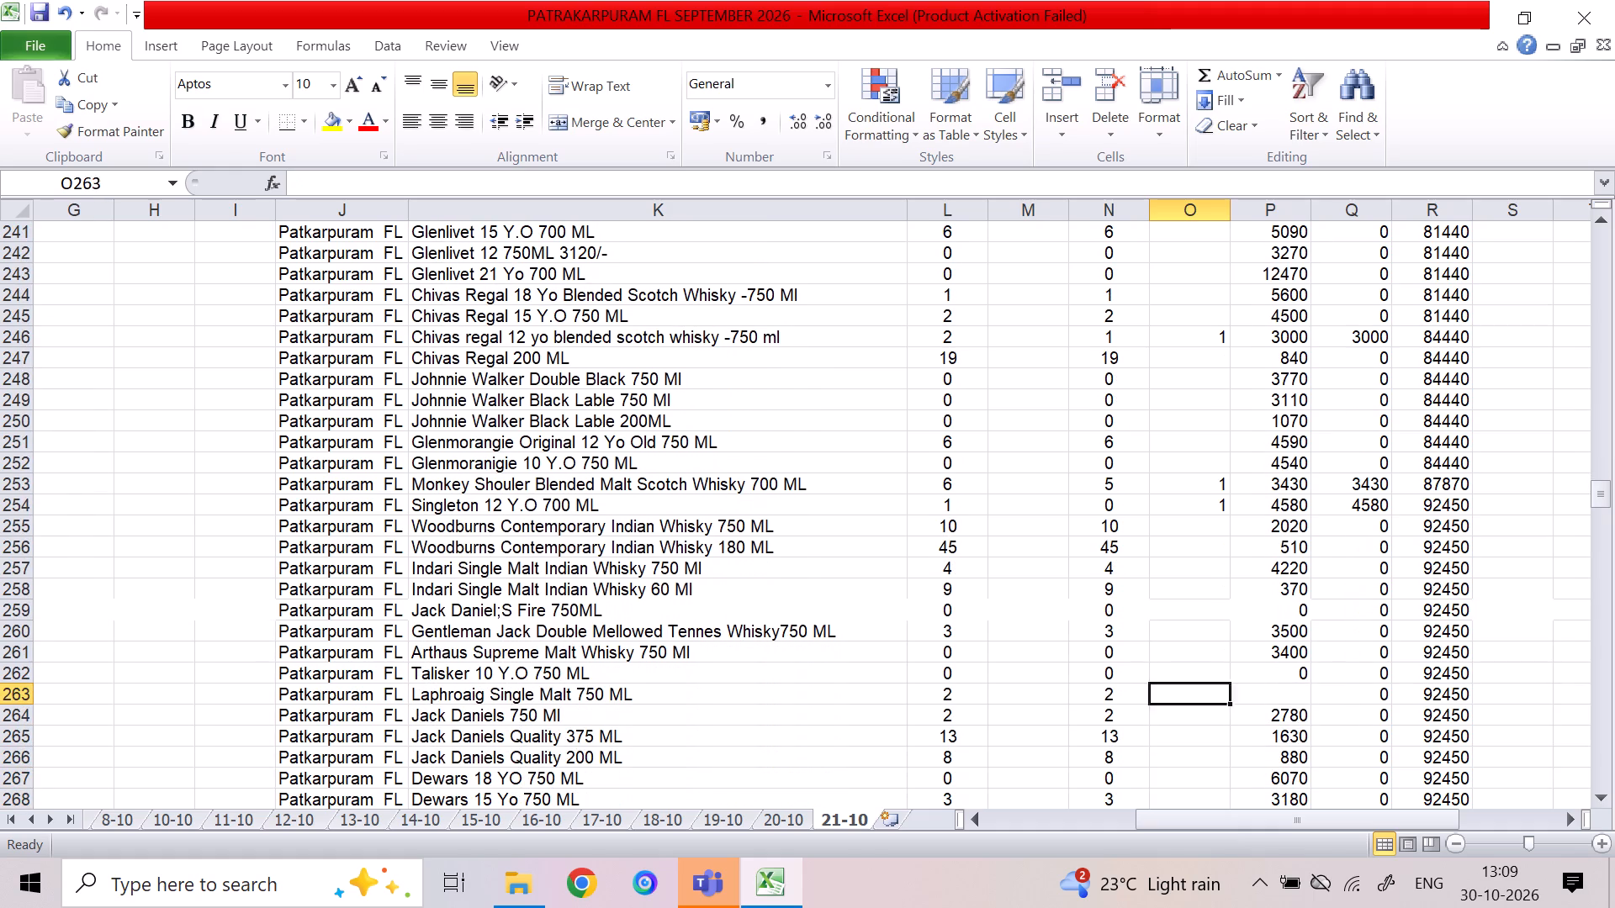
{"action": "key", "text": "Up"}
{"action": "key", "text": "Up"}
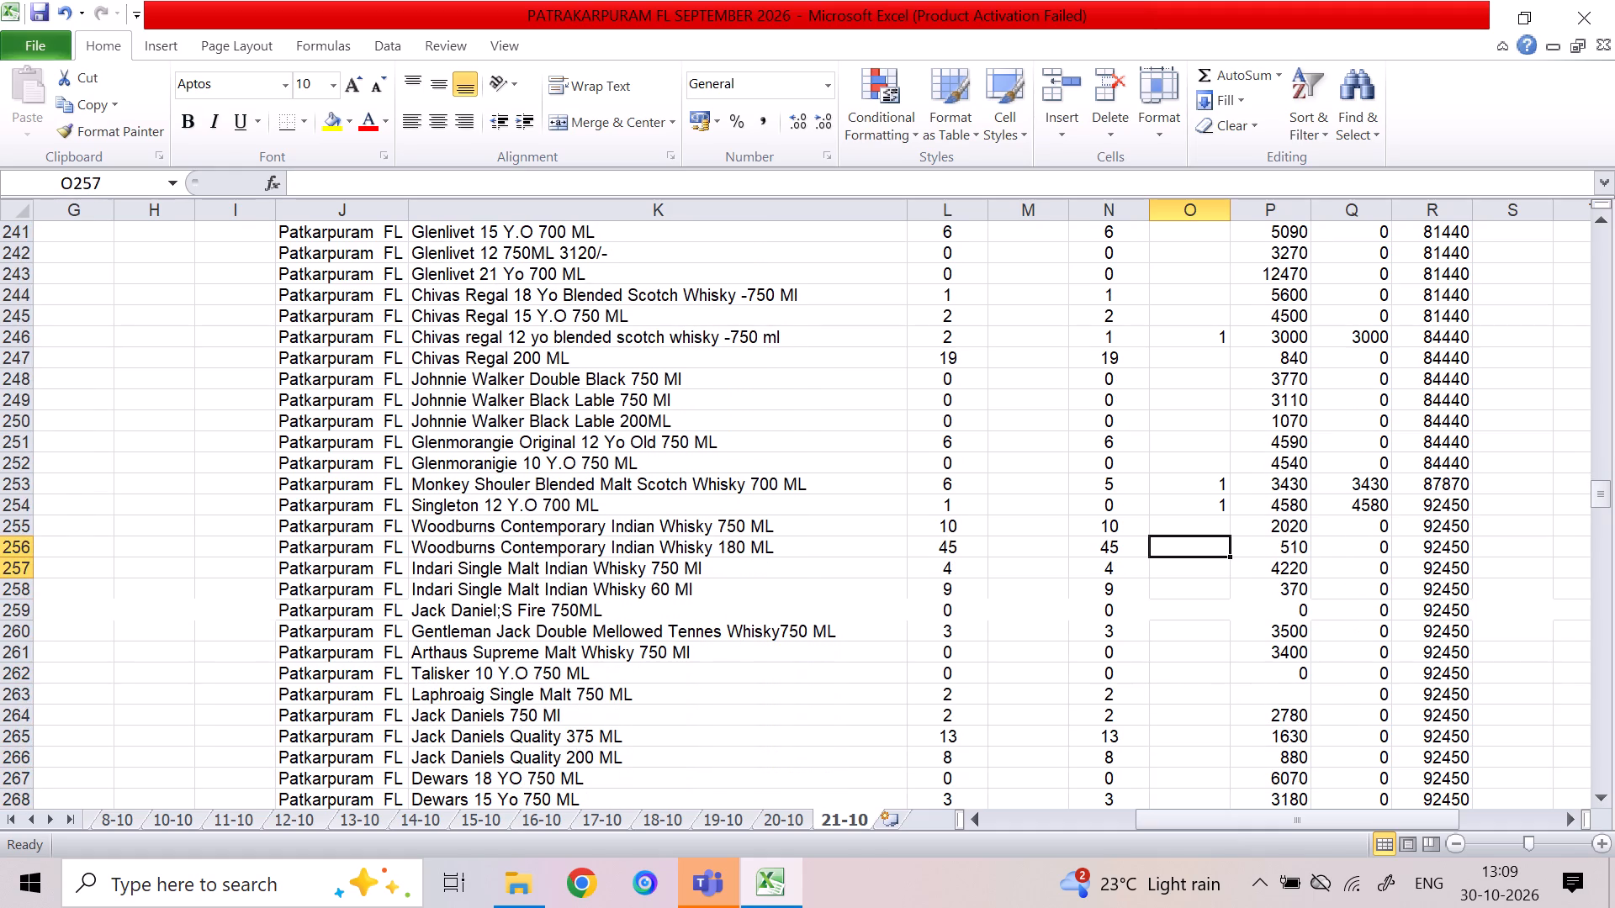
{"action": "key", "text": "2"}
{"action": "key", "text": "Down"}
Look through the whisky rows between Indari Single Malt Indian Whisky 60 Ml and Johnnie Walker Red Lable 375 Ml for the next sold item.
{"action": "key", "text": "Down"}
{"action": "key", "text": "Down"}
{"action": "key", "text": "Down"}
{"action": "key", "text": "Down"}
{"action": "key", "text": "Down"}
{"action": "key", "text": "Down"}
{"action": "key", "text": "Down"}
{"action": "key", "text": "Down"}
{"action": "key", "text": "Down"}
{"action": "key", "text": "Down"}
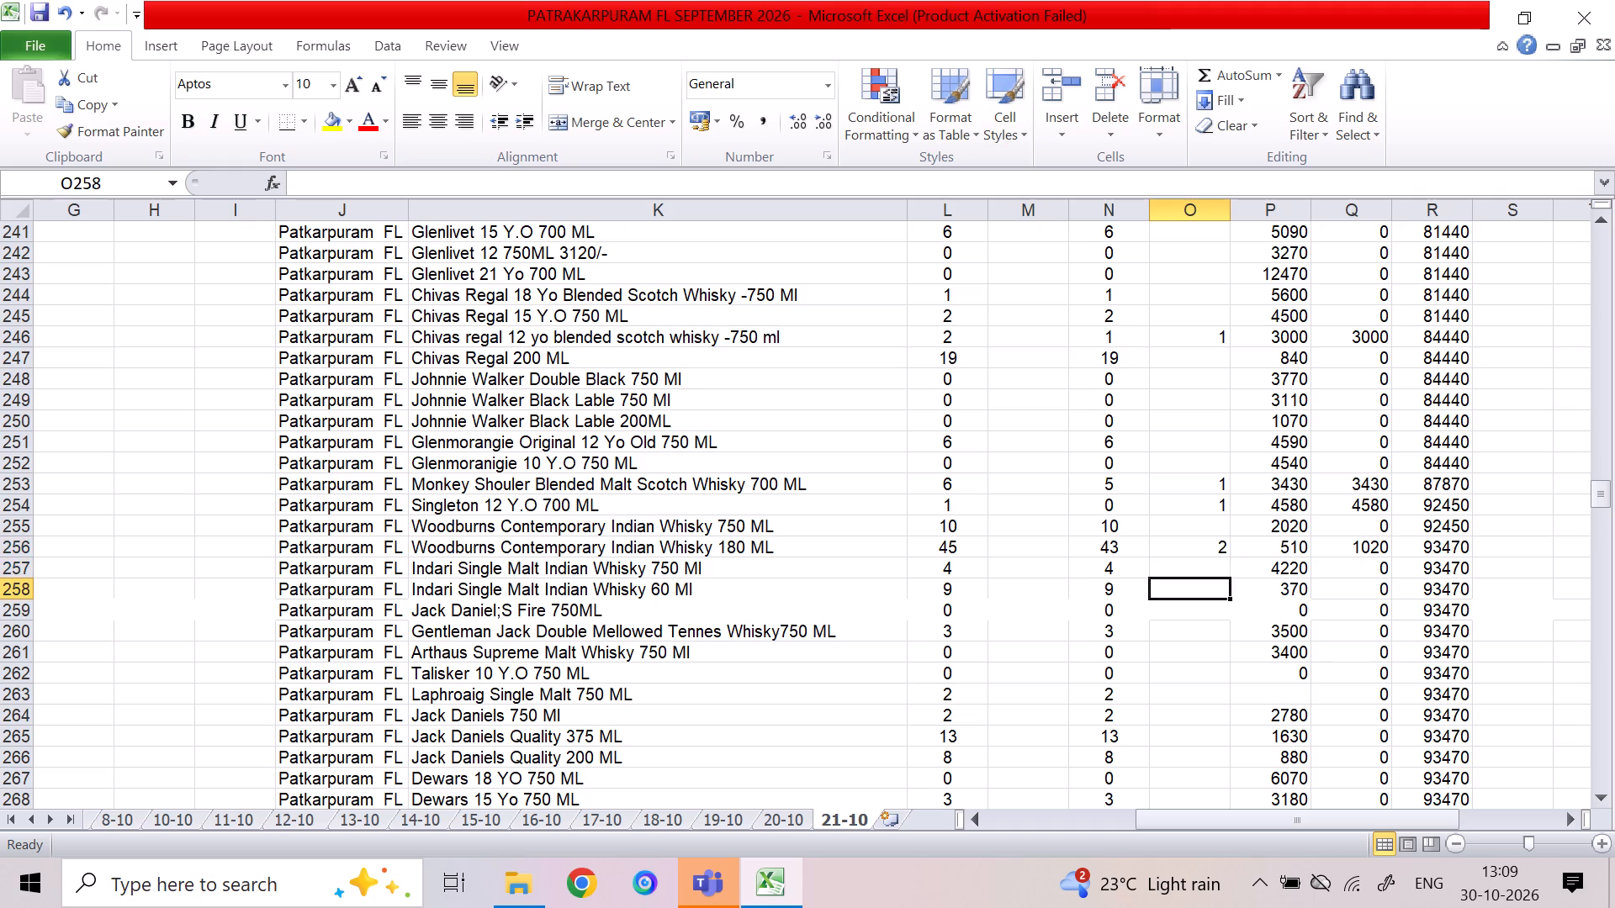
{"action": "key", "text": "Down"}
{"action": "key", "text": "Down"}
{"action": "key", "text": "Down"}
{"action": "key", "text": "Down"}
{"action": "key", "text": "Down"}
{"action": "key", "text": "Down"}
{"action": "key", "text": "Down"}
{"action": "key", "text": "Down"}
{"action": "key", "text": "Down"}
{"action": "key", "text": "Down"}
{"action": "key", "text": "Down"}
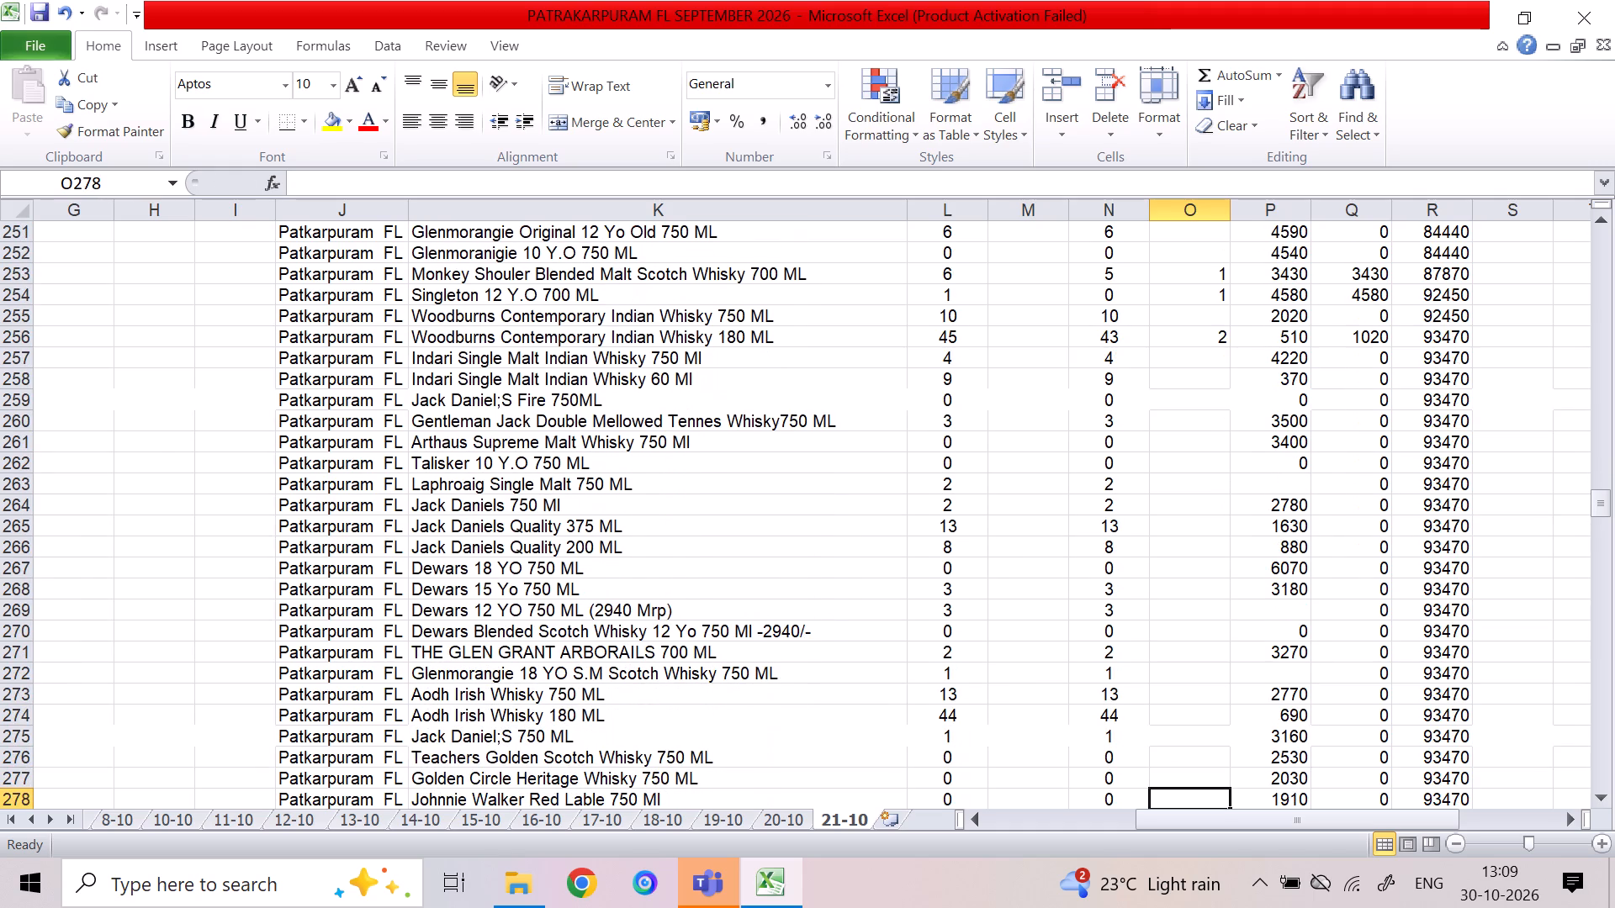
{"action": "key", "text": "Down"}
{"action": "key", "text": "Up"}
{"action": "key", "text": "Up"}
{"action": "key", "text": "Up"}
{"action": "key", "text": "Up"}
{"action": "key", "text": "Up"}
{"action": "key", "text": "Up"}
{"action": "key", "text": "Up"}
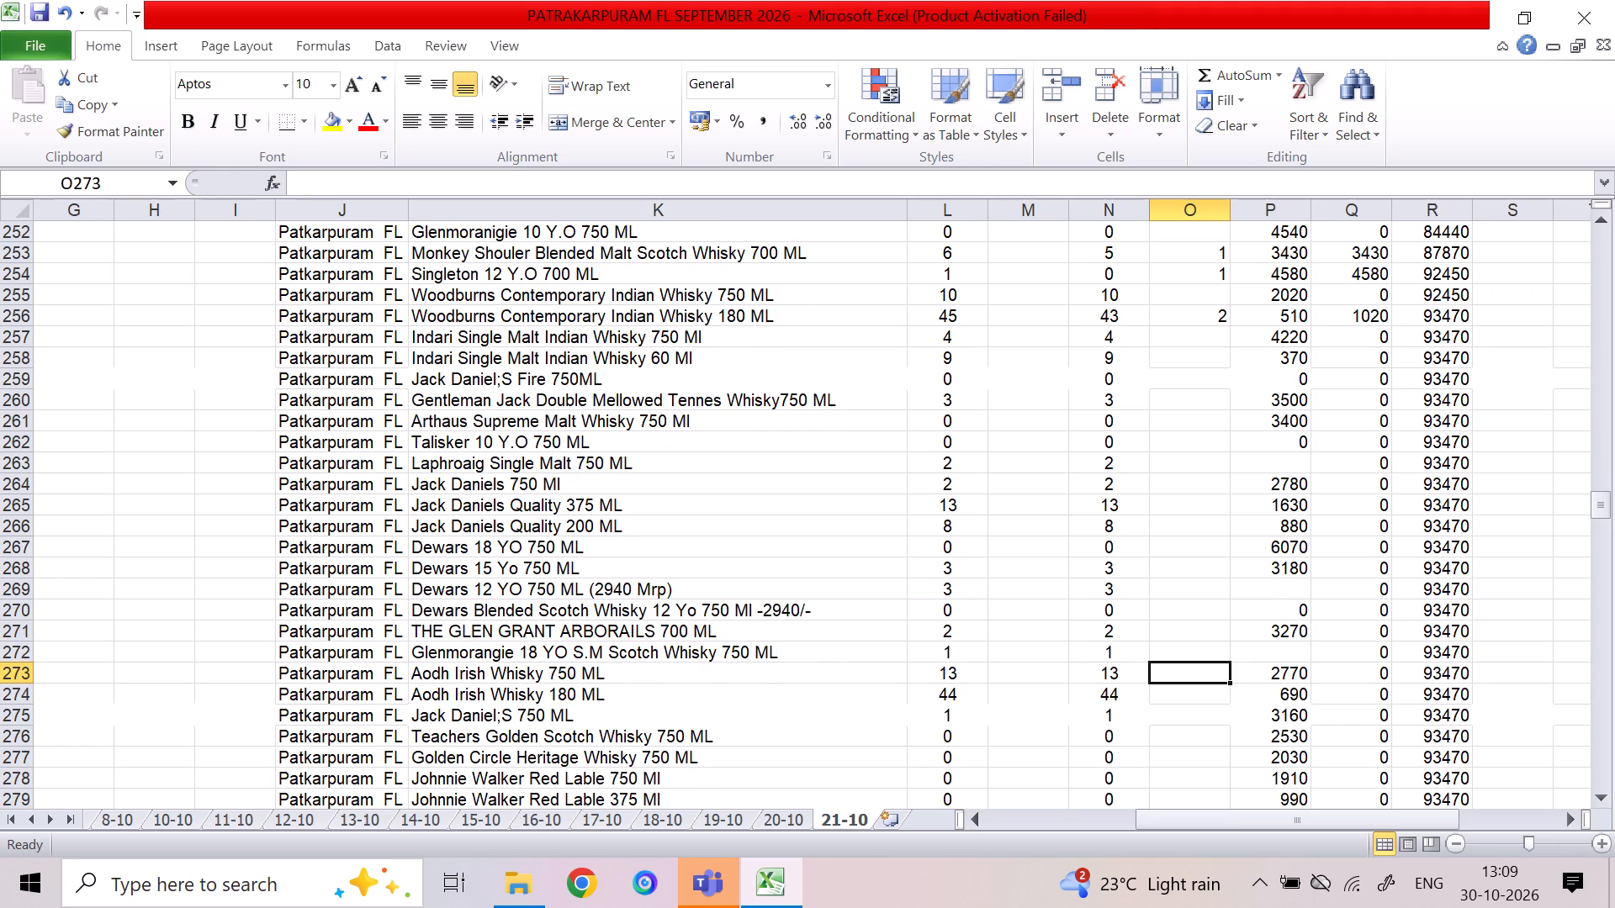
{"action": "key", "text": "Up"}
{"action": "key", "text": "Up"}
{"action": "key", "text": "Up"}
{"action": "key", "text": "Up"}
{"action": "key", "text": "Up"}
{"action": "key", "text": "Up"}
{"action": "key", "text": "Up"}
{"action": "key", "text": "Up"}
{"action": "key", "text": "Up"}
{"action": "key", "text": "Up"}
{"action": "key", "text": "Up"}
{"action": "key", "text": "Up"}
{"action": "key", "text": "Up"}
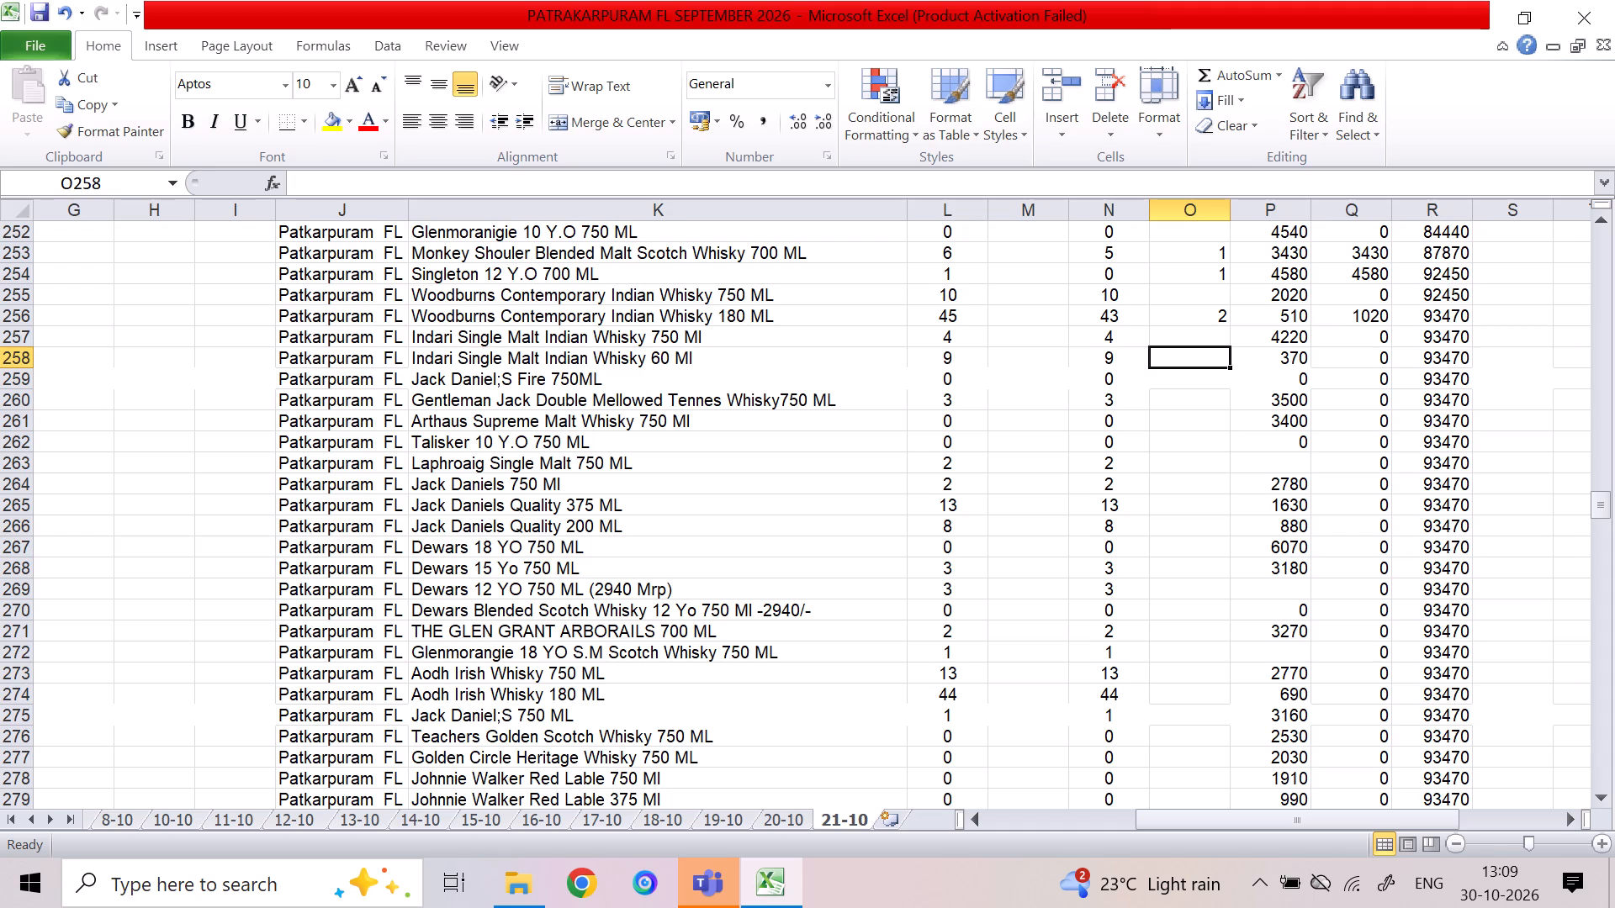
Enter 2 in column O for Ballantine's finest - 200 ML.
{"action": "key", "text": "Down"}
{"action": "key", "text": "Down"}
{"action": "key", "text": "Down"}
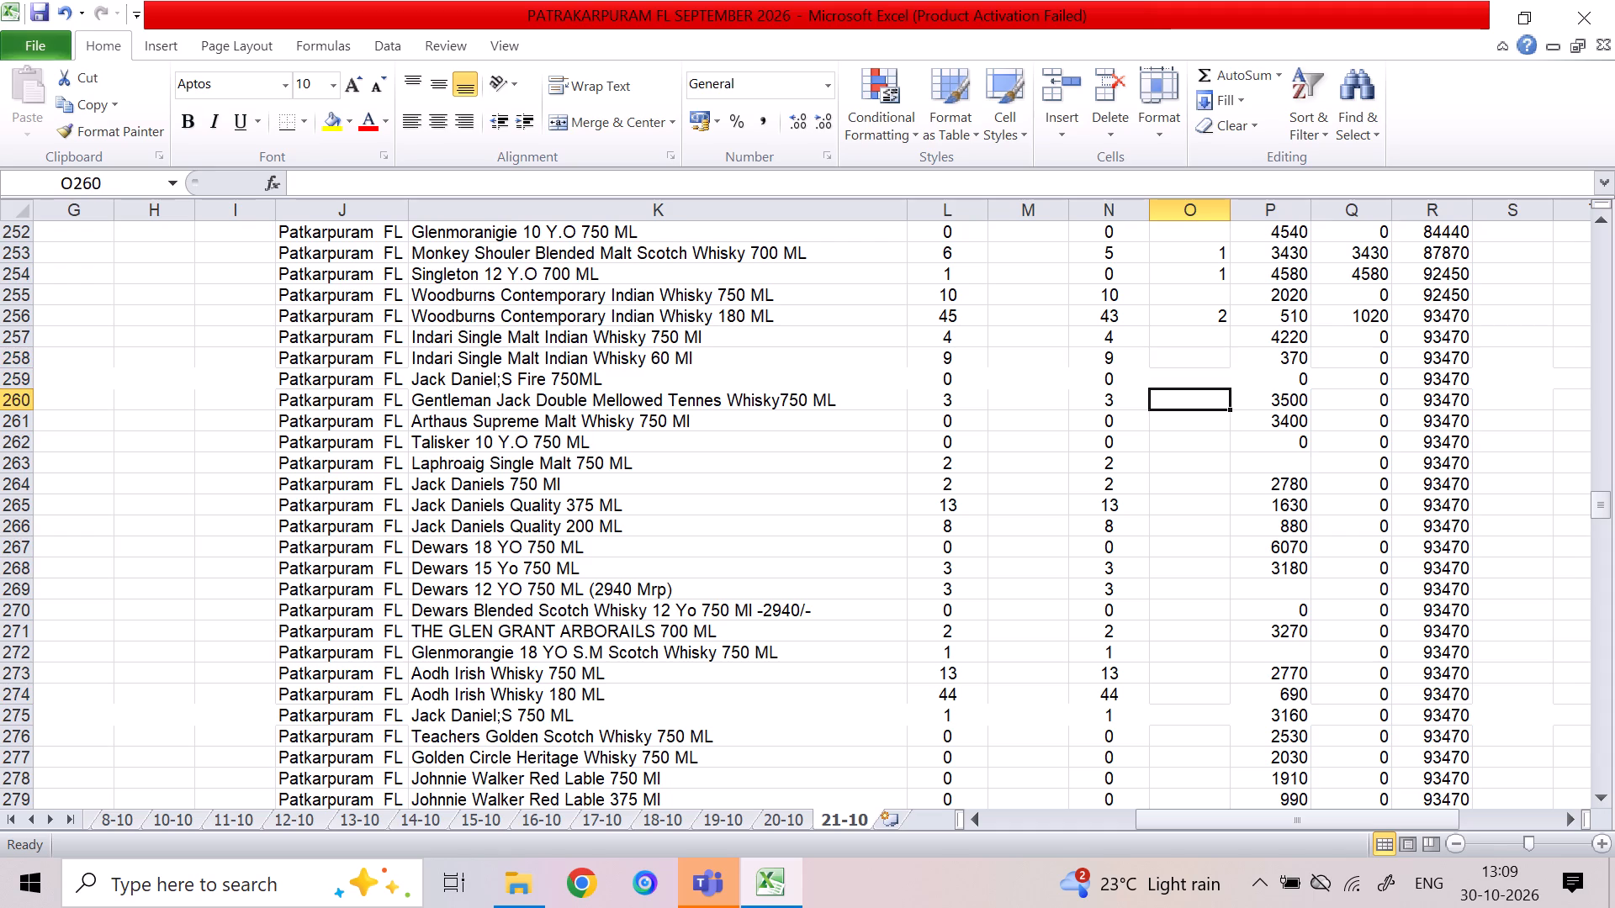
{"action": "key", "text": "Down"}
{"action": "key", "text": "Down"}
{"action": "key", "text": "Down"}
{"action": "key", "text": "Down"}
{"action": "key", "text": "Down"}
{"action": "key", "text": "Down"}
{"action": "key", "text": "Down"}
{"action": "key", "text": "Down"}
{"action": "key", "text": "Down"}
{"action": "key", "text": "Down"}
{"action": "key", "text": "Down"}
{"action": "key", "text": "Down"}
{"action": "key", "text": "Down"}
{"action": "key", "text": "Down"}
{"action": "key", "text": "Down"}
{"action": "key", "text": "Down"}
{"action": "key", "text": "Down"}
{"action": "key", "text": "Down"}
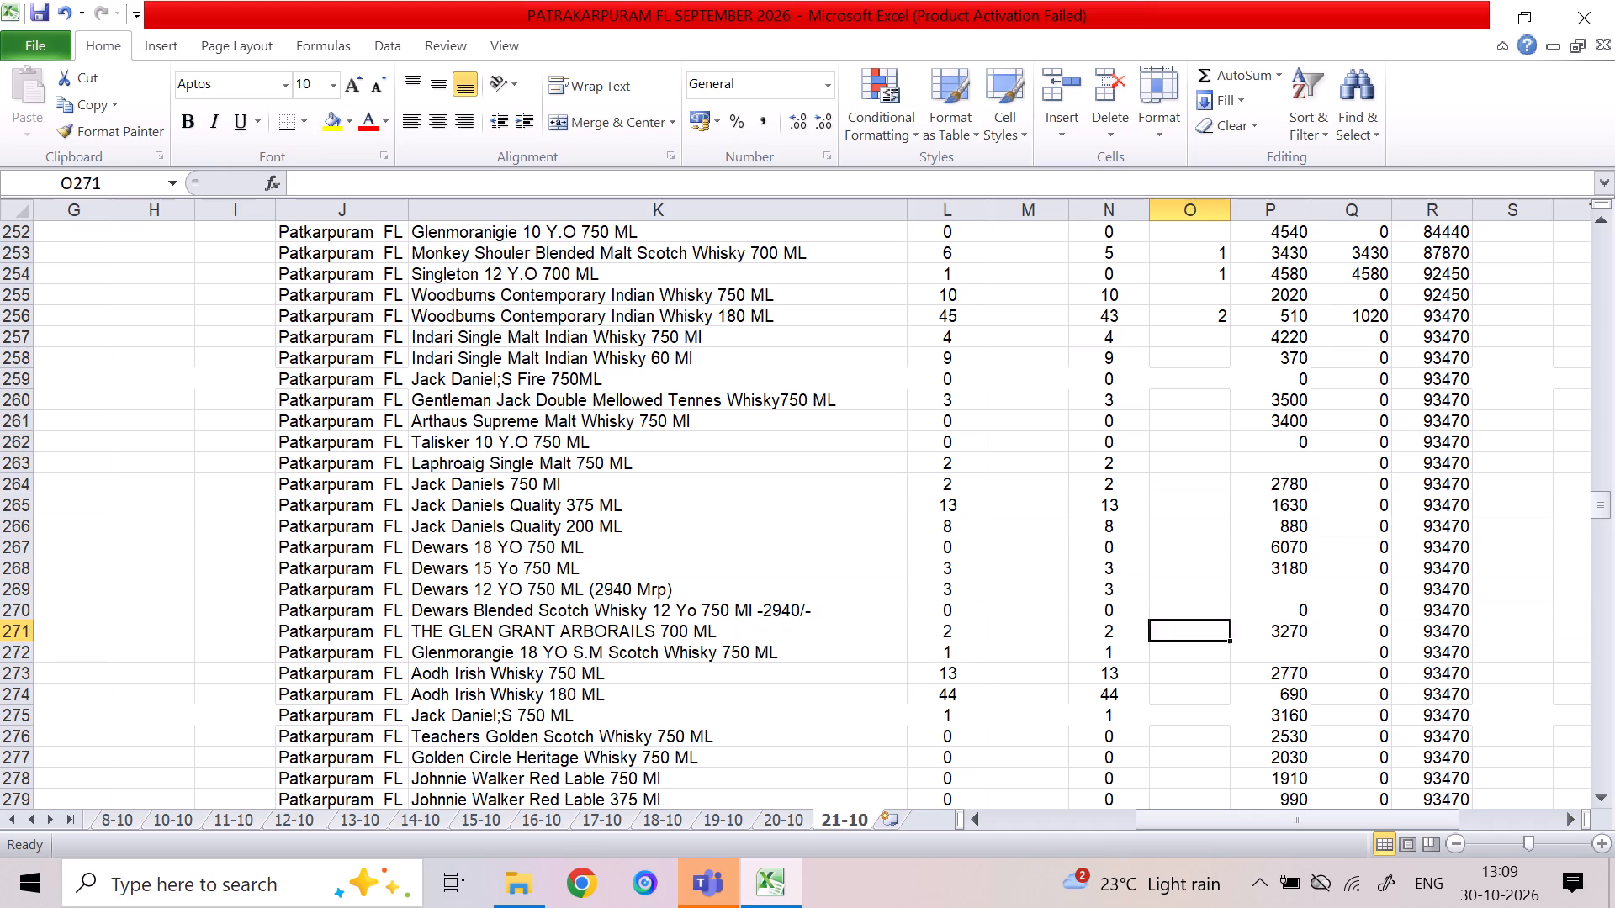
{"action": "key", "text": "Down"}
{"action": "key", "text": "Down"}
{"action": "key", "text": "Down"}
{"action": "key", "text": "Down"}
{"action": "key", "text": "Down"}
{"action": "key", "text": "Down"}
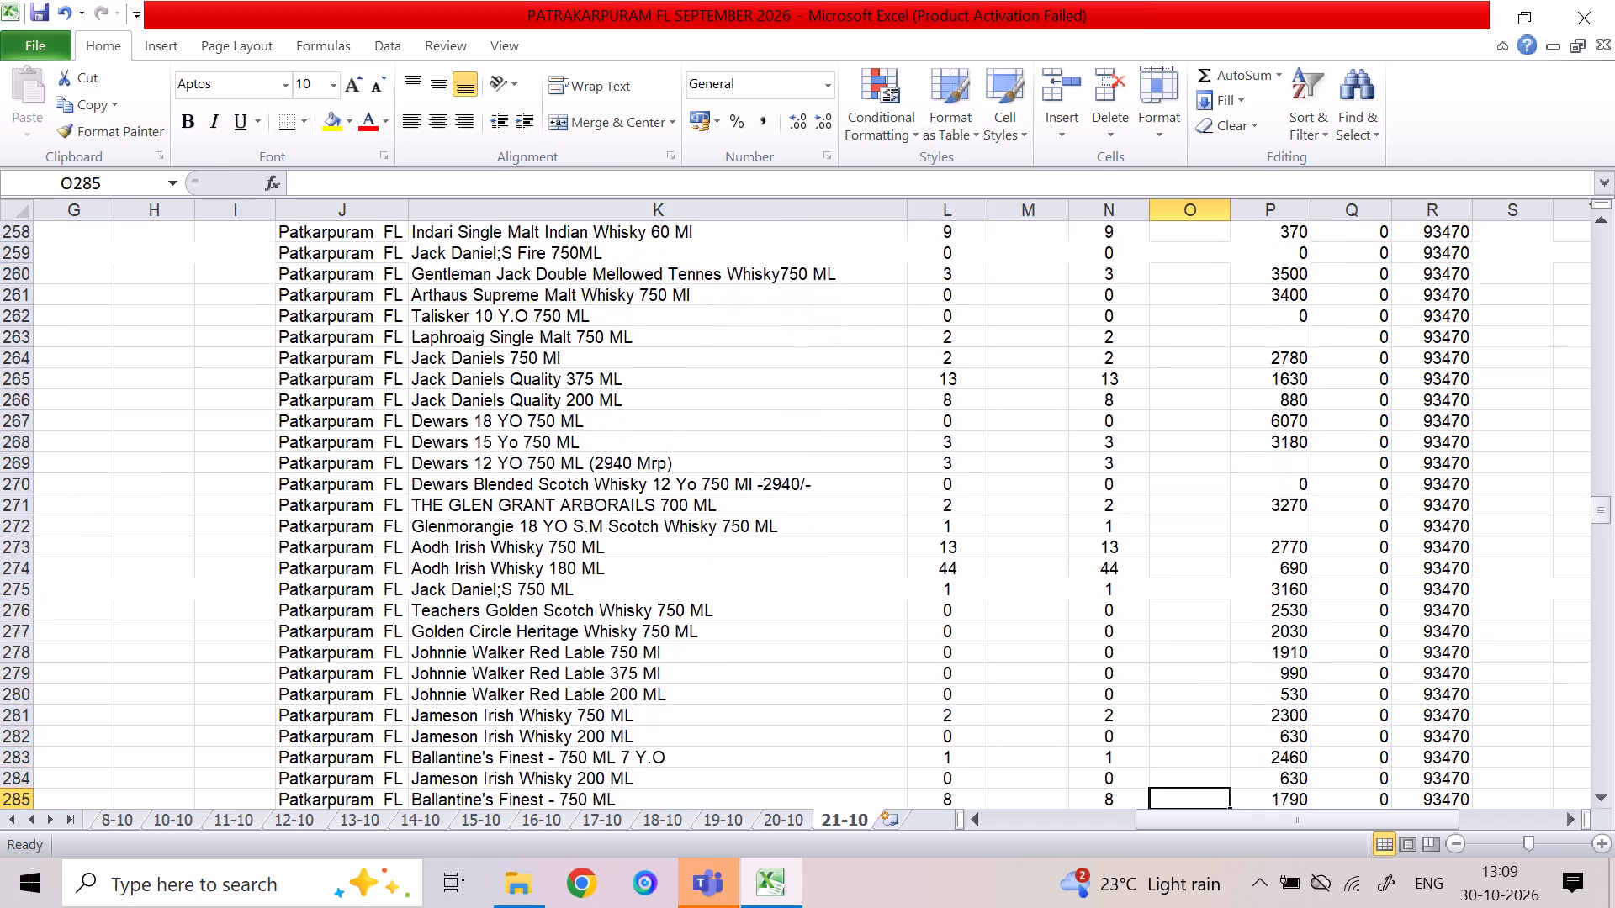
{"action": "key", "text": "Down"}
{"action": "key", "text": "Down"}
{"action": "key", "text": "Down"}
{"action": "key", "text": "Down"}
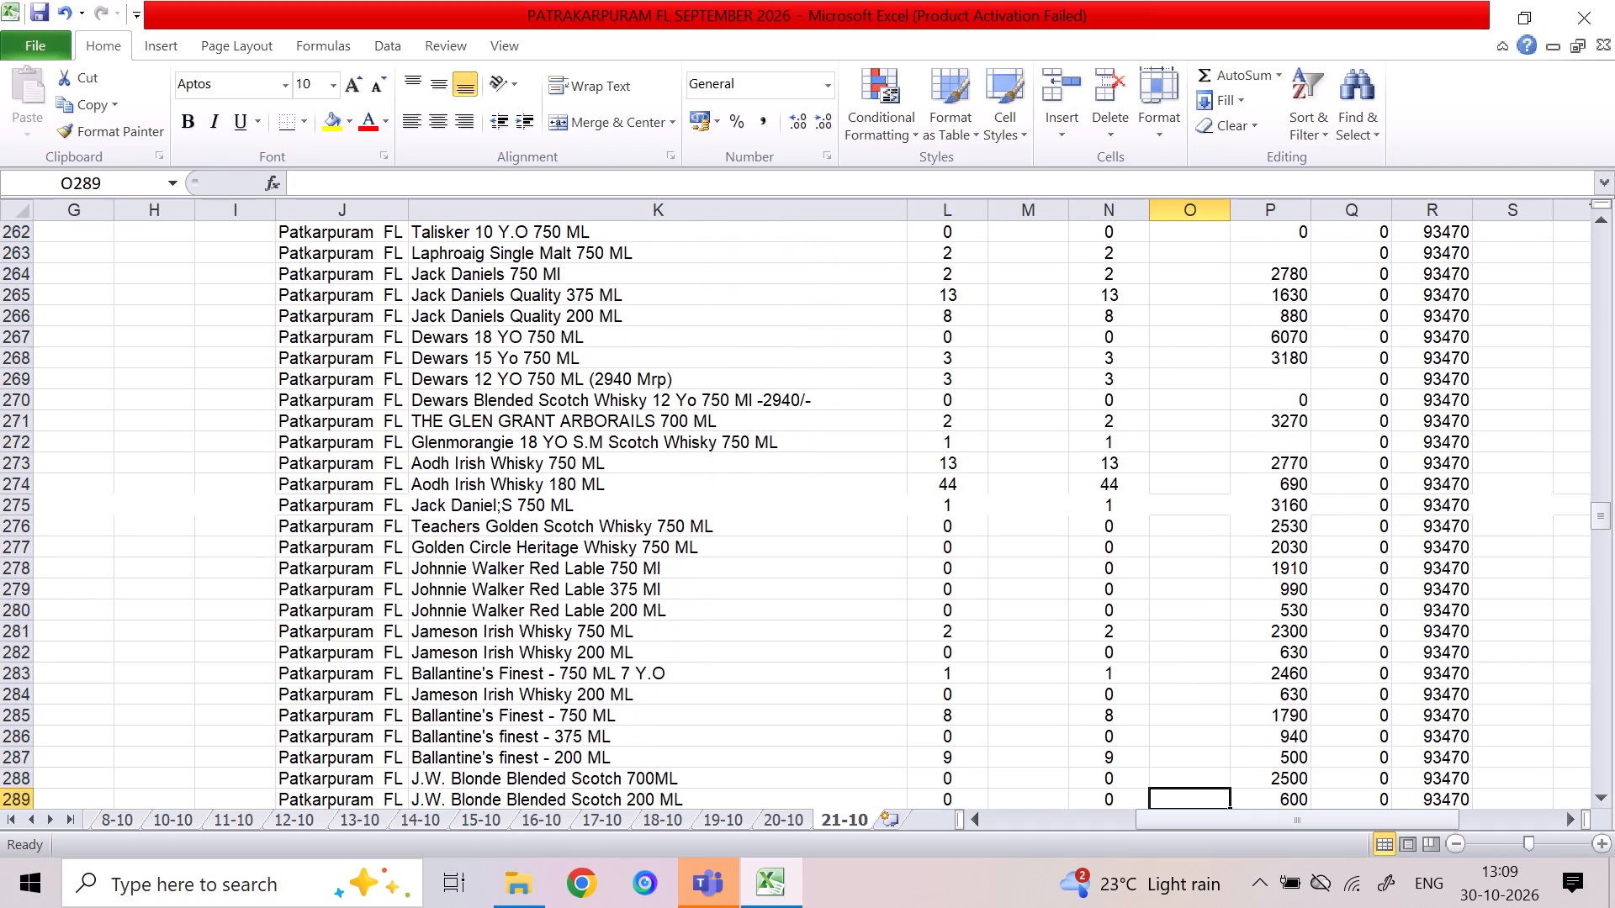
{"action": "key", "text": "Up"}
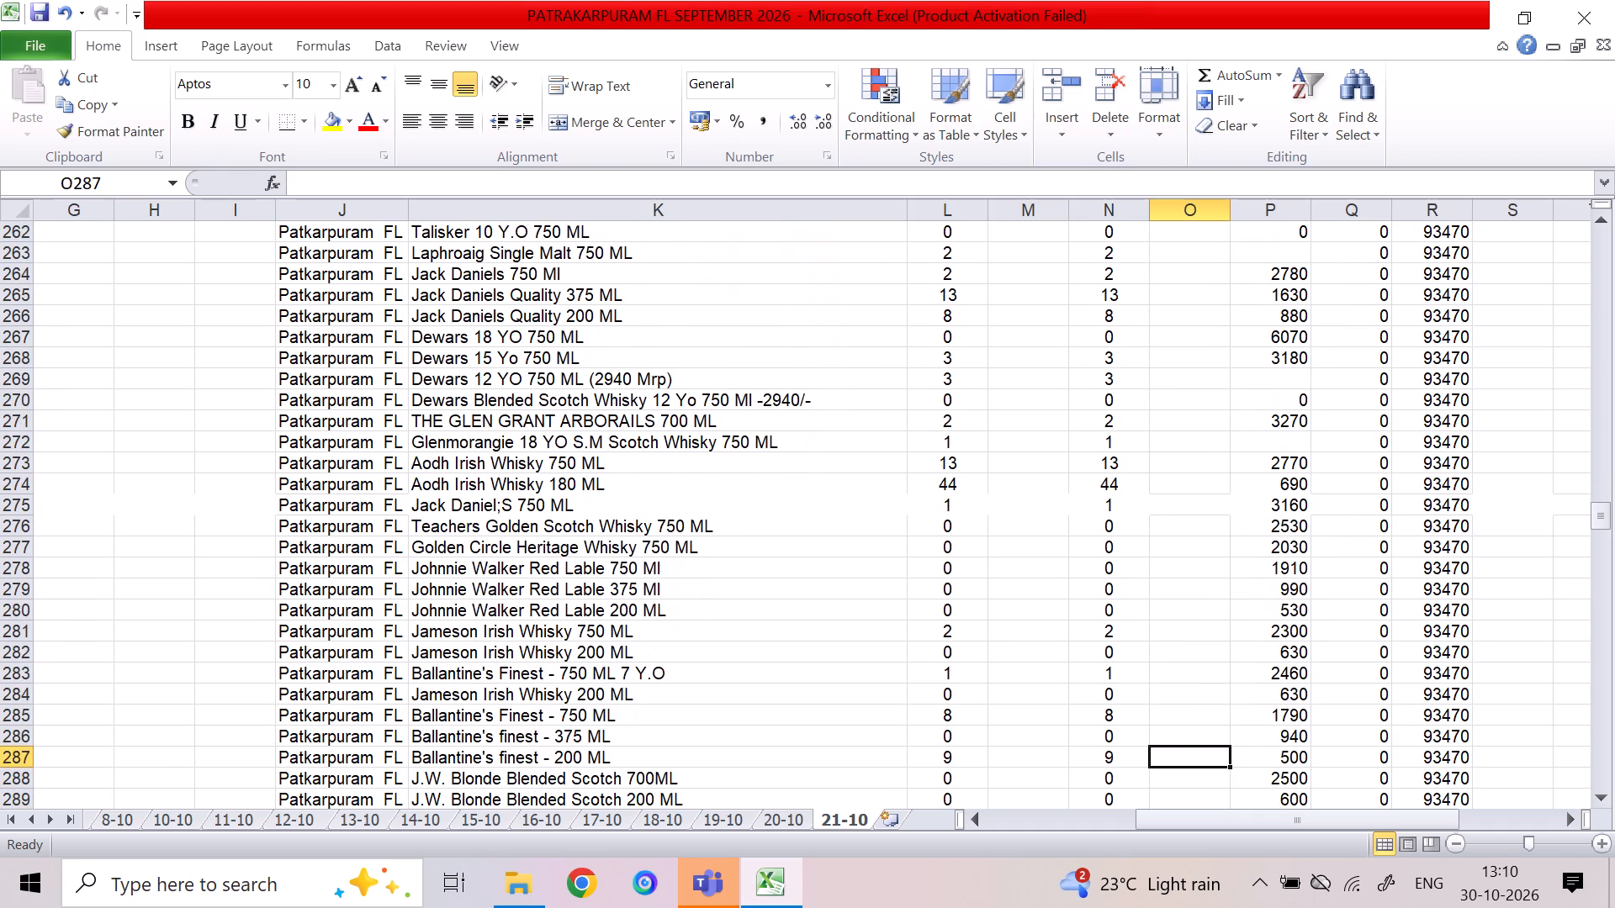
{"action": "key", "text": "2"}
{"action": "key", "text": "Down"}
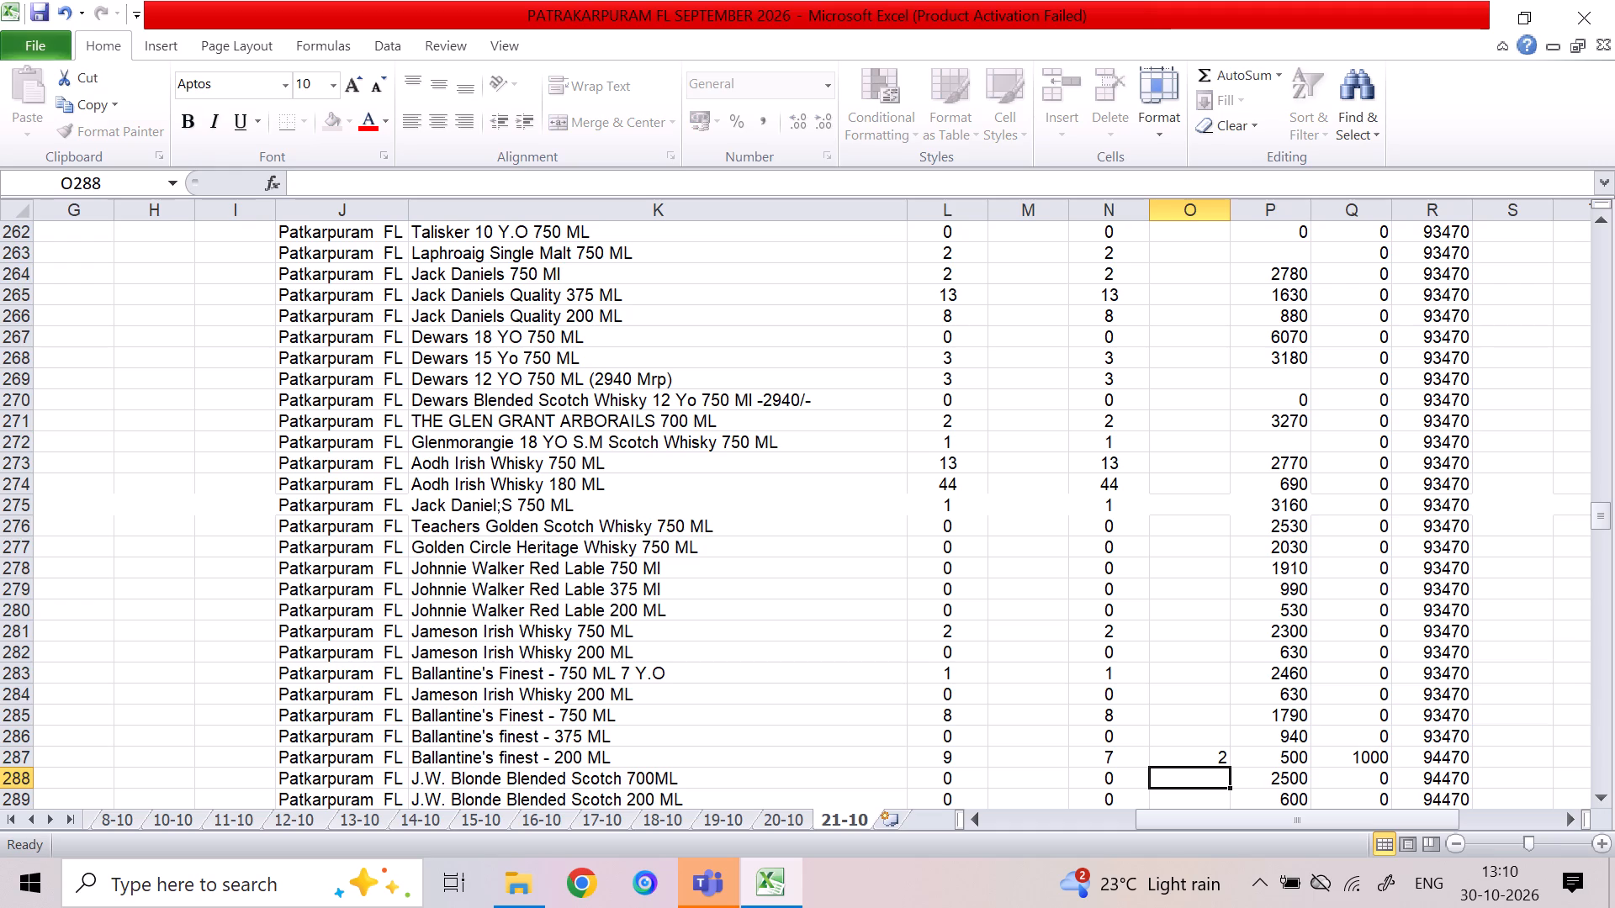
Enter 1 in column O for Jaisalmer Indian Craft Gin 750ML.
{"action": "key", "text": "Down"}
{"action": "key", "text": "Down"}
{"action": "key", "text": "Down"}
{"action": "key", "text": "Down"}
{"action": "key", "text": "Down"}
{"action": "key", "text": "Down"}
{"action": "key", "text": "Down"}
{"action": "key", "text": "Down"}
{"action": "key", "text": "Down"}
{"action": "key", "text": "Down"}
{"action": "key", "text": "Down"}
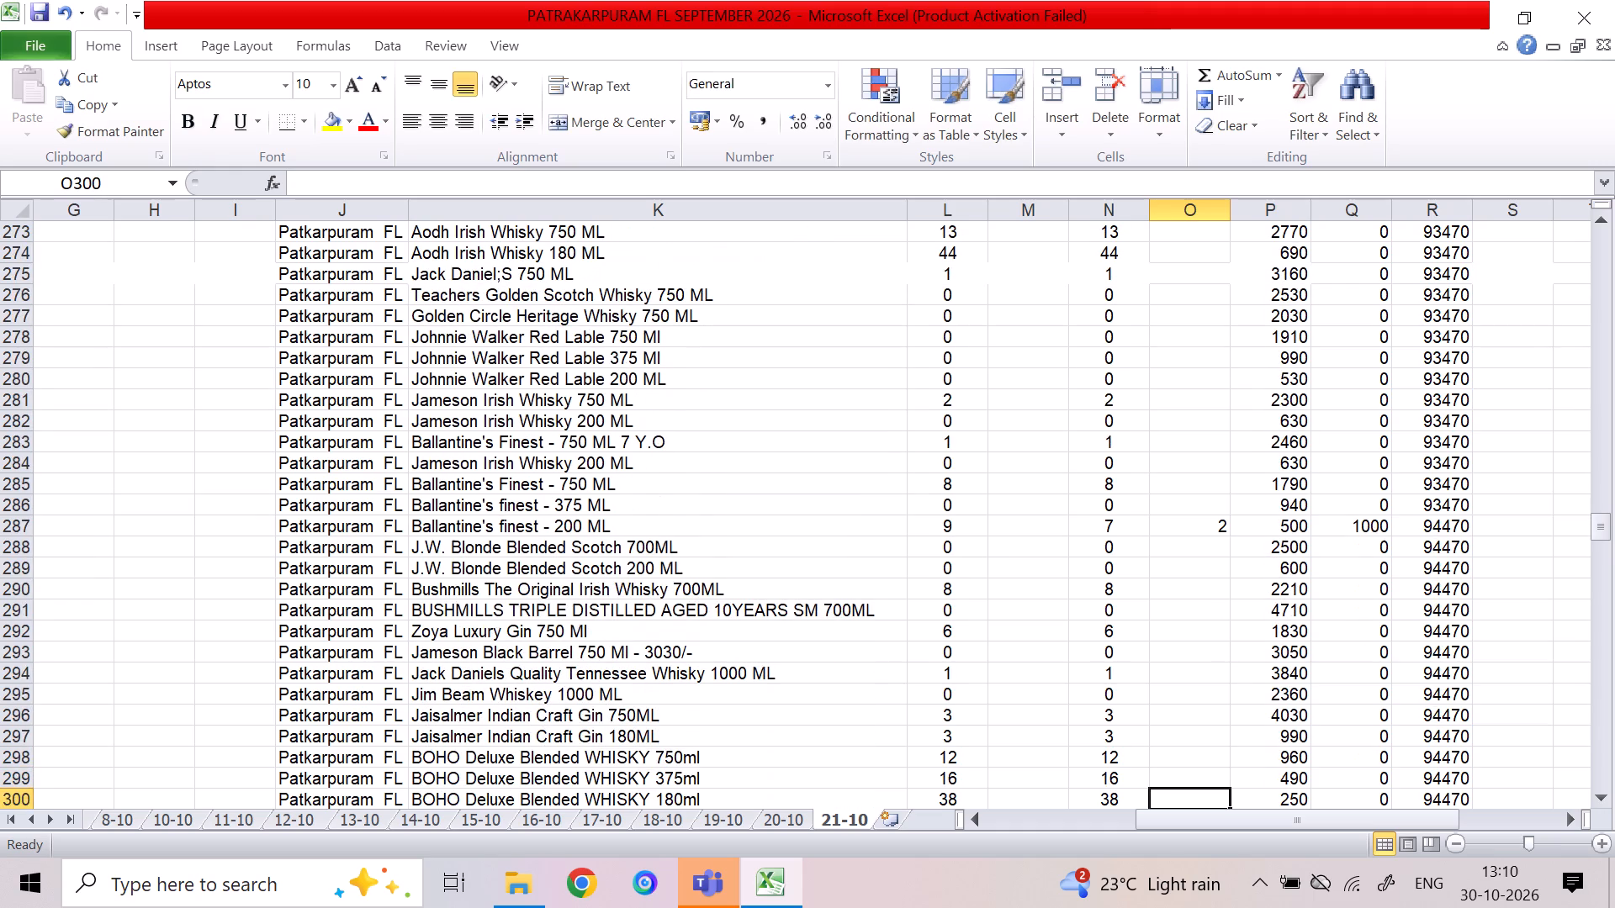
{"action": "key", "text": "Up"}
{"action": "key", "text": "Up"}
{"action": "key", "text": "Up"}
{"action": "key", "text": "Up"}
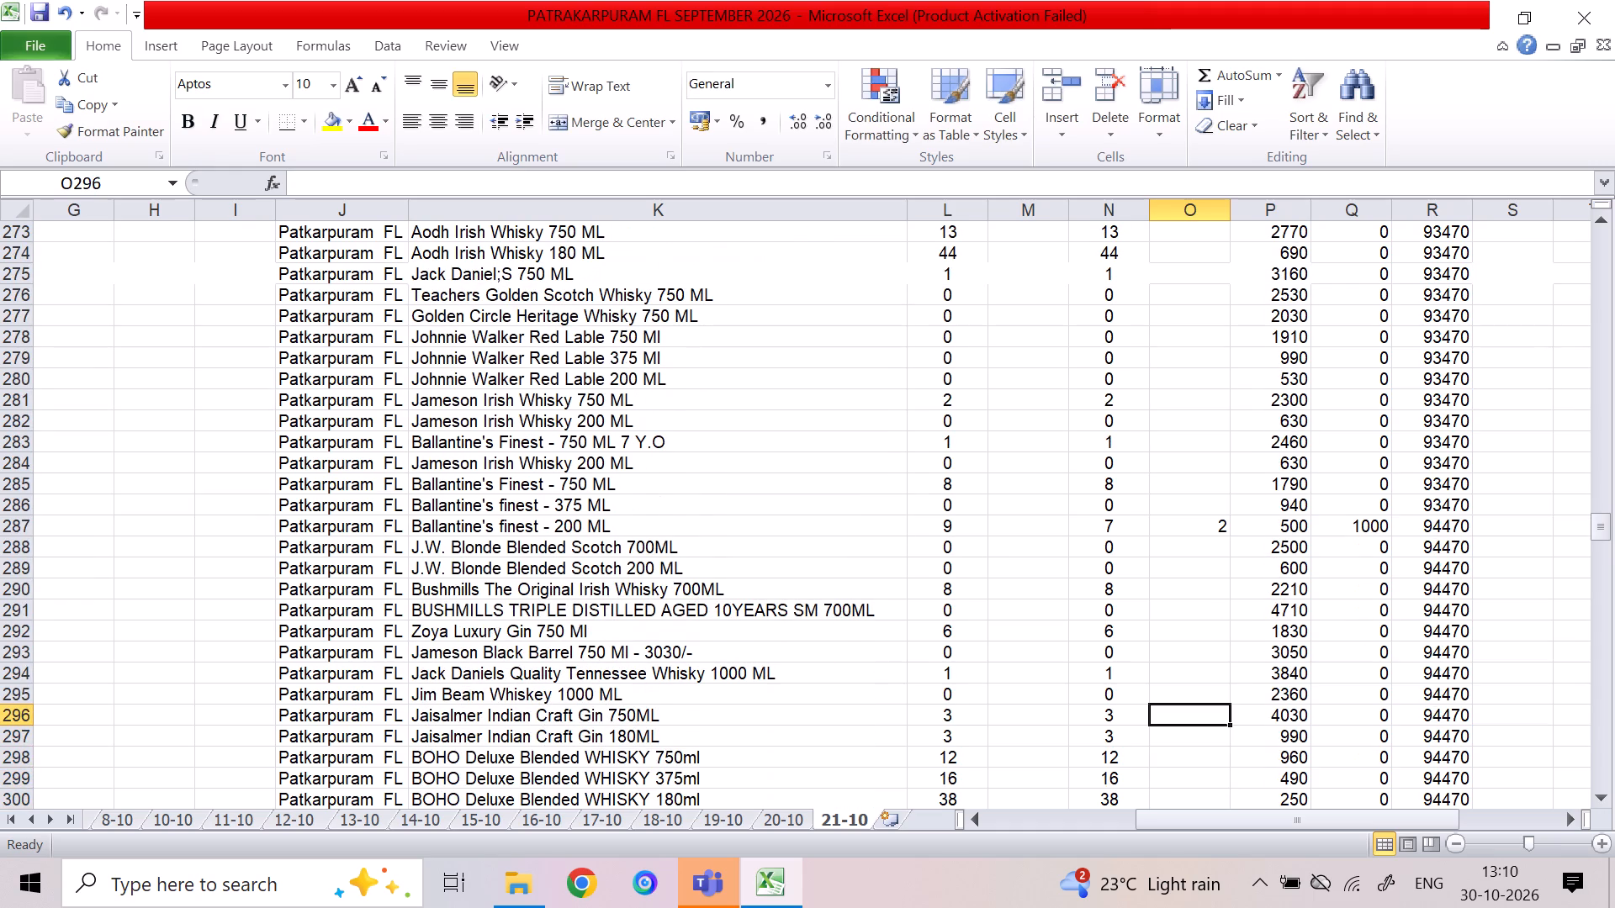
{"action": "key", "text": "1"}
{"action": "key", "text": "Down"}
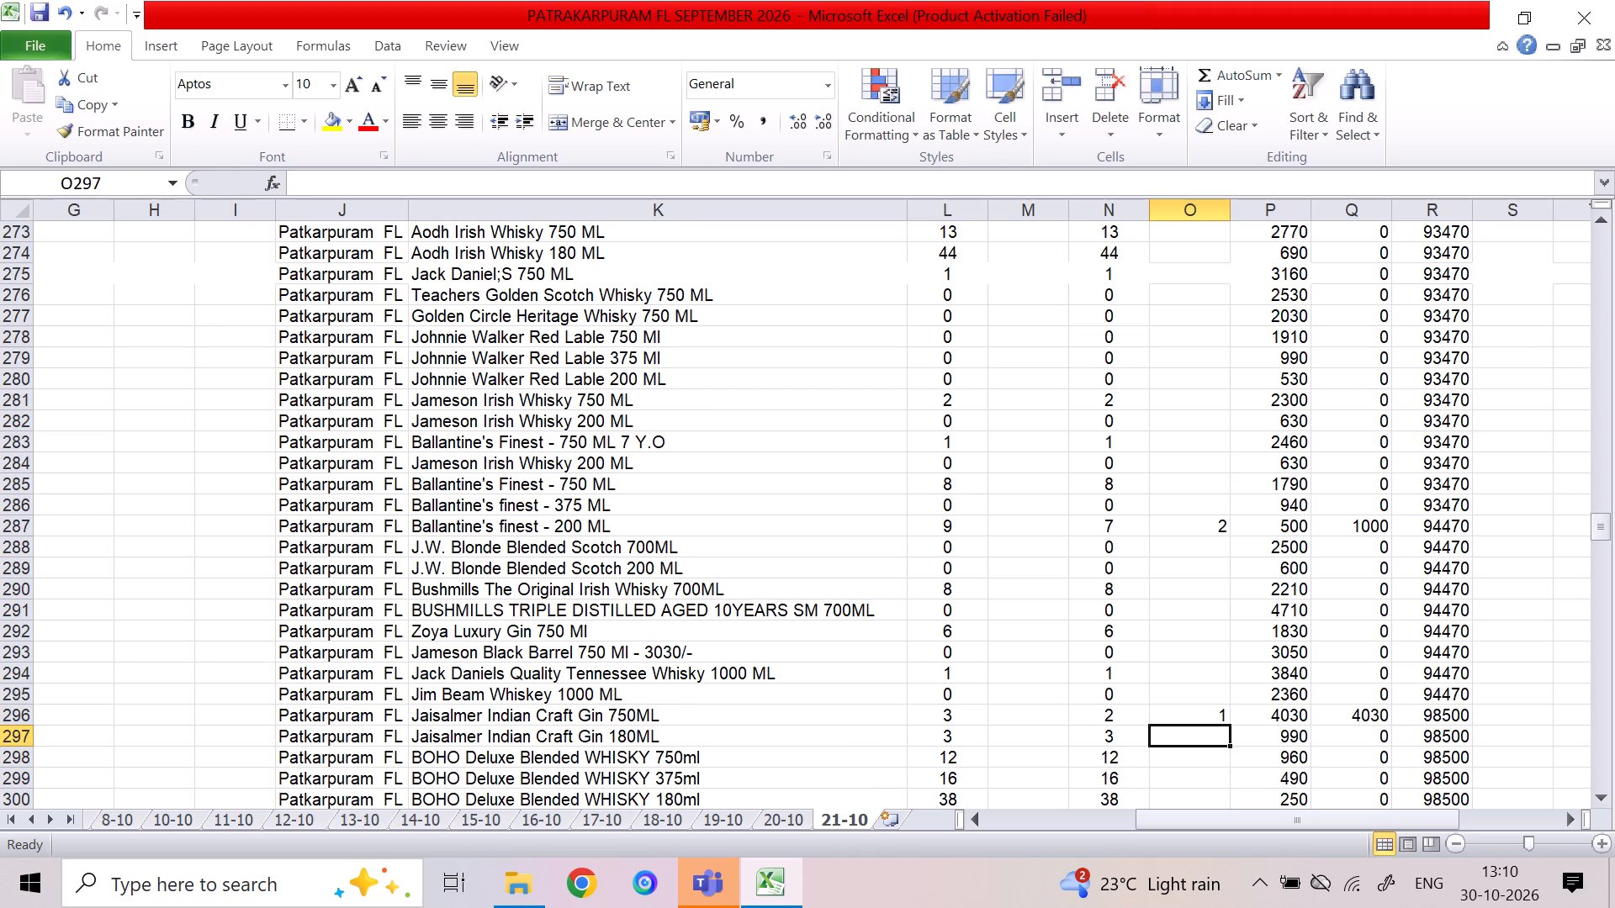
Enter the BOHO Deluxe Blended WHISKY quantities in column O: 1 for 750ml, 1 for 375ml and 2 for 180ml.
{"action": "key", "text": "Down"}
{"action": "key", "text": "Down"}
{"action": "key", "text": "Up"}
{"action": "key", "text": "Up"}
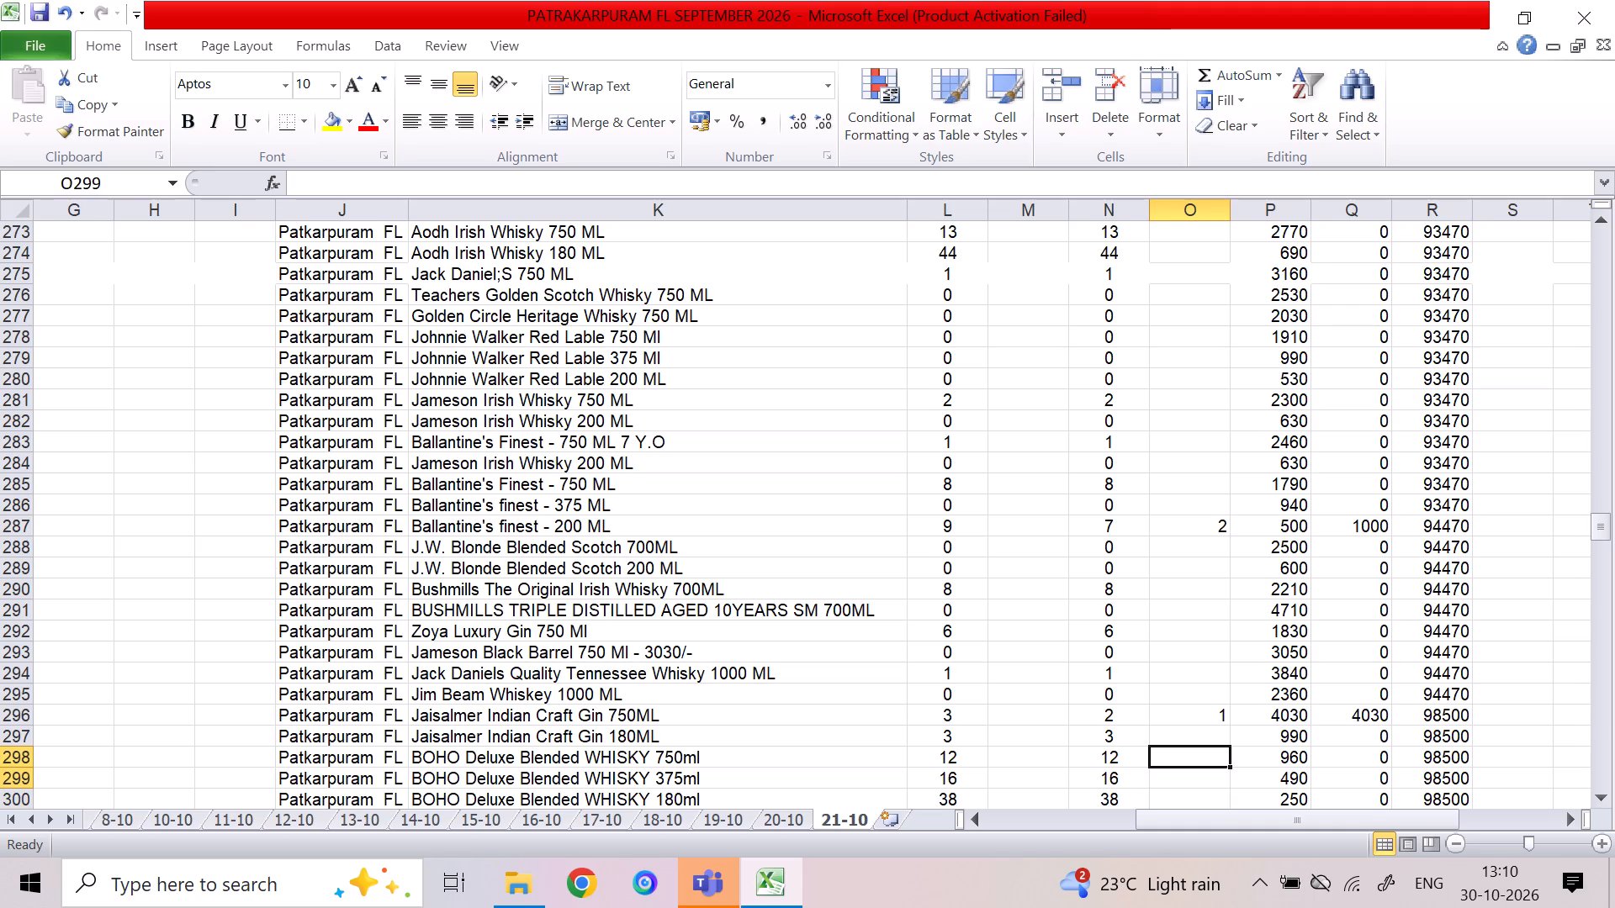
{"action": "key", "text": "1"}
{"action": "key", "text": "Down"}
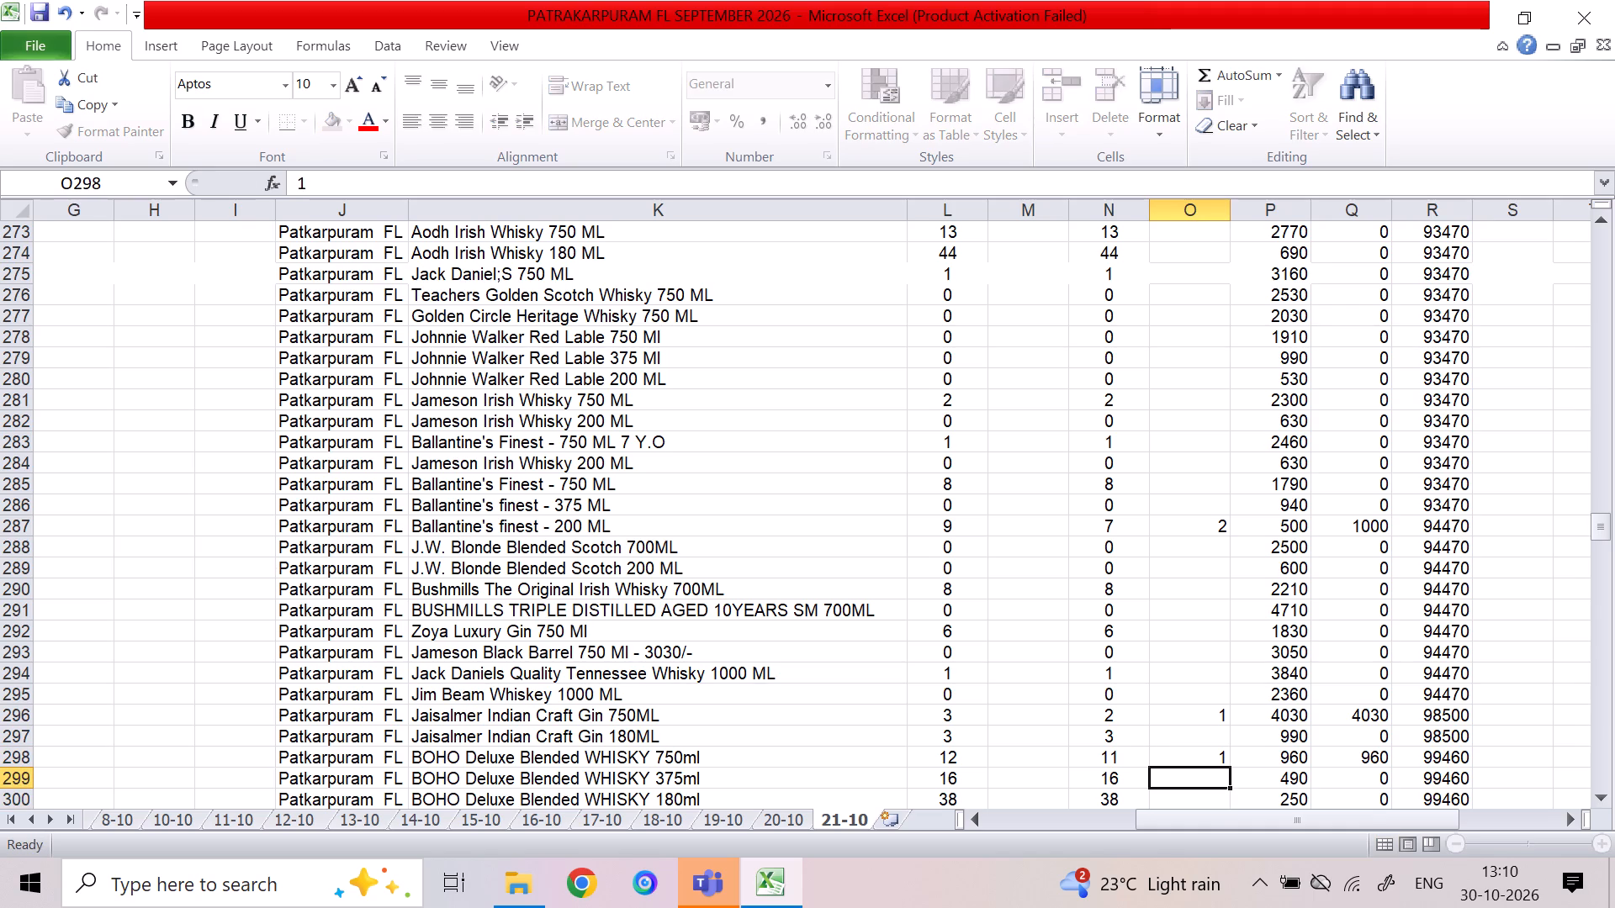
{"action": "key", "text": "1"}
{"action": "key", "text": "Down"}
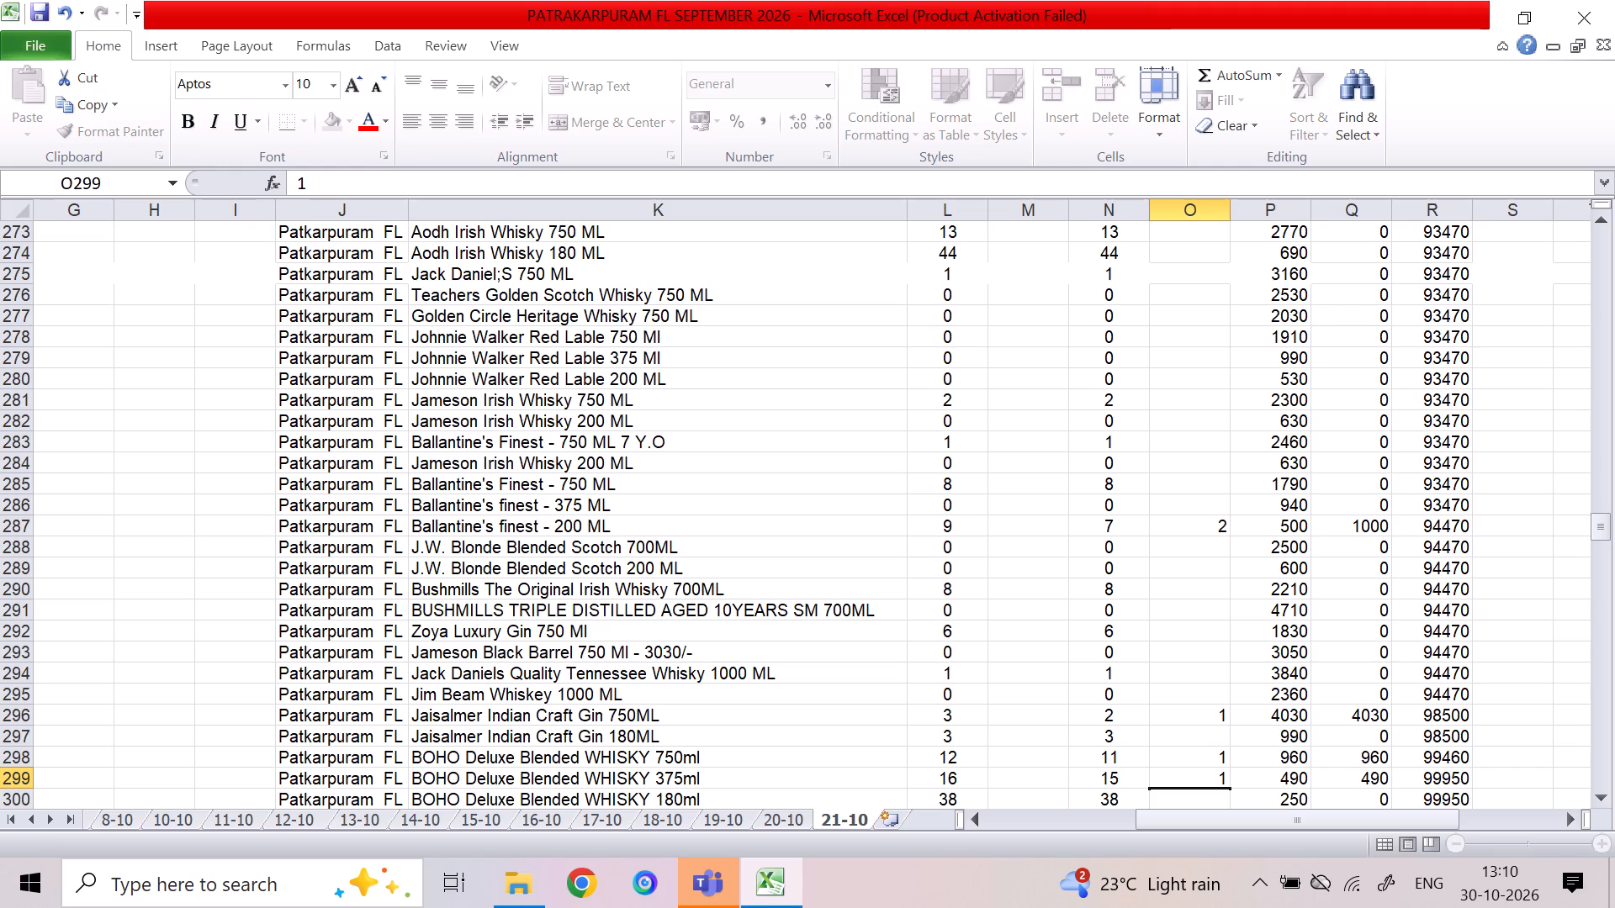
{"action": "key", "text": "2"}
{"action": "key", "text": "Down"}
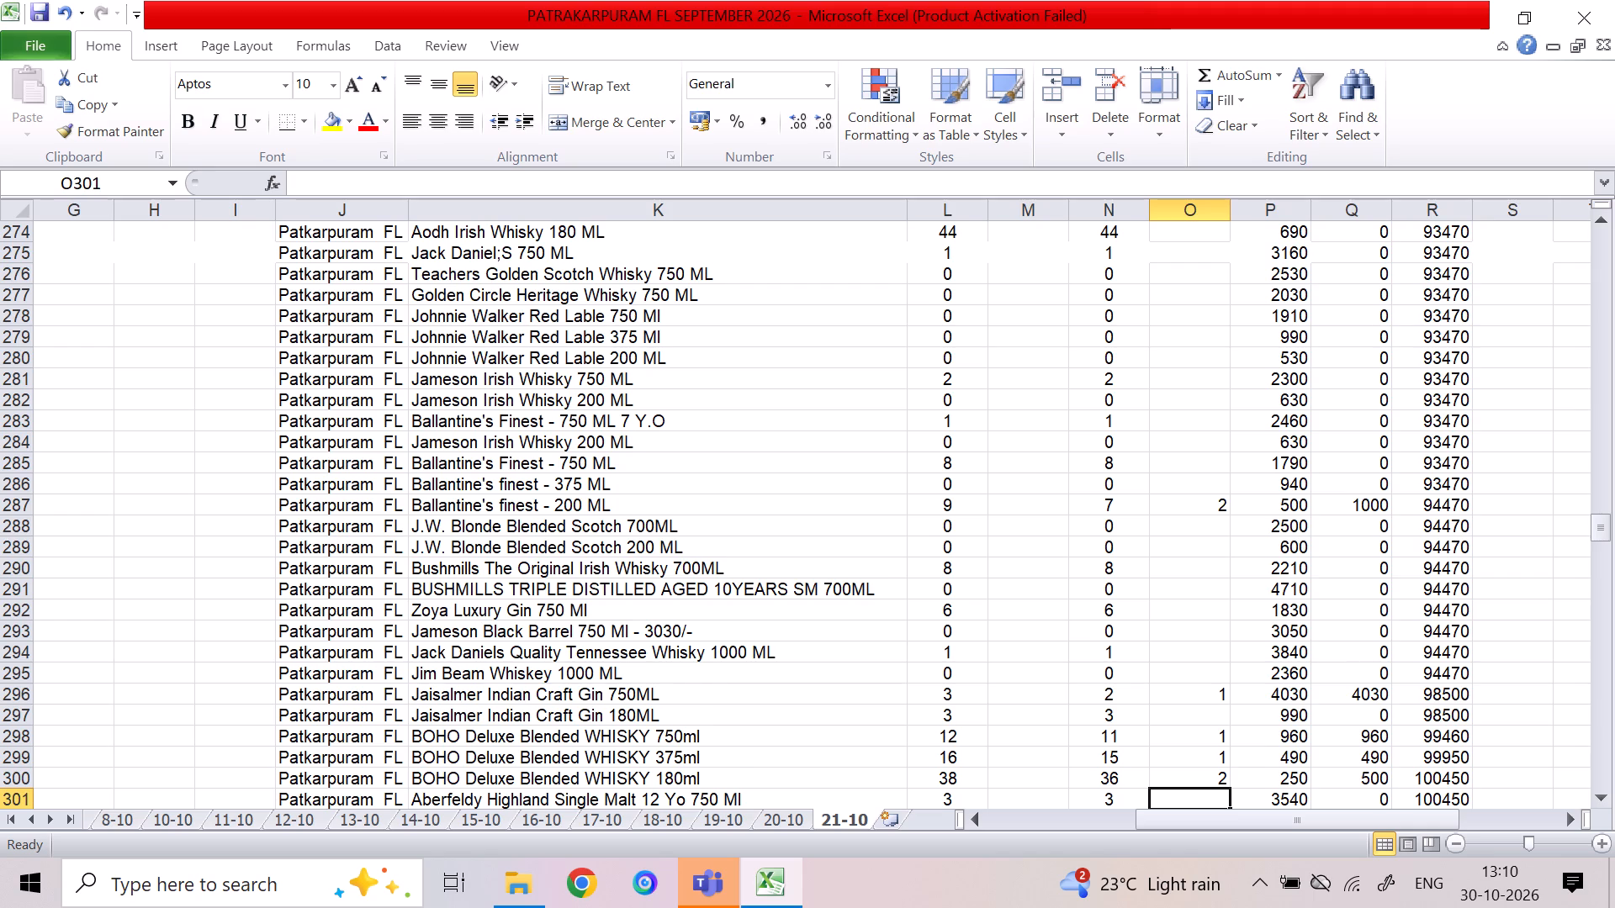
Look through the rows from Aberfeldy Highland Single Malt 12 Yo 750 Ml to Terai India Gin Litchis & Mulberries for sold items.
{"action": "key", "text": "Down"}
{"action": "key", "text": "Down"}
{"action": "key", "text": "Down"}
{"action": "key", "text": "Down"}
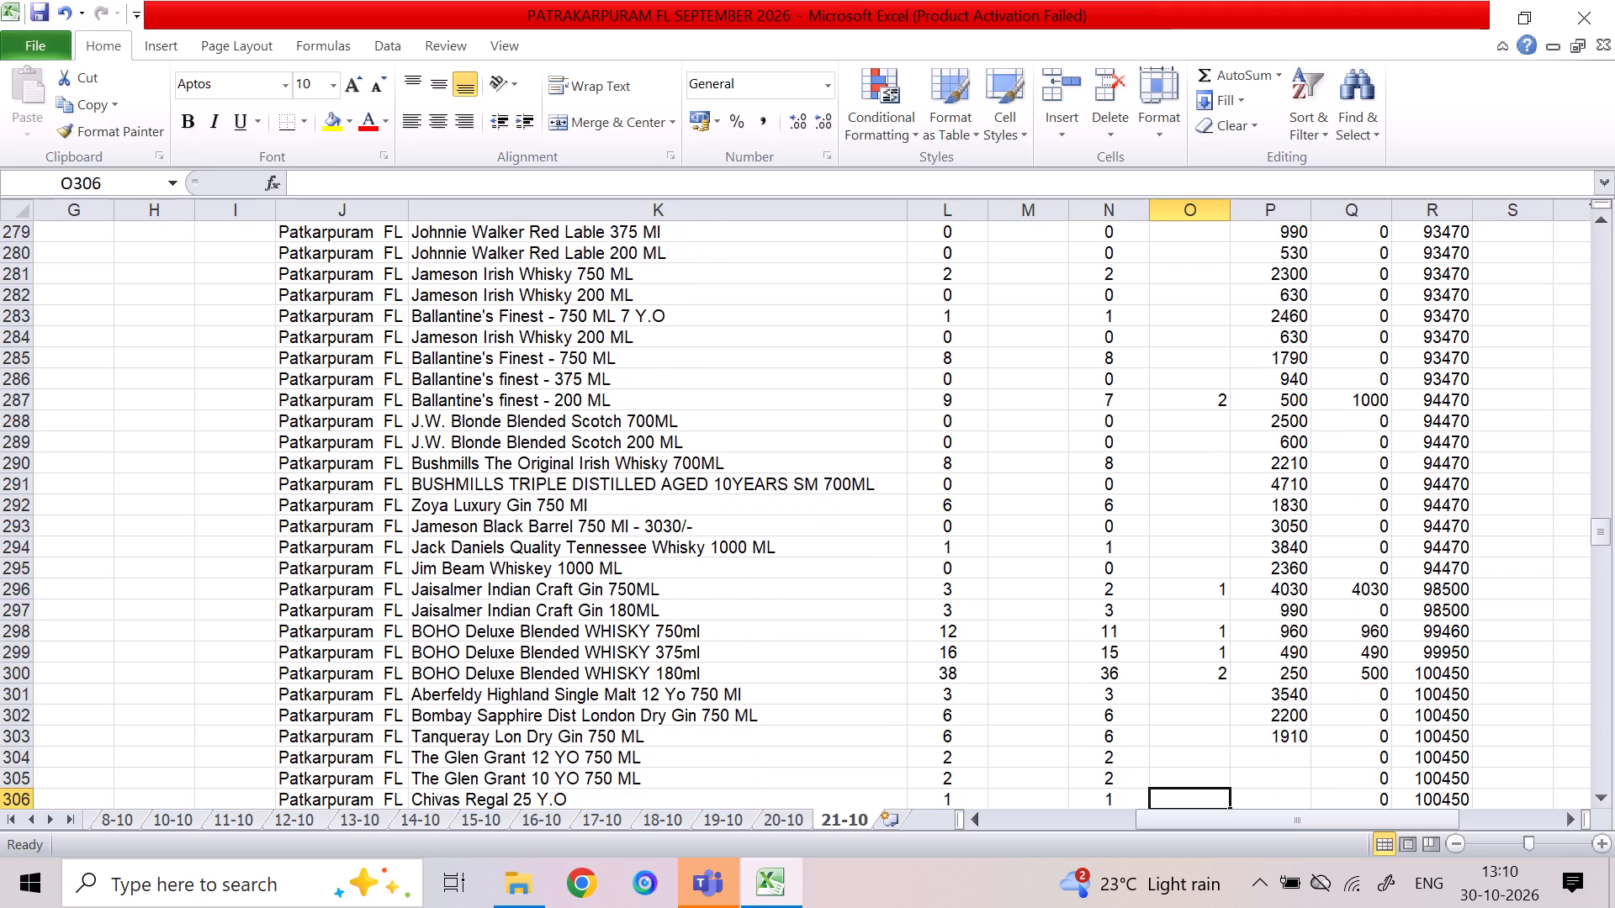
{"action": "key", "text": "Up"}
{"action": "key", "text": "Up"}
{"action": "key", "text": "Up"}
{"action": "key", "text": "Up"}
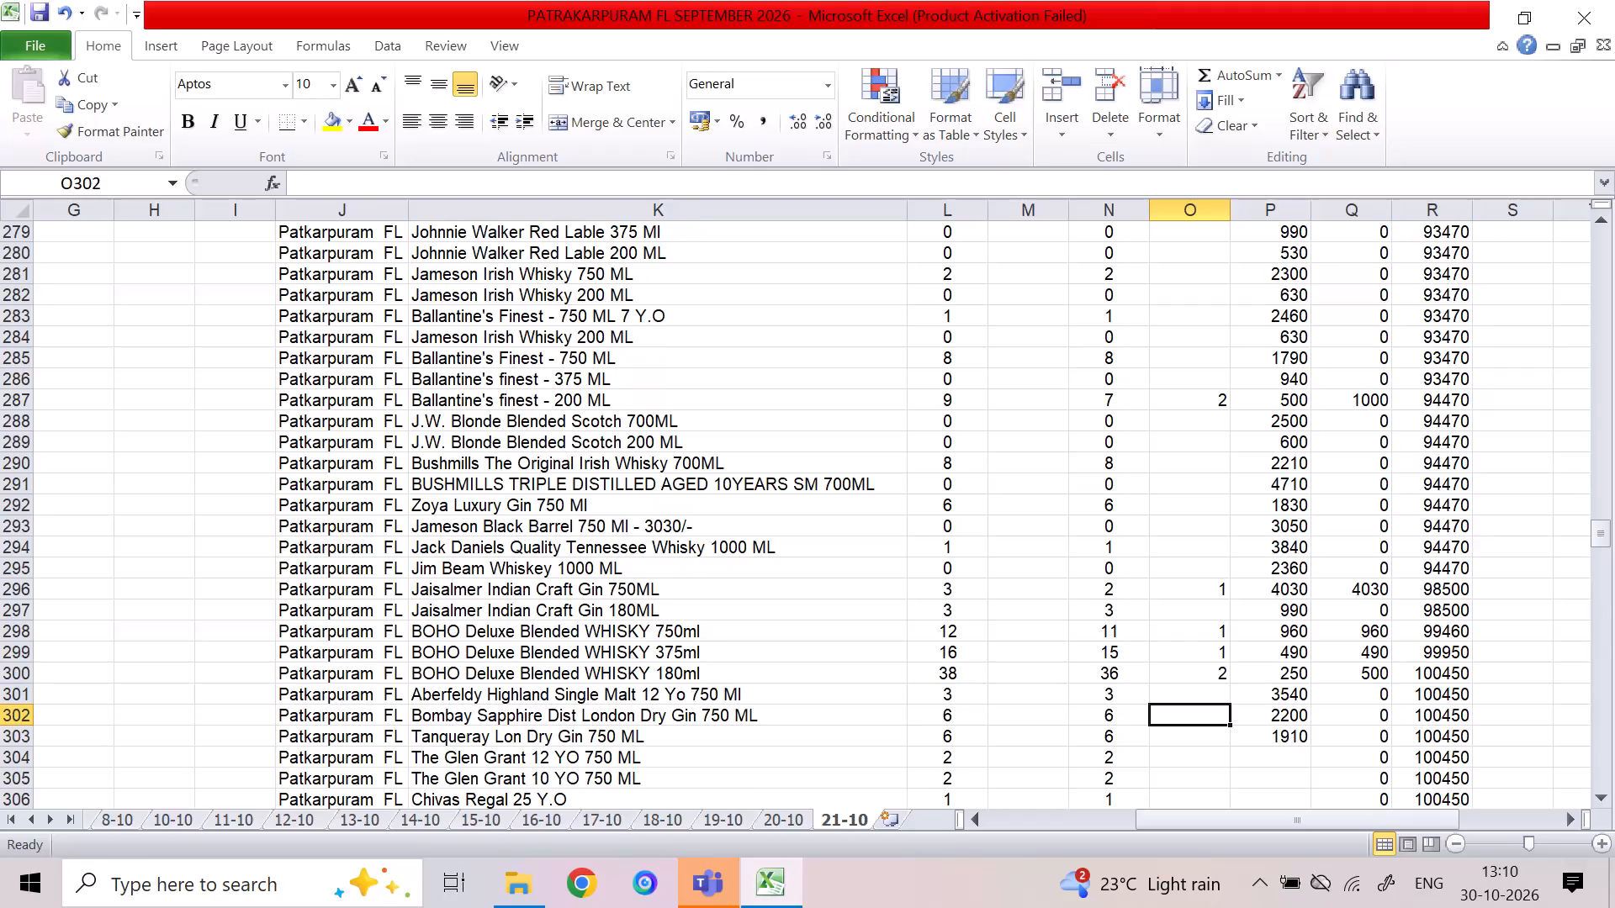
{"action": "key", "text": "Down"}
{"action": "key", "text": "Up"}
{"action": "key", "text": "Up"}
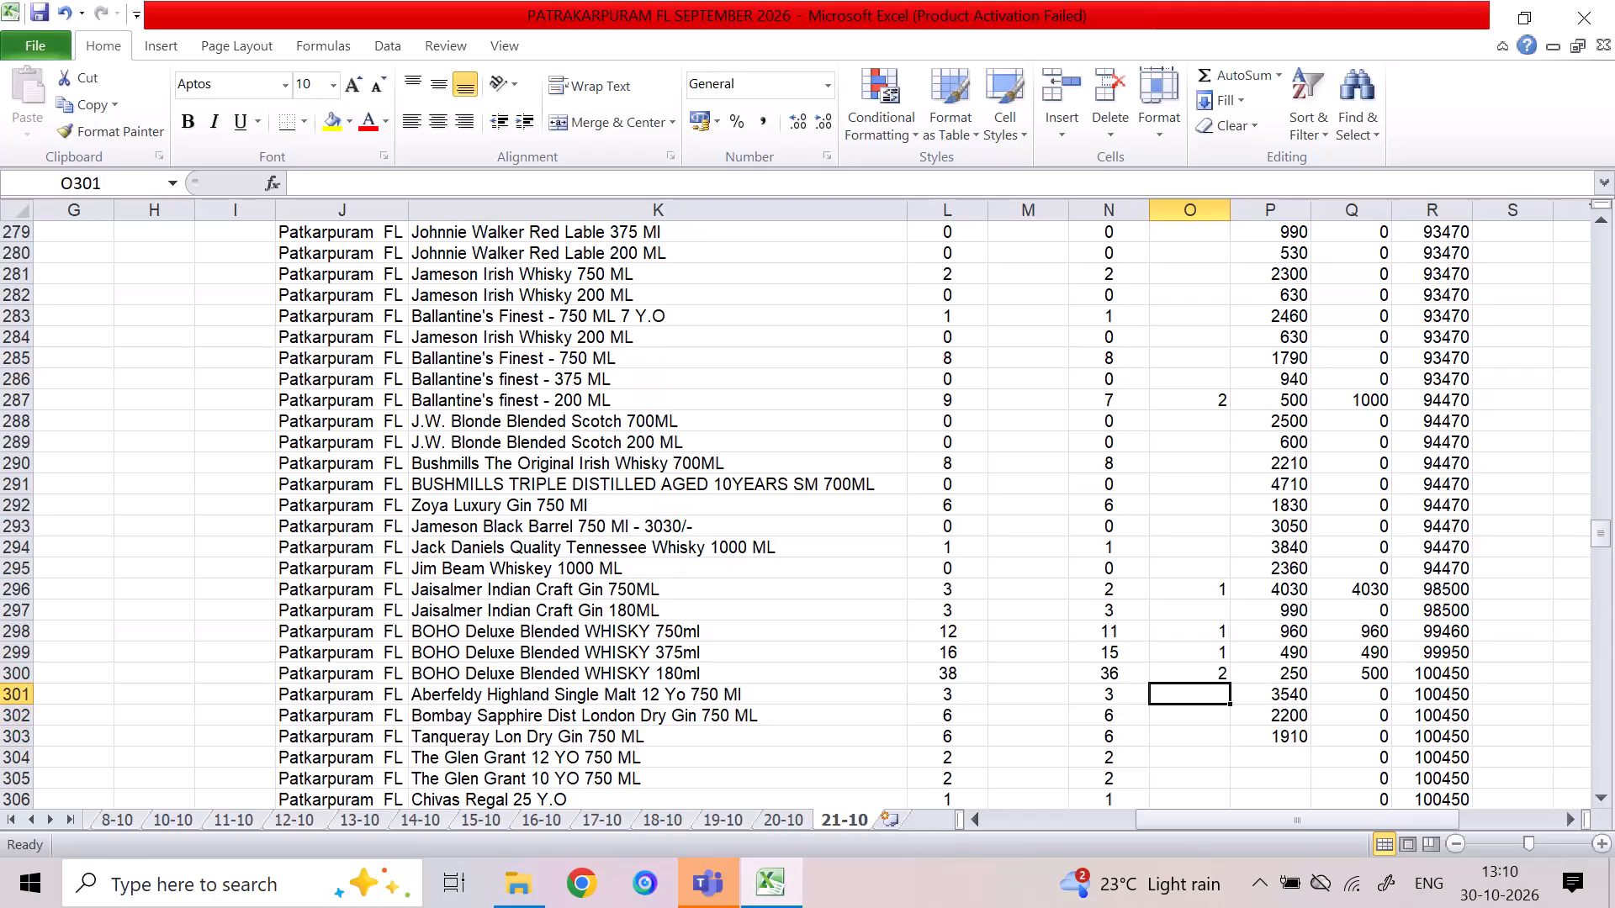
{"action": "key", "text": "Down"}
{"action": "key", "text": "Down"}
{"action": "key", "text": "Down"}
{"action": "key", "text": "Down"}
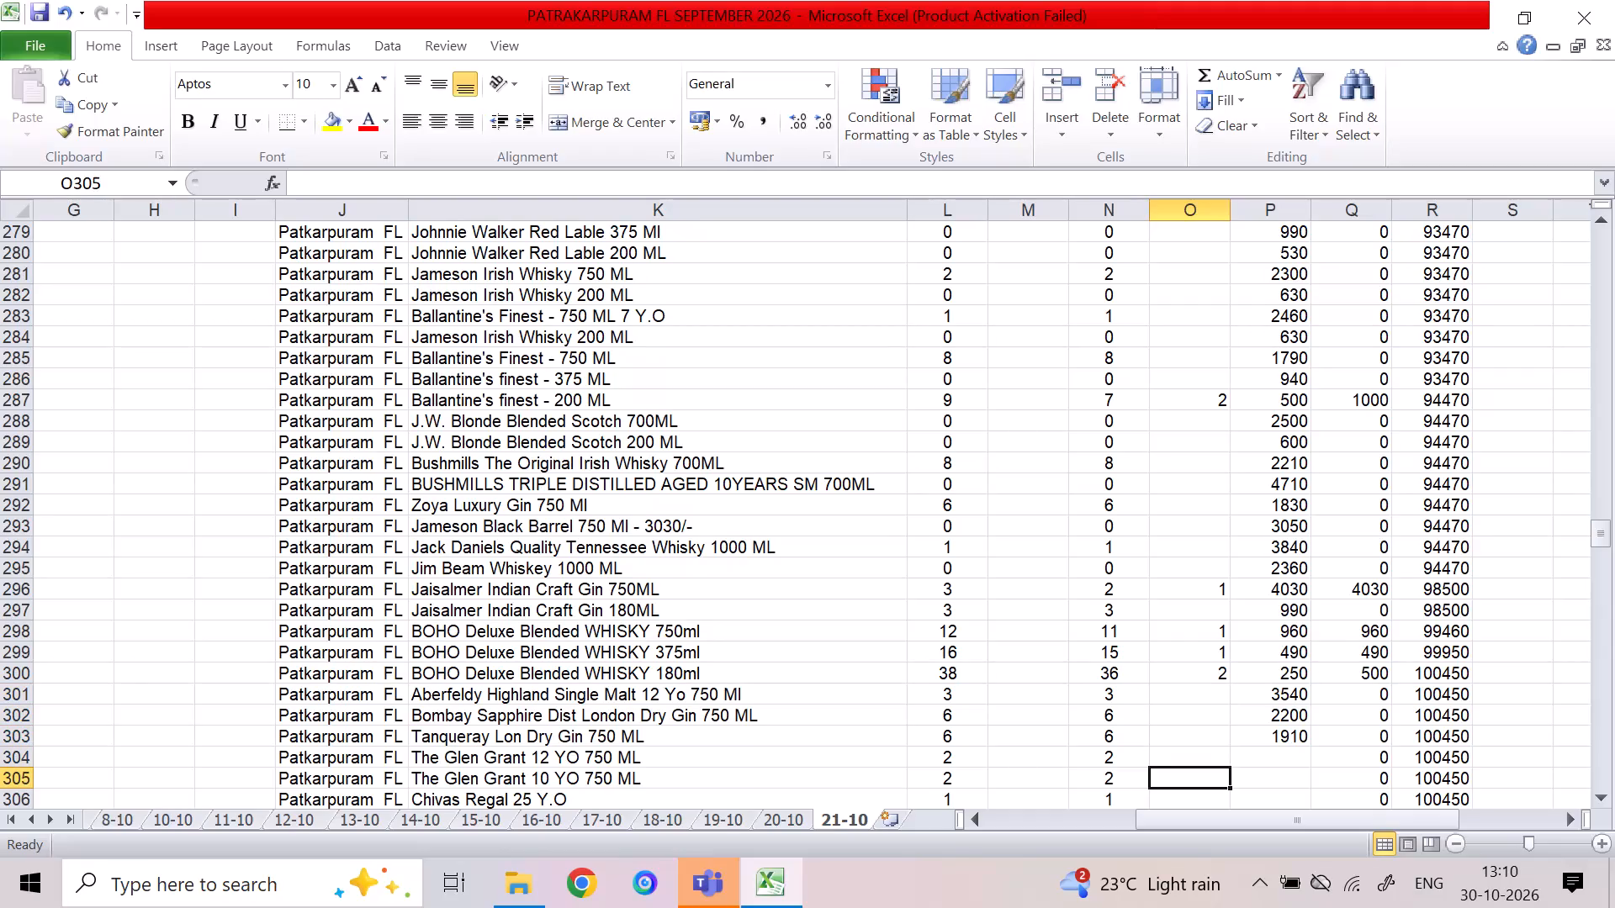
{"action": "key", "text": "Up"}
{"action": "key", "text": "Down"}
{"action": "key", "text": "Down"}
{"action": "key", "text": "Down"}
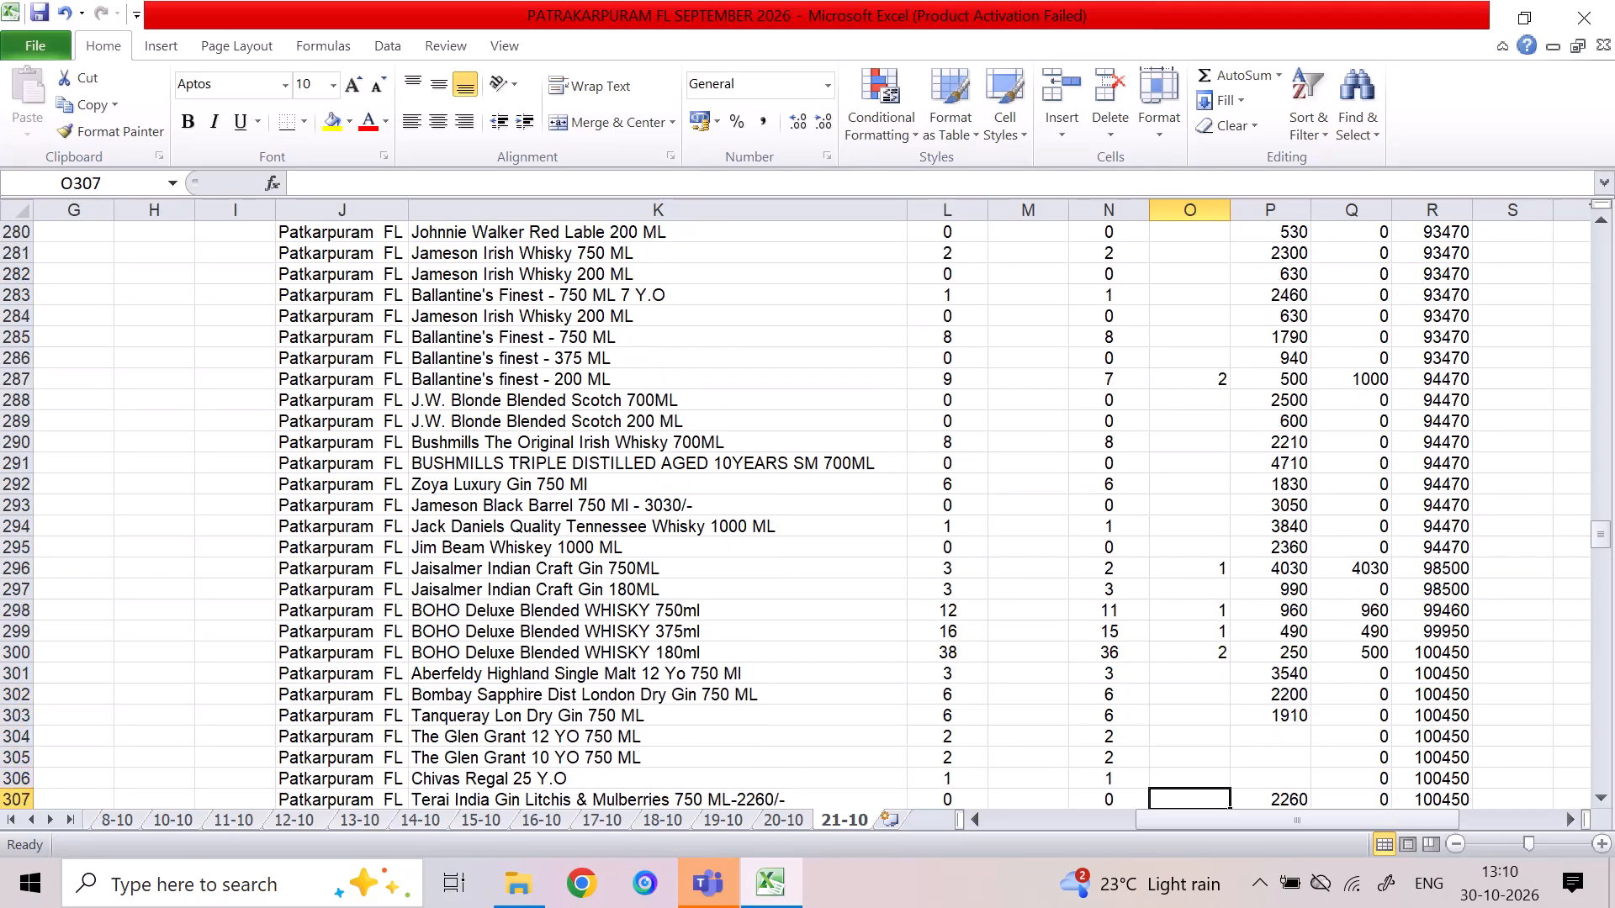
Enter 1 in column O for J & B RARE CELEBRATION BLENDED SCHOTCH WHISKY 180 ML.
{"action": "key", "text": "Down"}
{"action": "key", "text": "Down"}
{"action": "key", "text": "Down"}
{"action": "key", "text": "Down"}
{"action": "key", "text": "Down"}
{"action": "key", "text": "Down"}
{"action": "key", "text": "Down"}
{"action": "key", "text": "Down"}
{"action": "key", "text": "Down"}
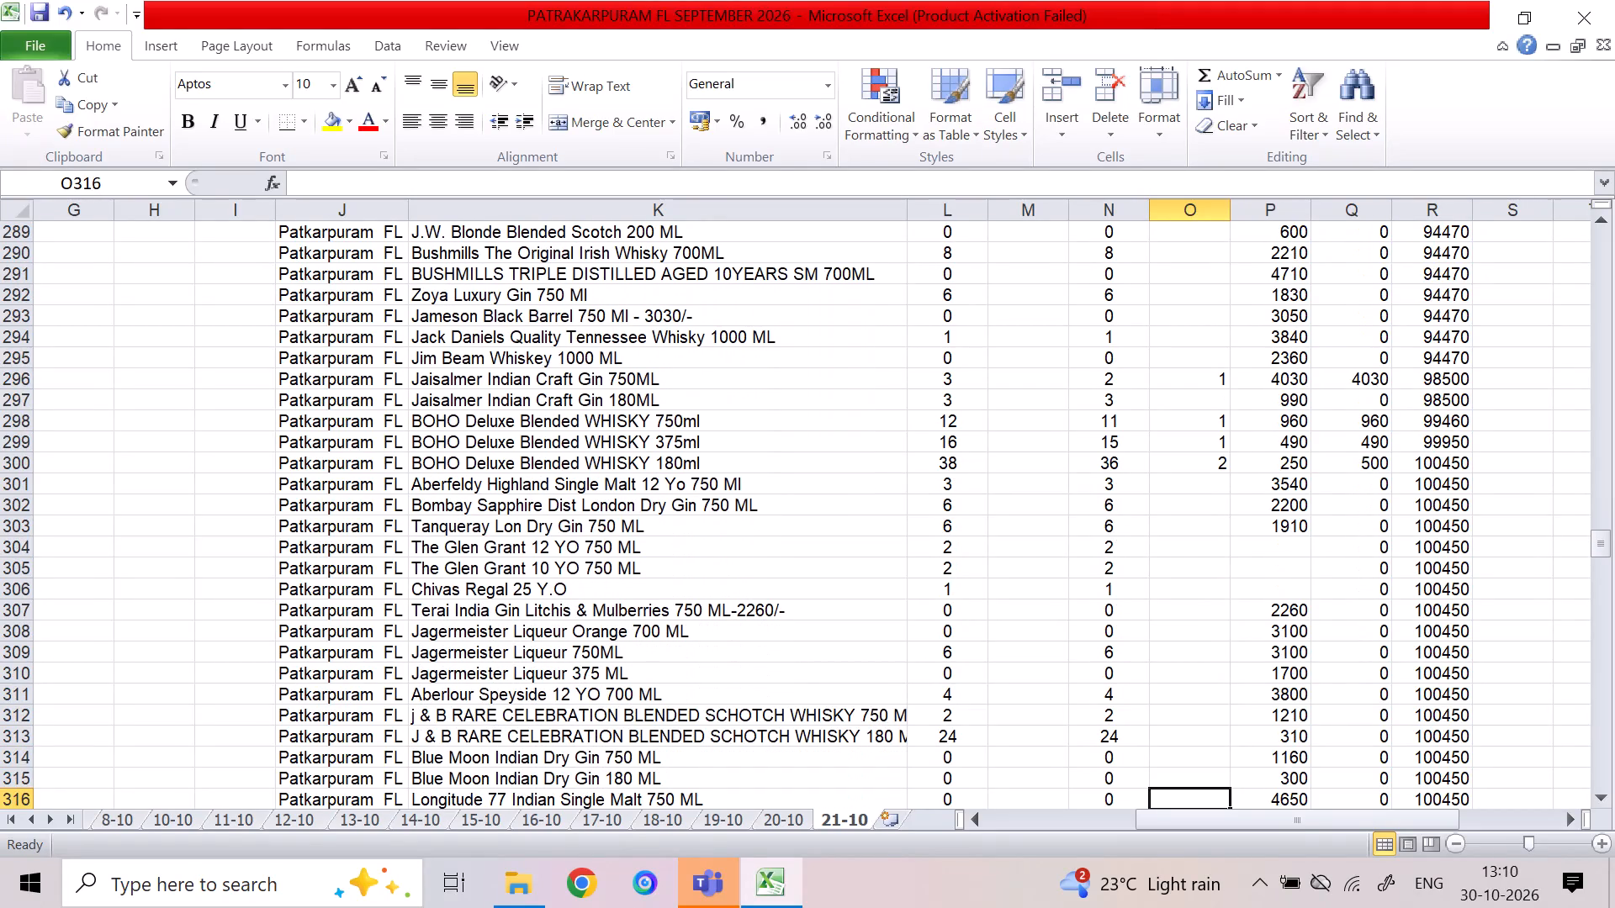
{"action": "key", "text": "Up"}
{"action": "key", "text": "Up"}
{"action": "key", "text": "Up"}
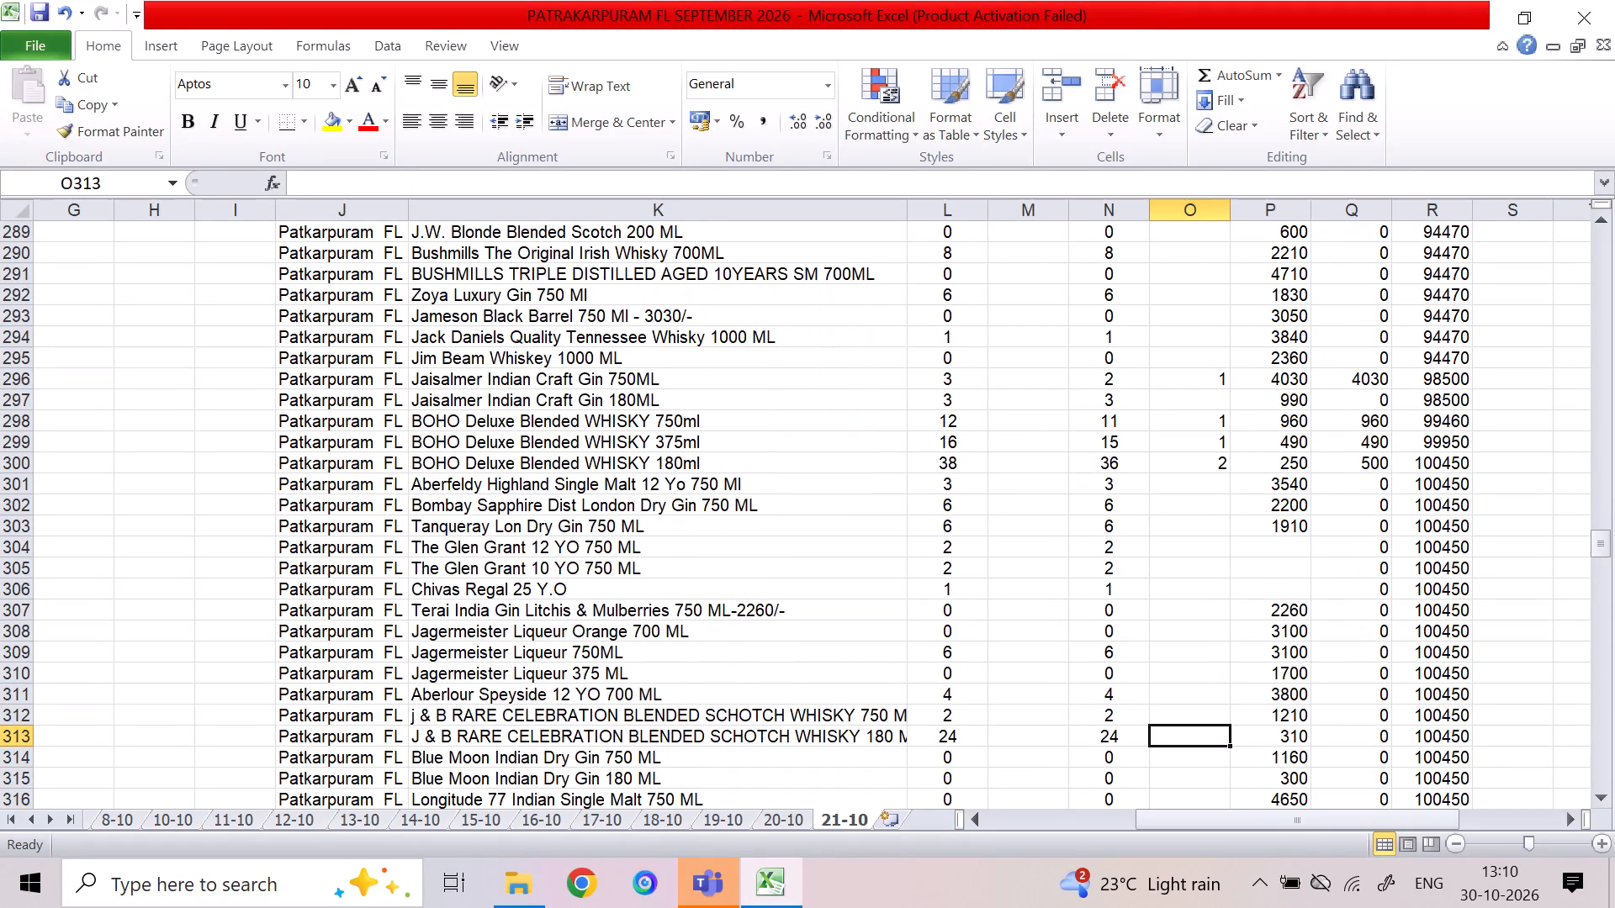
{"action": "key", "text": "1"}
{"action": "key", "text": "Down"}
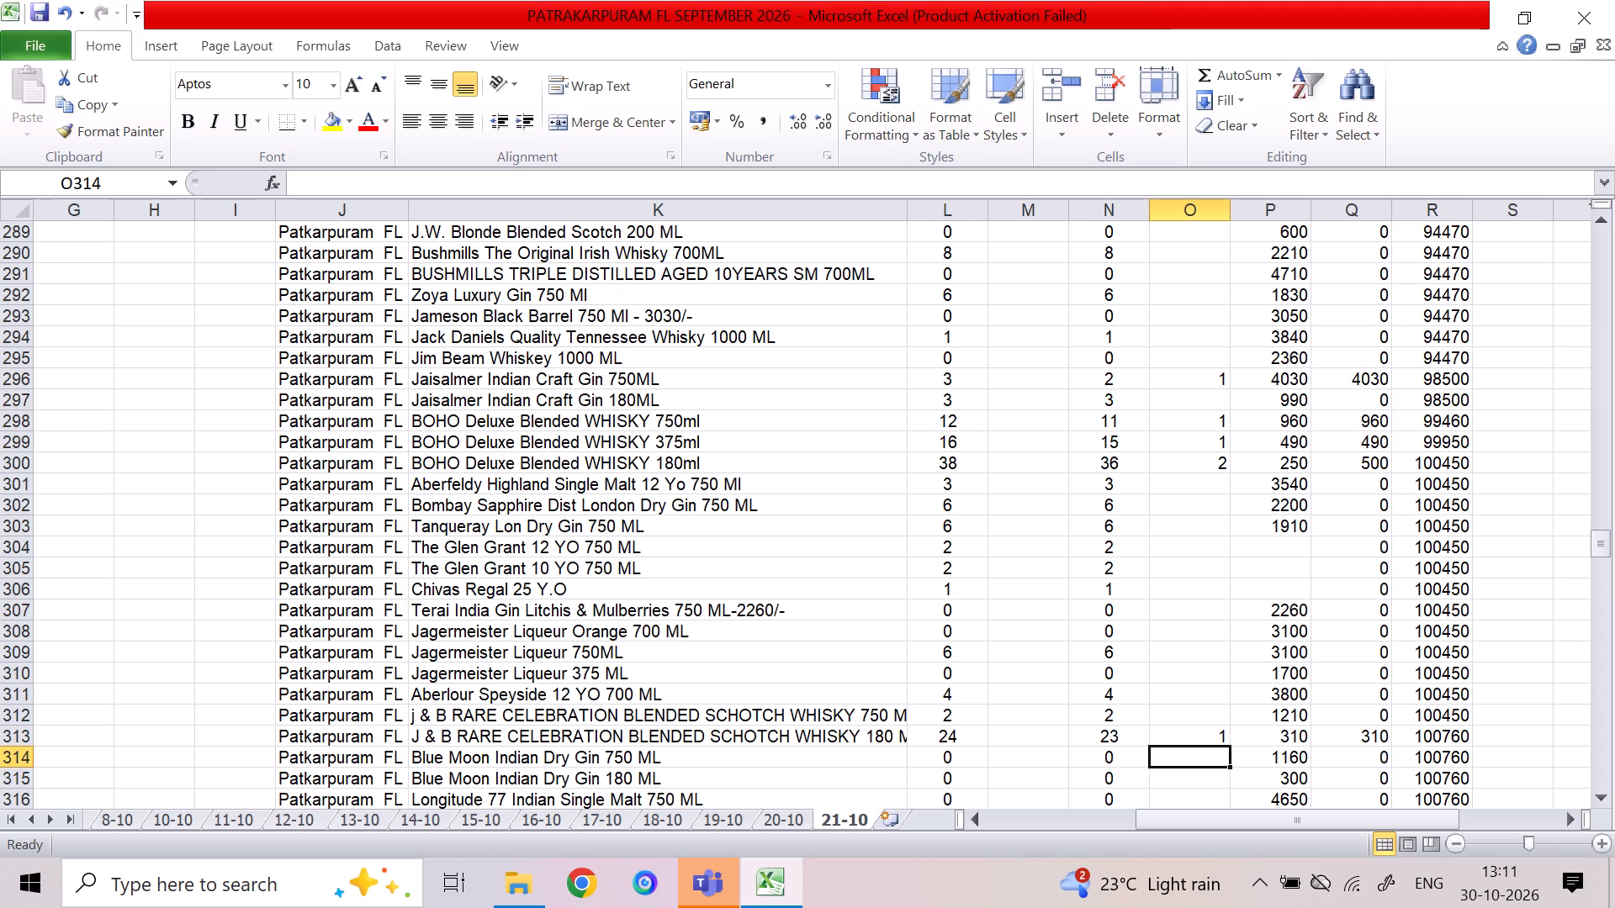
Enter 1 in column O for JAMESON TRIPLE TRIPLE IRISH WHISKY.
{"action": "key", "text": "Down"}
{"action": "key", "text": "Down"}
{"action": "key", "text": "Down"}
{"action": "key", "text": "Down"}
{"action": "key", "text": "Down"}
{"action": "key", "text": "Down"}
{"action": "key", "text": "Down"}
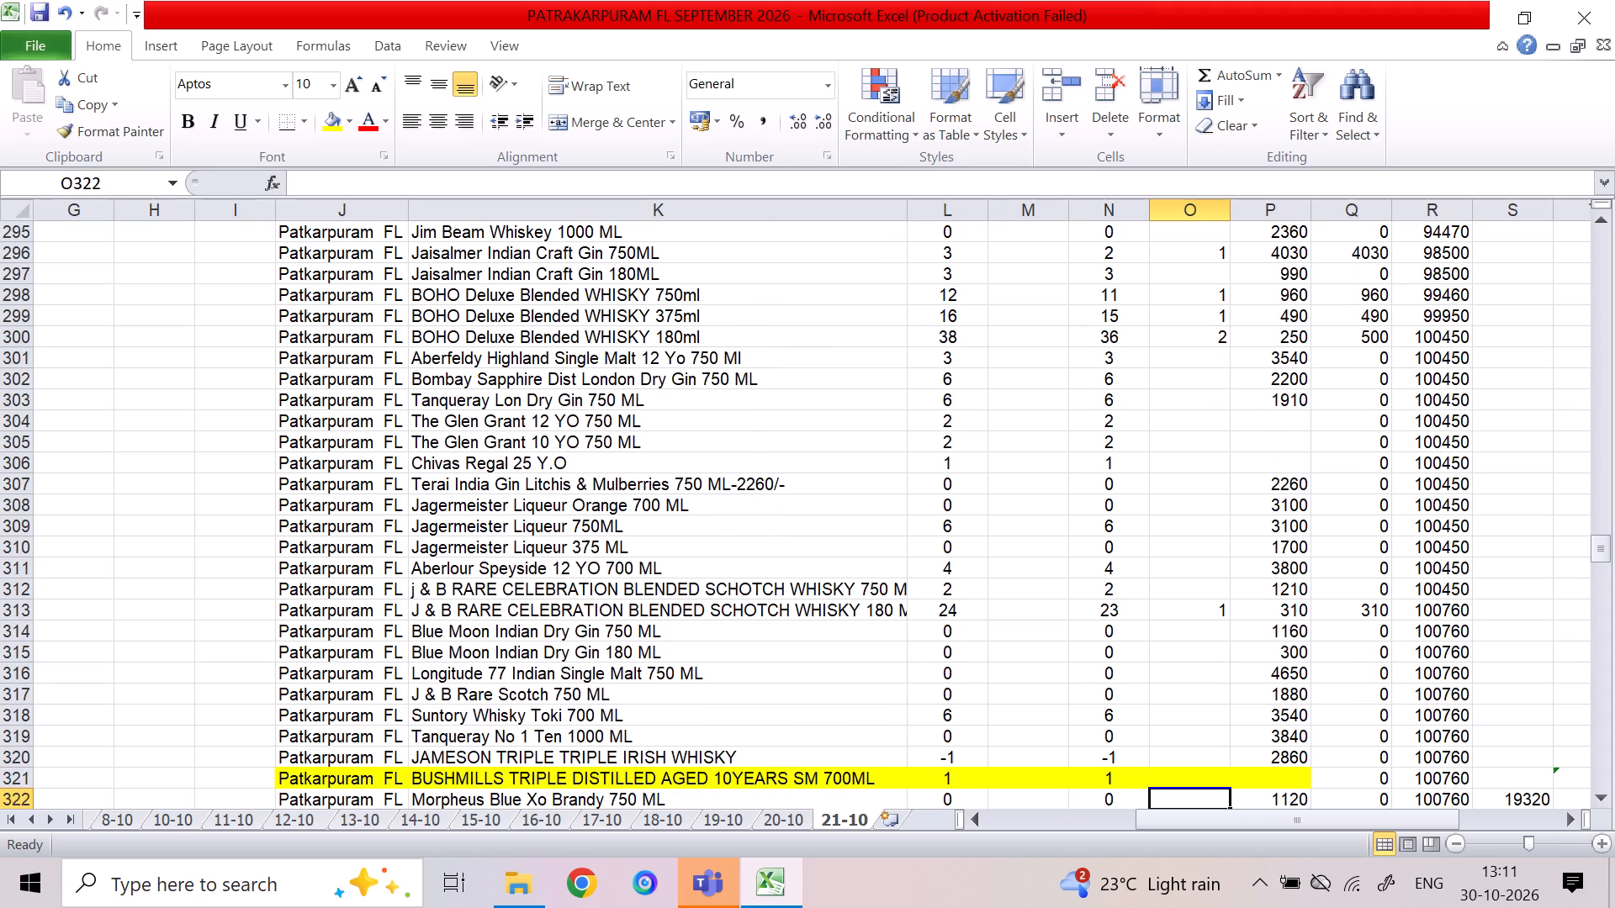
{"action": "key", "text": "Up"}
{"action": "key", "text": "Up"}
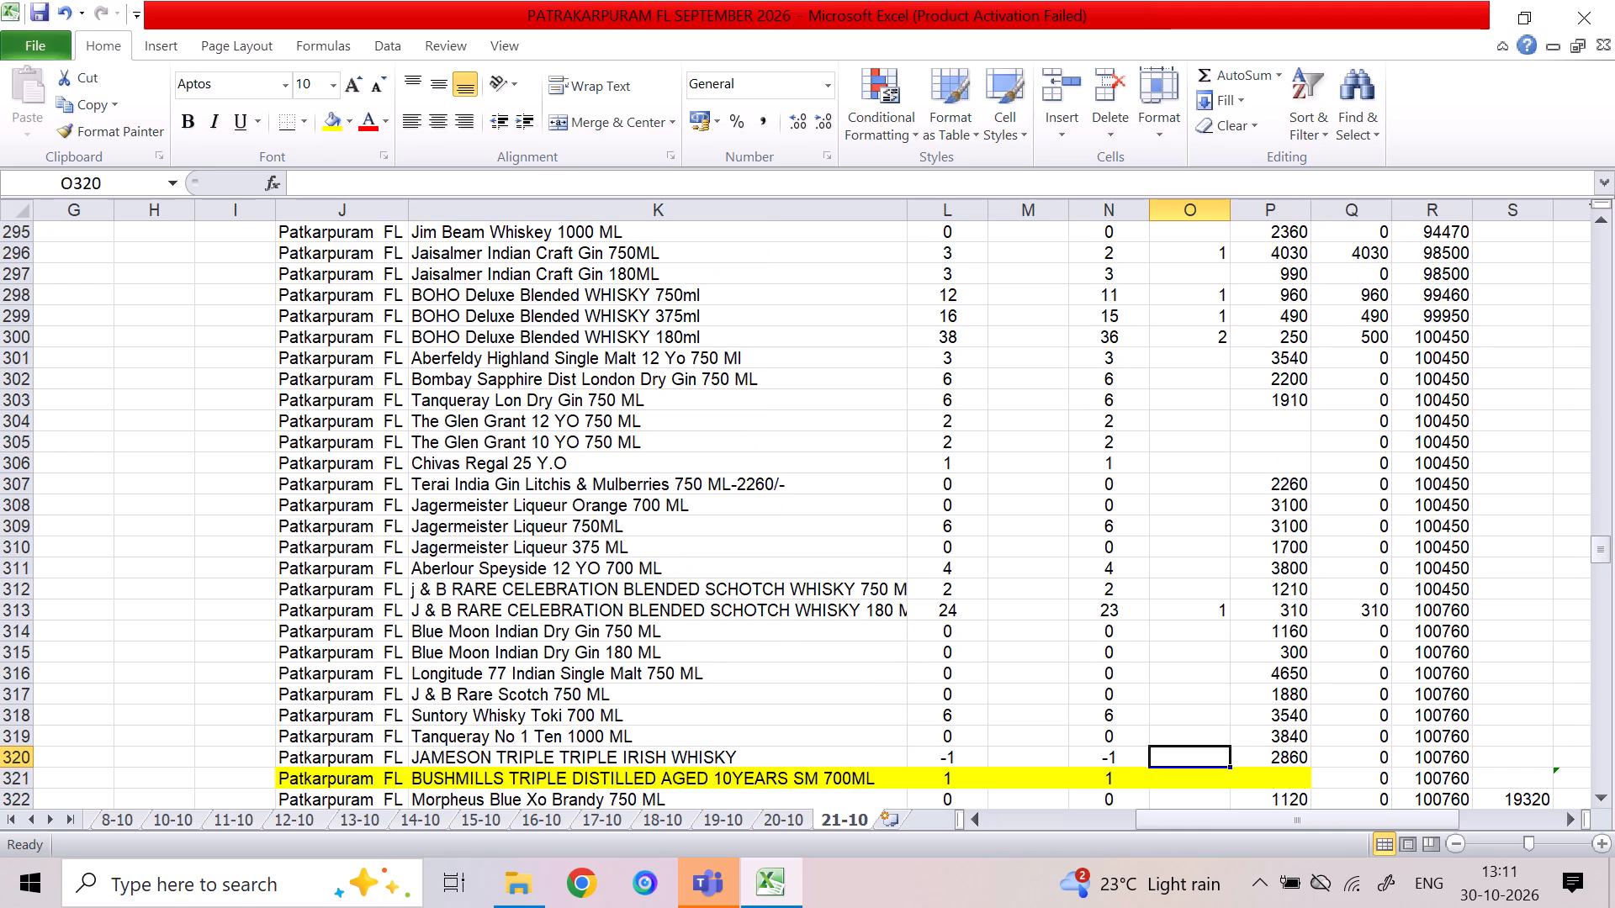
{"action": "key", "text": "1"}
{"action": "key", "text": "Down"}
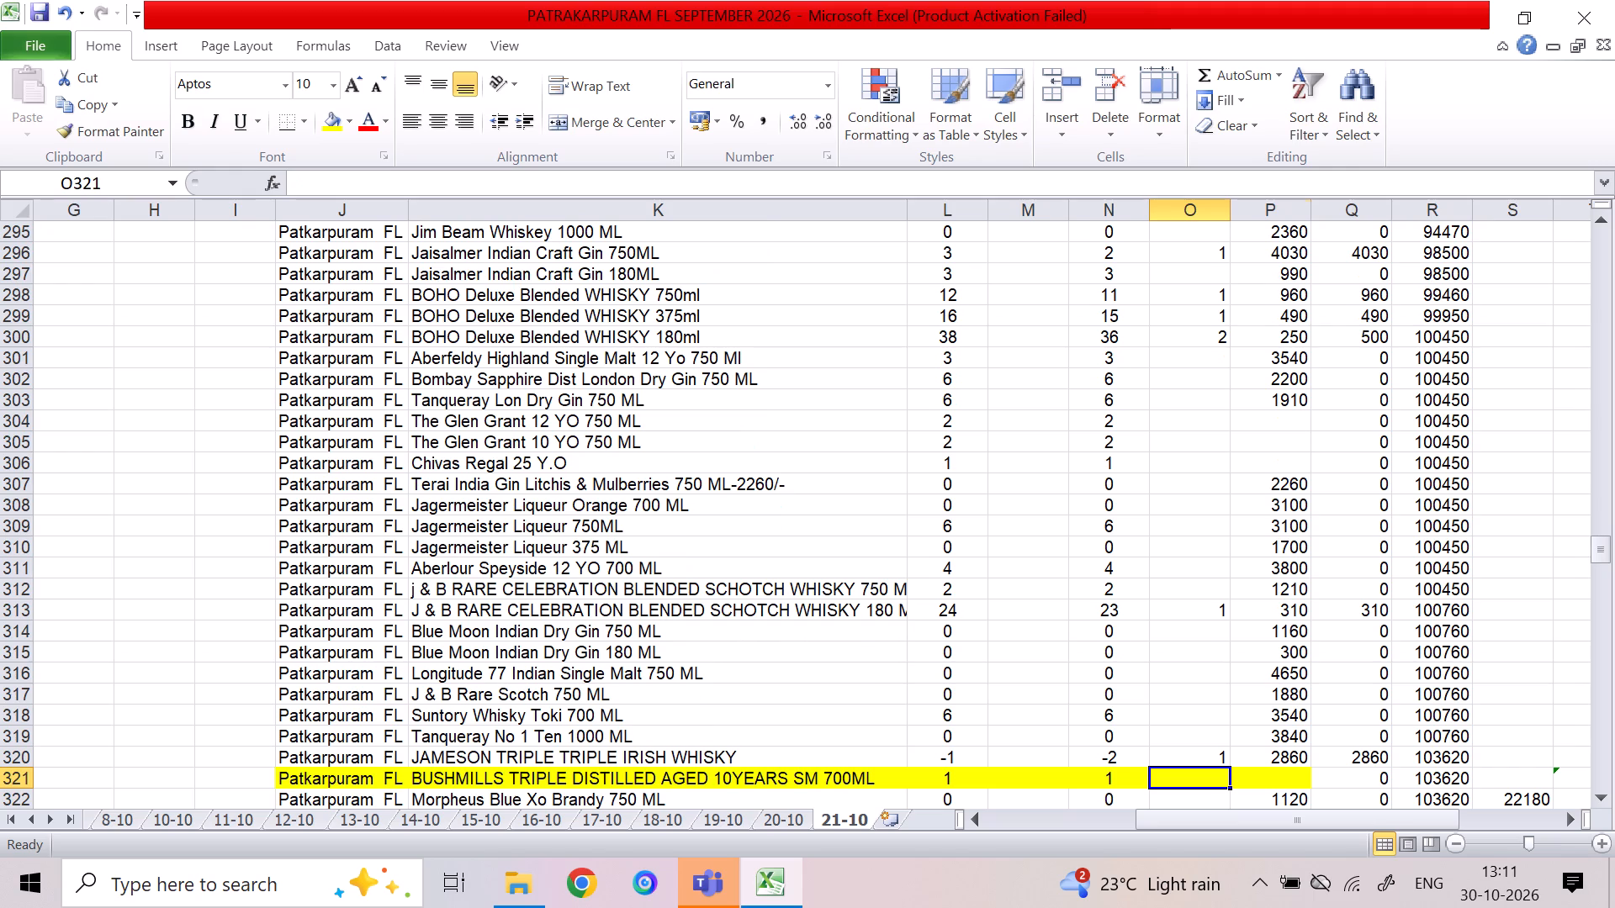
Check the price, amount and running total cells around the JAMESON TRIPLE TRIPLE and Morpheus brandy rows.
{"action": "key", "text": "Right"}
{"action": "key", "text": "Down"}
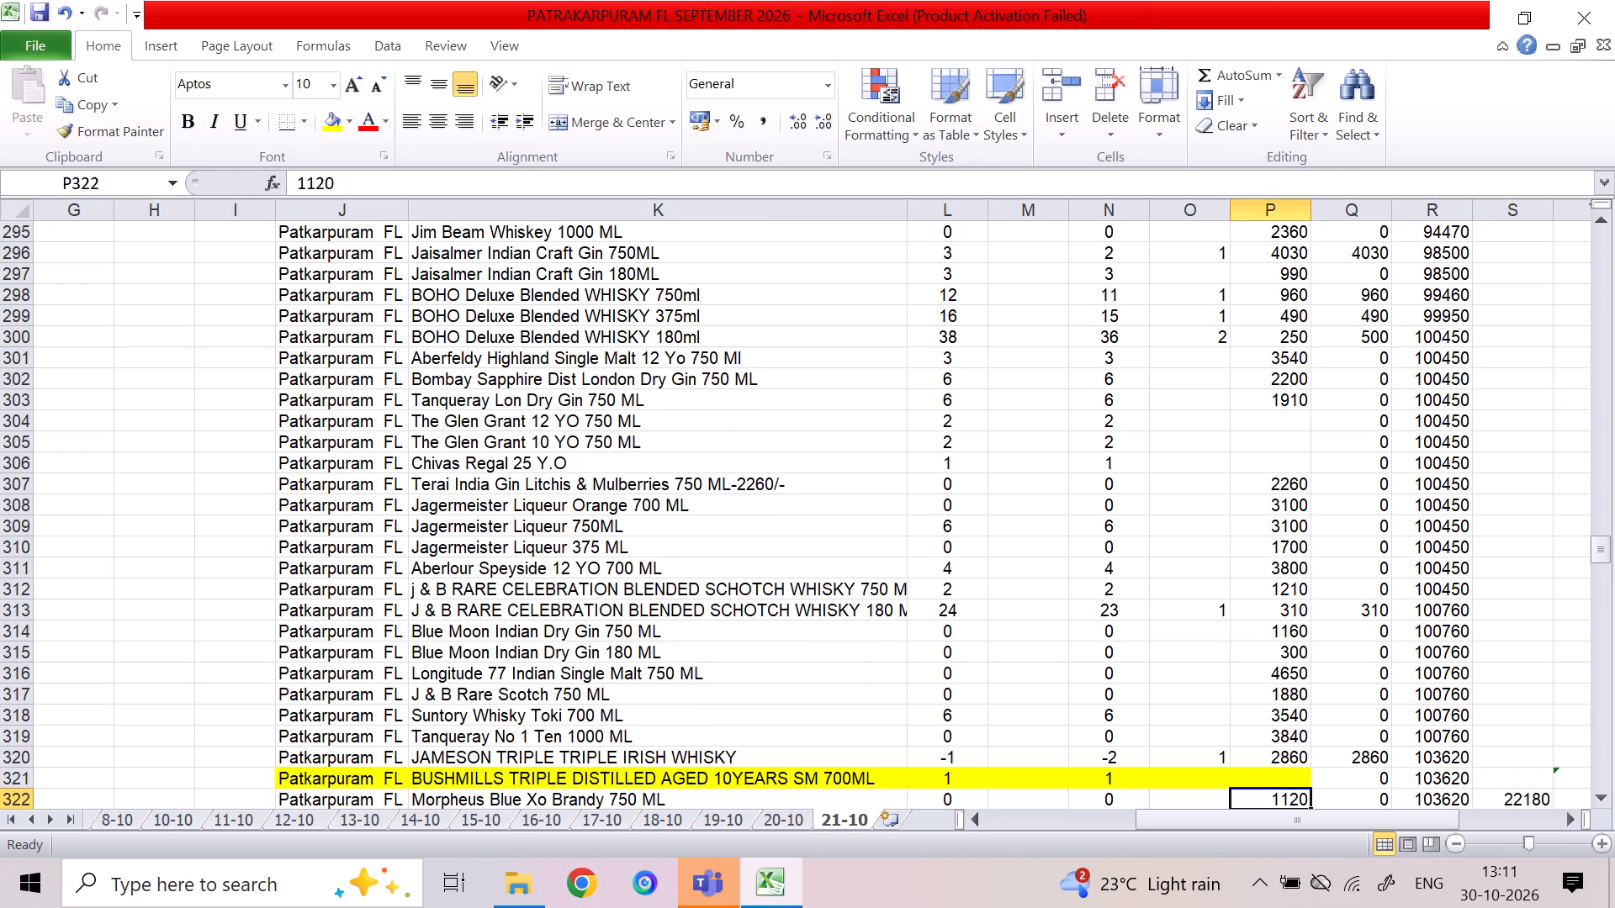
{"action": "key", "text": "Down"}
{"action": "key", "text": "Down"}
{"action": "key", "text": "Down"}
{"action": "key", "text": "Right"}
{"action": "key", "text": "Right"}
{"action": "key", "text": "Up"}
{"action": "key", "text": "Up"}
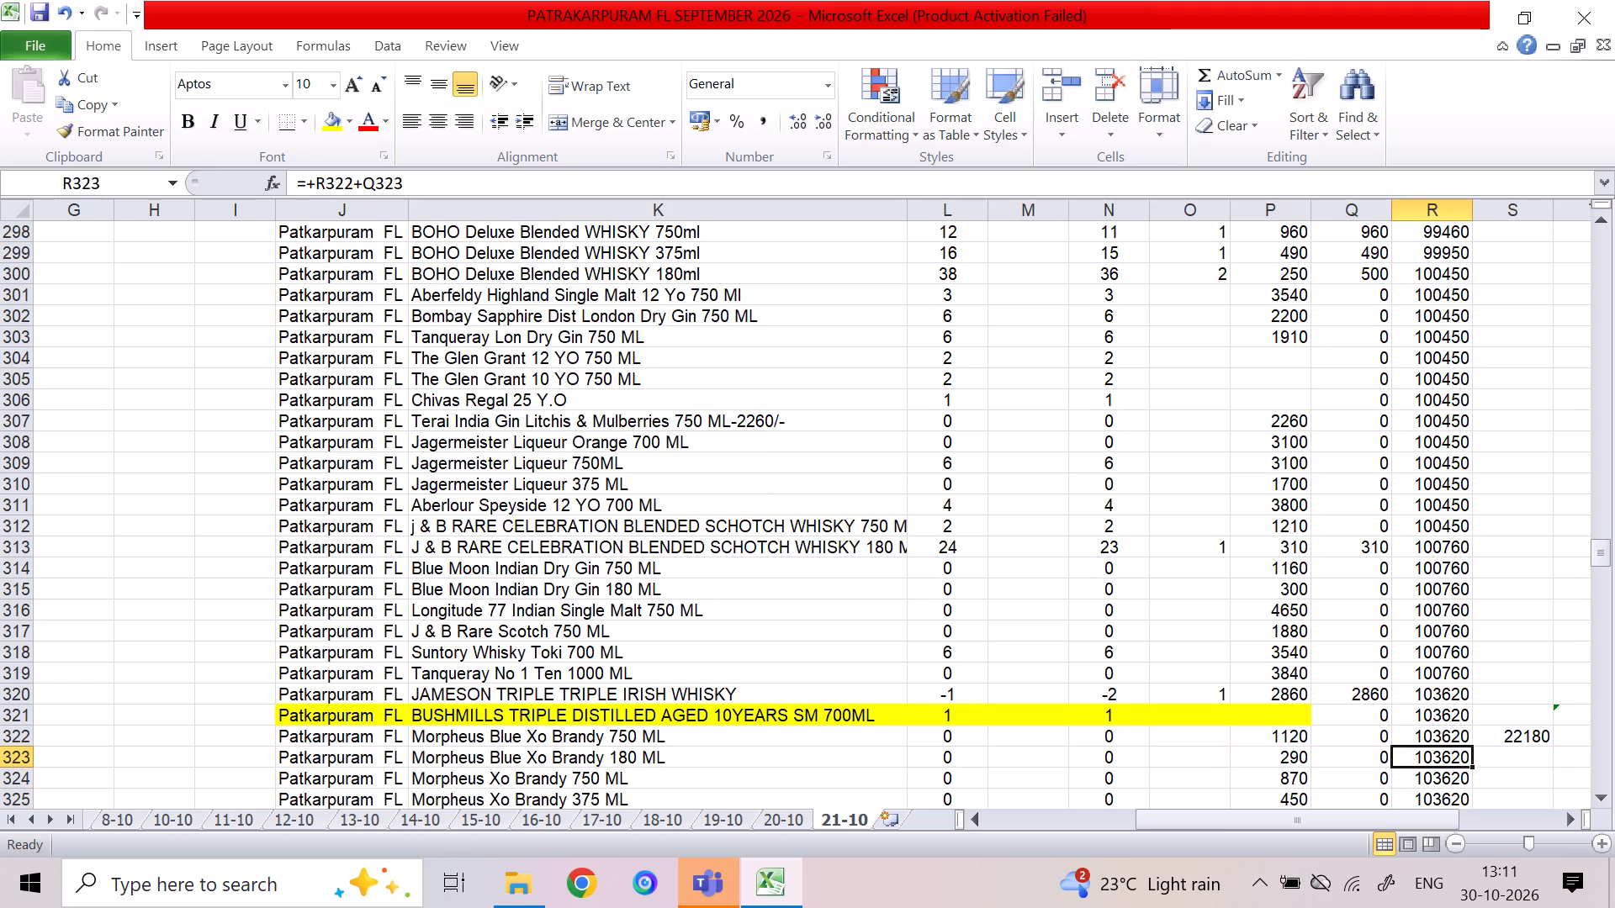
{"action": "key", "text": "Left"}
{"action": "key", "text": "Up"}
{"action": "key", "text": "Up"}
{"action": "key", "text": "Right"}
{"action": "key", "text": "Up"}
{"action": "key", "text": "Left"}
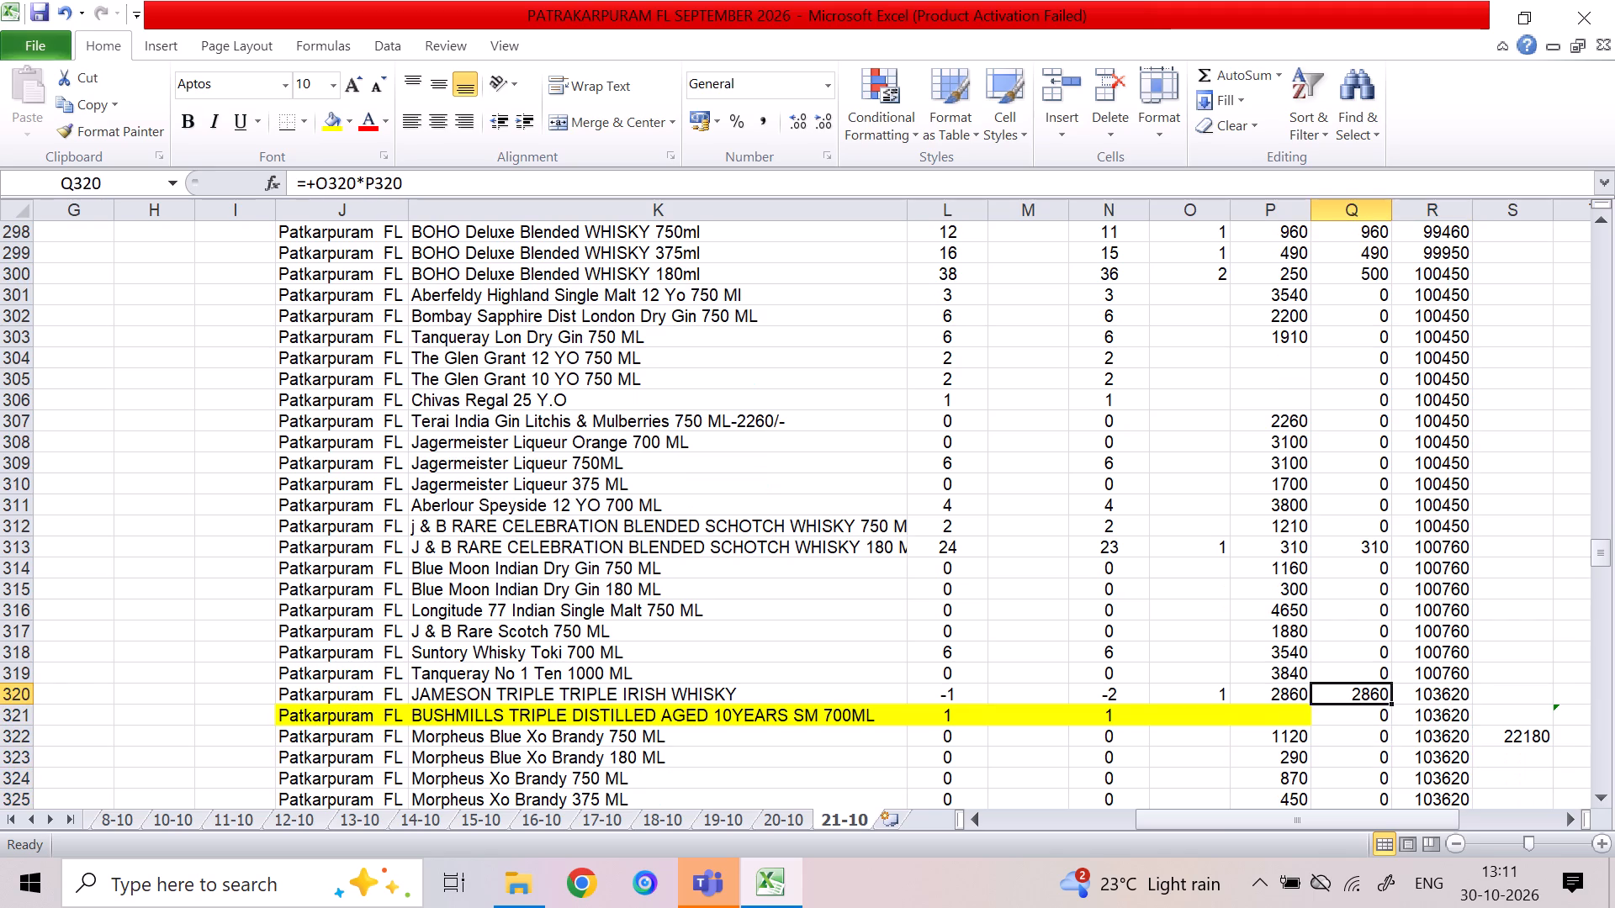
{"action": "key", "text": "Down"}
{"action": "key", "text": "Down"}
{"action": "key", "text": "Down"}
{"action": "key", "text": "Down"}
{"action": "key", "text": "Down"}
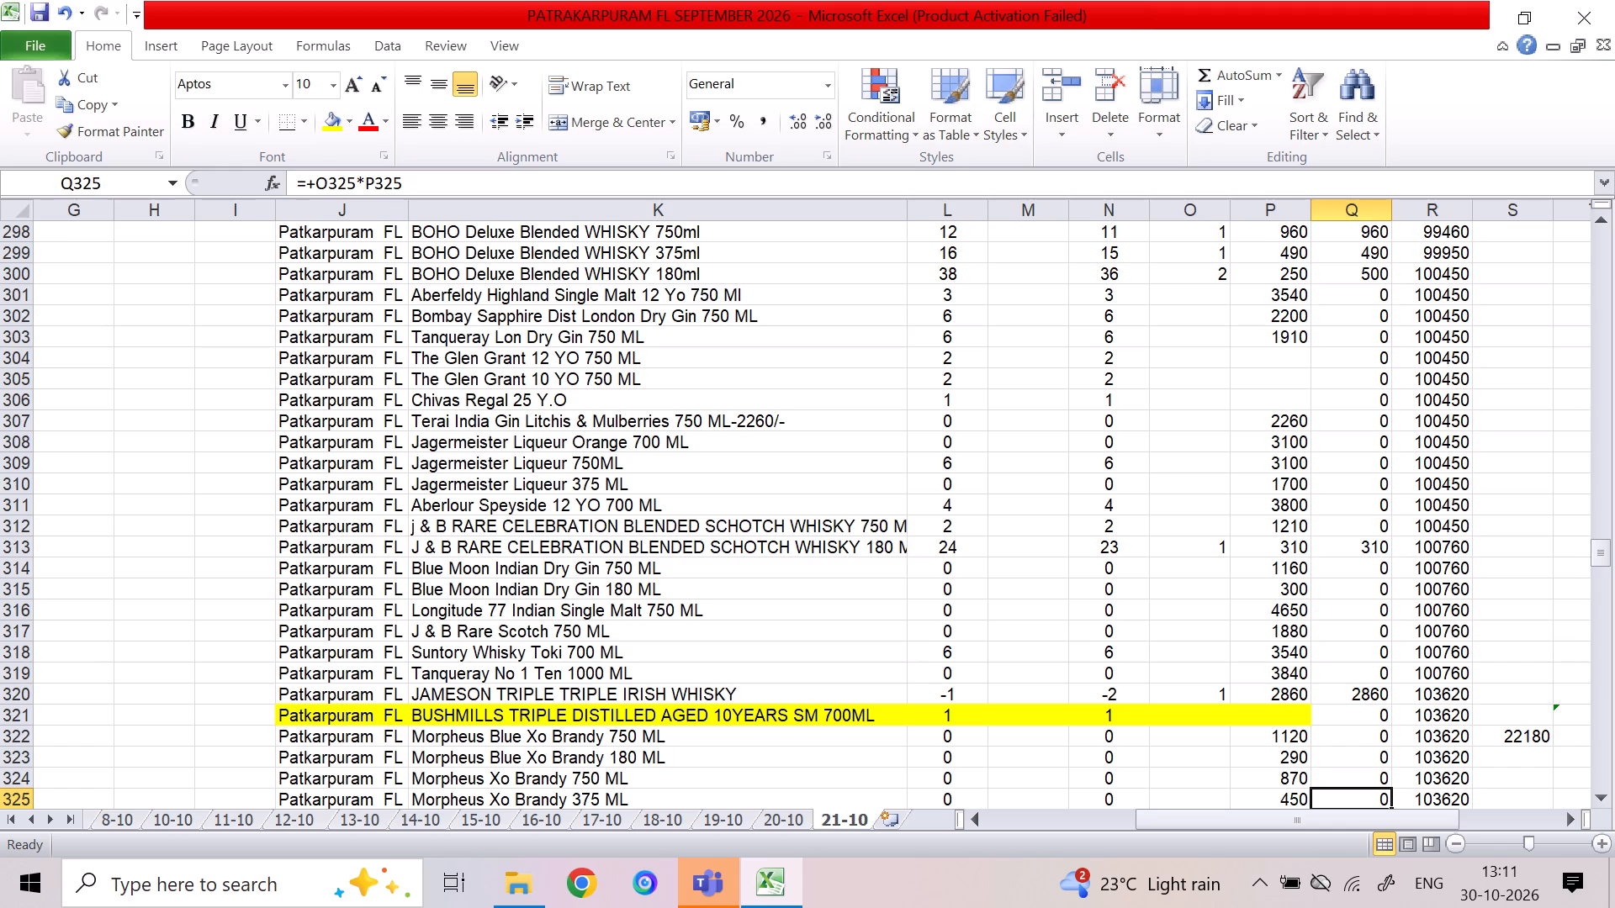
{"action": "key", "text": "Left"}
{"action": "key", "text": "Up"}
{"action": "key", "text": "Up"}
{"action": "key", "text": "Left"}
{"action": "key", "text": "Up"}
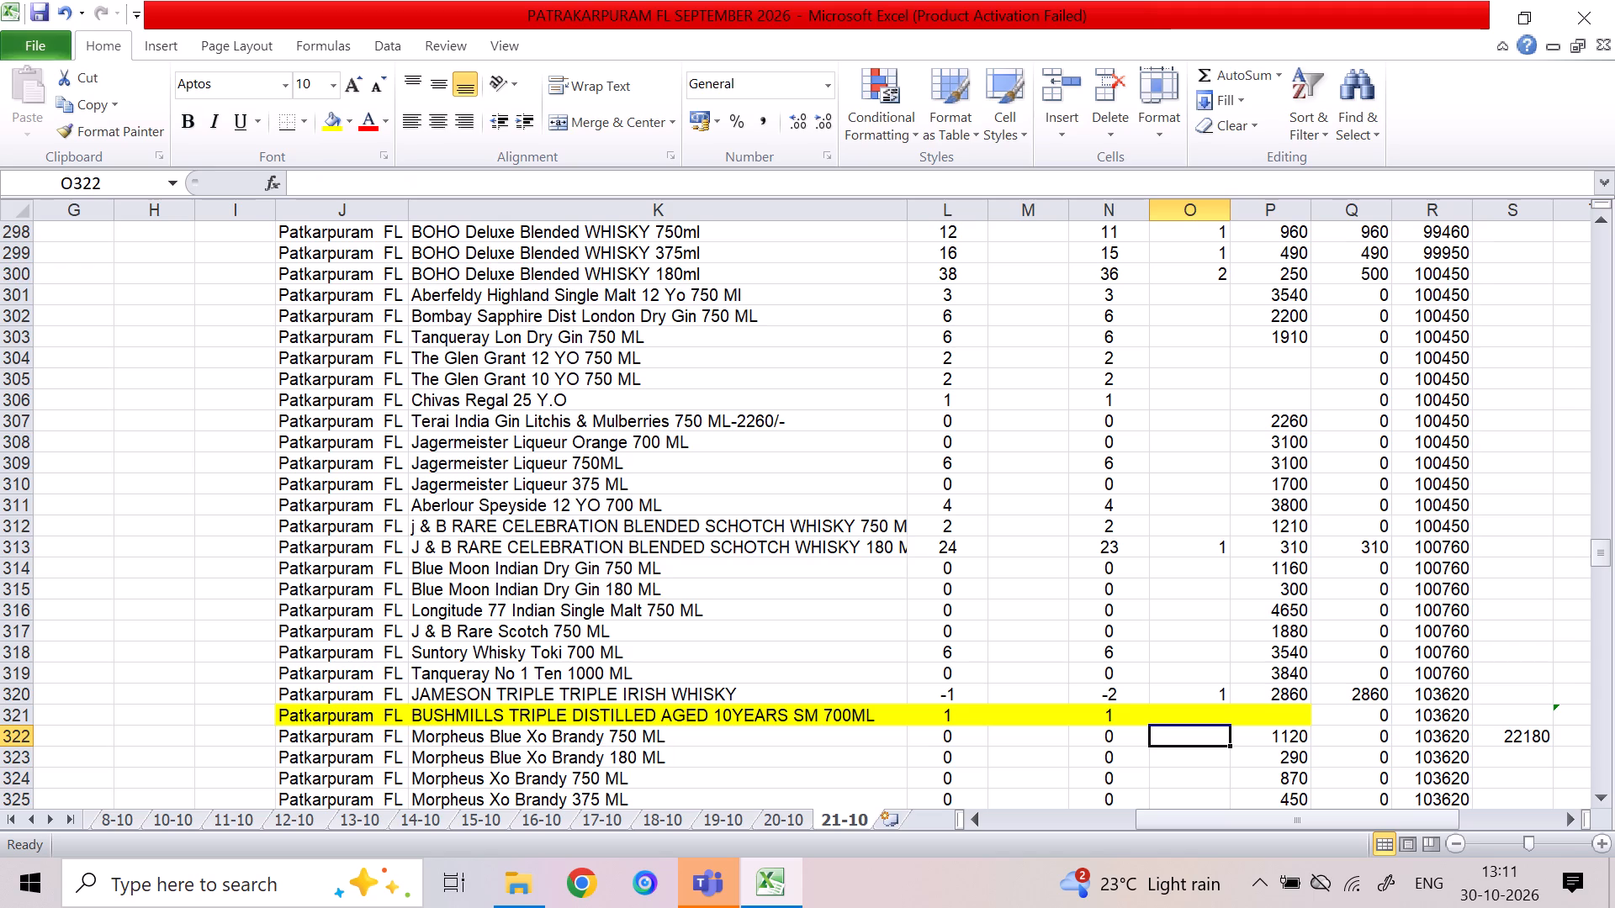
Enter 3 in column O for Bacardi Lemon Super Classic Rum 180ML.
{"action": "key", "text": "Down"}
{"action": "key", "text": "Down"}
{"action": "key", "text": "Down"}
{"action": "key", "text": "Down"}
{"action": "key", "text": "Down"}
{"action": "key", "text": "Down"}
{"action": "key", "text": "Down"}
{"action": "key", "text": "Down"}
{"action": "key", "text": "Down"}
{"action": "key", "text": "Down"}
{"action": "key", "text": "Down"}
{"action": "key", "text": "Down"}
{"action": "key", "text": "Down"}
{"action": "key", "text": "Down"}
{"action": "key", "text": "Down"}
{"action": "key", "text": "Down"}
{"action": "key", "text": "Down"}
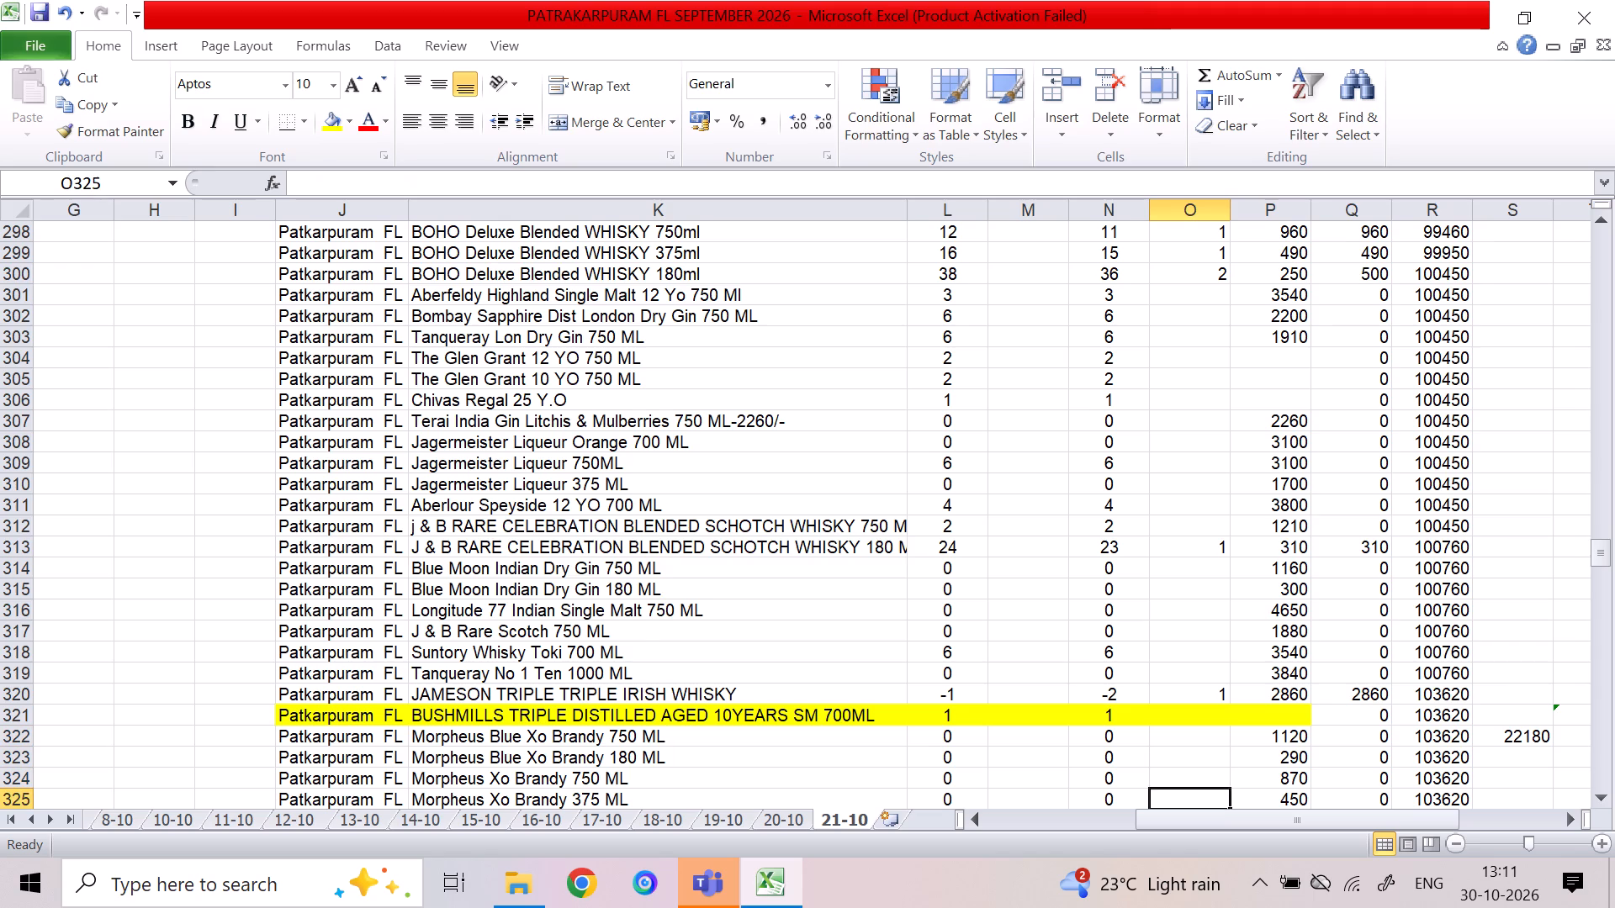
{"action": "key", "text": "Up"}
{"action": "key", "text": "Up"}
{"action": "key", "text": "Up"}
{"action": "key", "text": "Up"}
{"action": "key", "text": "Up"}
{"action": "key", "text": "Up"}
{"action": "key", "text": "Up"}
{"action": "key", "text": "Up"}
{"action": "key", "text": "Up"}
{"action": "key", "text": "Up"}
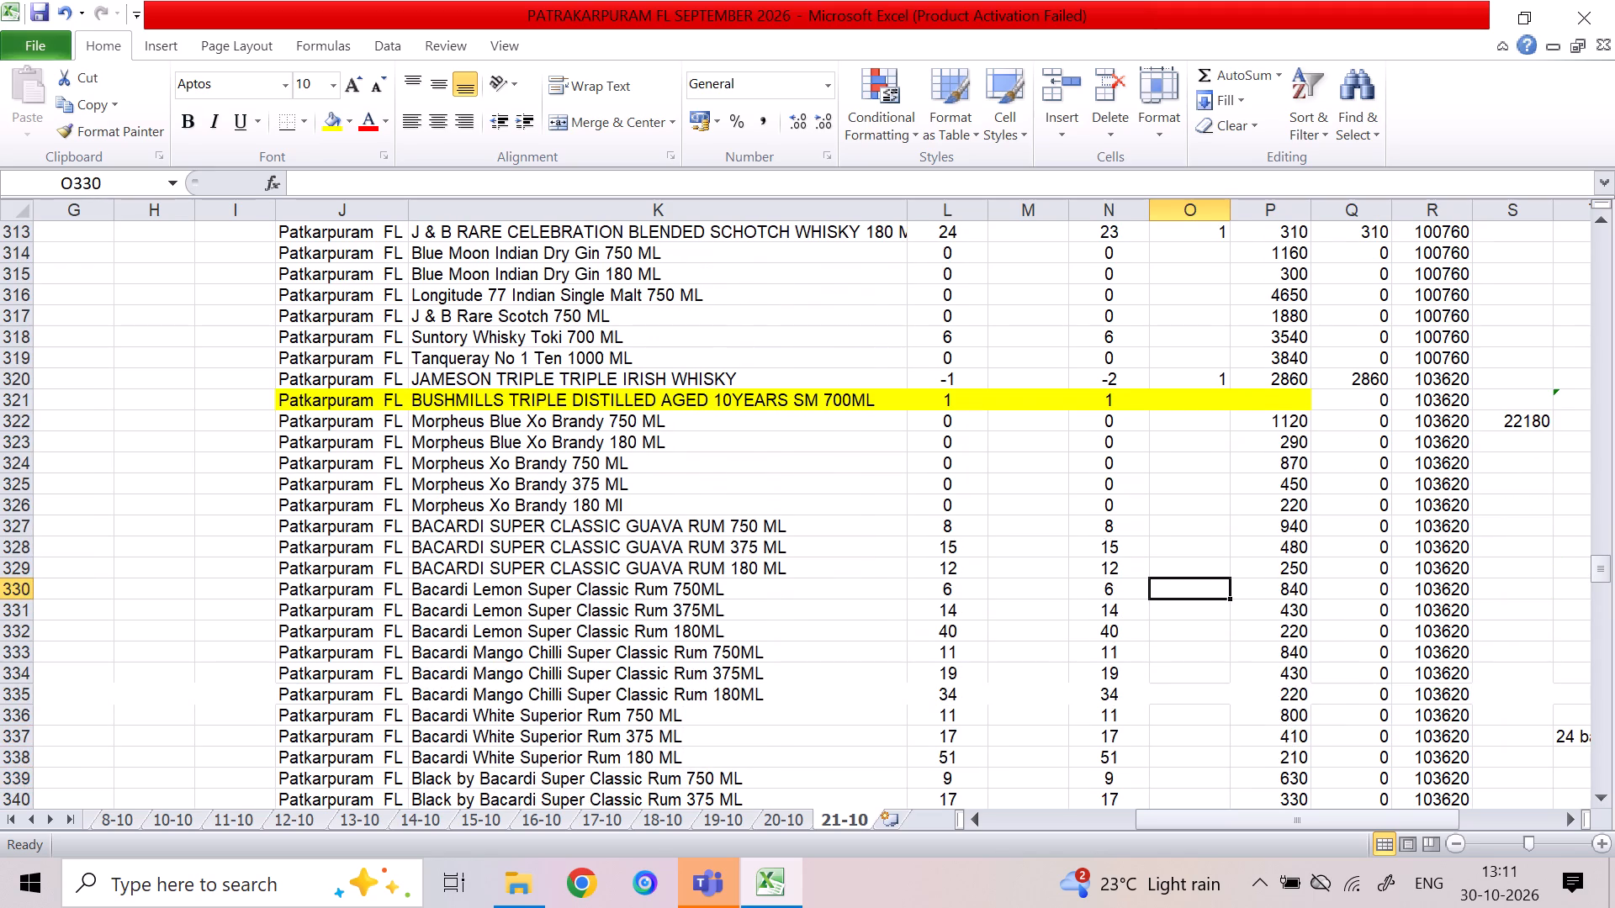
{"action": "key", "text": "Up"}
{"action": "key", "text": "Up"}
{"action": "key", "text": "Down"}
{"action": "key", "text": "Down"}
{"action": "key", "text": "Down"}
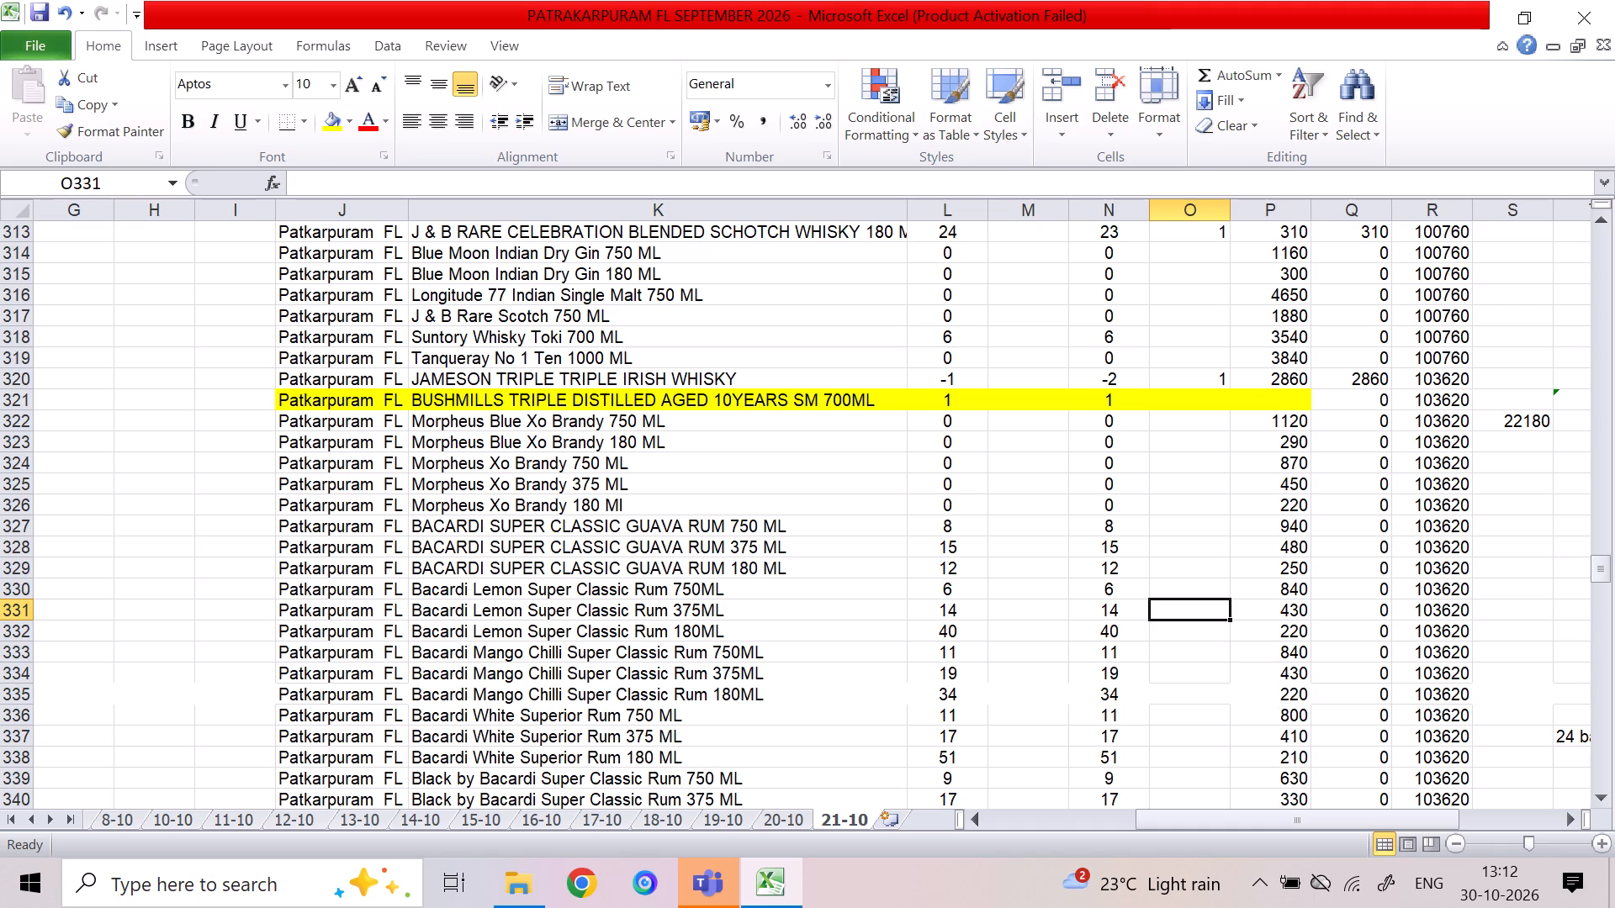
{"action": "key", "text": "3"}
{"action": "key", "text": "Down"}
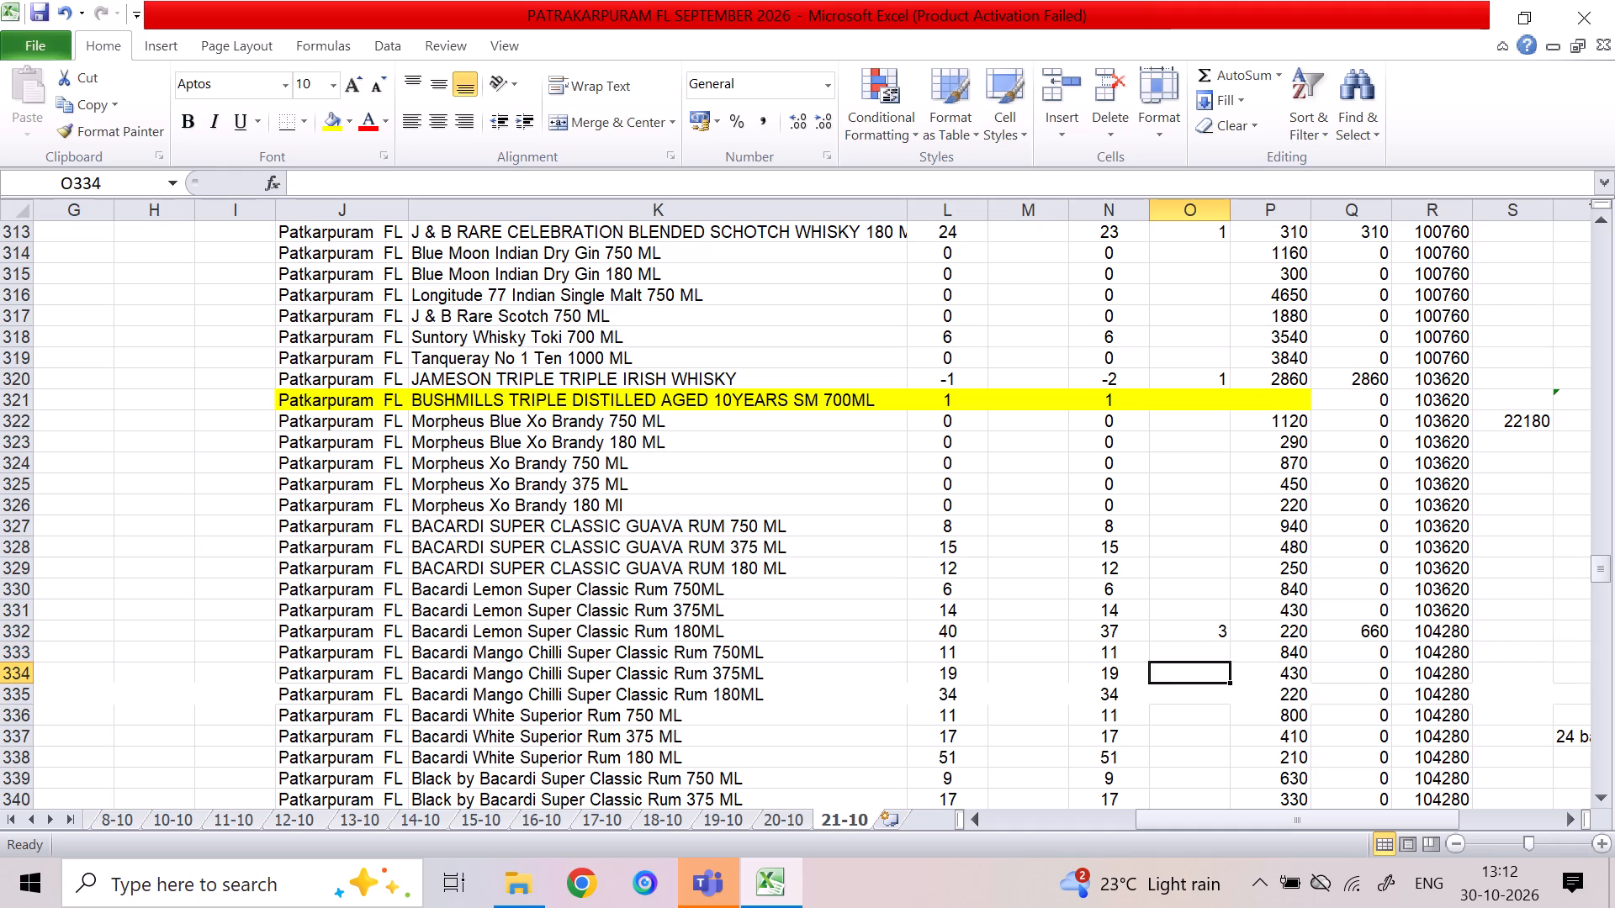
Enter the other 180 ML Bacardi quantities in column O: 6 for Mango Chilli, 3 for White Superior and 1 for Black by Bacardi.
{"action": "key", "text": "Down"}
{"action": "key", "text": "6"}
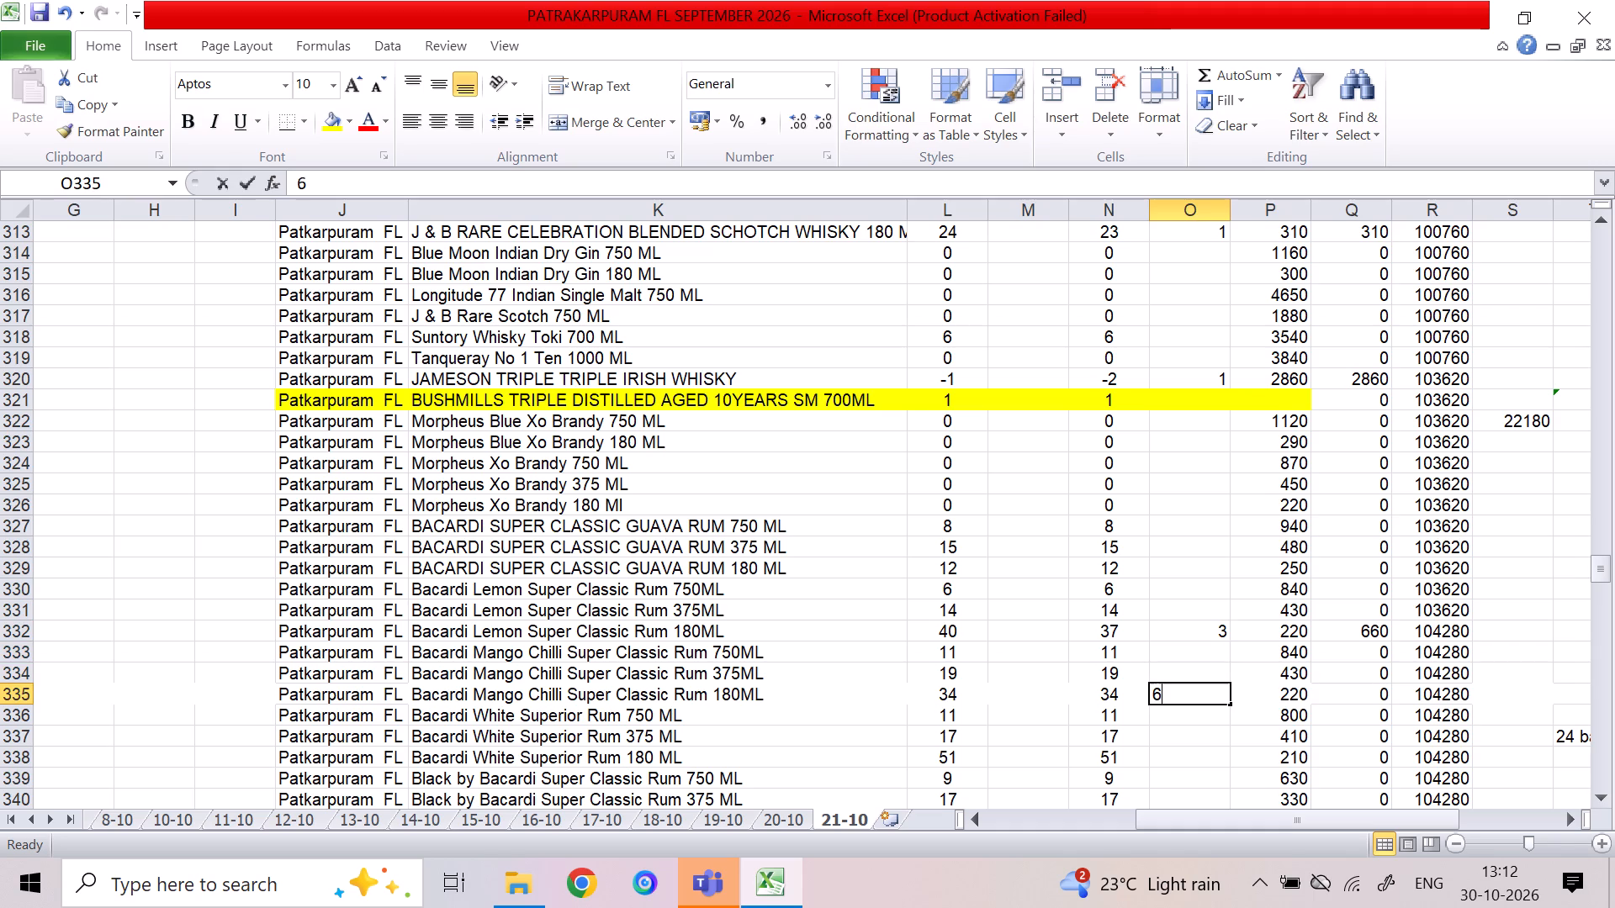
{"action": "key", "text": "Down"}
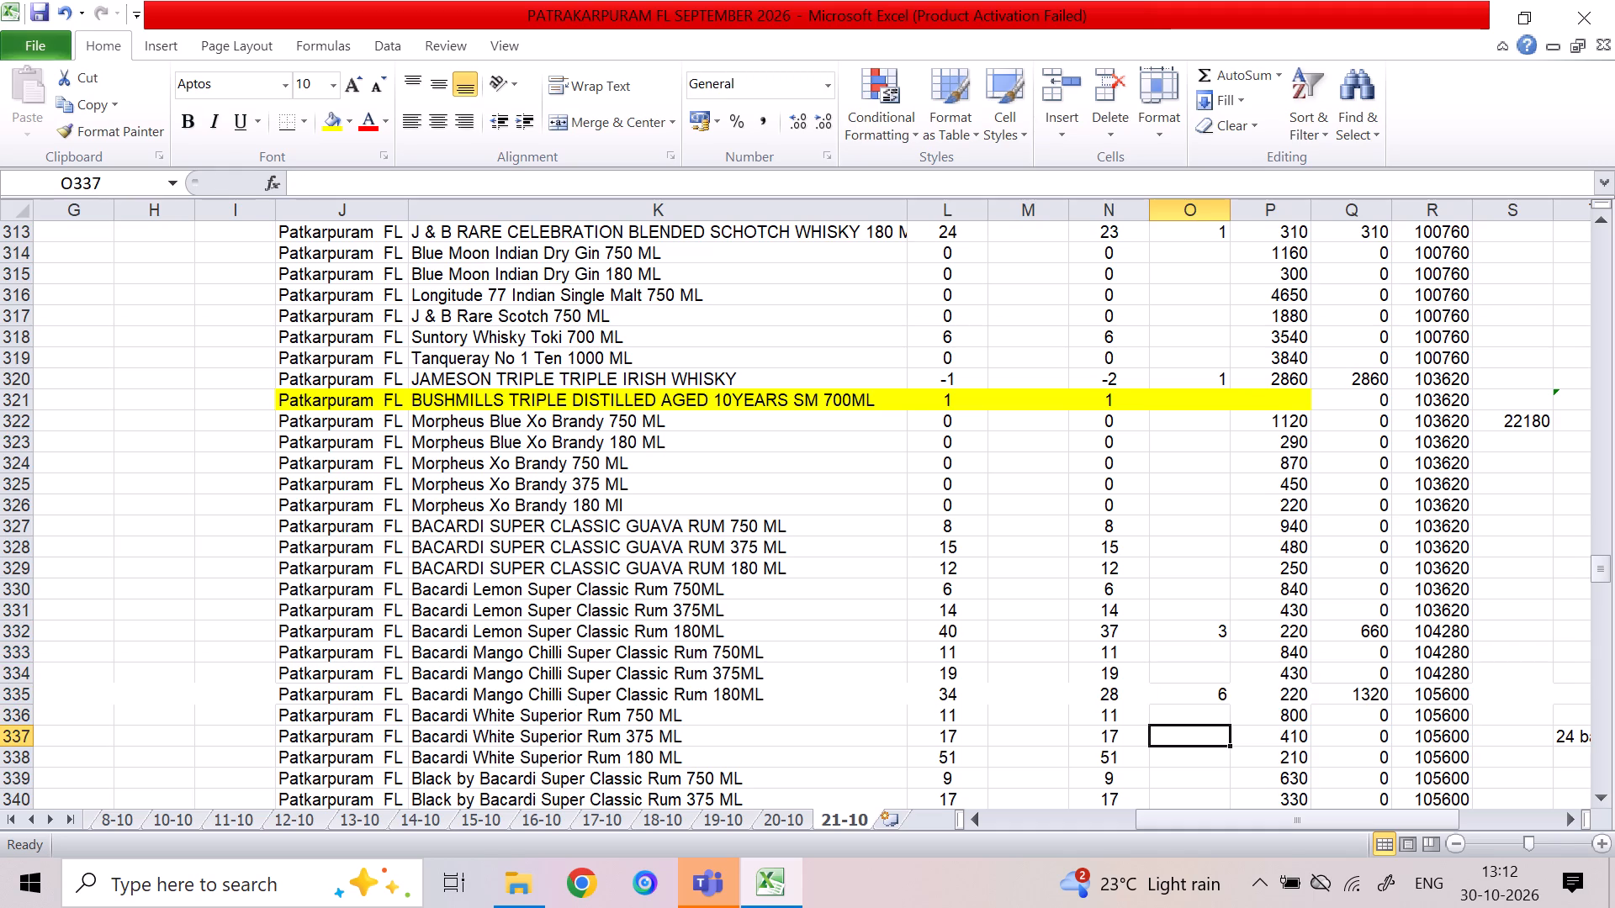
{"action": "key", "text": "Down"}
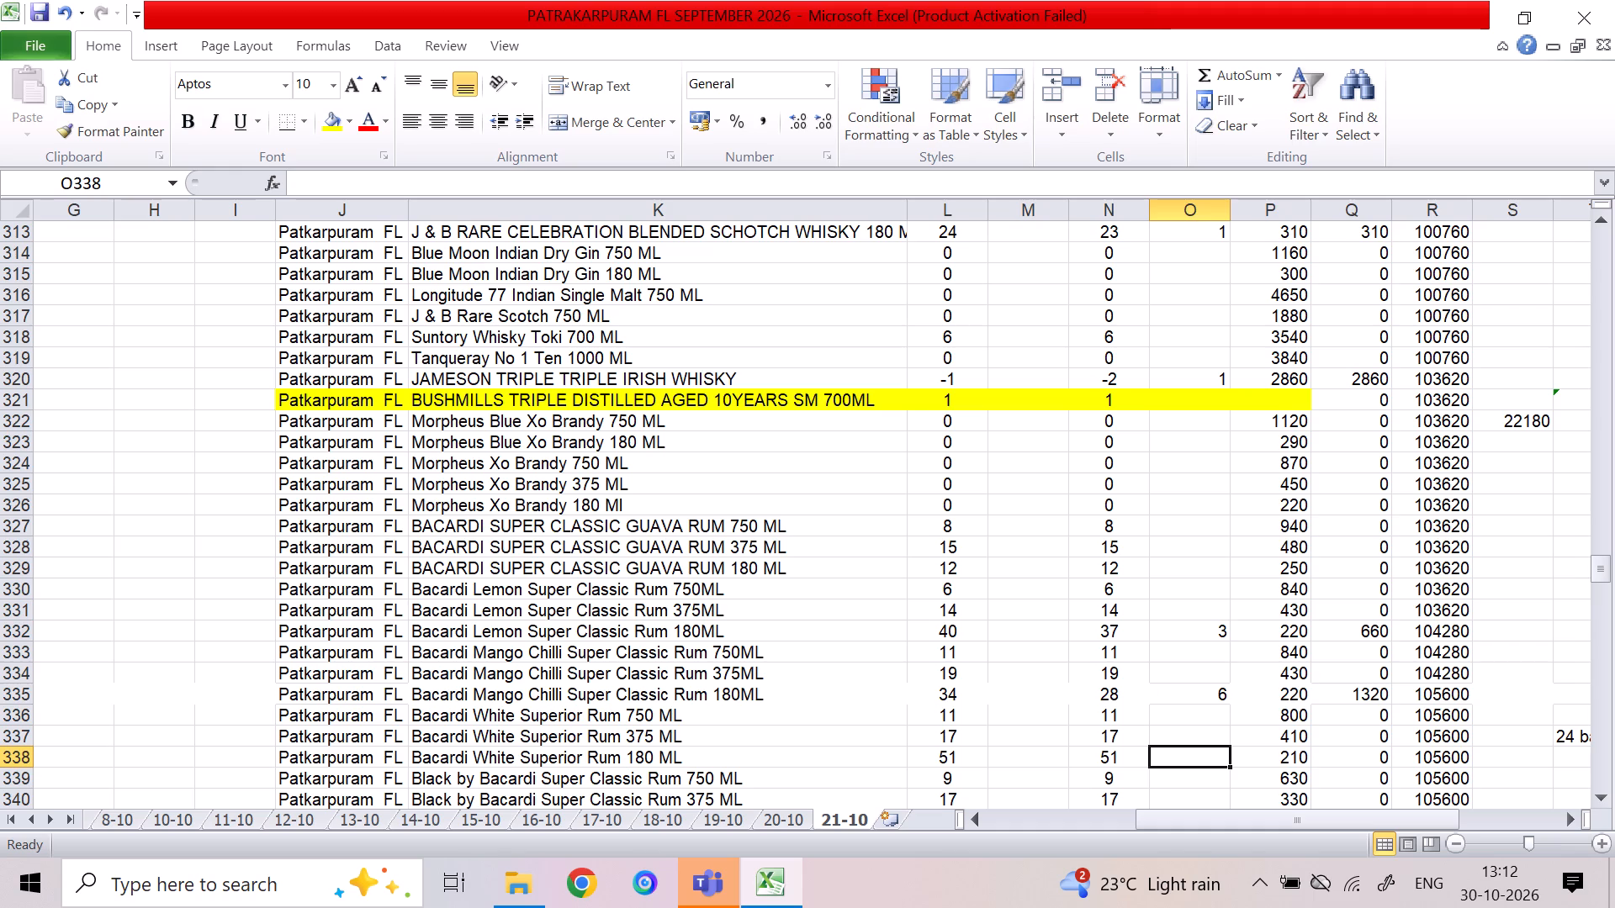
{"action": "key", "text": "3"}
{"action": "key", "text": "Right"}
{"action": "key", "text": "Left"}
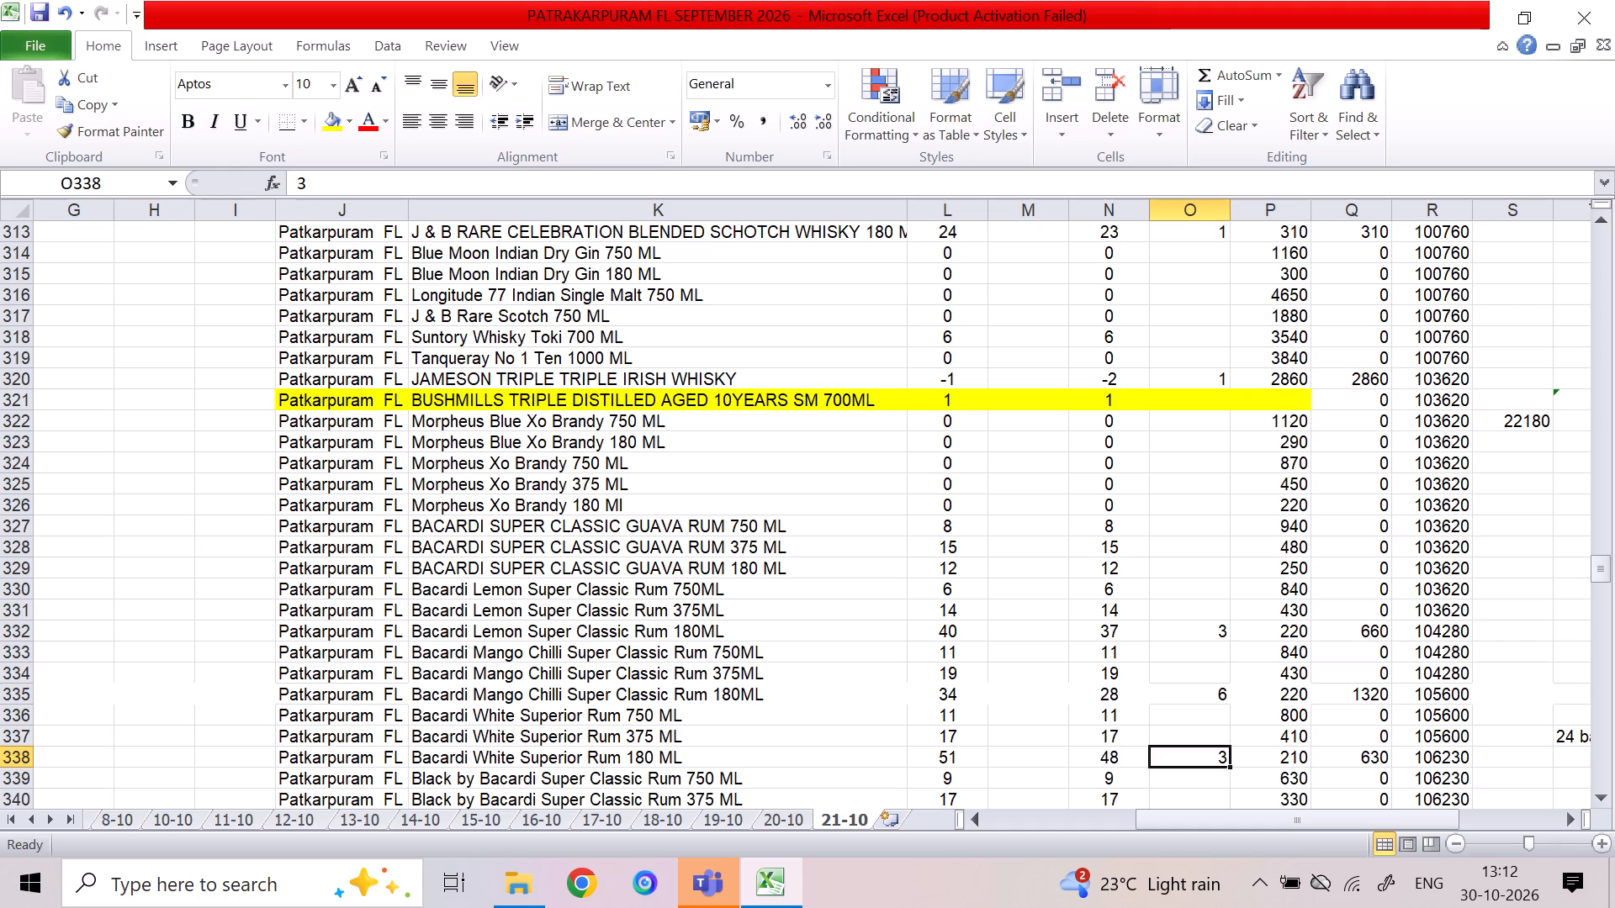
{"action": "key", "text": "Down"}
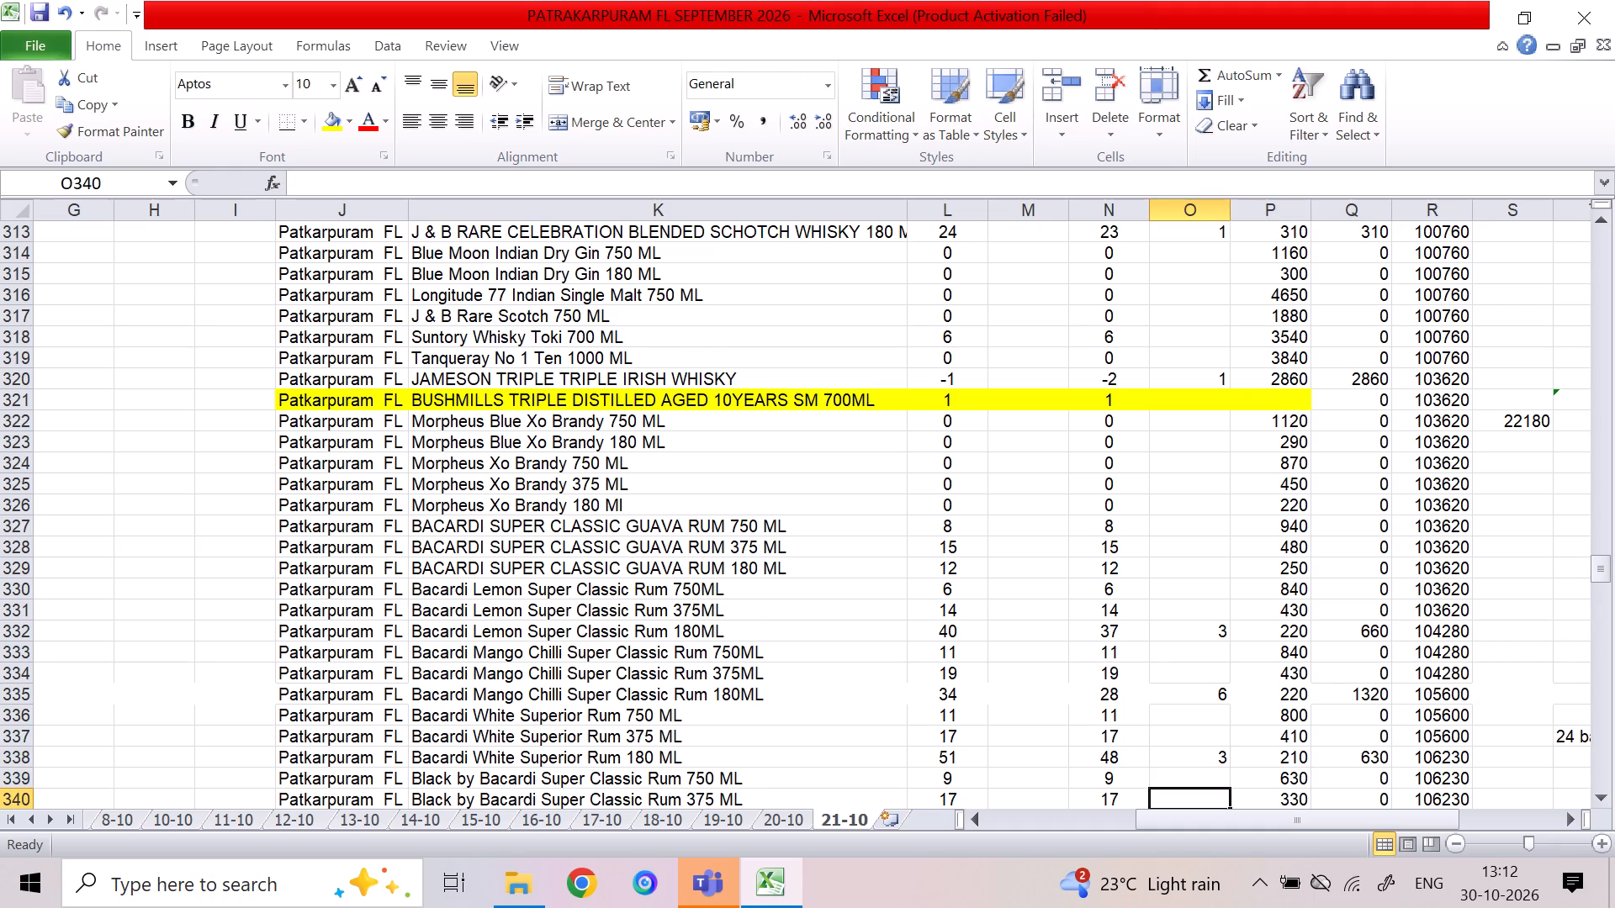
{"action": "key", "text": "Down"}
{"action": "key", "text": "1"}
{"action": "key", "text": "Down"}
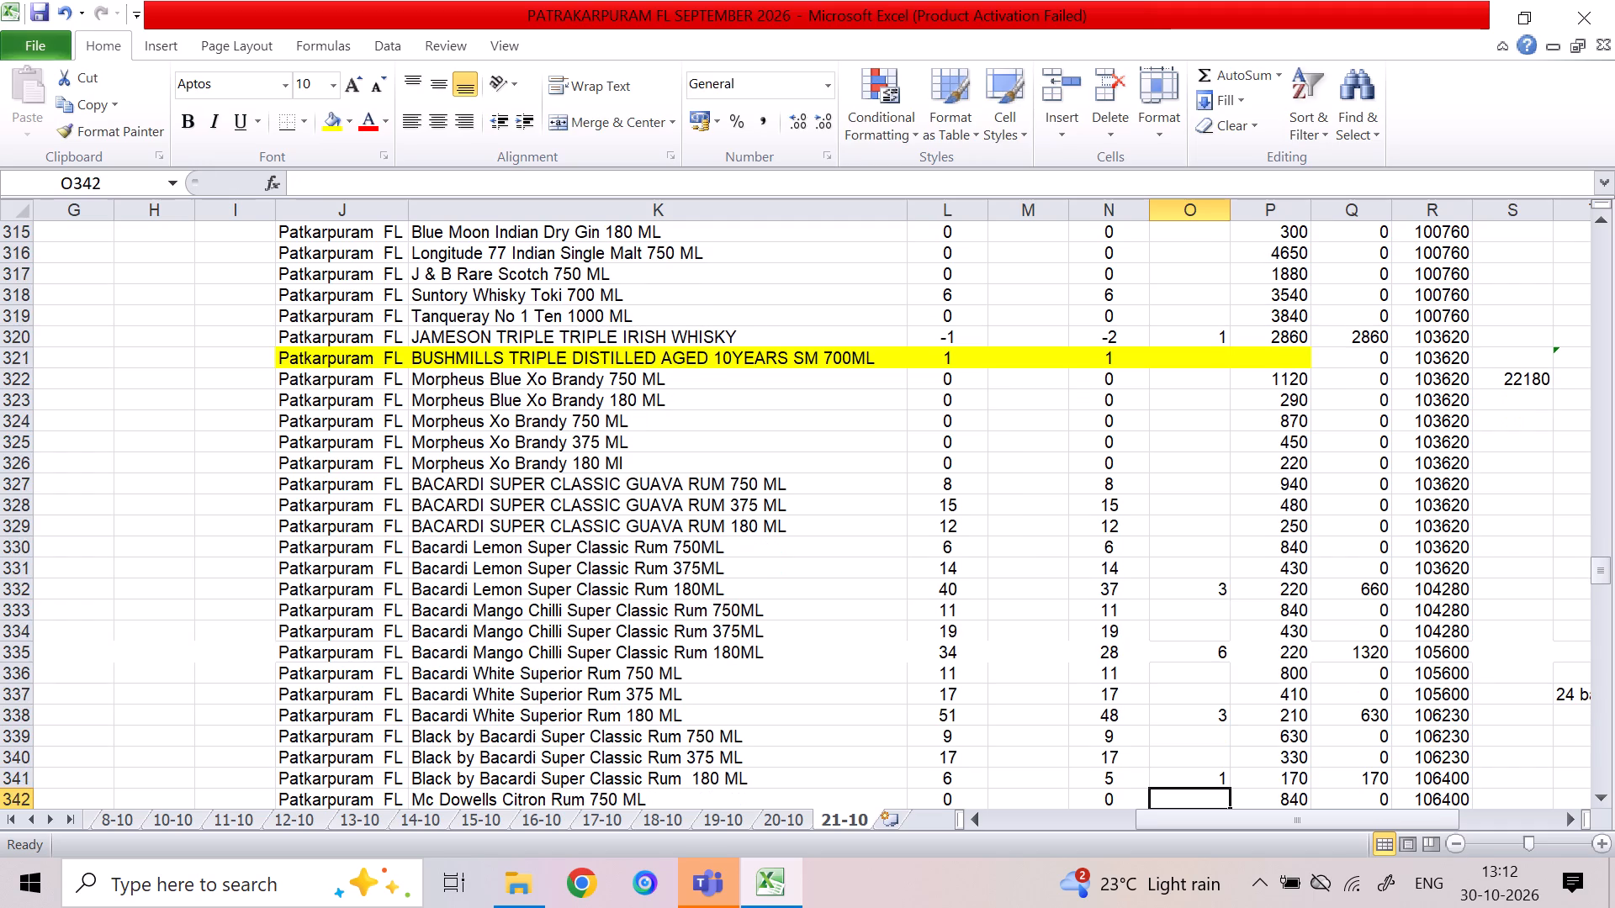
Enter 1 in column O for Old Monk Coffee Flavoured Rum 375 ML.
{"action": "key", "text": "Down"}
{"action": "key", "text": "Down"}
{"action": "key", "text": "Up"}
{"action": "key", "text": "Up"}
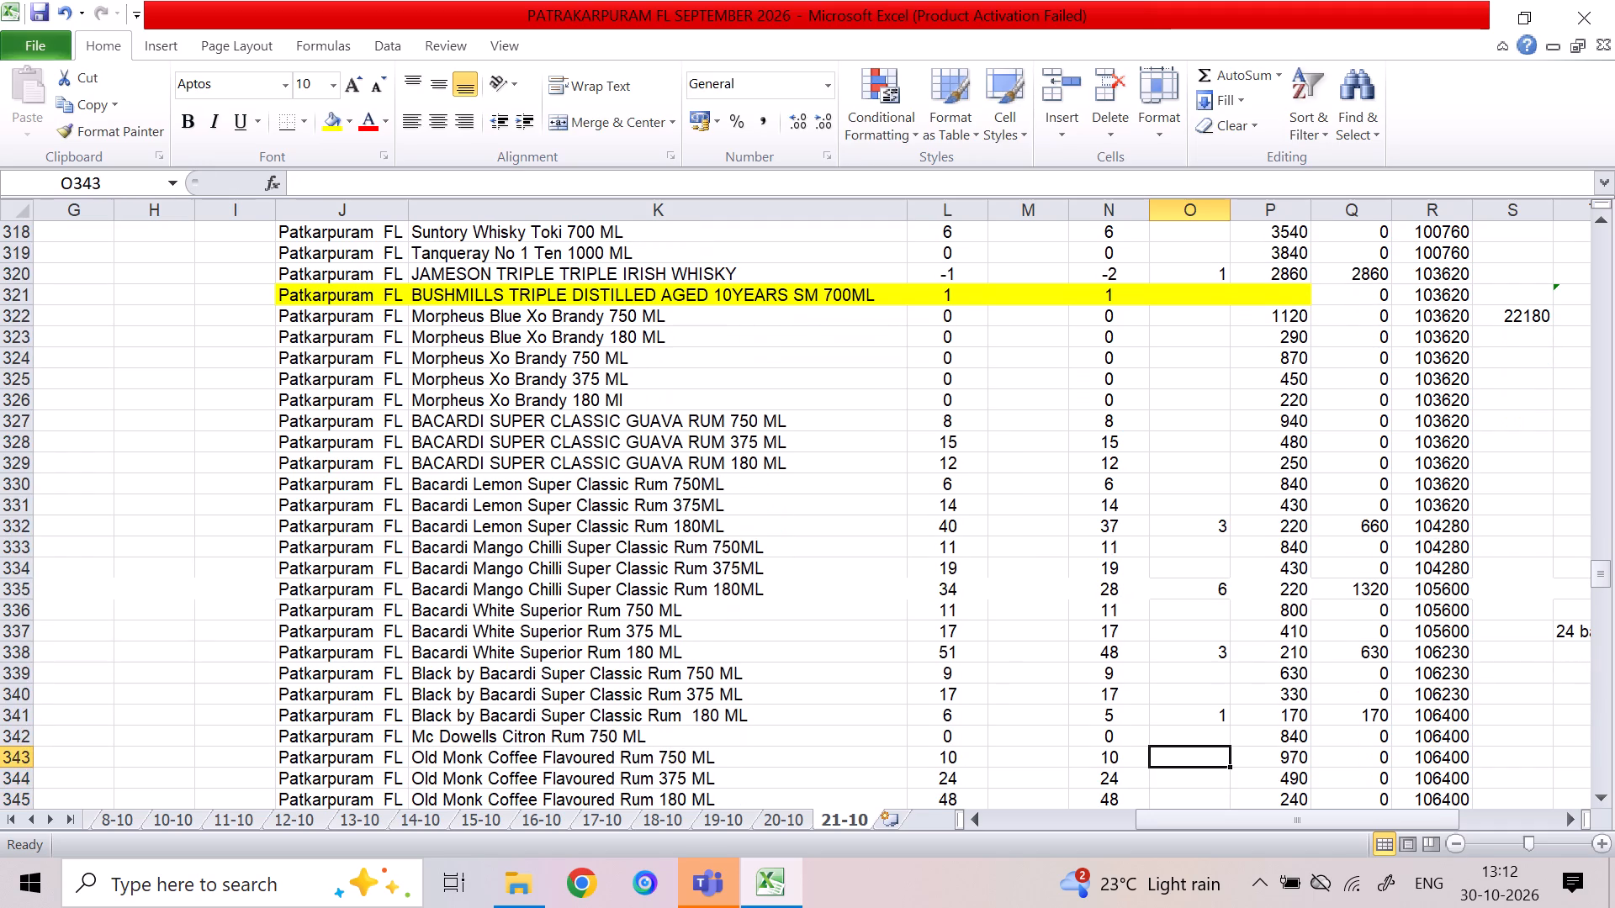
{"action": "key", "text": "Down"}
{"action": "key", "text": "1"}
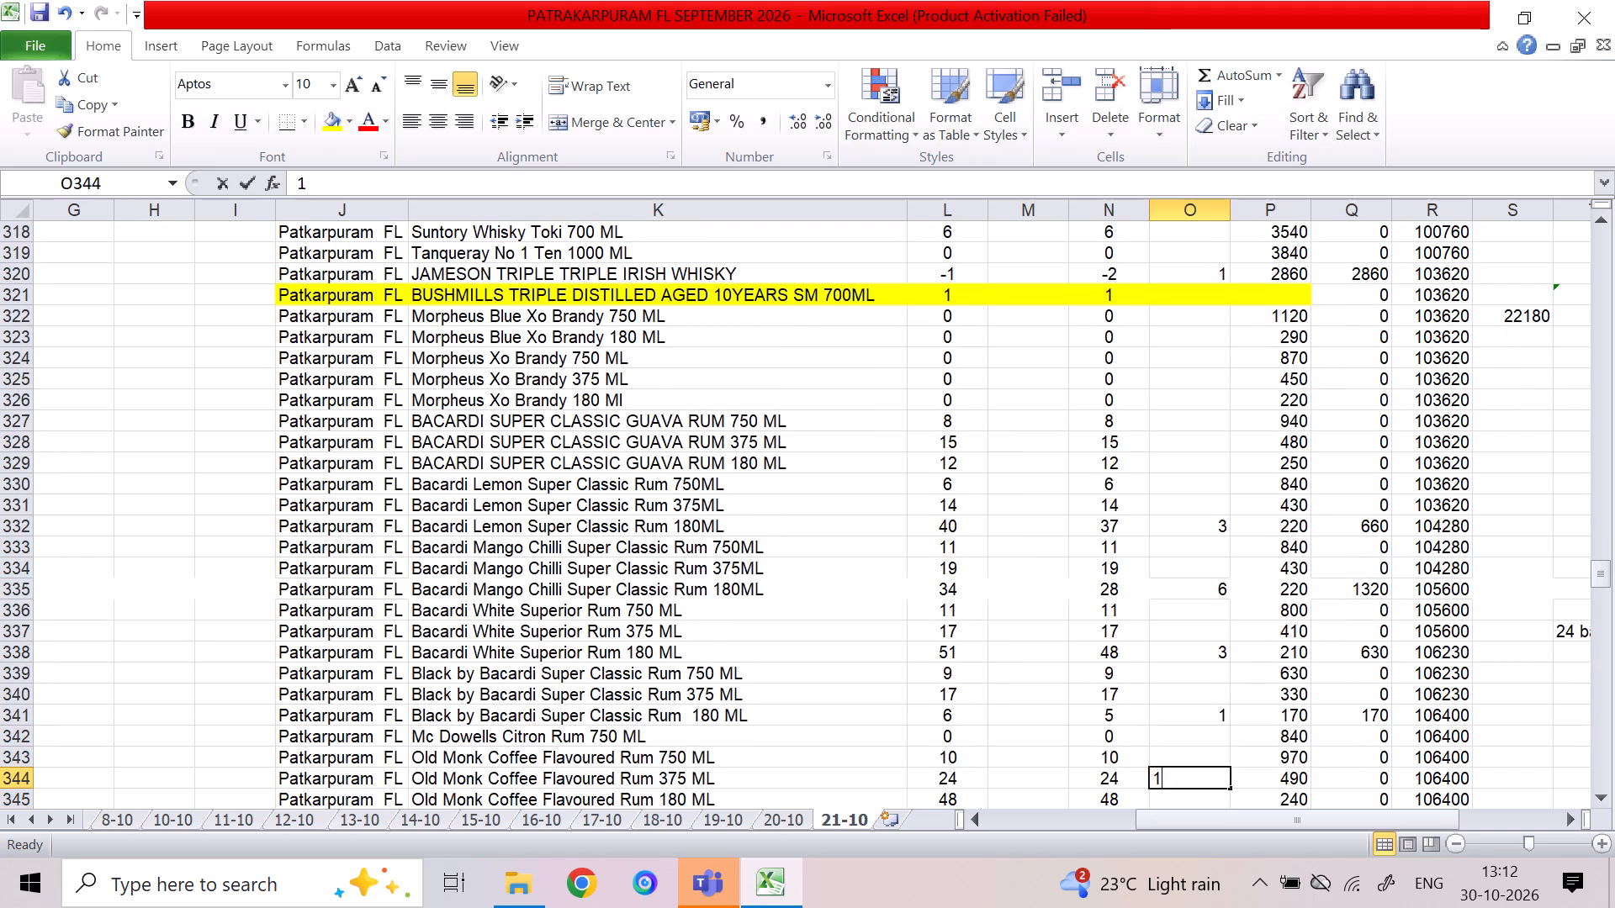
{"action": "key", "text": "Down"}
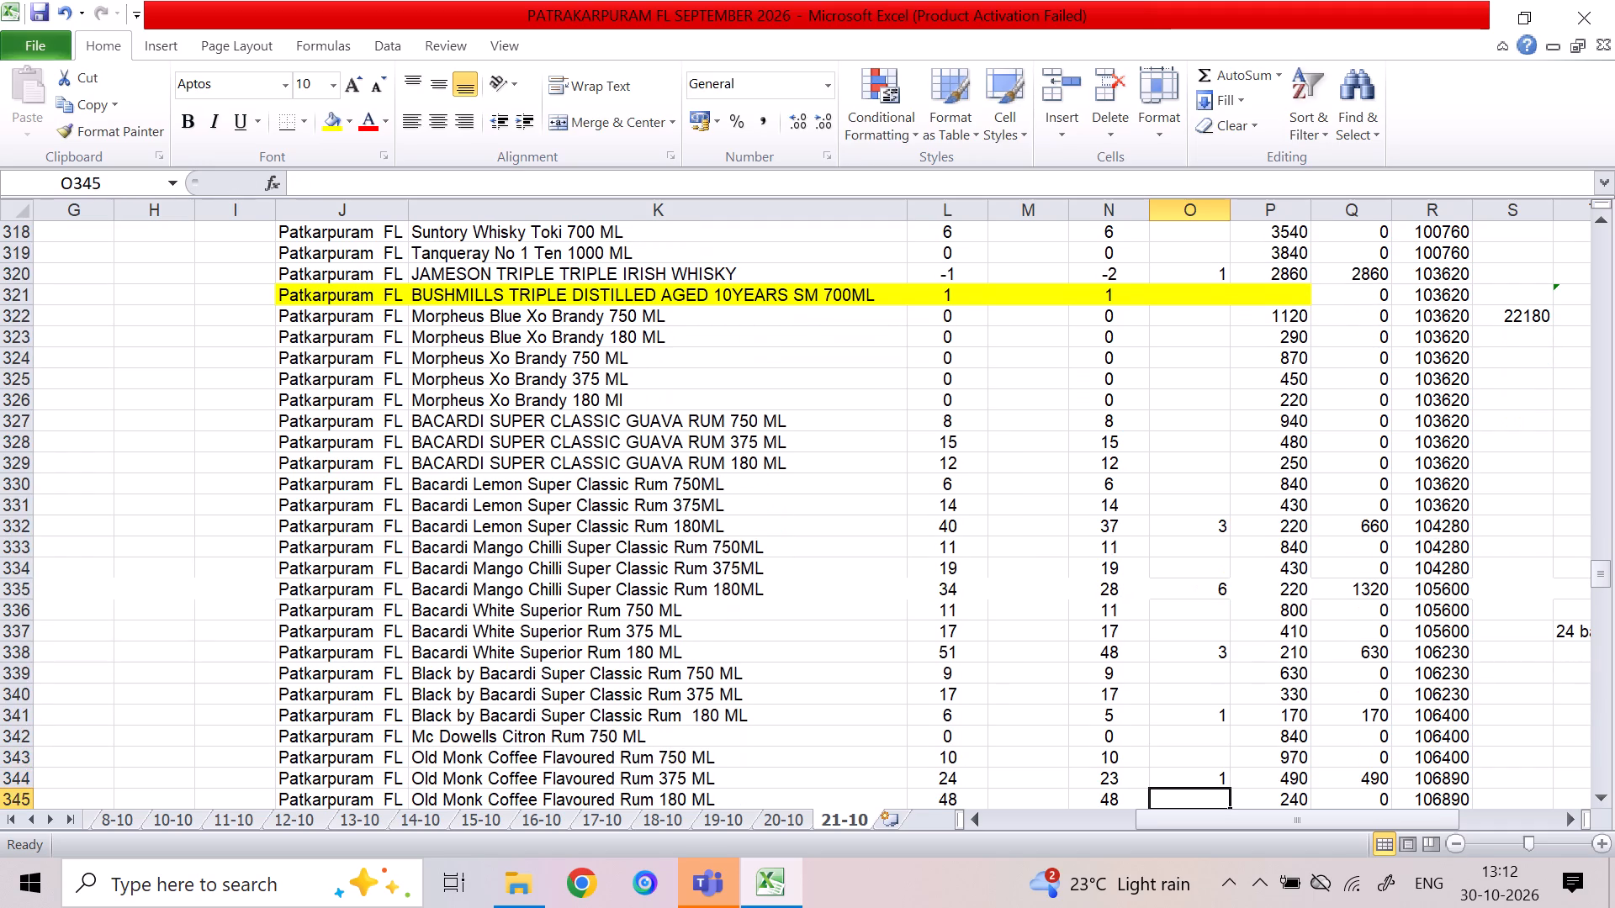
Enter the Old Monk the Legend Rum quantities in column O: 1 for 750 ML and 1 for 180 ML.
{"action": "key", "text": "Down"}
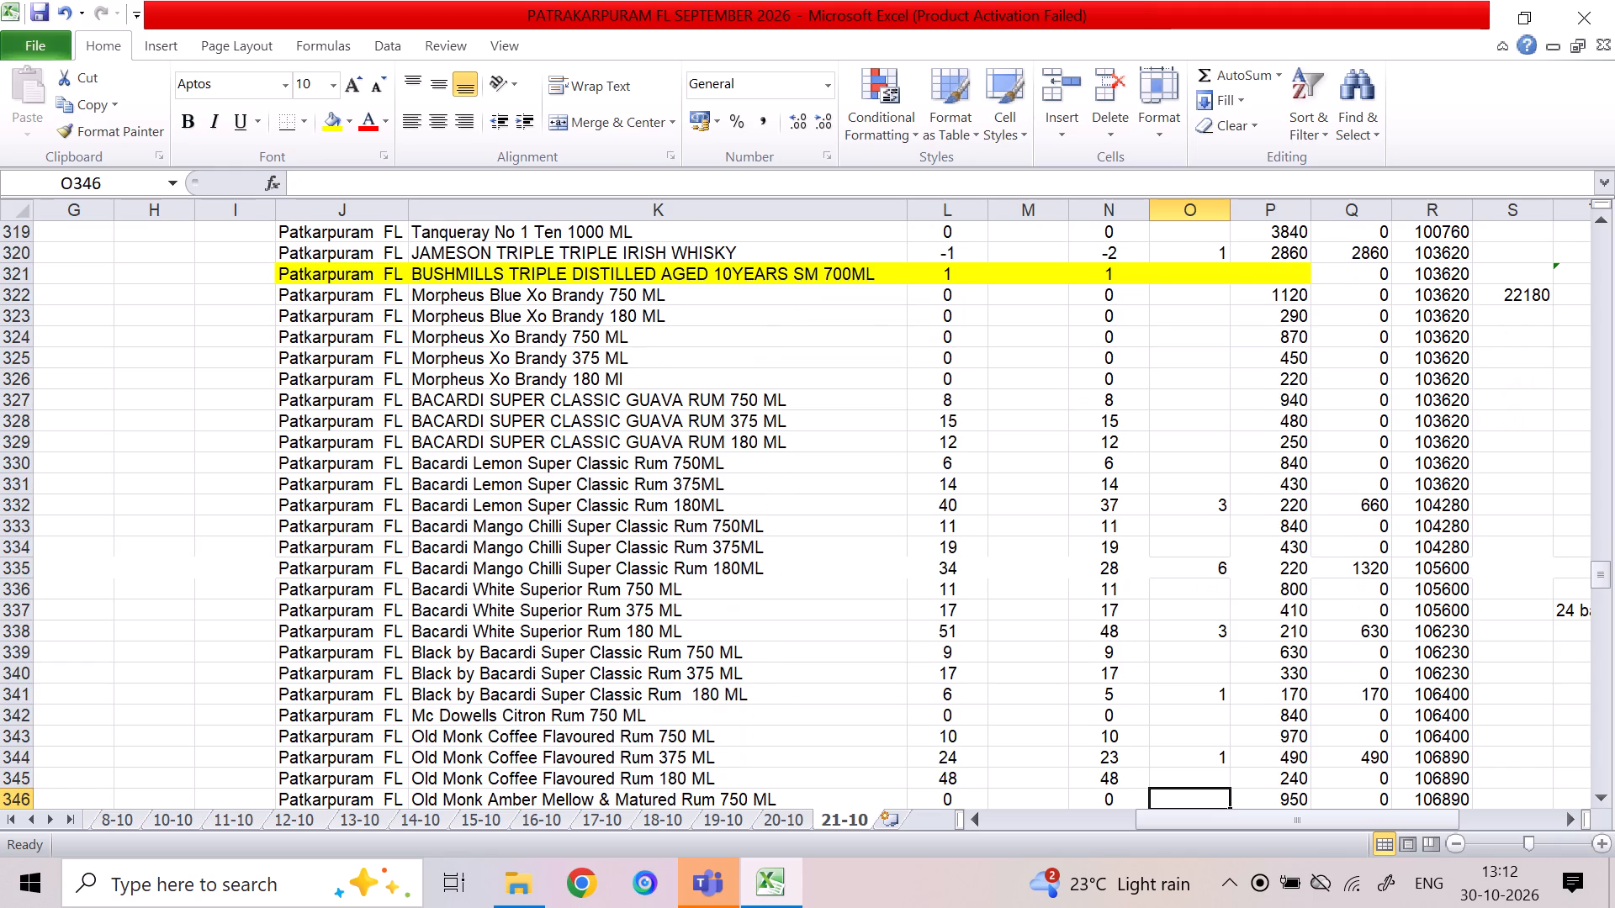
{"action": "key", "text": "Down"}
{"action": "key", "text": "Down"}
{"action": "key", "text": "Down"}
{"action": "key", "text": "Up"}
{"action": "key", "text": "Up"}
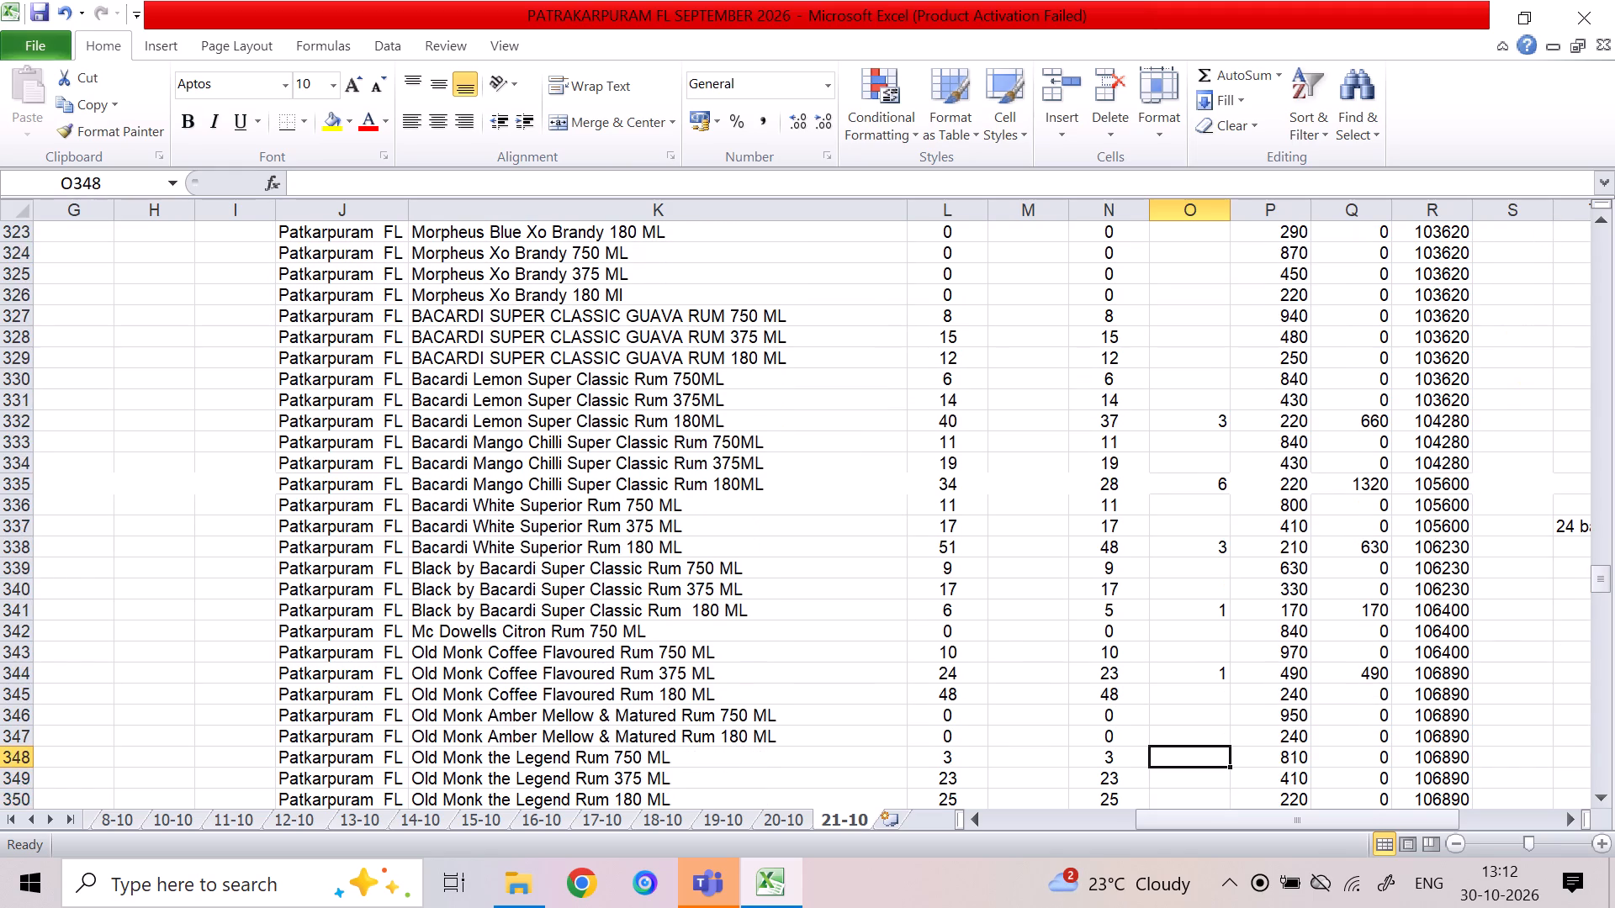
{"action": "key", "text": "1"}
{"action": "key", "text": "Down"}
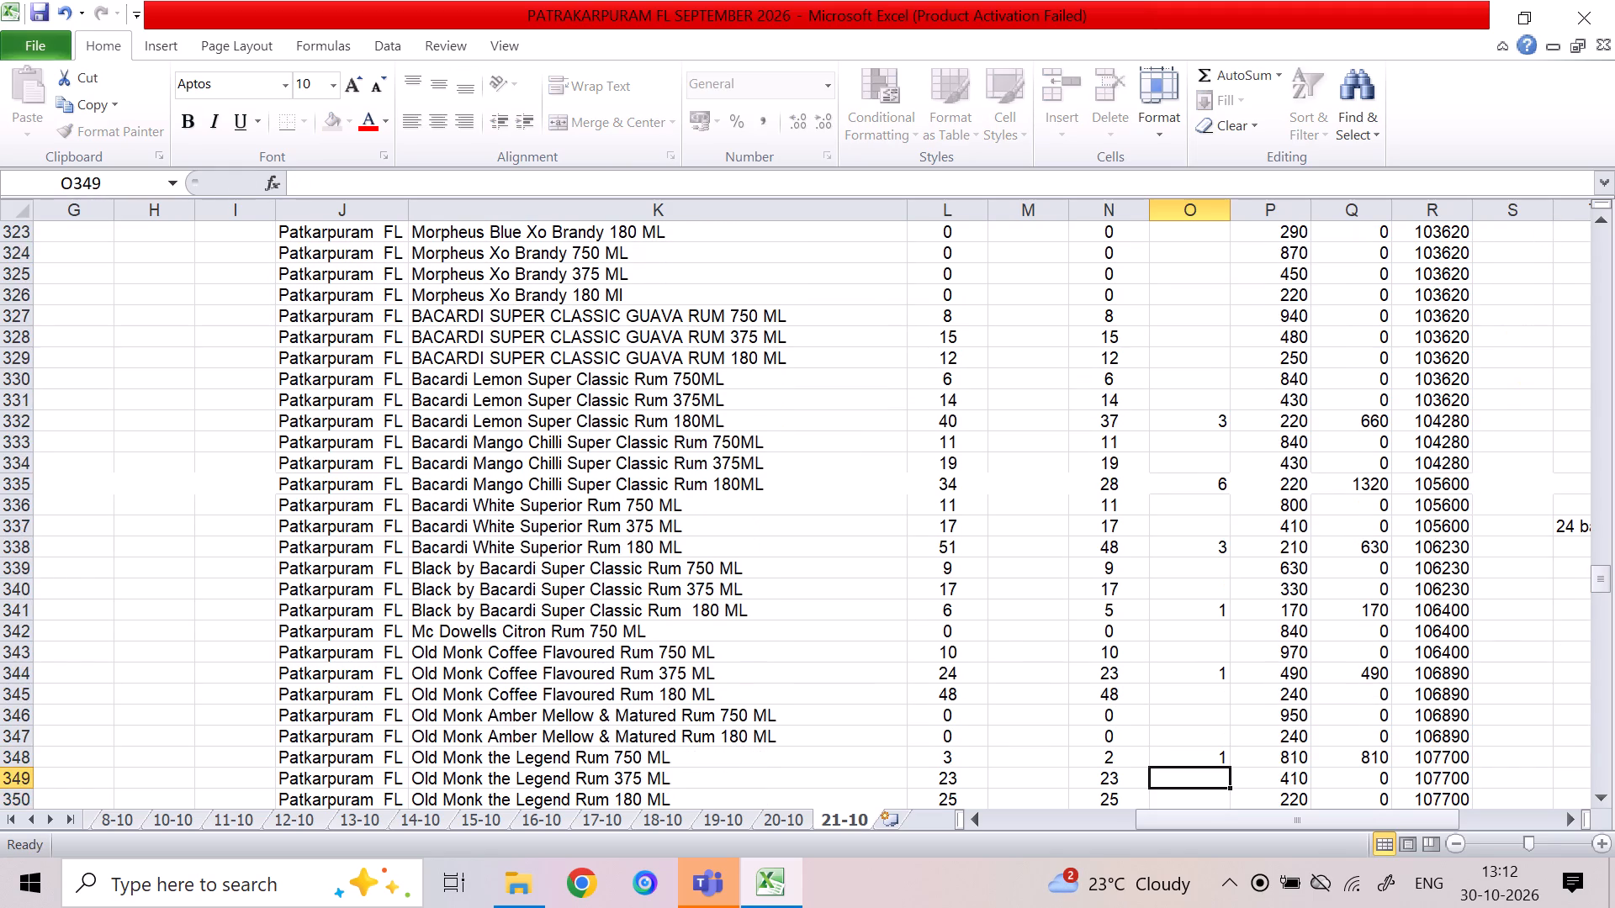
{"action": "key", "text": "1"}
{"action": "key", "text": "Down"}
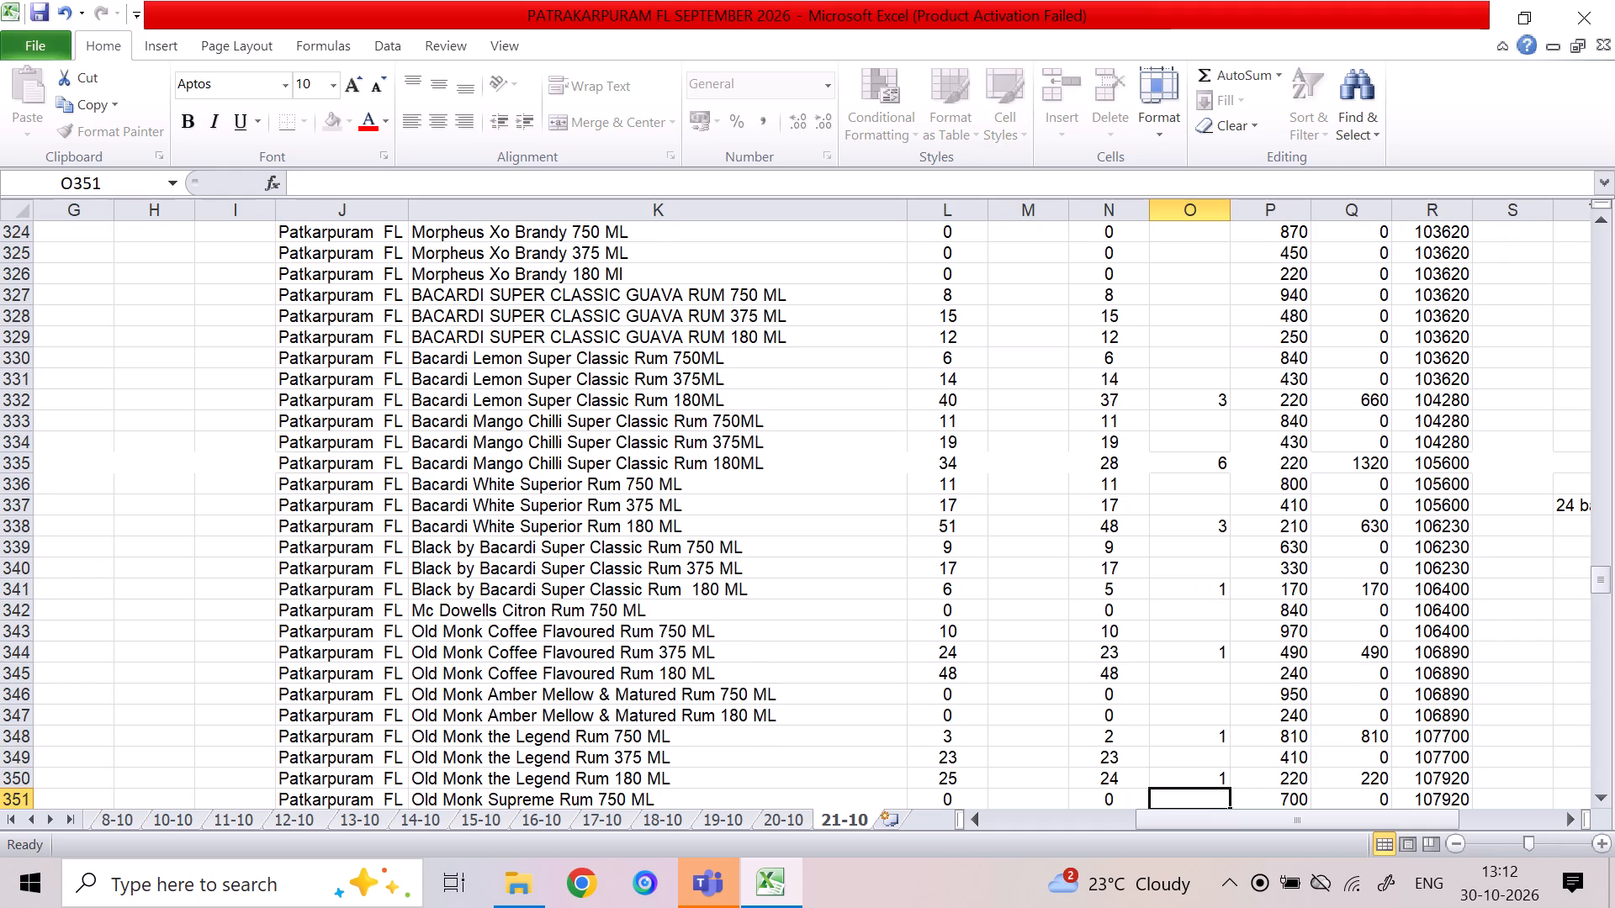
Enter 1 in column O for Very Old Vatted Old Monk Matured Rum 375 ML.
{"action": "key", "text": "Down"}
{"action": "key", "text": "Down"}
{"action": "key", "text": "Down"}
{"action": "key", "text": "Down"}
{"action": "key", "text": "Down"}
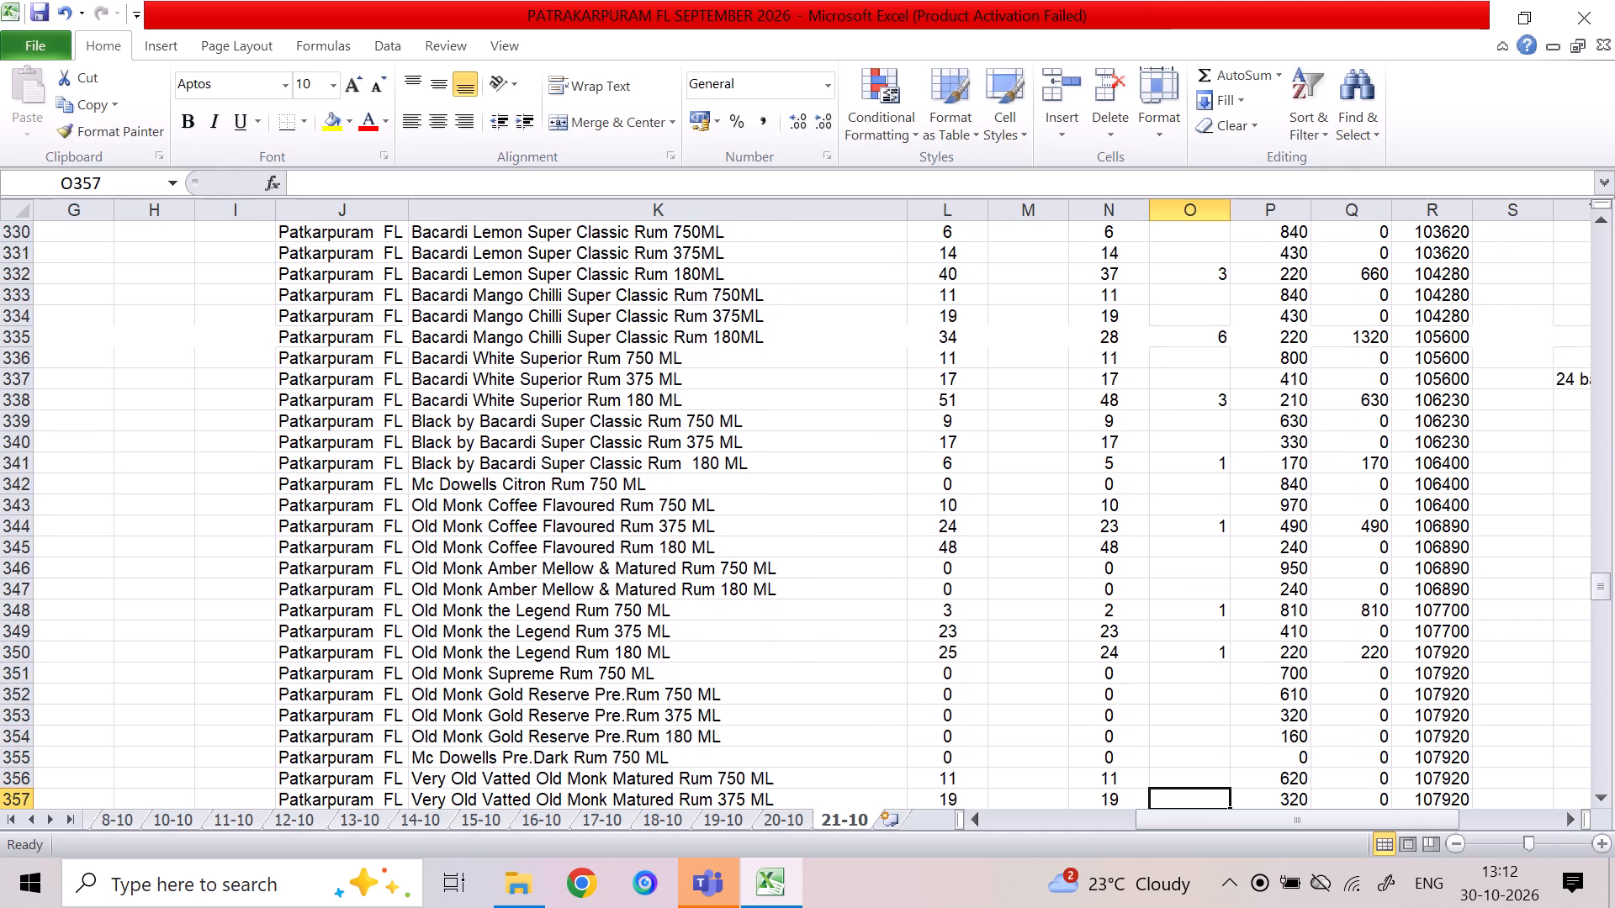
{"action": "key", "text": "1"}
{"action": "key", "text": "Down"}
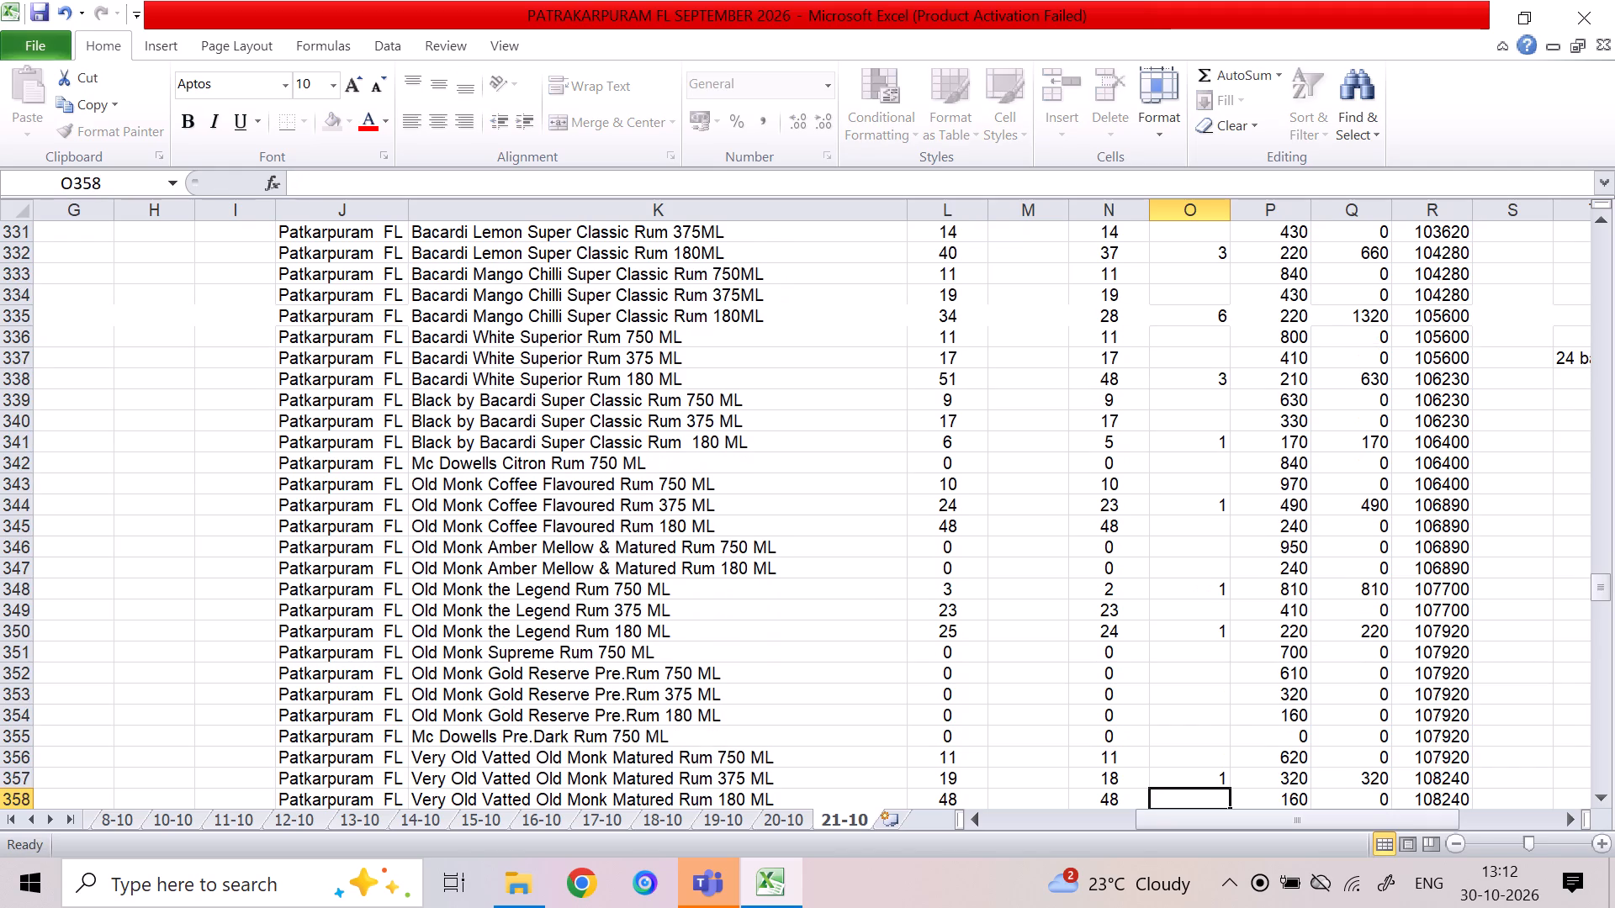
Enter 3 in column O for Captain Morgan Select Org. Rum 180 ML.
{"action": "key", "text": "Down"}
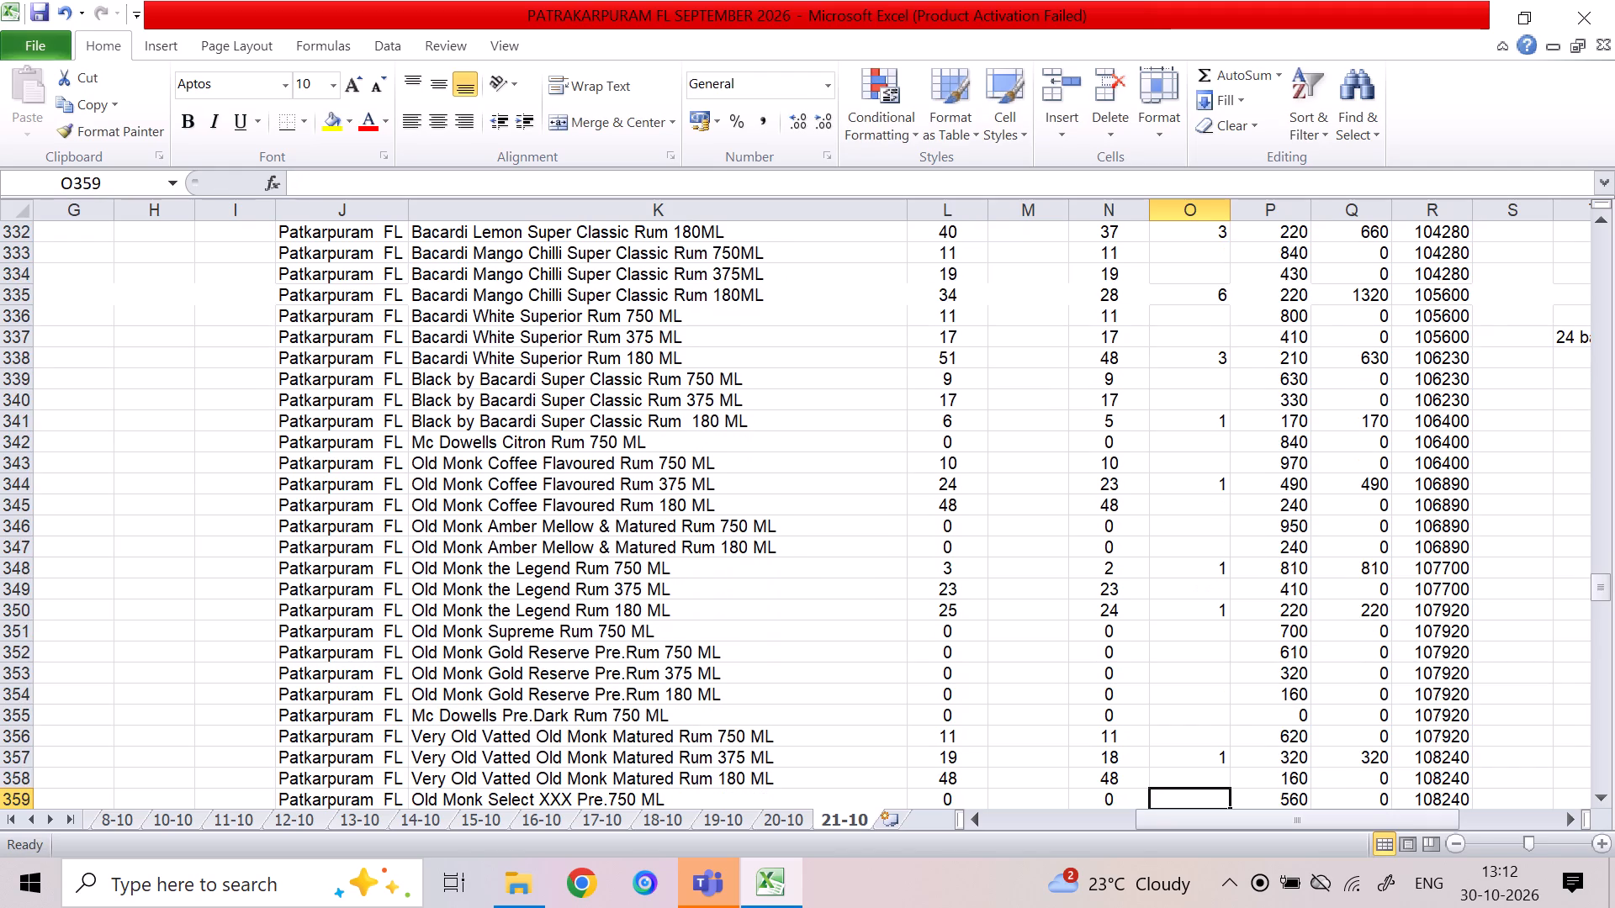
{"action": "key", "text": "Down"}
{"action": "key", "text": "Down"}
{"action": "key", "text": "Down"}
{"action": "key", "text": "Down"}
{"action": "key", "text": "Down"}
{"action": "key", "text": "Down"}
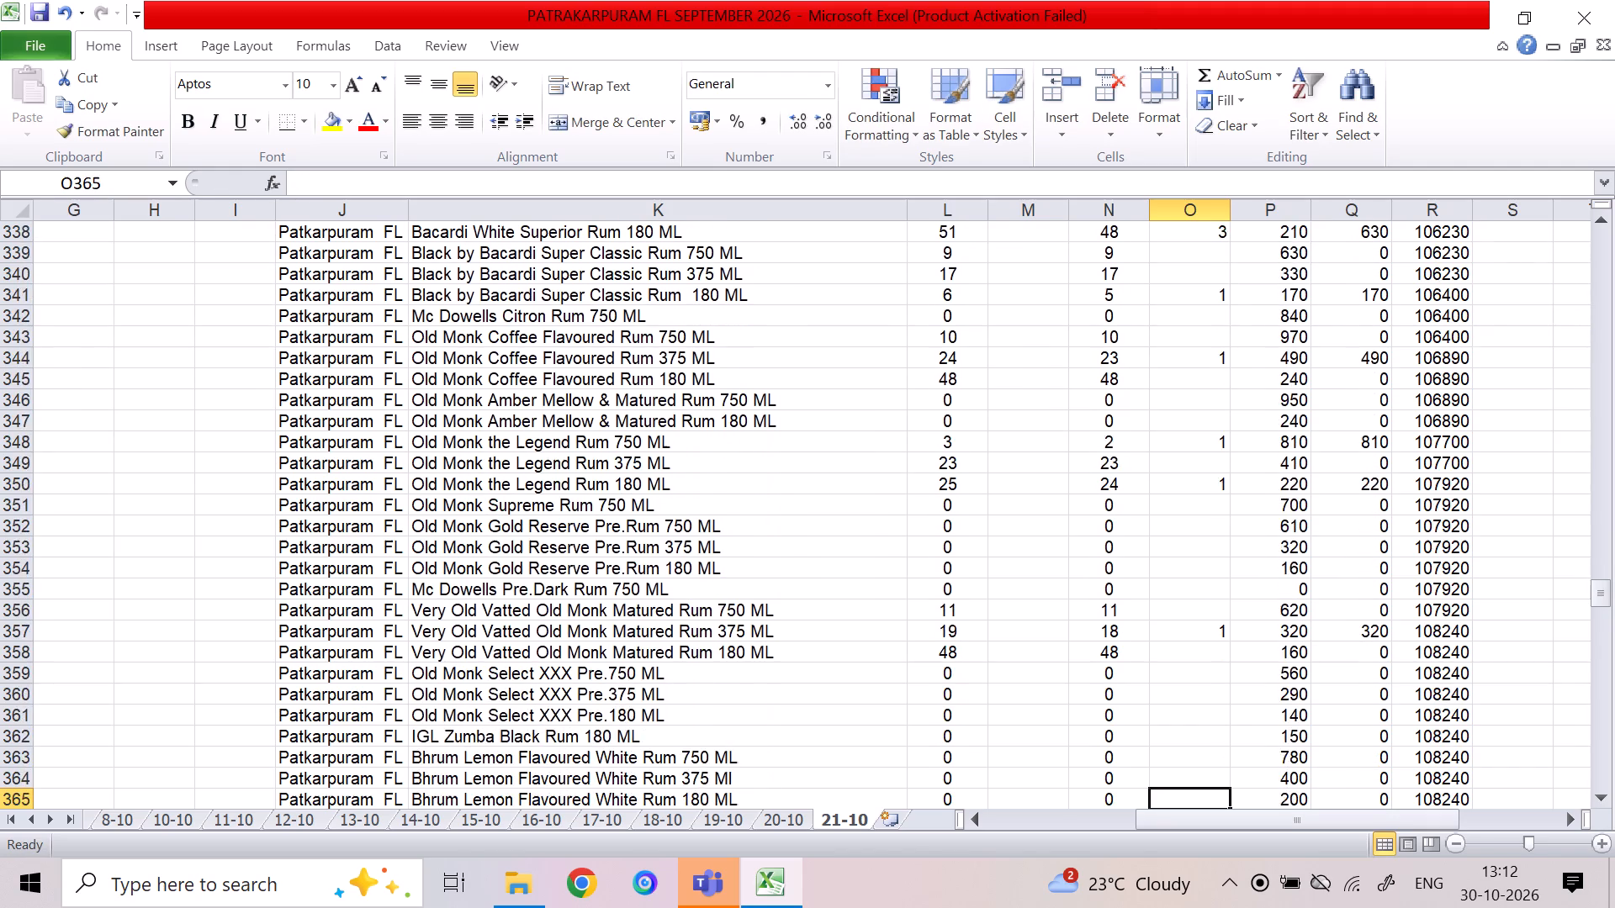
{"action": "key", "text": "Down"}
{"action": "key", "text": "Down"}
{"action": "key", "text": "Down"}
{"action": "key", "text": "1"}
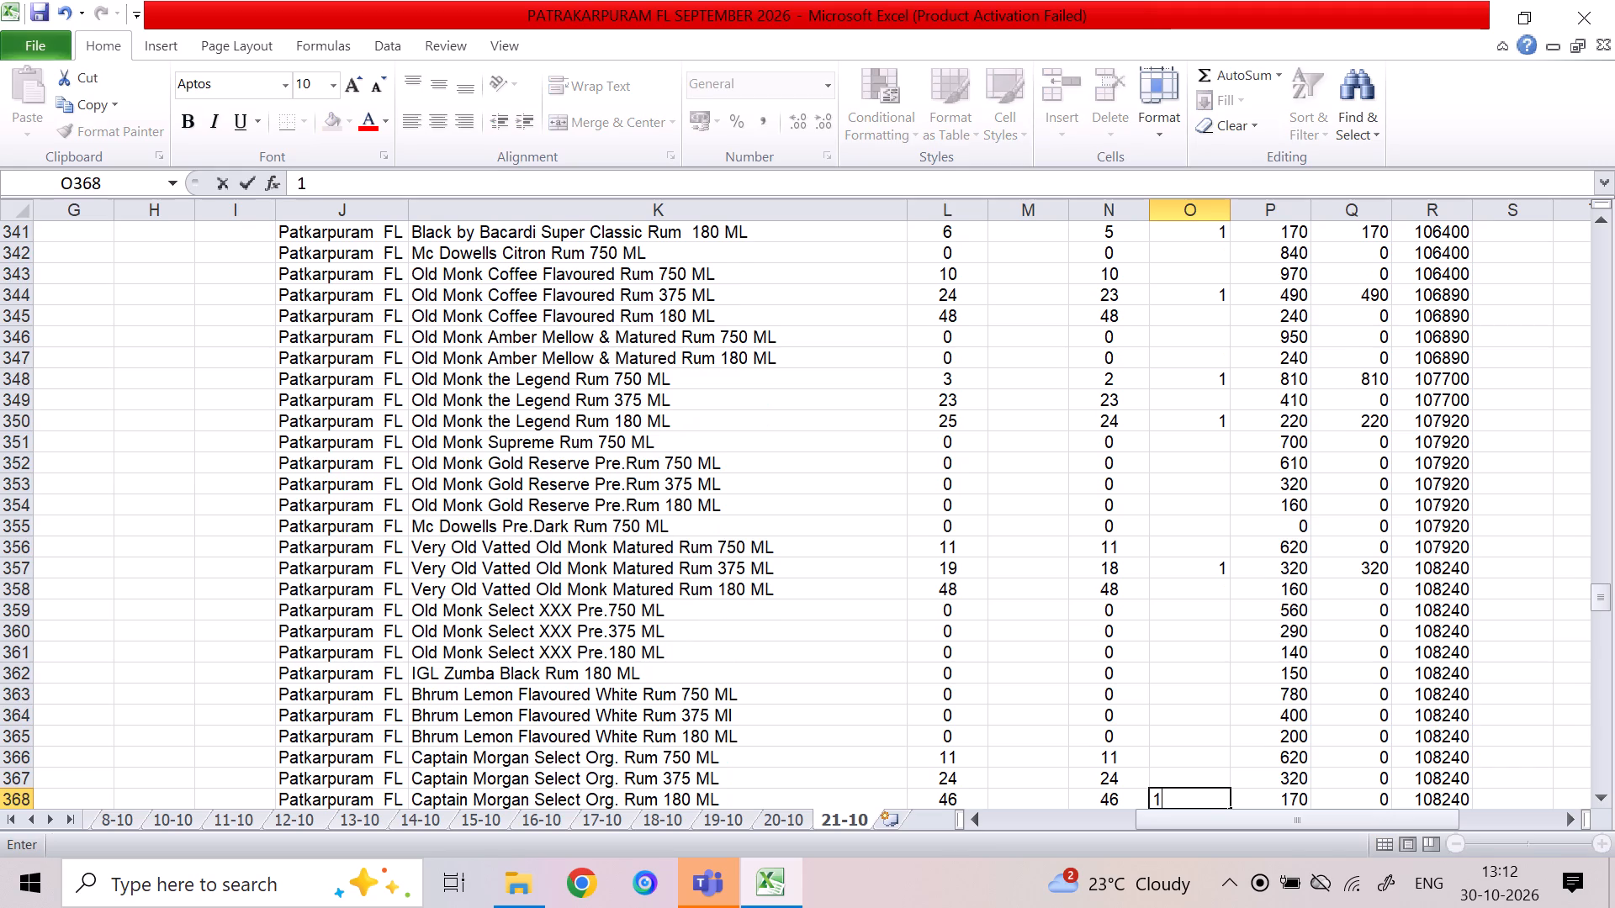
{"action": "key", "text": "BackSpace"}
{"action": "key", "text": "3"}
{"action": "key", "text": "Down"}
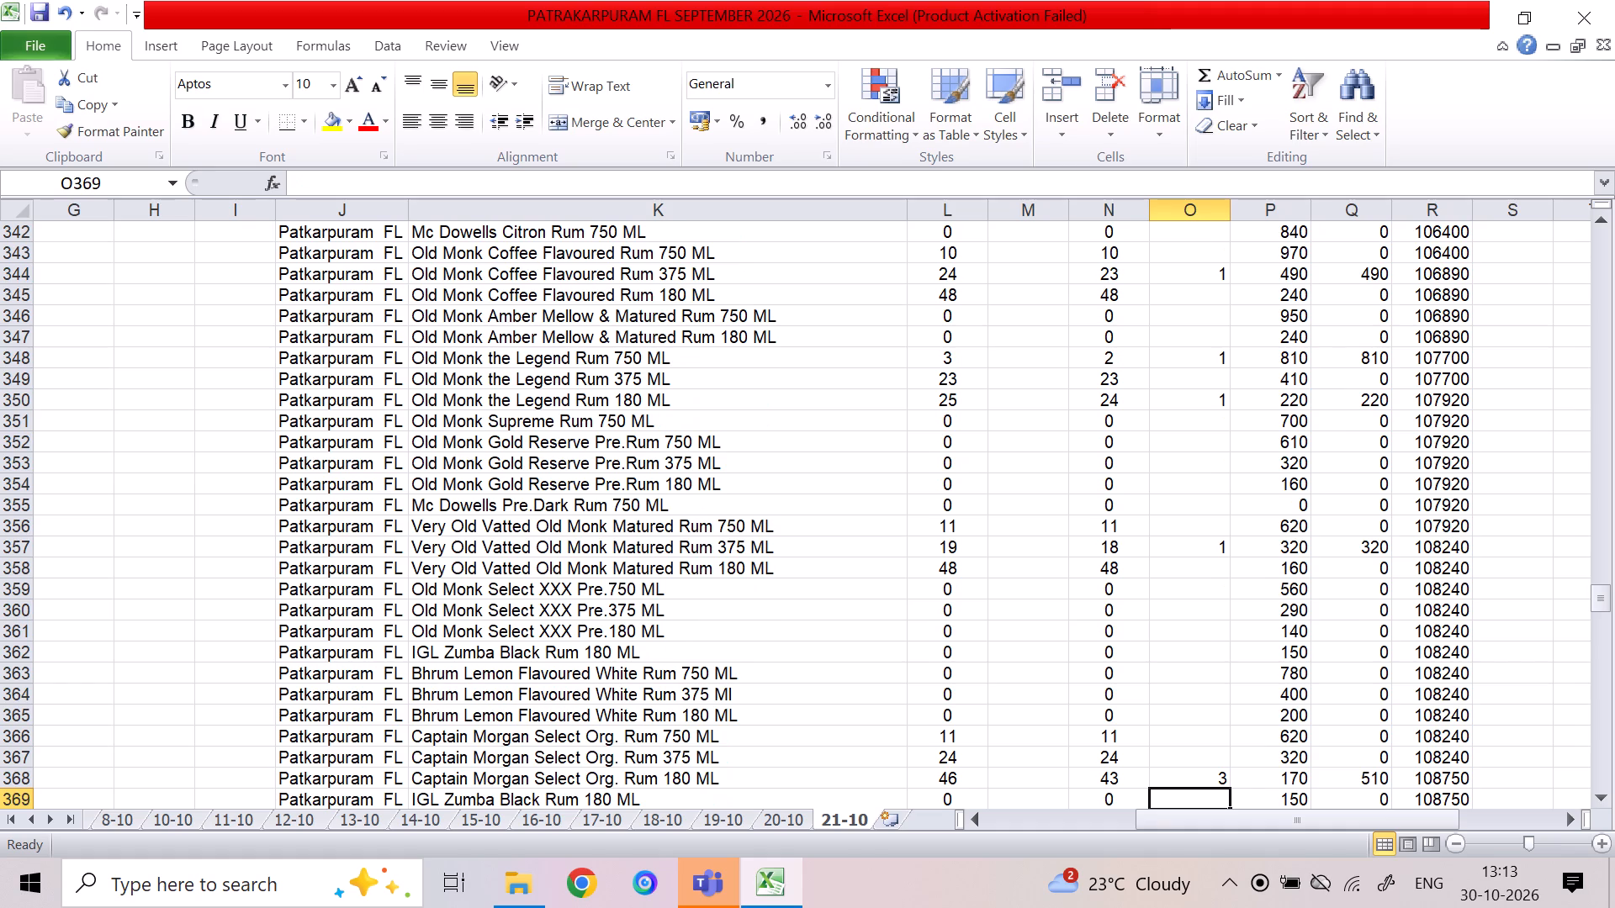
Enter 1 in column O for Jacob's Creek Shiraz Red Wine 750 ML.
{"action": "key", "text": "Down"}
{"action": "key", "text": "Down"}
{"action": "key", "text": "Down"}
{"action": "key", "text": "Down"}
{"action": "key", "text": "Down"}
{"action": "key", "text": "Down"}
{"action": "key", "text": "Down"}
{"action": "key", "text": "Down"}
{"action": "key", "text": "Down"}
{"action": "key", "text": "Down"}
{"action": "key", "text": "Down"}
{"action": "key", "text": "Down"}
{"action": "key", "text": "Down"}
{"action": "key", "text": "Down"}
{"action": "key", "text": "Down"}
{"action": "key", "text": "Down"}
{"action": "key", "text": "Down"}
{"action": "key", "text": "Down"}
{"action": "key", "text": "Down"}
{"action": "key", "text": "Down"}
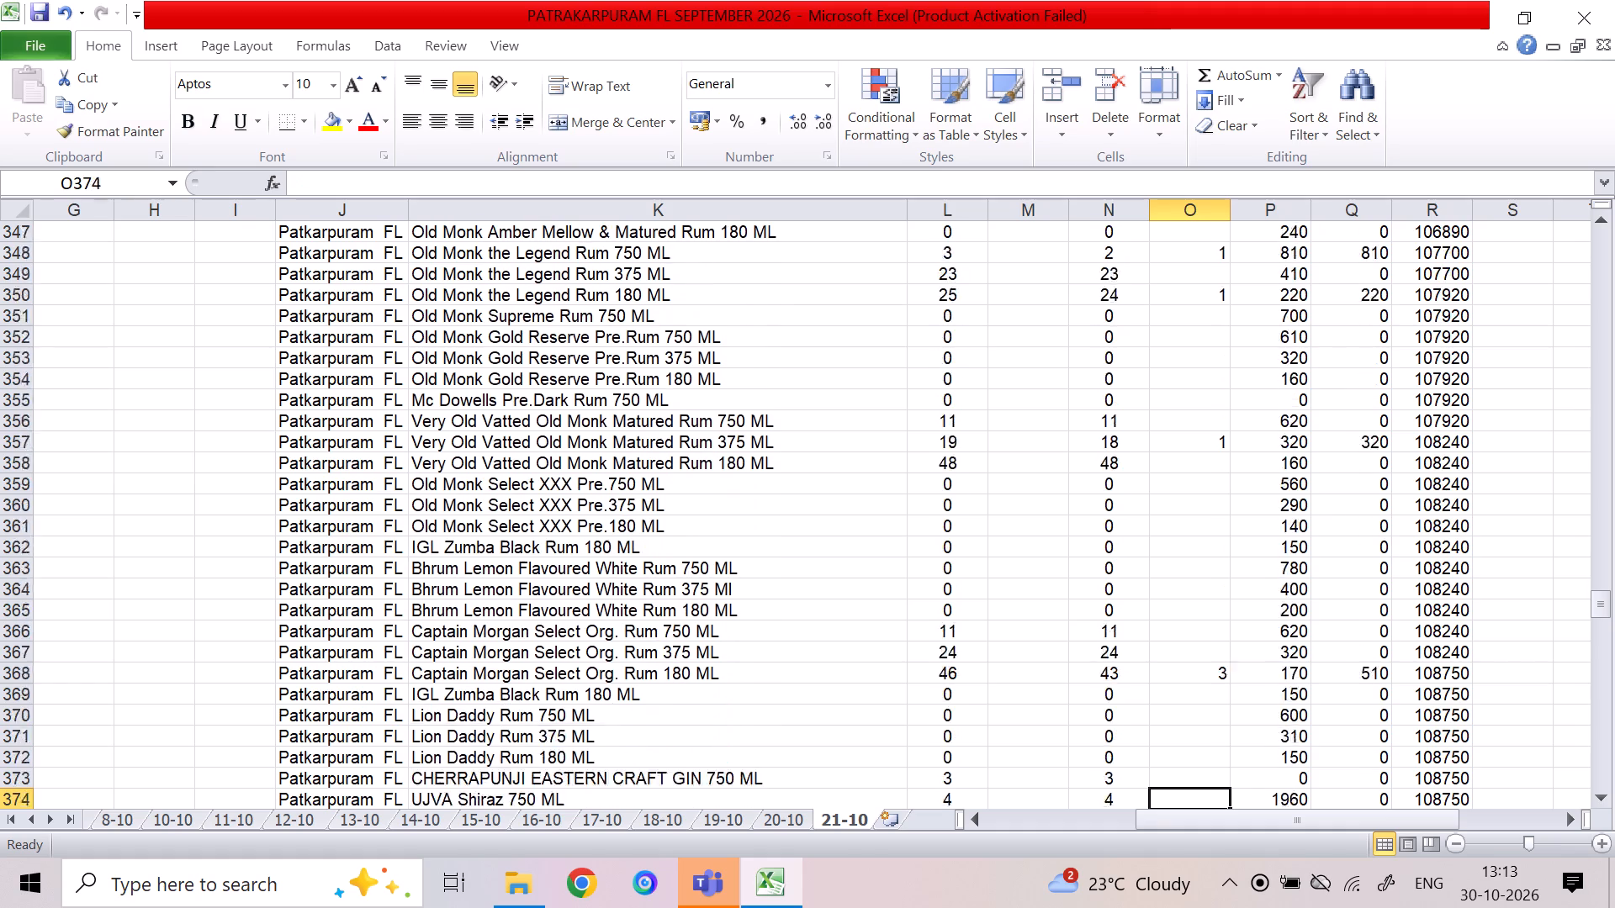
{"action": "key", "text": "Up"}
{"action": "key", "text": "Up"}
{"action": "key", "text": "Up"}
{"action": "key", "text": "Up"}
{"action": "key", "text": "Up"}
{"action": "key", "text": "Up"}
{"action": "key", "text": "Up"}
{"action": "key", "text": "Up"}
{"action": "key", "text": "Up"}
{"action": "key", "text": "Up"}
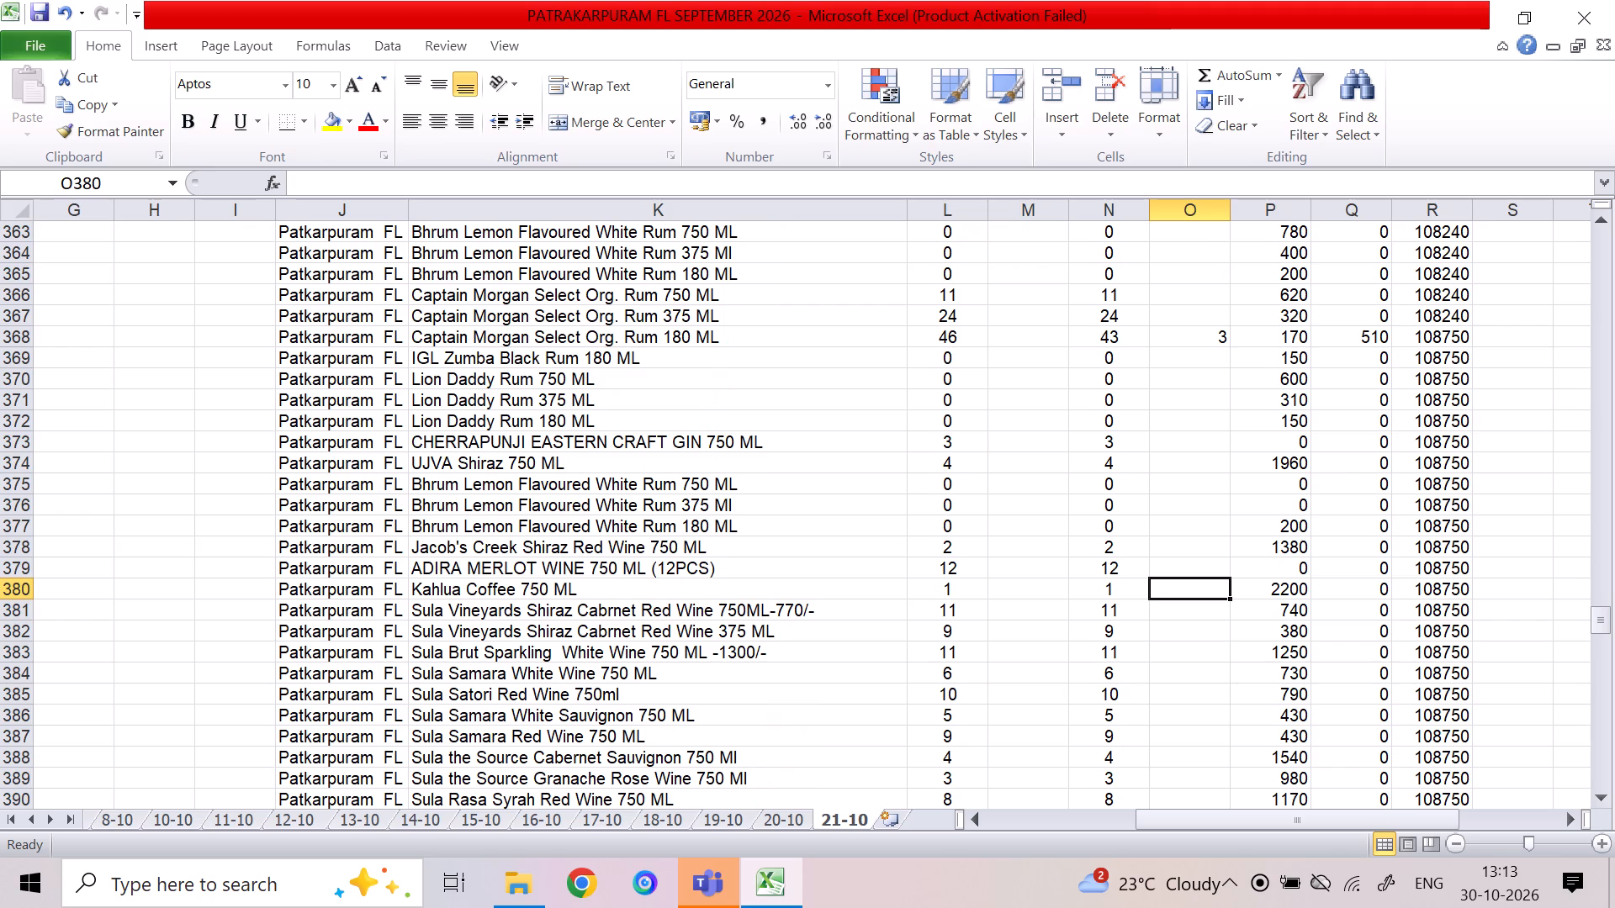
{"action": "key", "text": "Up"}
{"action": "key", "text": "1"}
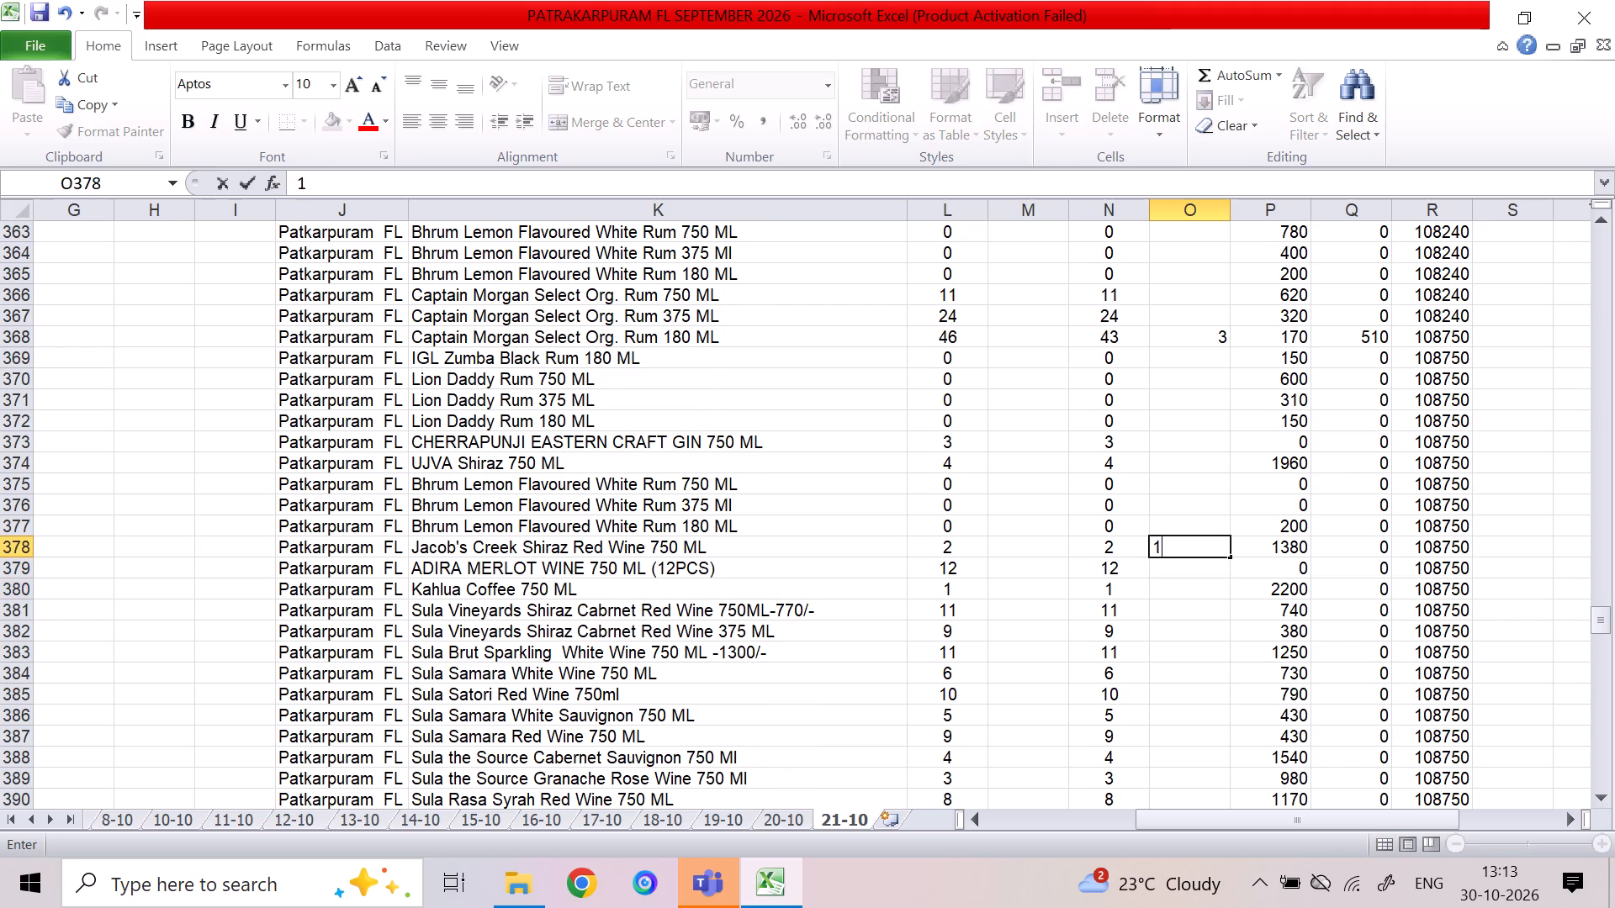
{"action": "key", "text": "Down"}
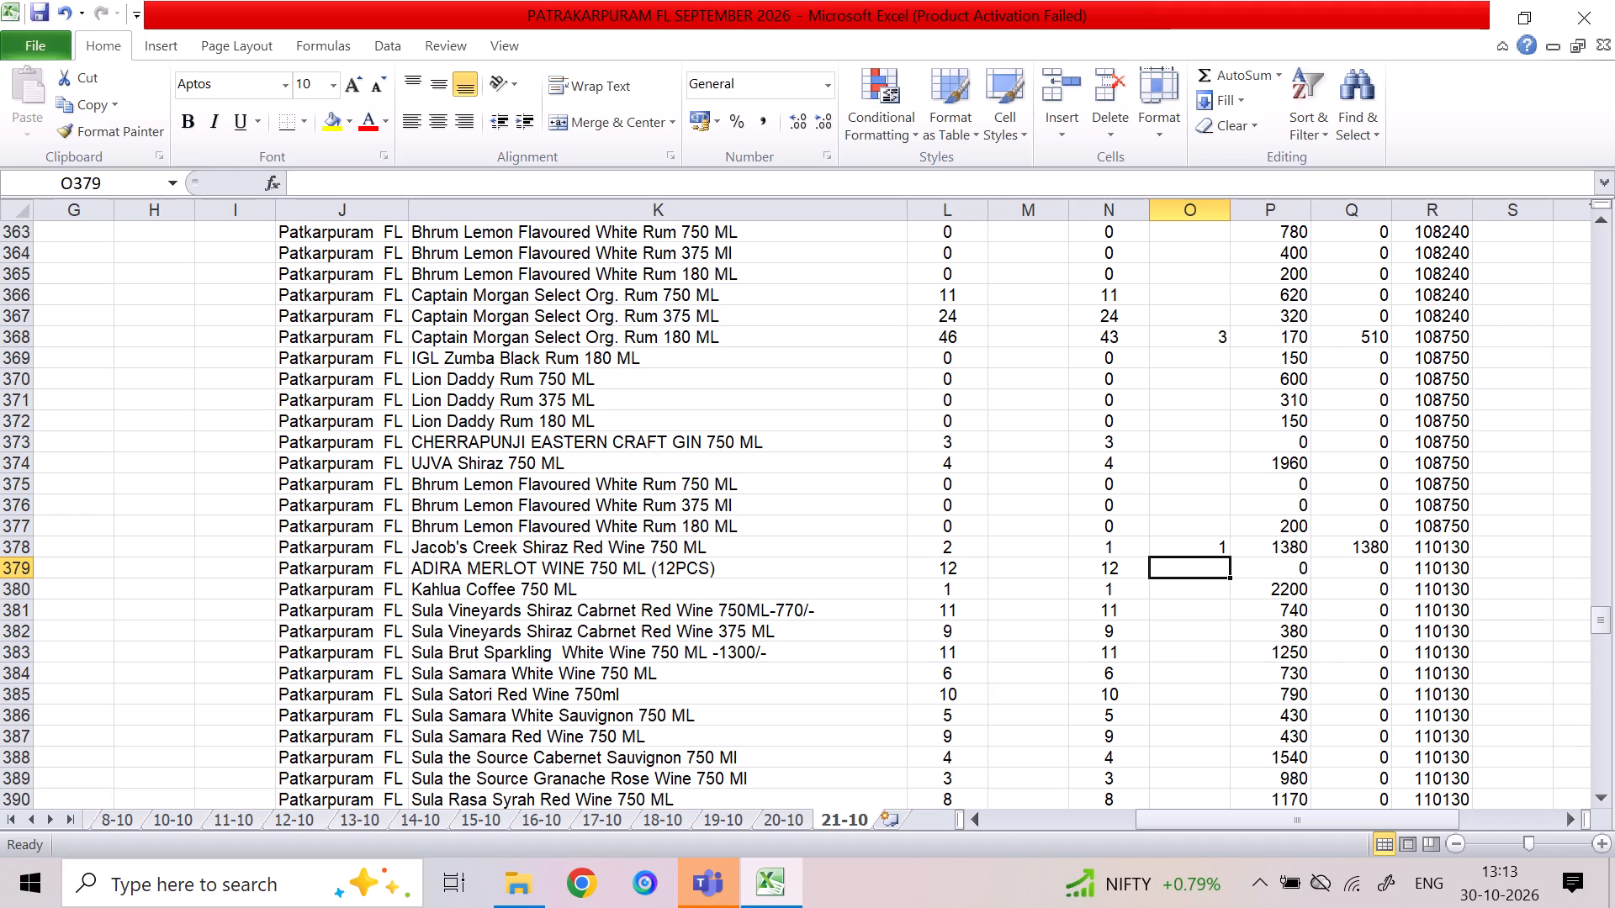
Enter 1 in column O for Sula Vineyards Shiraz Cabrnet Red Wine 750ML-770/-.
{"action": "key", "text": "Down"}
{"action": "key", "text": "Down"}
{"action": "key", "text": "Down"}
{"action": "key", "text": "Down"}
{"action": "key", "text": "Down"}
{"action": "key", "text": "Down"}
{"action": "key", "text": "Down"}
{"action": "key", "text": "Down"}
{"action": "key", "text": "Down"}
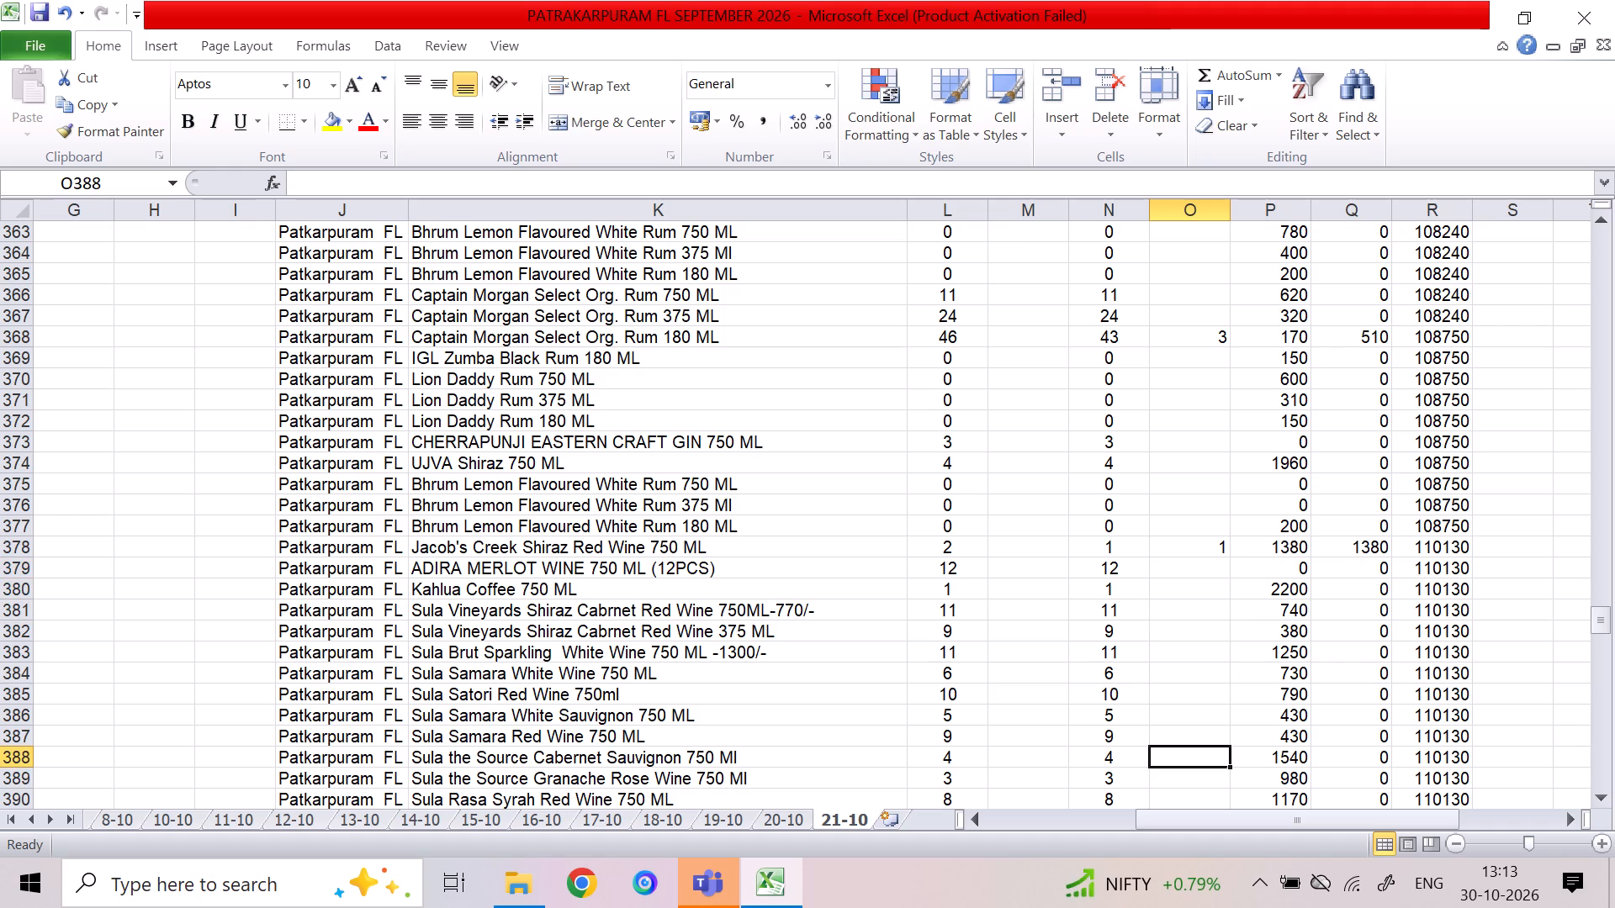
{"action": "key", "text": "Down"}
{"action": "key", "text": "Down"}
{"action": "key", "text": "Down"}
{"action": "key", "text": "Down"}
{"action": "key", "text": "Down"}
{"action": "key", "text": "Down"}
{"action": "key", "text": "Down"}
{"action": "key", "text": "Down"}
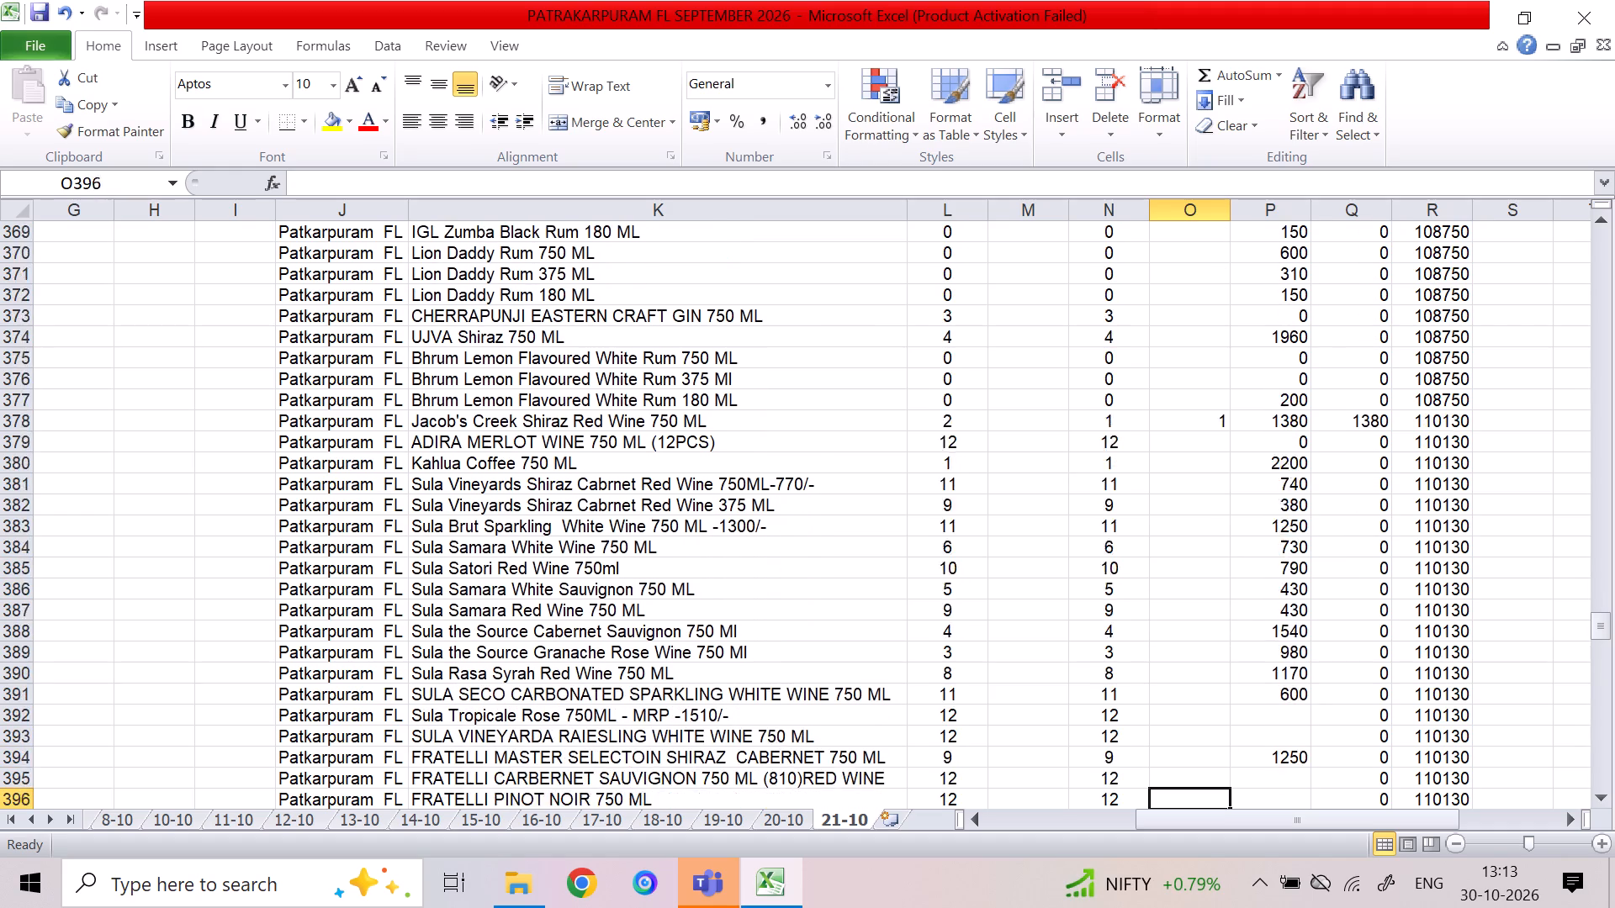
{"action": "key", "text": "Down"}
{"action": "key", "text": "Down"}
{"action": "key", "text": "Down"}
{"action": "key", "text": "Down"}
{"action": "key", "text": "Down"}
{"action": "key", "text": "Down"}
{"action": "key", "text": "Up"}
{"action": "key", "text": "Up"}
{"action": "key", "text": "Up"}
{"action": "key", "text": "Up"}
{"action": "key", "text": "Up"}
{"action": "key", "text": "Up"}
{"action": "key", "text": "Up"}
{"action": "key", "text": "Up"}
{"action": "key", "text": "Up"}
{"action": "key", "text": "Up"}
{"action": "key", "text": "Up"}
{"action": "key", "text": "Up"}
{"action": "key", "text": "Up"}
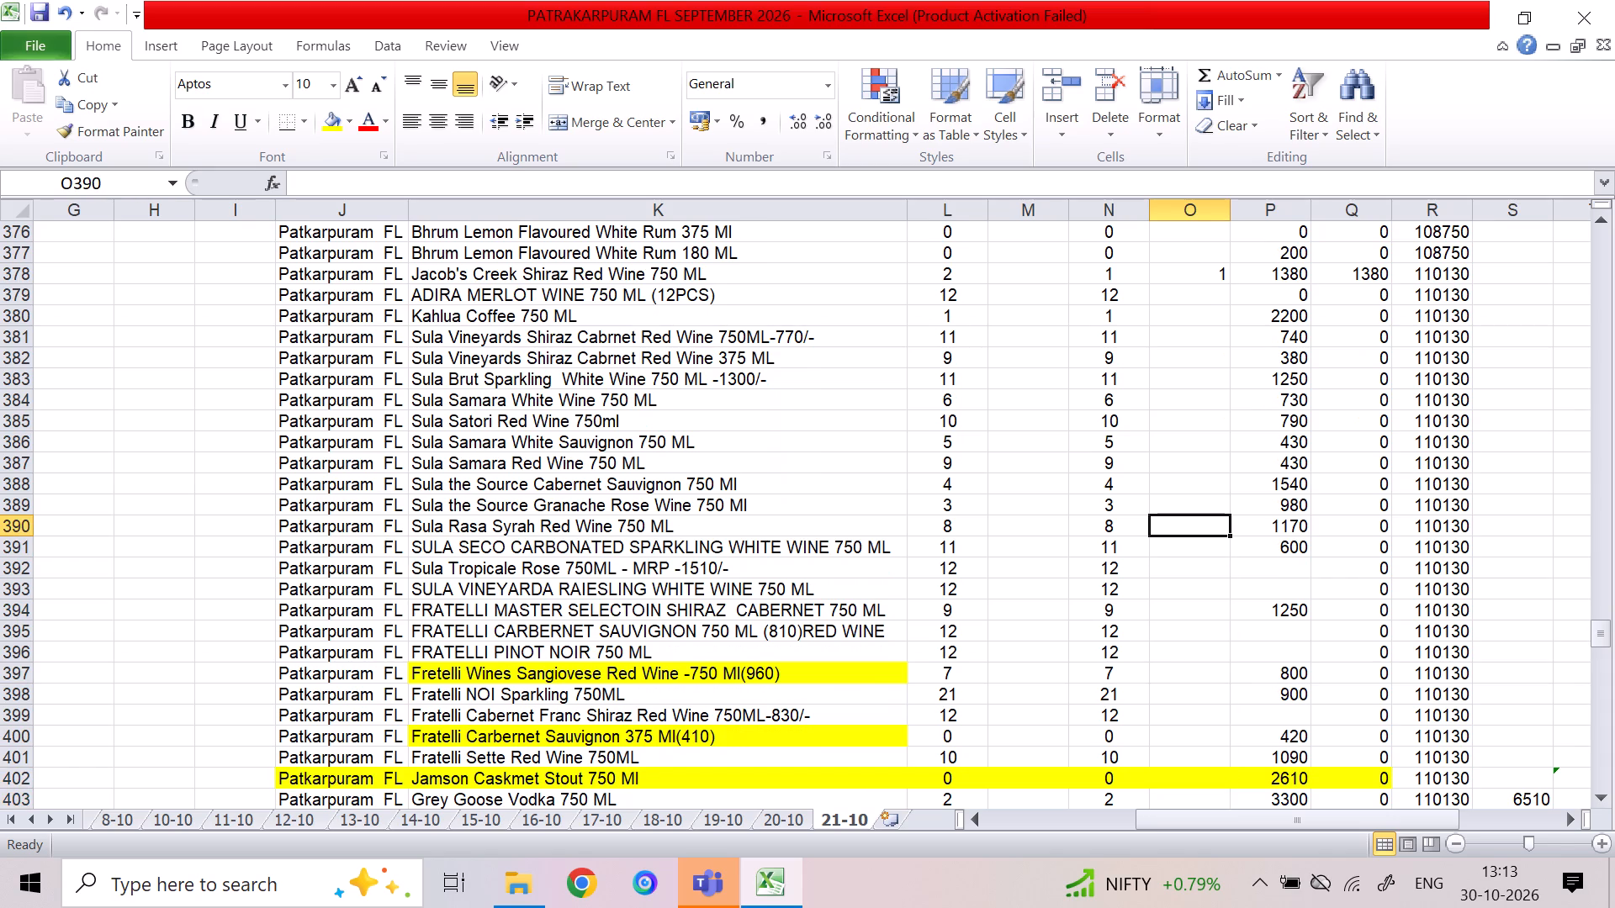
{"action": "key", "text": "Up"}
{"action": "key", "text": "Up"}
{"action": "key", "text": "Up"}
{"action": "key", "text": "Up"}
{"action": "key", "text": "Up"}
{"action": "key", "text": "Up"}
{"action": "key", "text": "Up"}
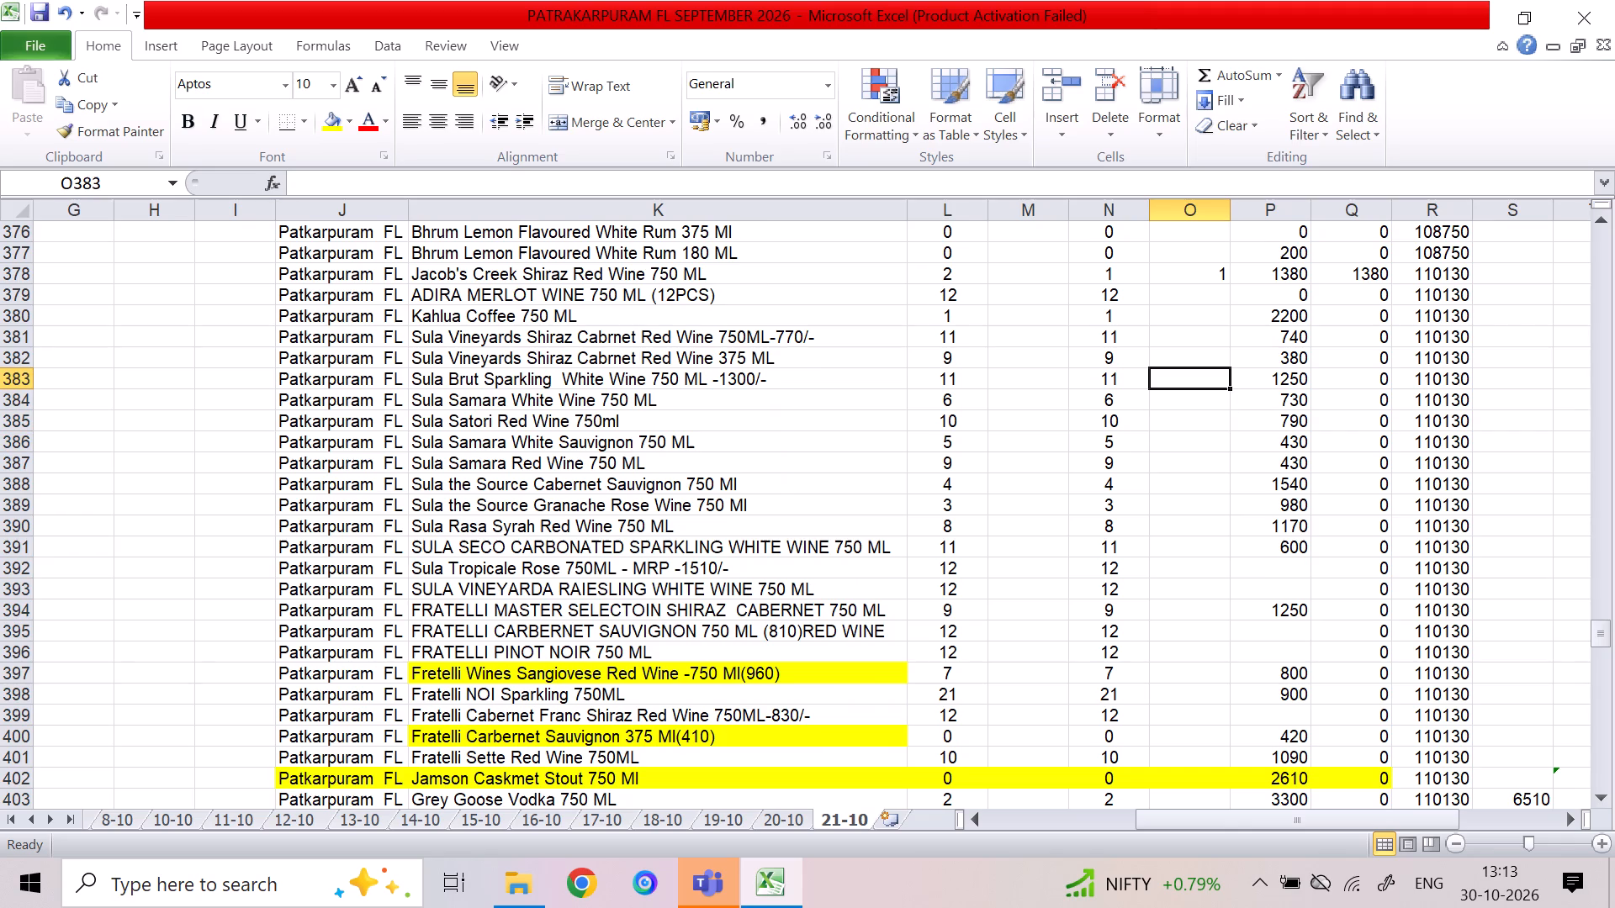
{"action": "key", "text": "Up"}
{"action": "key", "text": "Up"}
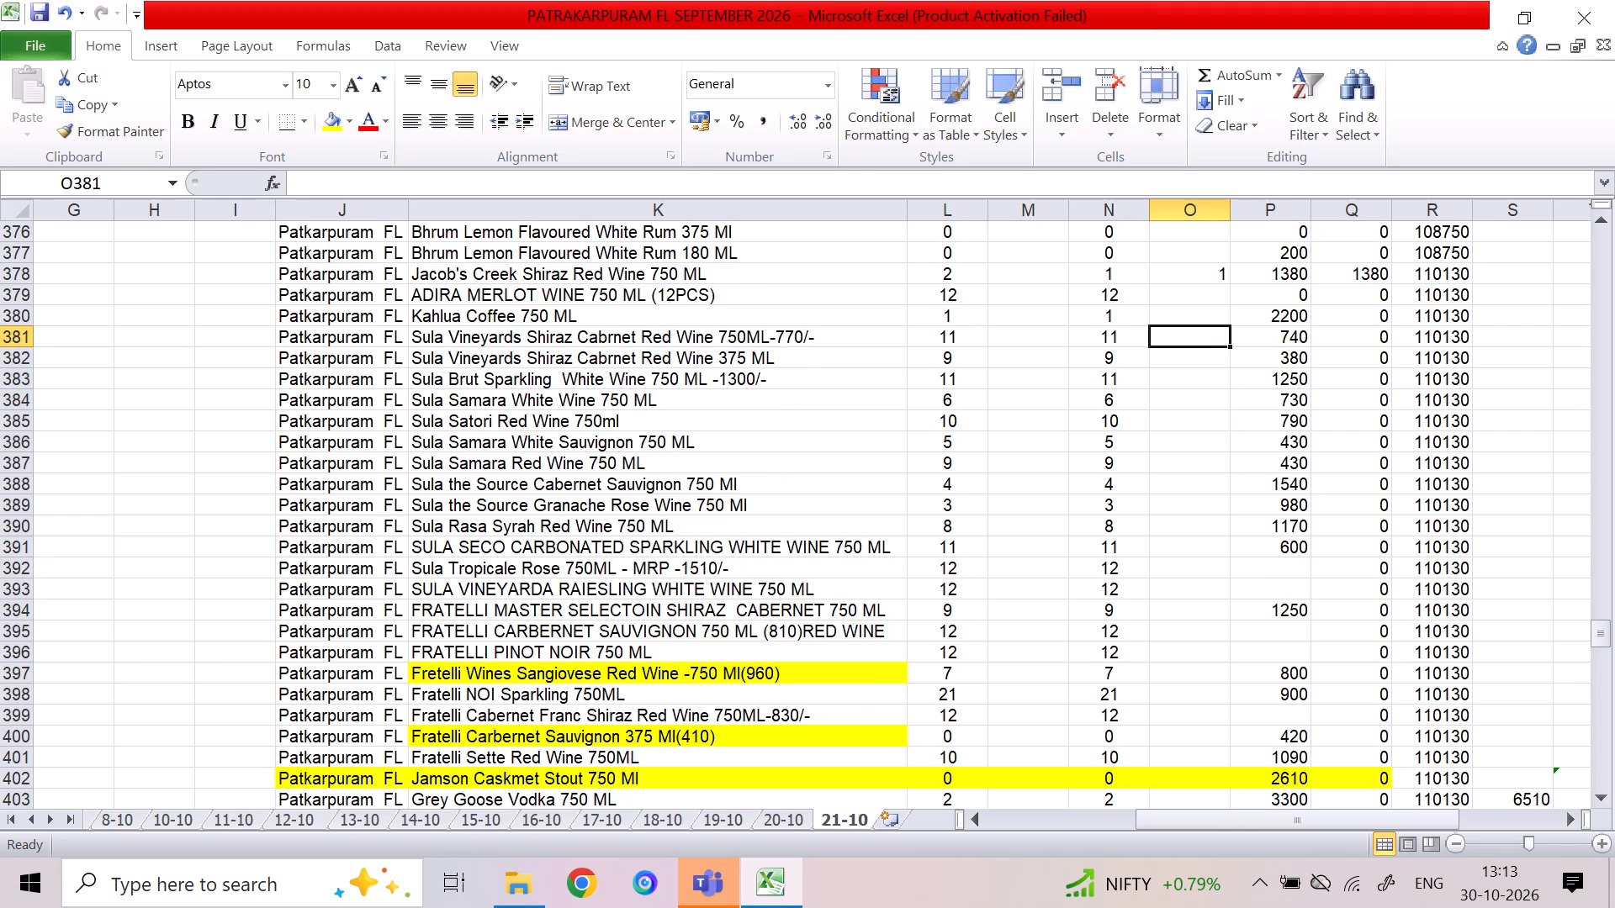
{"action": "key", "text": "1"}
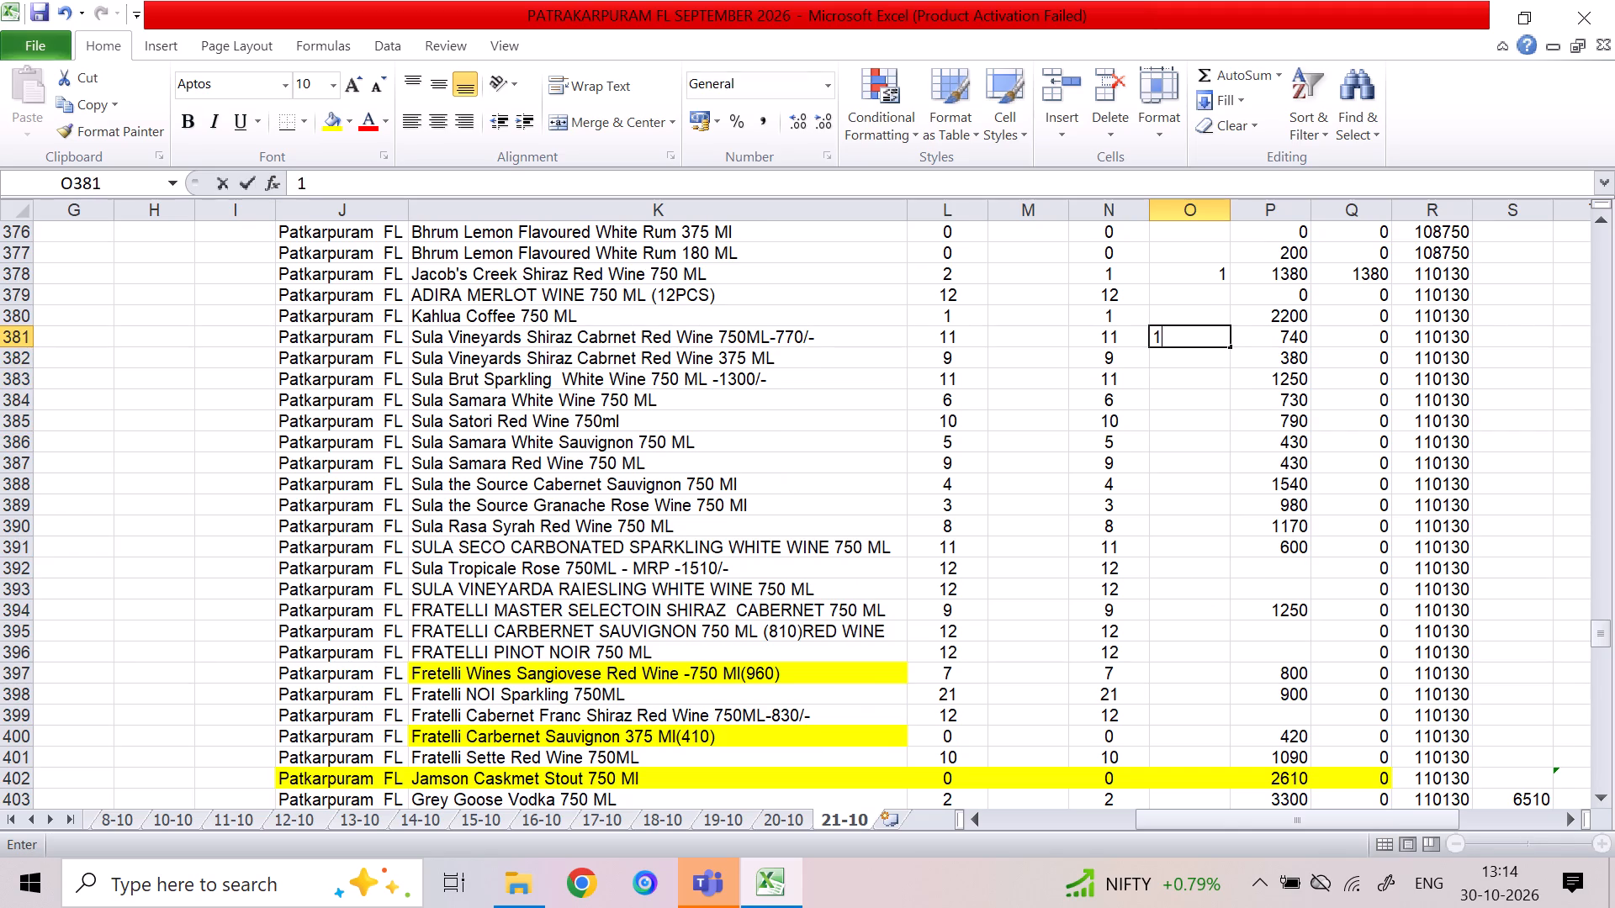
{"action": "key", "text": "Down"}
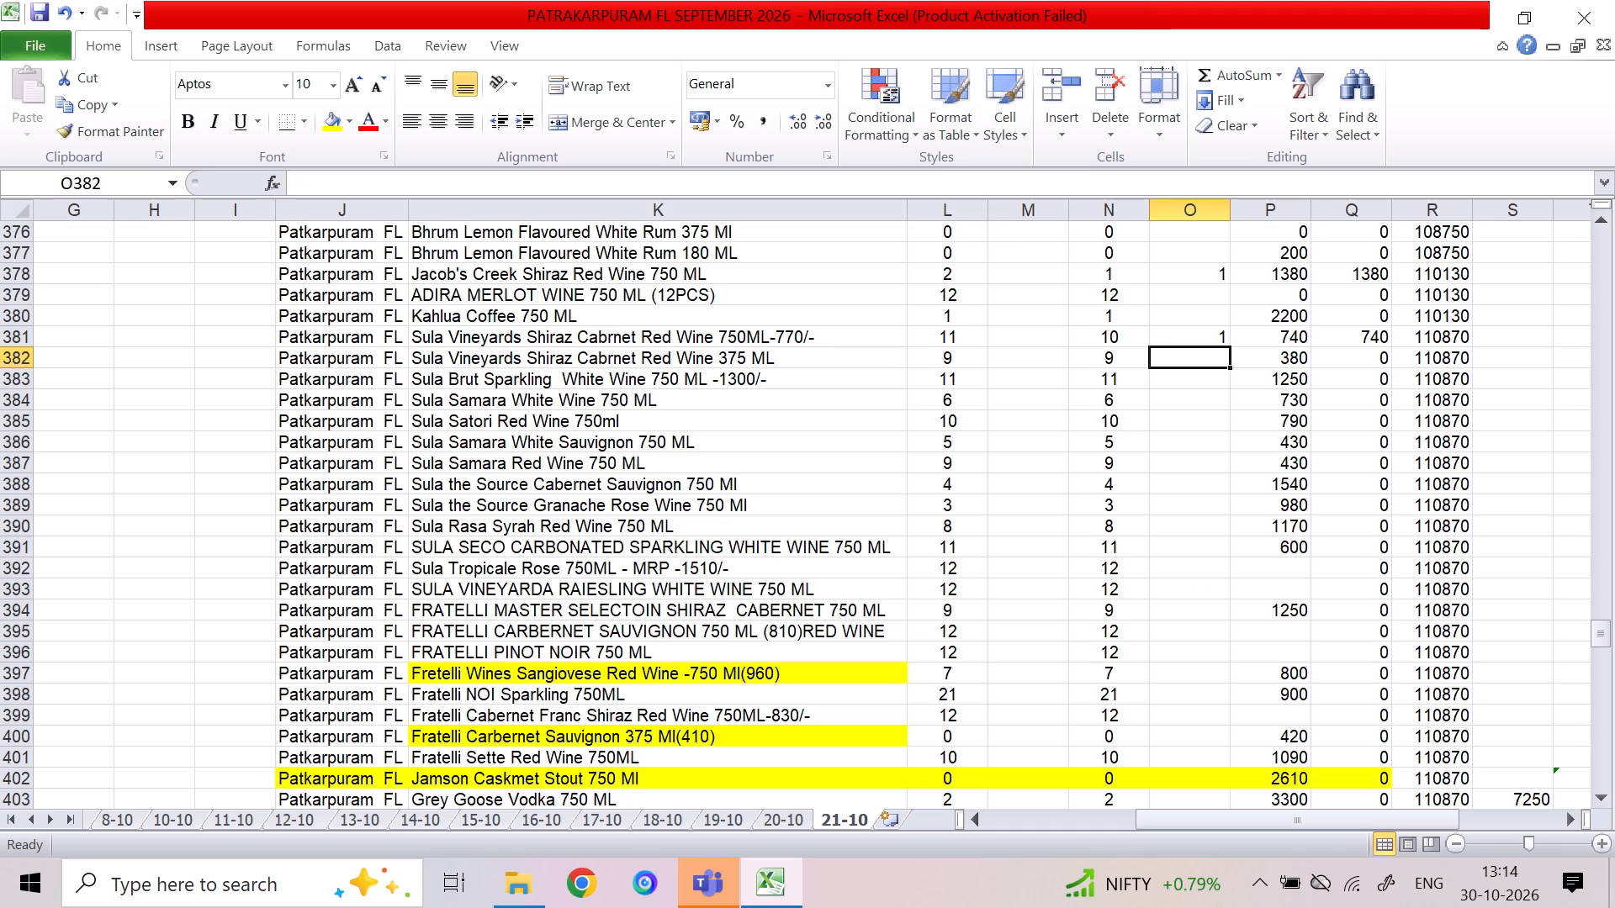
Enter 1 in column O for Fretelli Wines Sangiovese Red Wine 750 Ml(960).
{"action": "key", "text": "Down"}
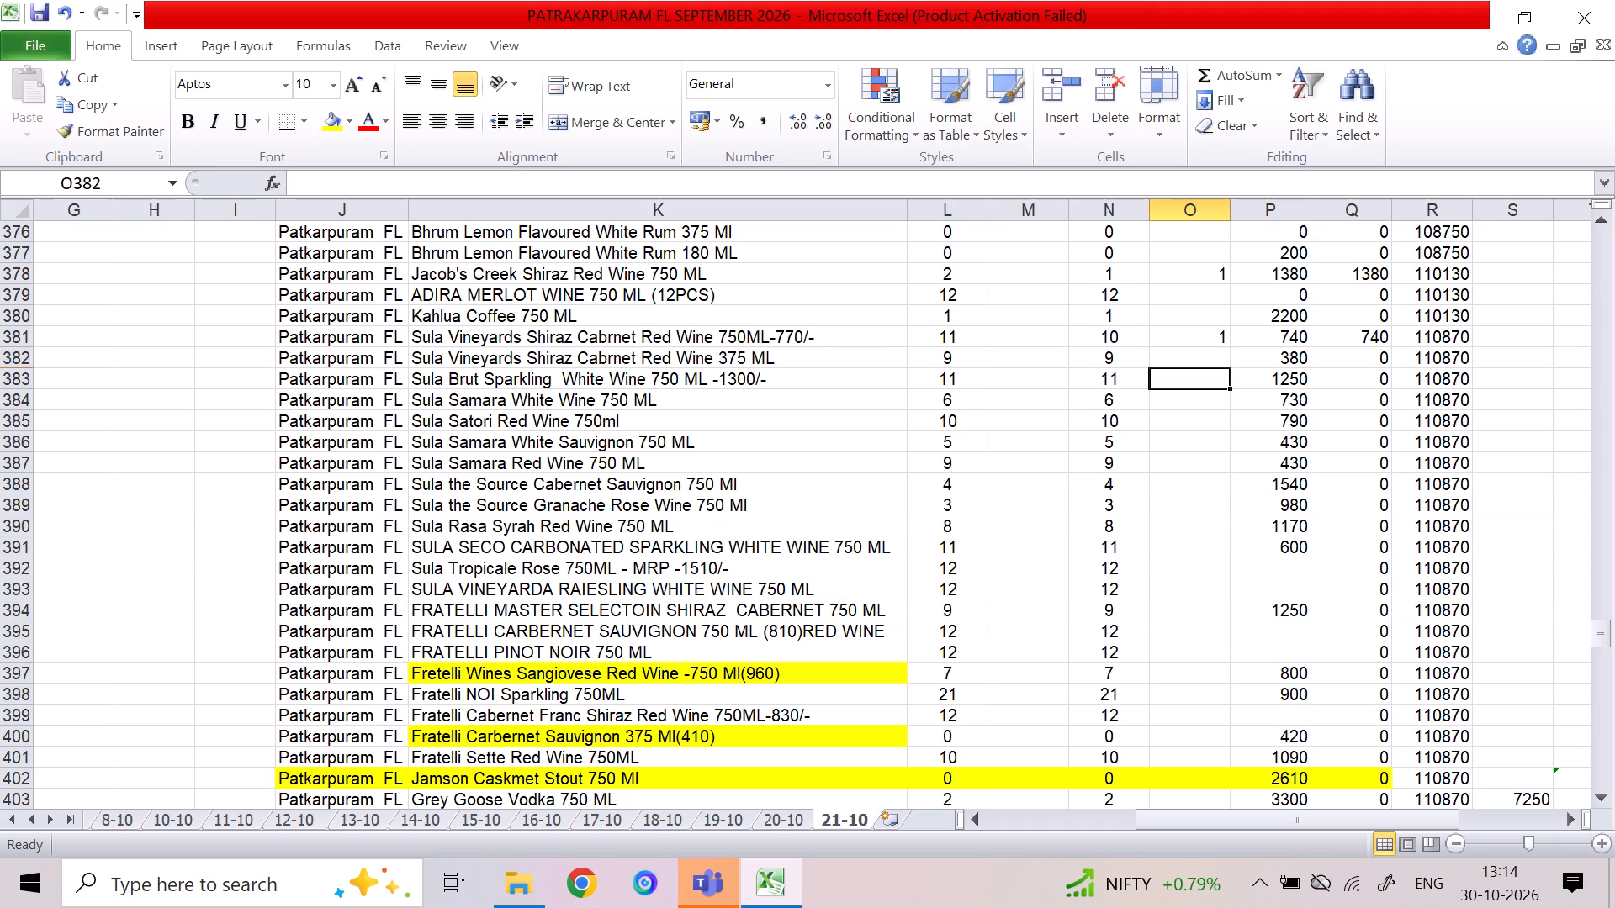
{"action": "key", "text": "Down"}
{"action": "key", "text": "Down"}
{"action": "key", "text": "Down"}
{"action": "key", "text": "Down"}
{"action": "key", "text": "Down"}
{"action": "key", "text": "Down"}
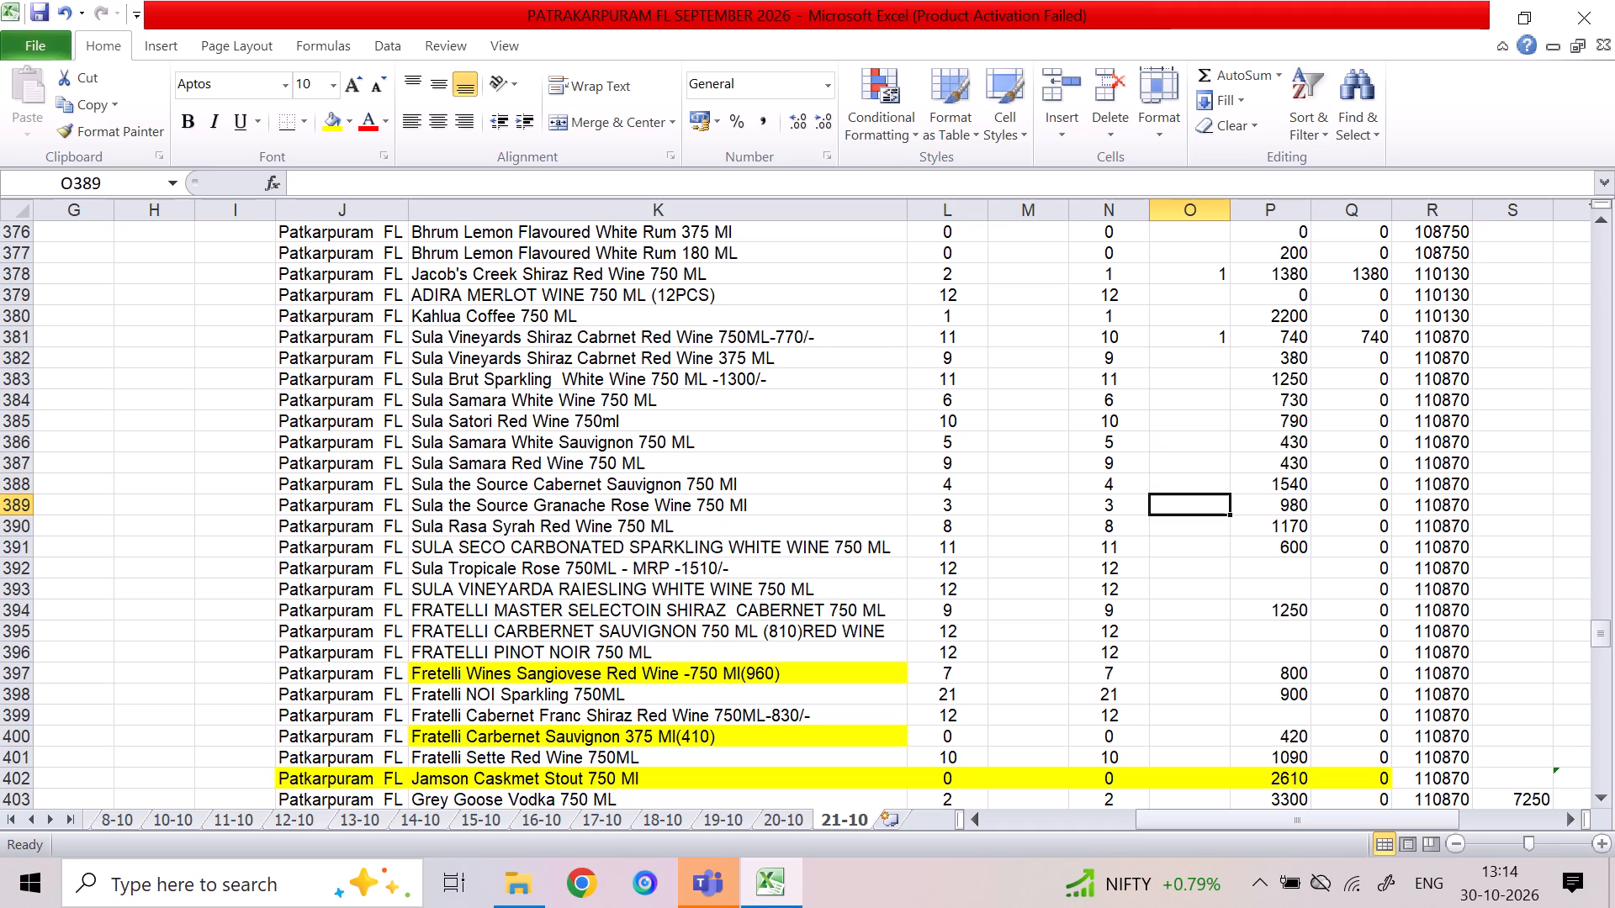
{"action": "key", "text": "Down"}
{"action": "key", "text": "Down"}
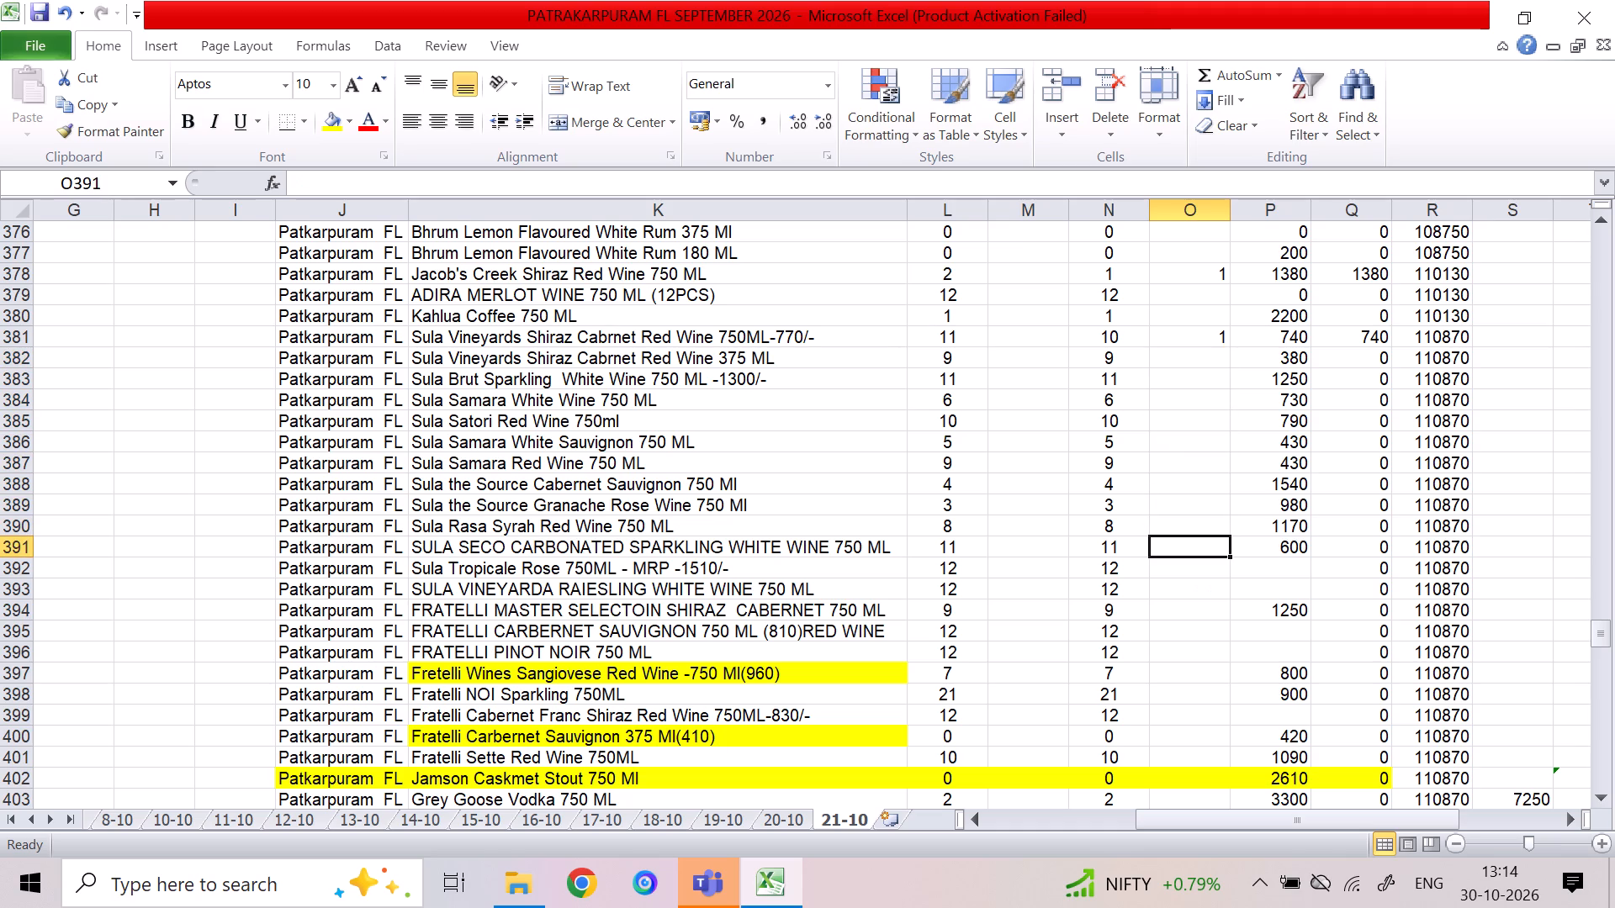
{"action": "key", "text": "Up"}
{"action": "key", "text": "Up"}
{"action": "key", "text": "Up"}
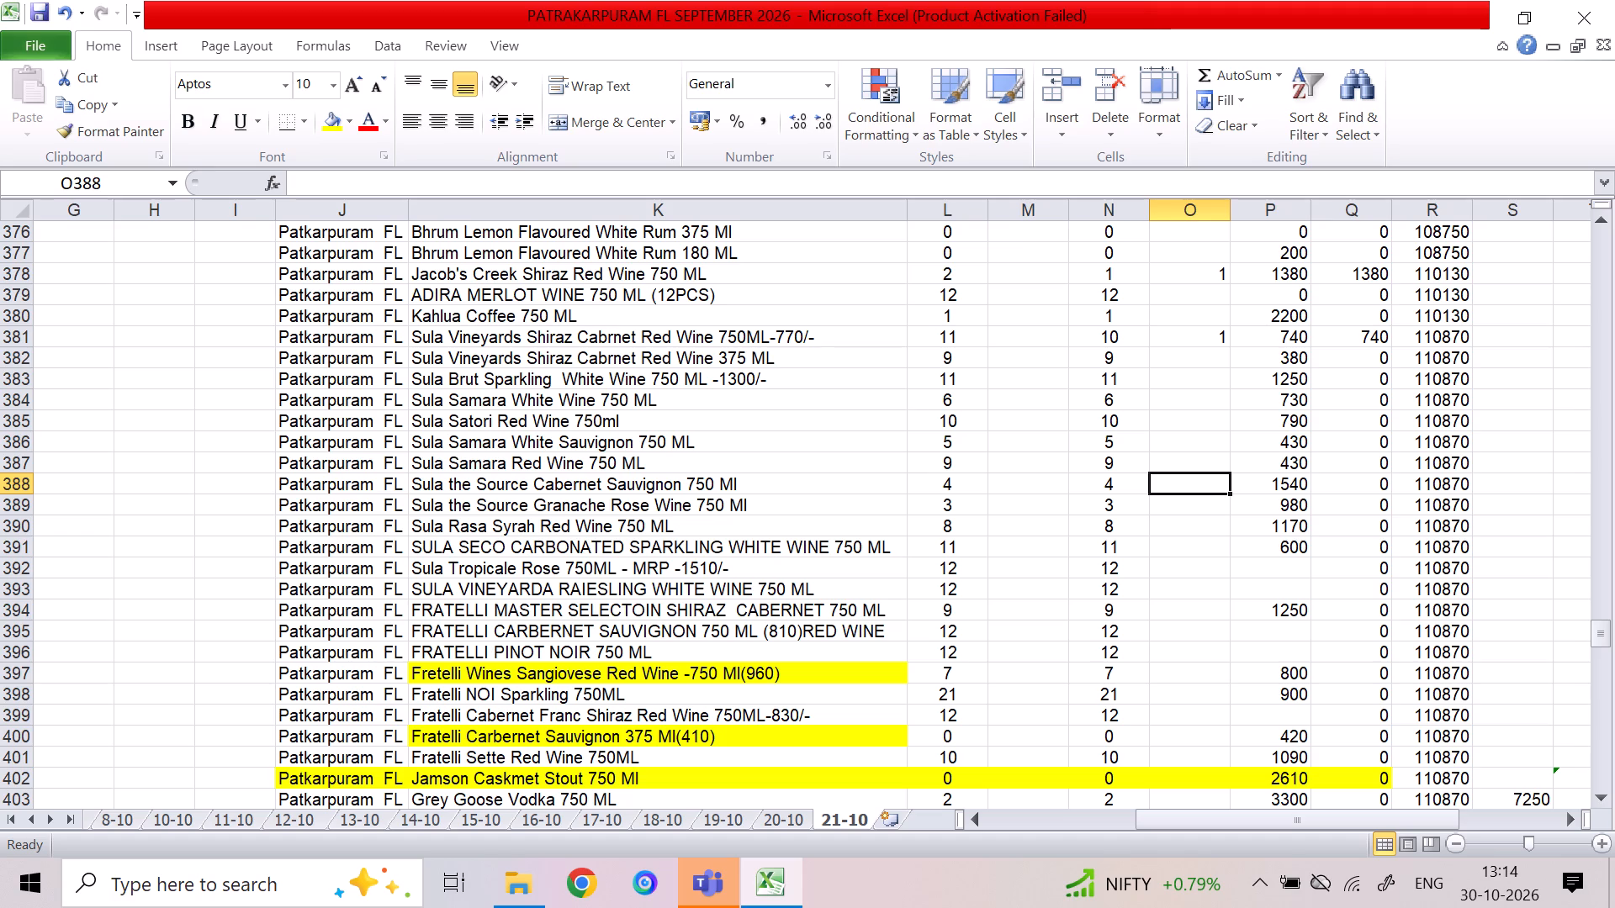
{"action": "key", "text": "Down"}
{"action": "key", "text": "Down"}
{"action": "key", "text": "Down"}
{"action": "key", "text": "Down"}
{"action": "key", "text": "Down"}
{"action": "key", "text": "Down"}
{"action": "key", "text": "Down"}
{"action": "key", "text": "Down"}
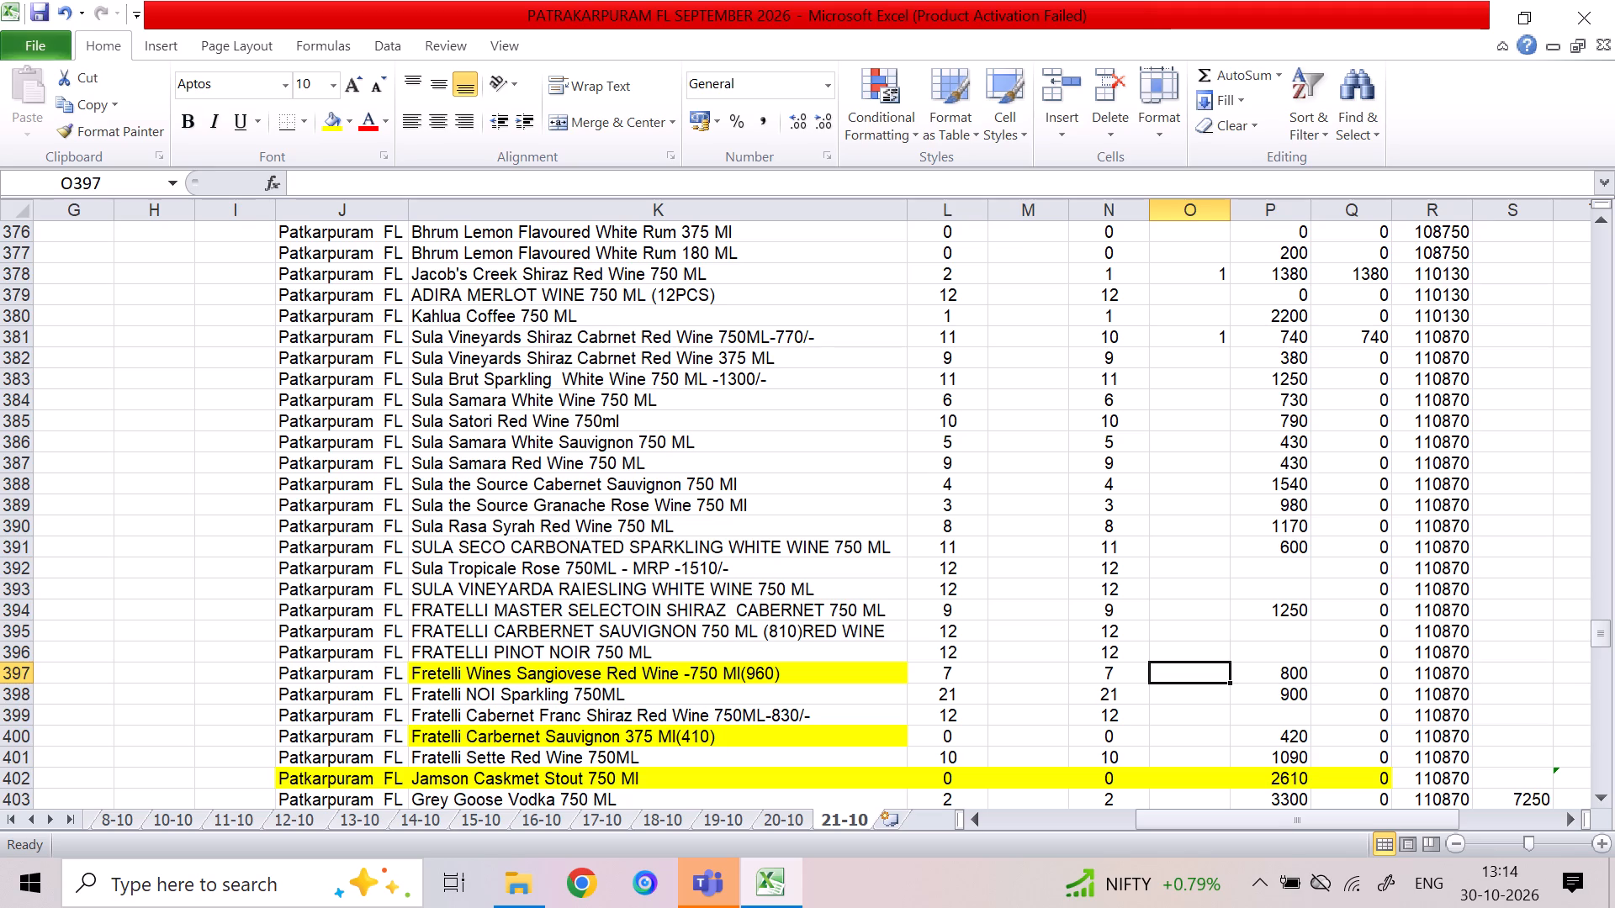
{"action": "key", "text": "1"}
{"action": "key", "text": "Down"}
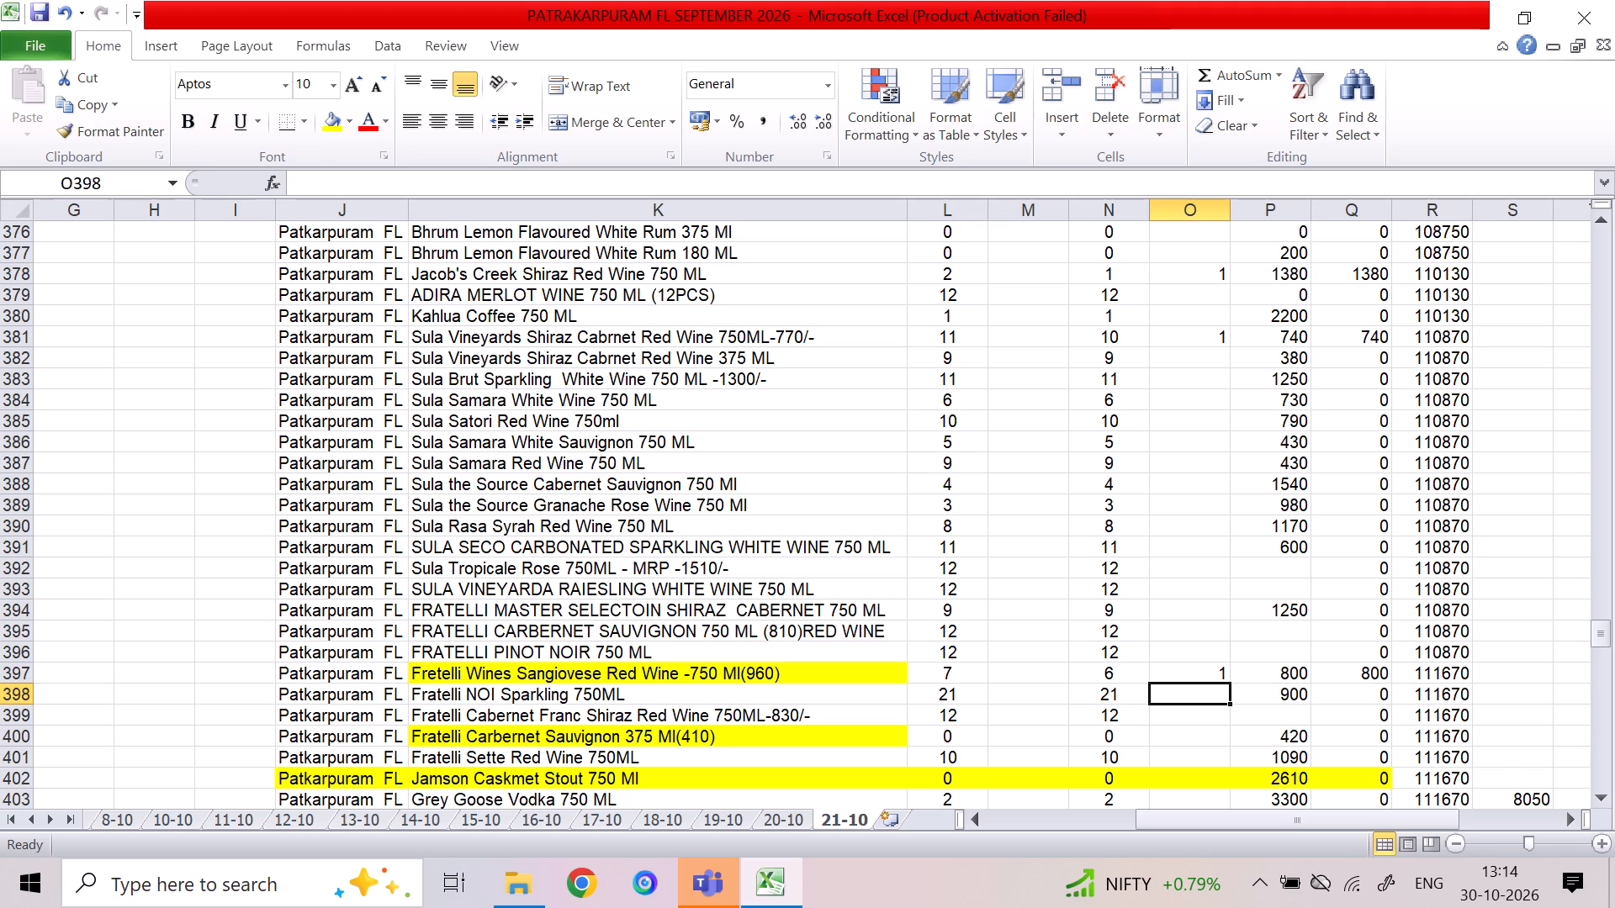
Look through the remaining Fratelli wine rows and the vodka rows down to M M Verve Cranberry 180ML, returning to the wines.
{"action": "key", "text": "Down"}
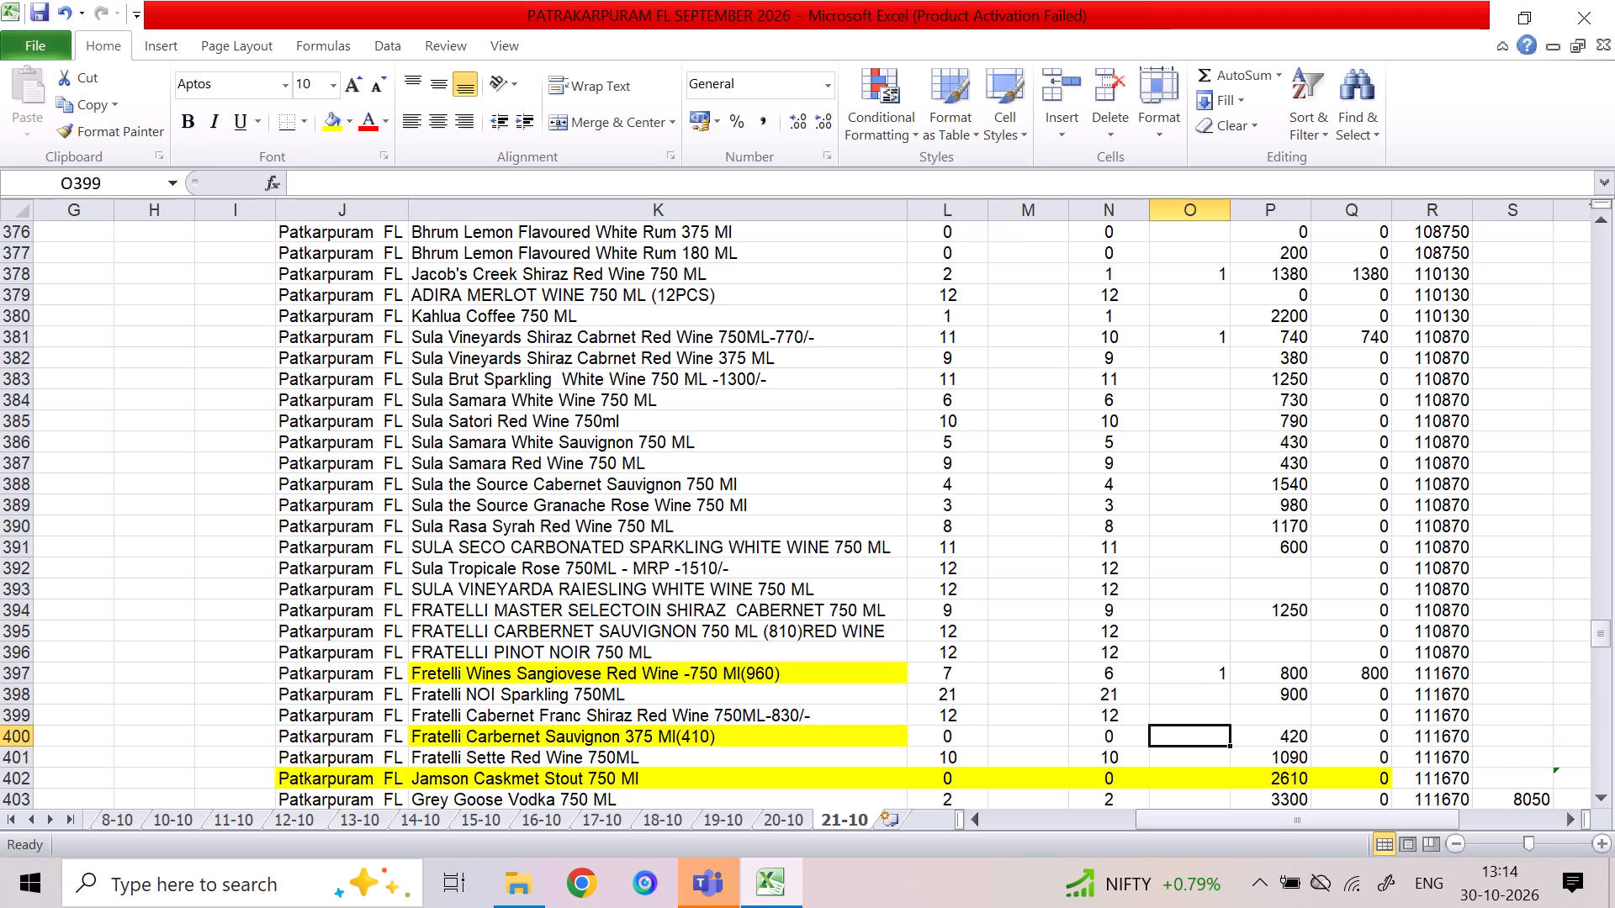
{"action": "key", "text": "Down"}
{"action": "key", "text": "Down"}
{"action": "key", "text": "Down"}
{"action": "key", "text": "Down"}
{"action": "key", "text": "Down"}
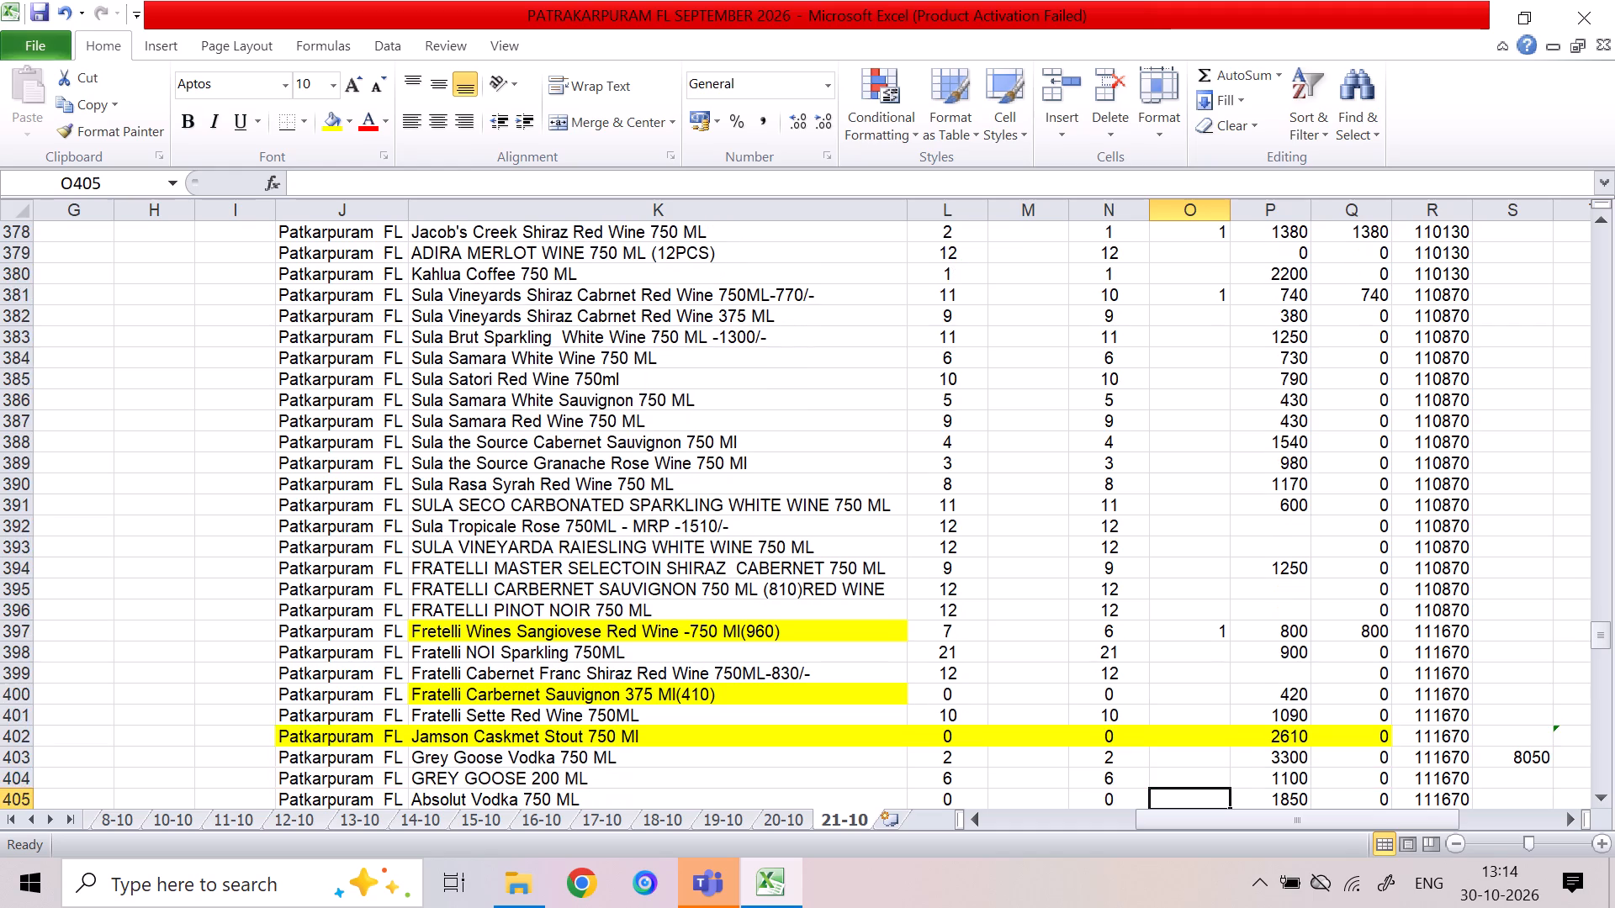
{"action": "key", "text": "Down"}
{"action": "key", "text": "Down"}
{"action": "key", "text": "Down"}
{"action": "key", "text": "Down"}
{"action": "key", "text": "Down"}
{"action": "key", "text": "Down"}
{"action": "key", "text": "Down"}
{"action": "key", "text": "Down"}
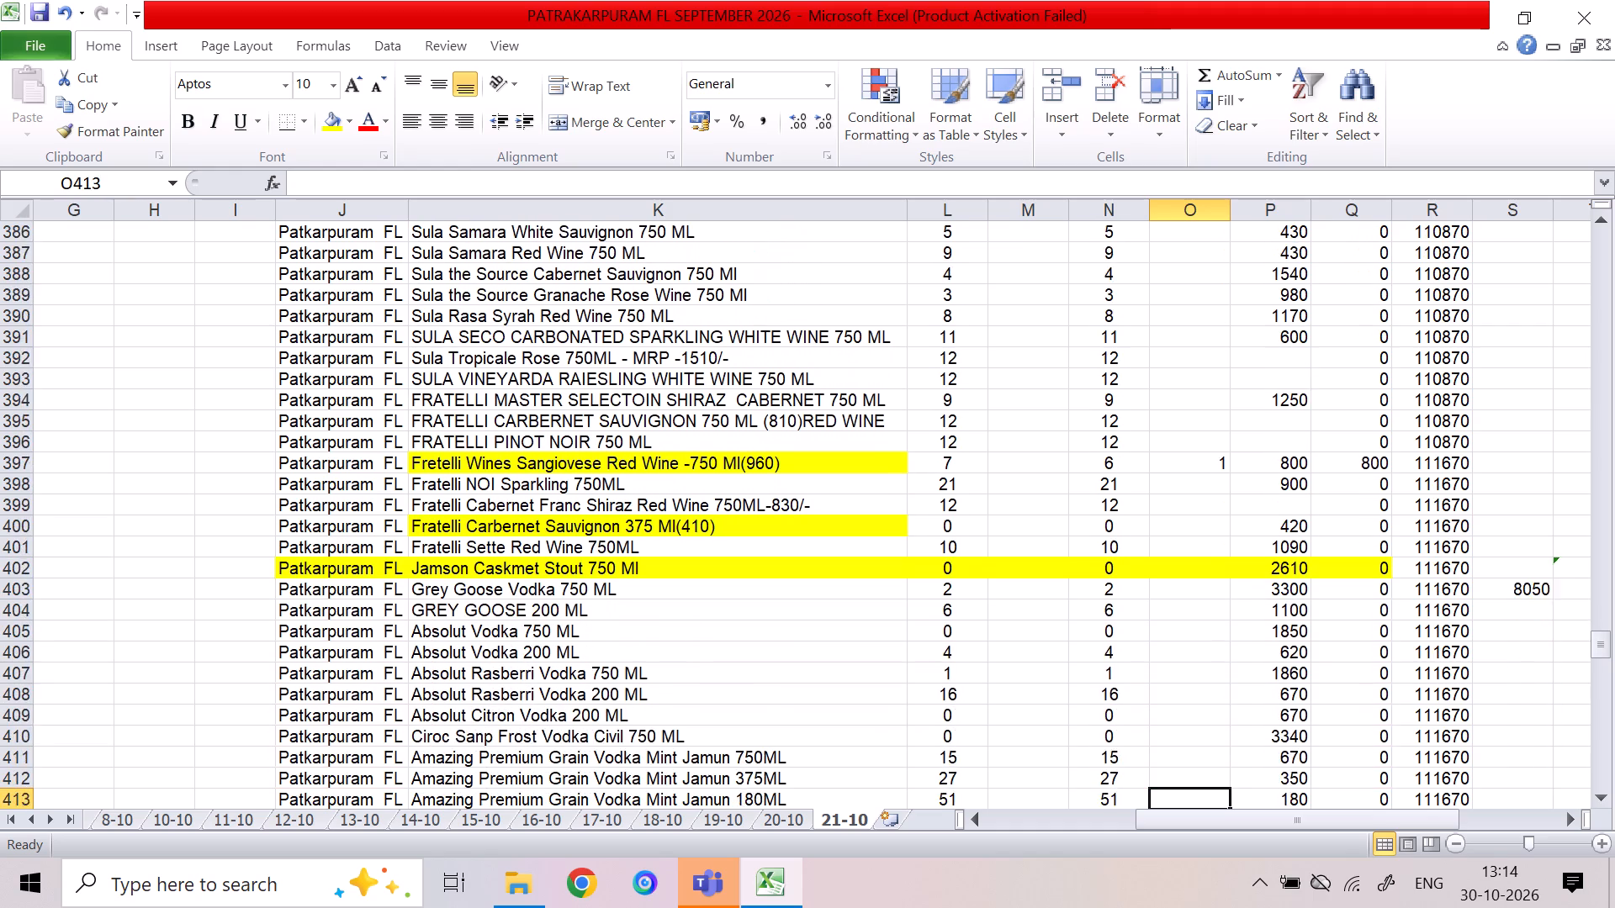
{"action": "key", "text": "Down"}
{"action": "key", "text": "Down"}
{"action": "key", "text": "Down"}
{"action": "key", "text": "Down"}
{"action": "key", "text": "Down"}
{"action": "key", "text": "Down"}
{"action": "key", "text": "Down"}
{"action": "key", "text": "Down"}
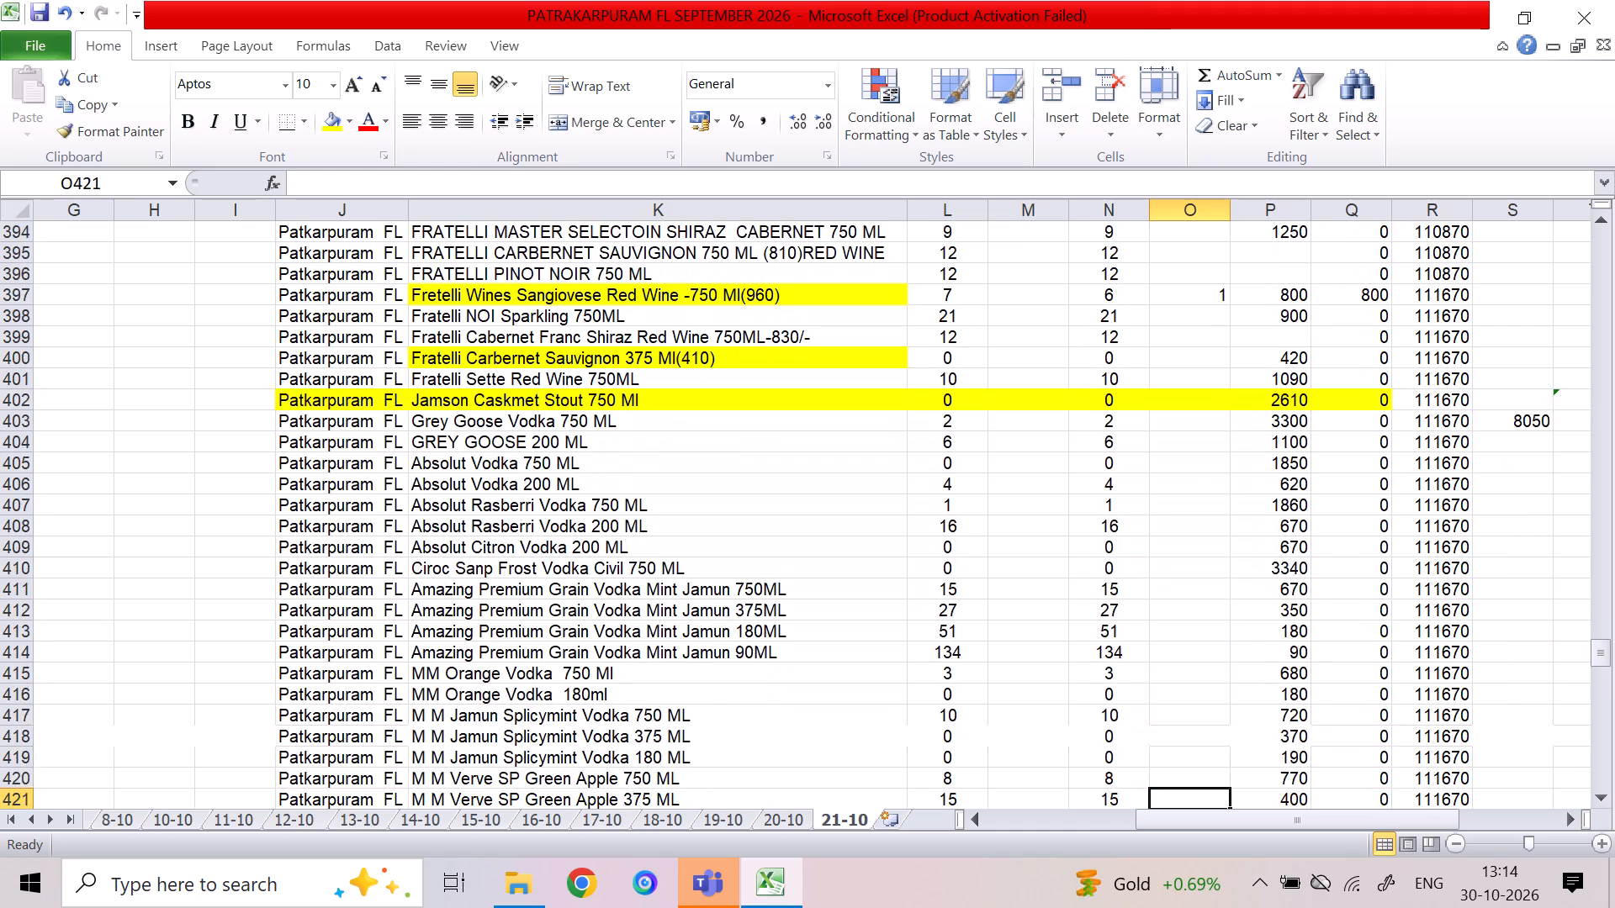
{"action": "key", "text": "Down"}
{"action": "key", "text": "Down"}
{"action": "key", "text": "Down"}
{"action": "key", "text": "Down"}
{"action": "key", "text": "Down"}
{"action": "key", "text": "Down"}
{"action": "key", "text": "Down"}
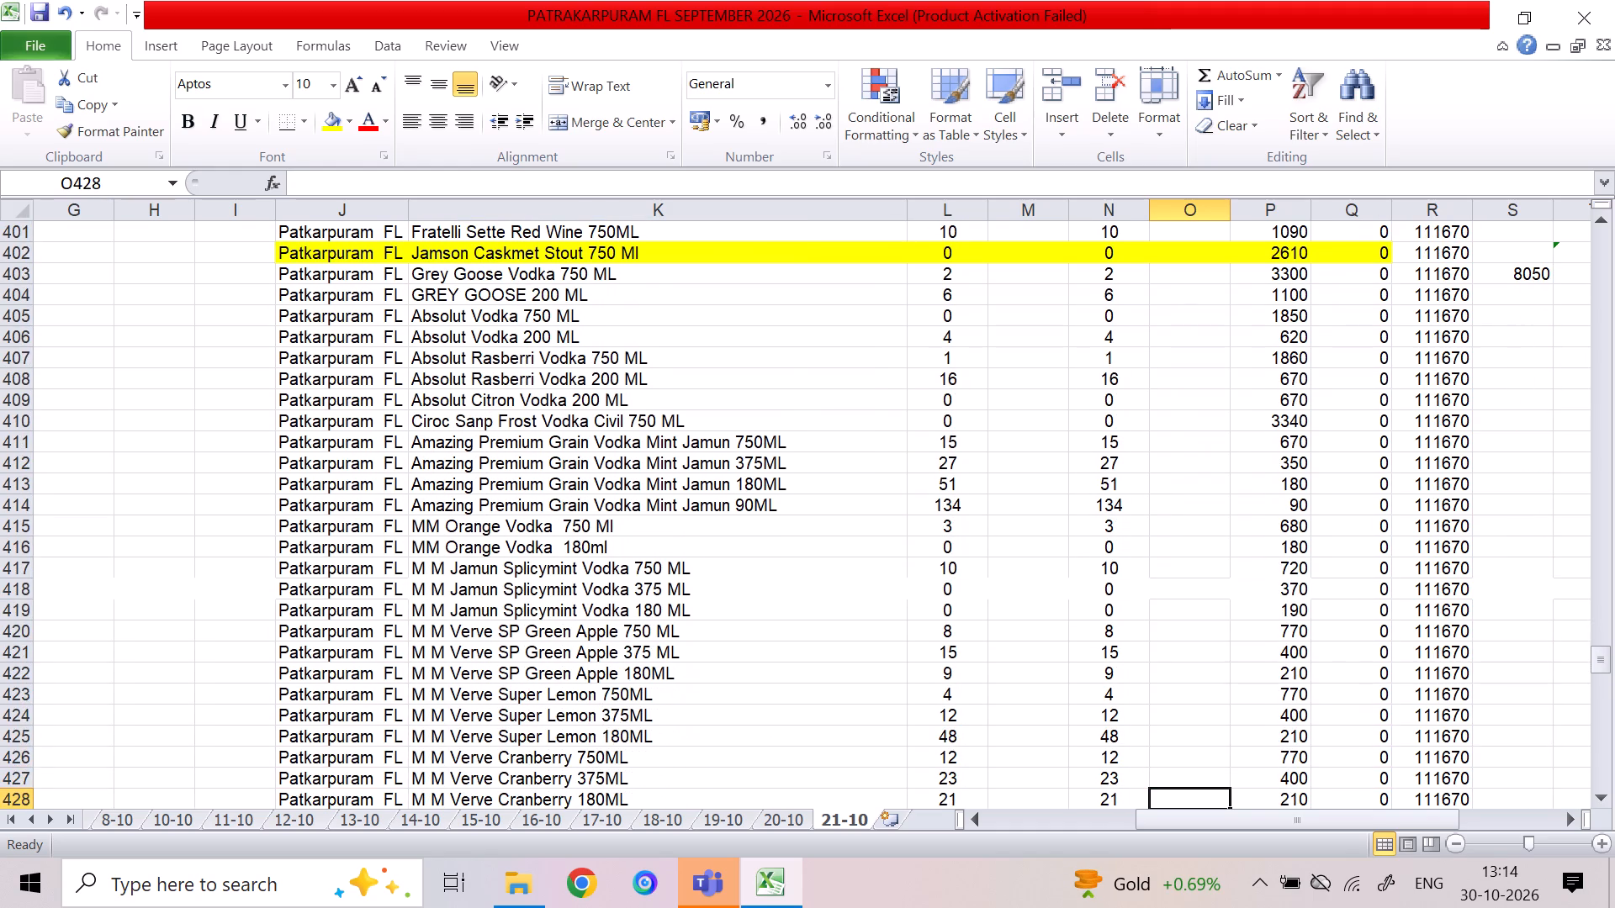
{"action": "key", "text": "Up"}
{"action": "key", "text": "Up"}
{"action": "key", "text": "Up"}
{"action": "key", "text": "Up"}
{"action": "key", "text": "Up"}
{"action": "key", "text": "Up"}
{"action": "key", "text": "Up"}
{"action": "key", "text": "Up"}
{"action": "key", "text": "Up"}
{"action": "key", "text": "Up"}
{"action": "key", "text": "Up"}
{"action": "key", "text": "Up"}
{"action": "key", "text": "Up"}
{"action": "key", "text": "Up"}
{"action": "key", "text": "Up"}
{"action": "key", "text": "Up"}
{"action": "key", "text": "Up"}
{"action": "key", "text": "Up"}
{"action": "key", "text": "Up"}
{"action": "key", "text": "Up"}
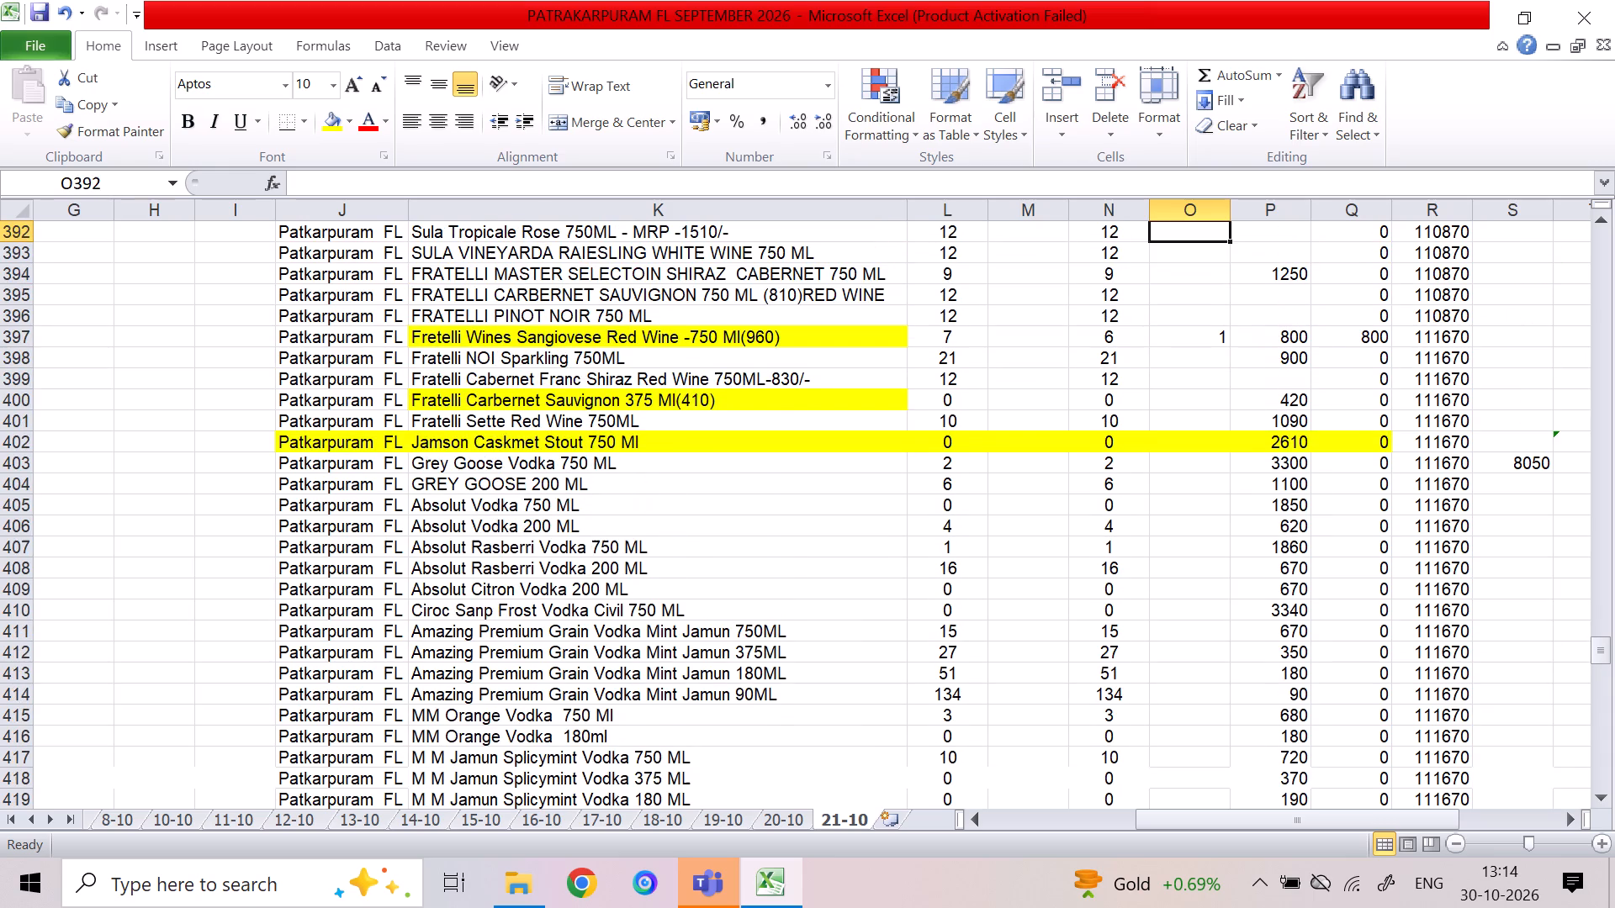
Enter 1 in column O for Fratelli Cabernet Franc Shiraz Red Wine 750ML-830/-.
{"action": "key", "text": "Down"}
{"action": "key", "text": "Down"}
{"action": "key", "text": "Down"}
{"action": "key", "text": "Down"}
{"action": "key", "text": "Down"}
{"action": "key", "text": "Down"}
{"action": "key", "text": "Down"}
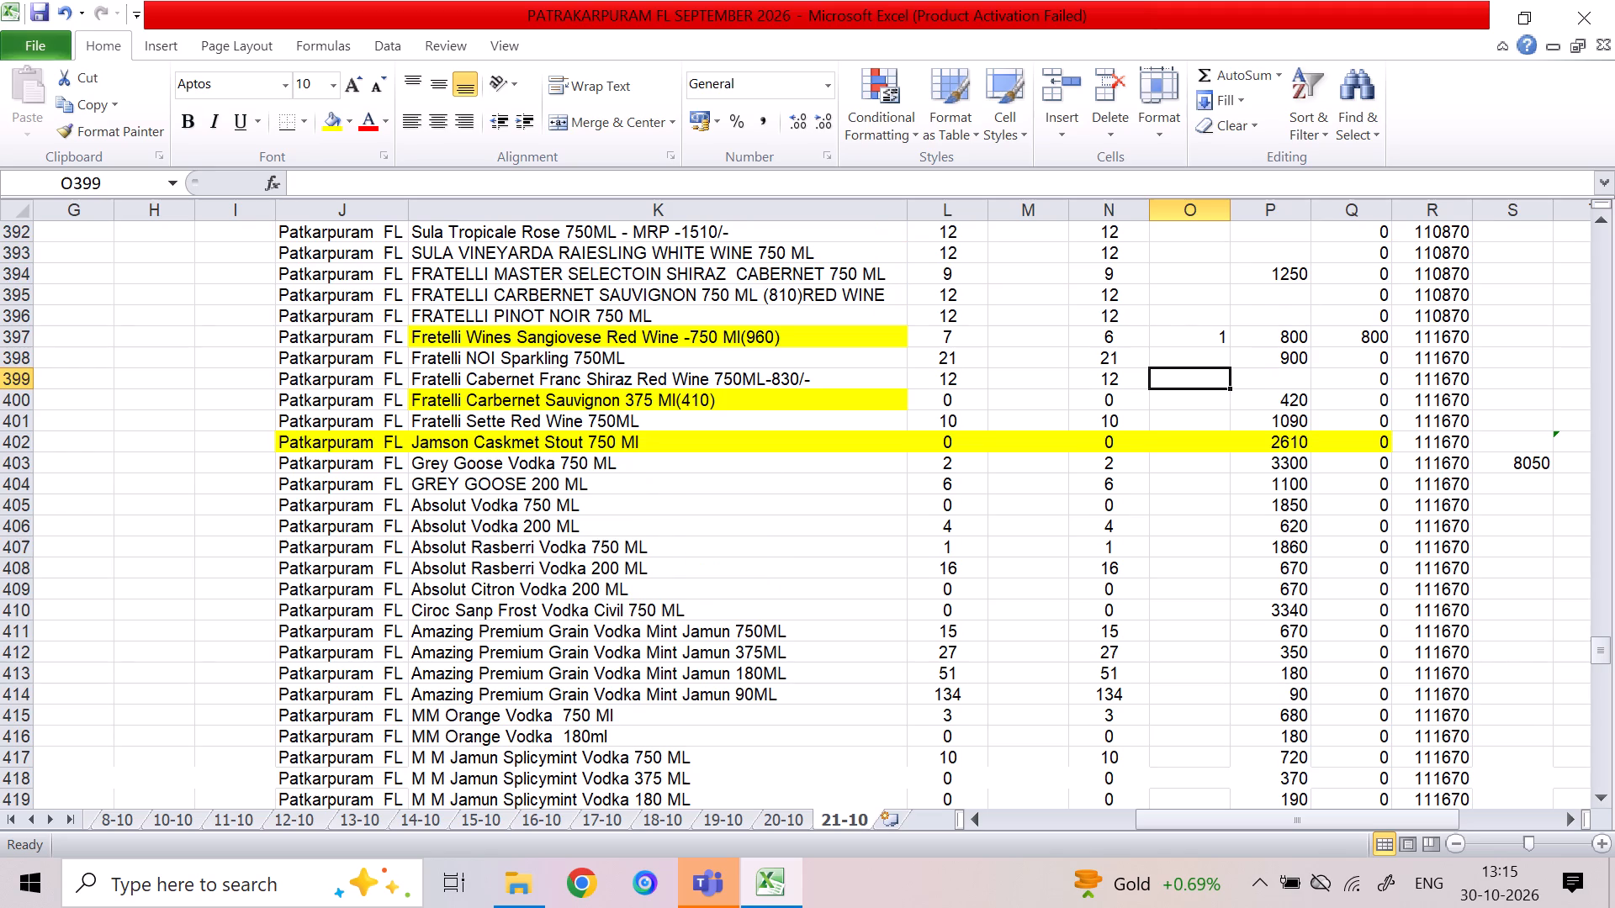
{"action": "key", "text": "Left"}
{"action": "key", "text": "Left"}
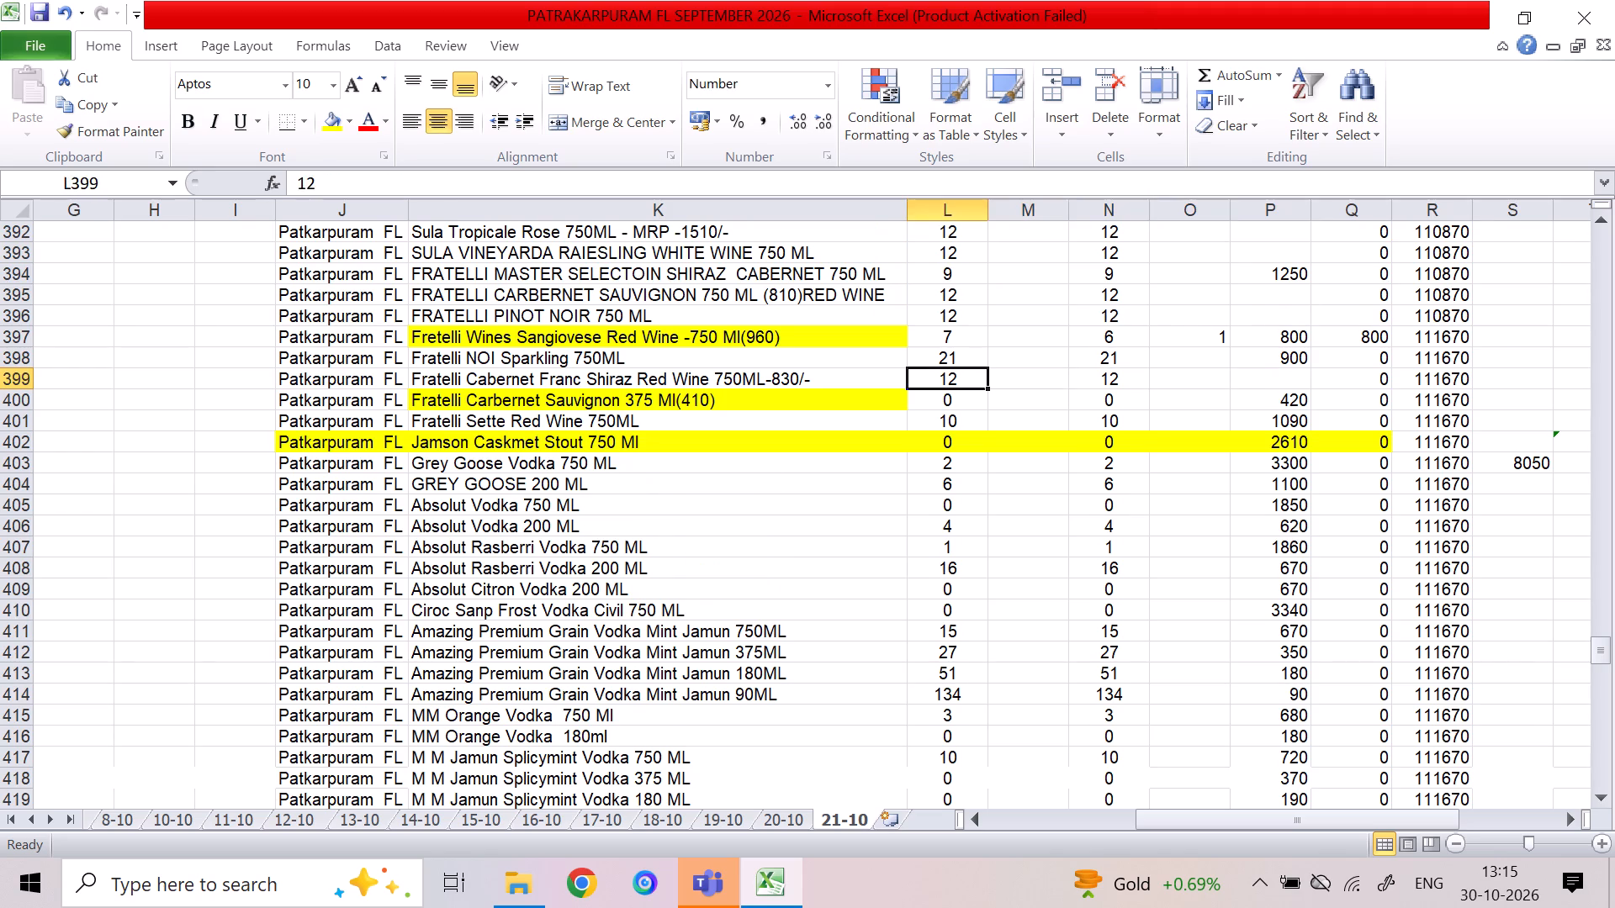
{"action": "key", "text": "Right"}
{"action": "key", "text": "Right"}
{"action": "key", "text": "Right"}
{"action": "key", "text": "Left"}
{"action": "key", "text": "Left"}
{"action": "key", "text": "Left"}
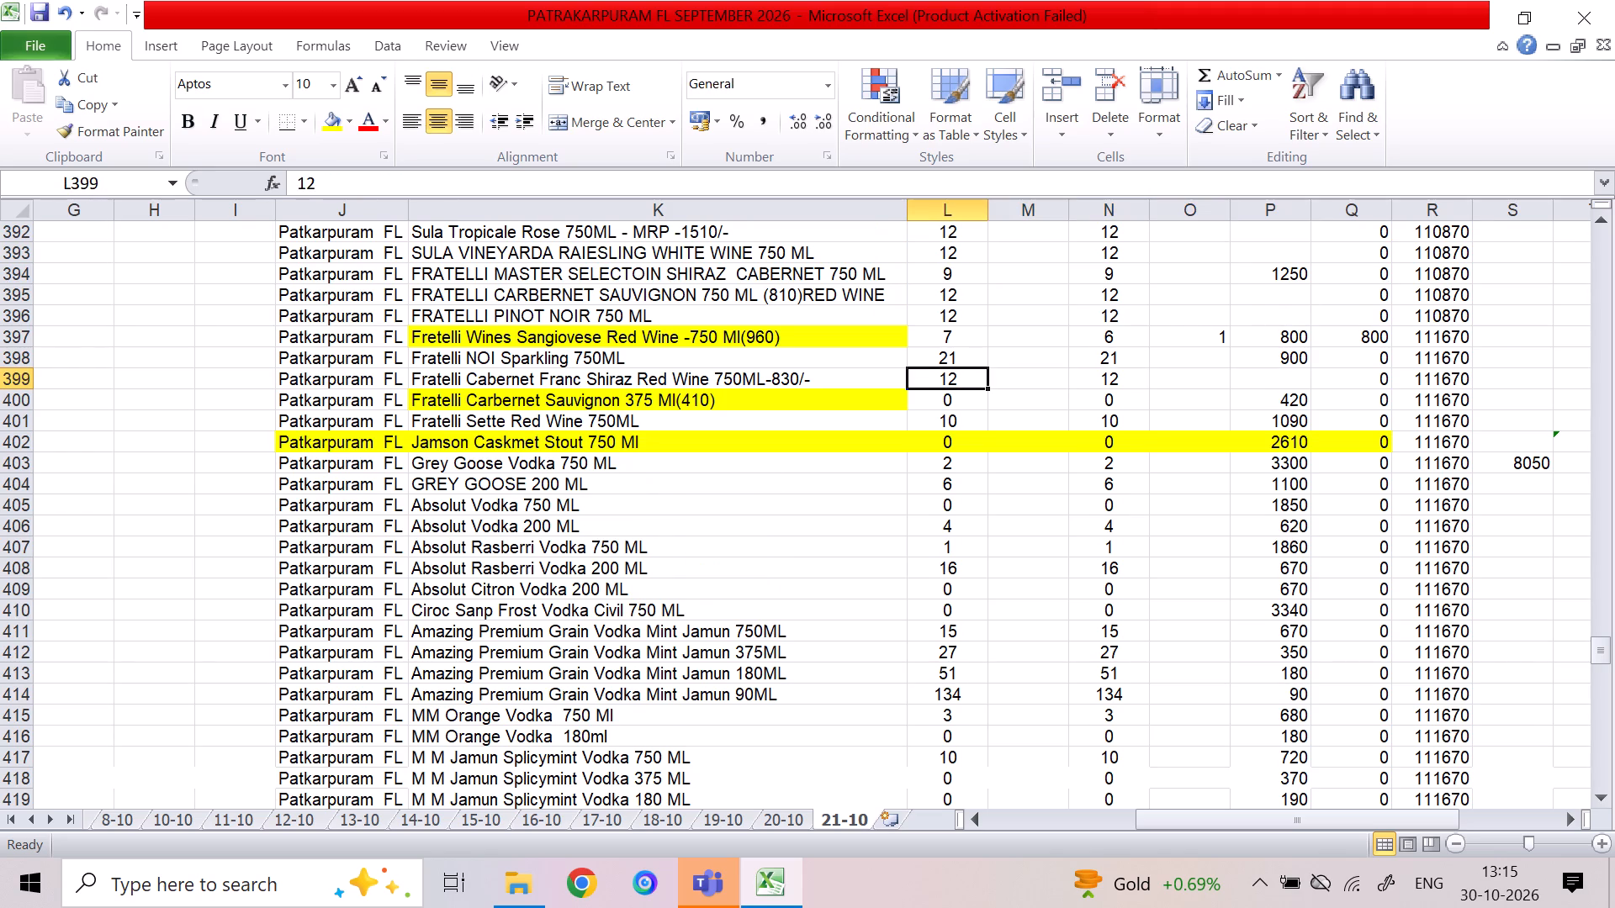
{"action": "key", "text": "Right"}
{"action": "key", "text": "Right"}
{"action": "key", "text": "Right"}
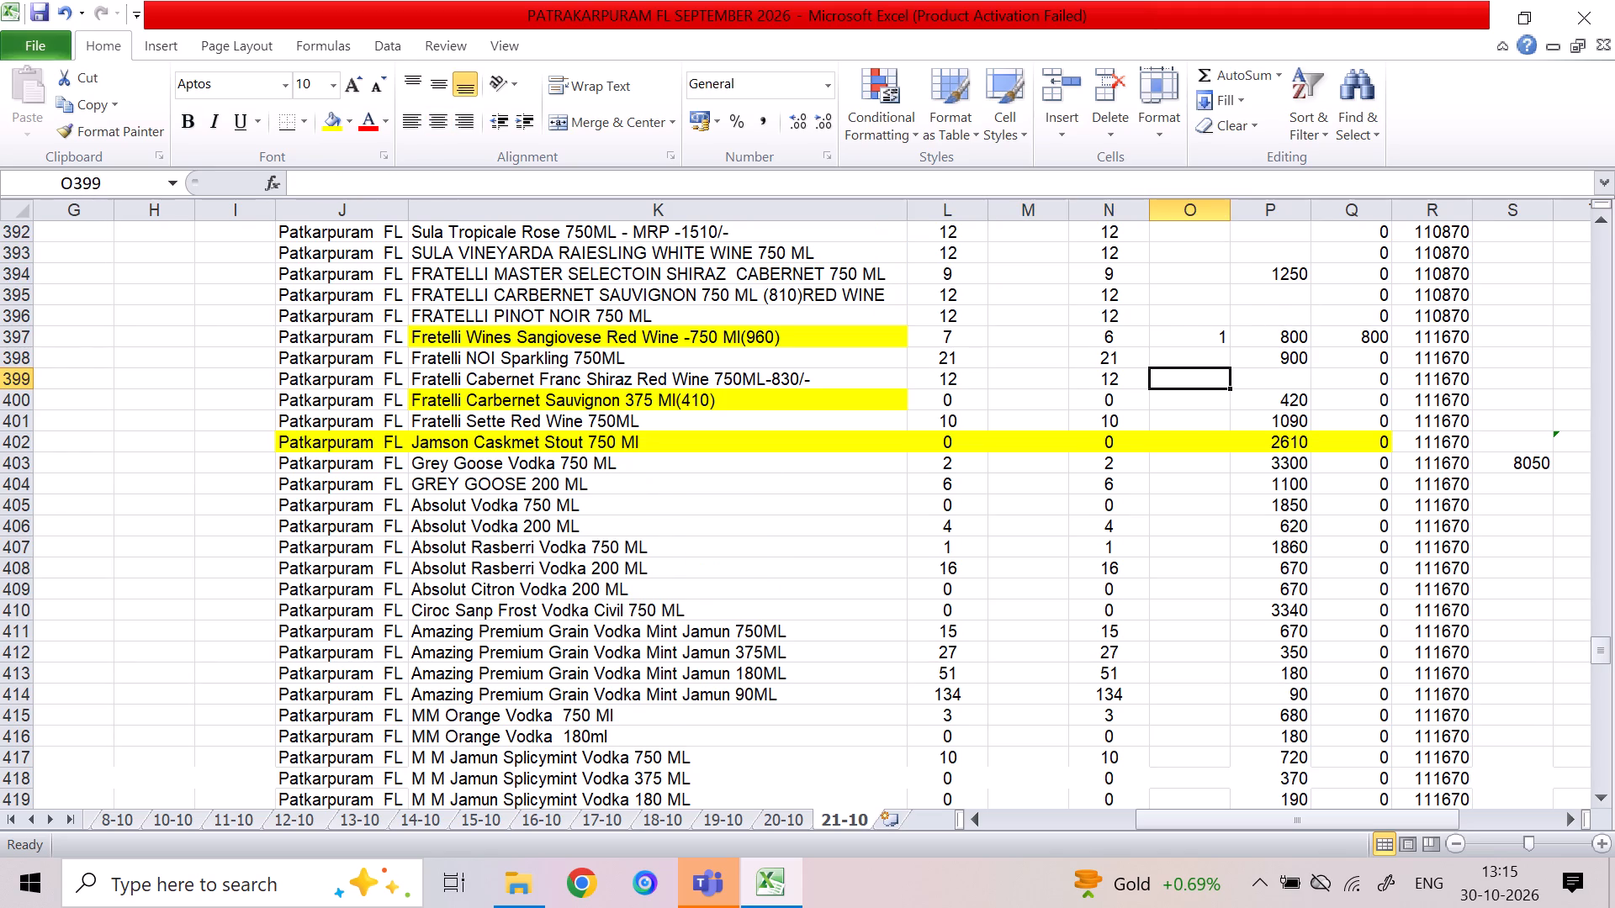
{"action": "key", "text": "1"}
Enter a rate of 800 in column P for Fratelli Cabernet Franc Shiraz Red Wine 750ML and check its running total.
{"action": "key", "text": "Right"}
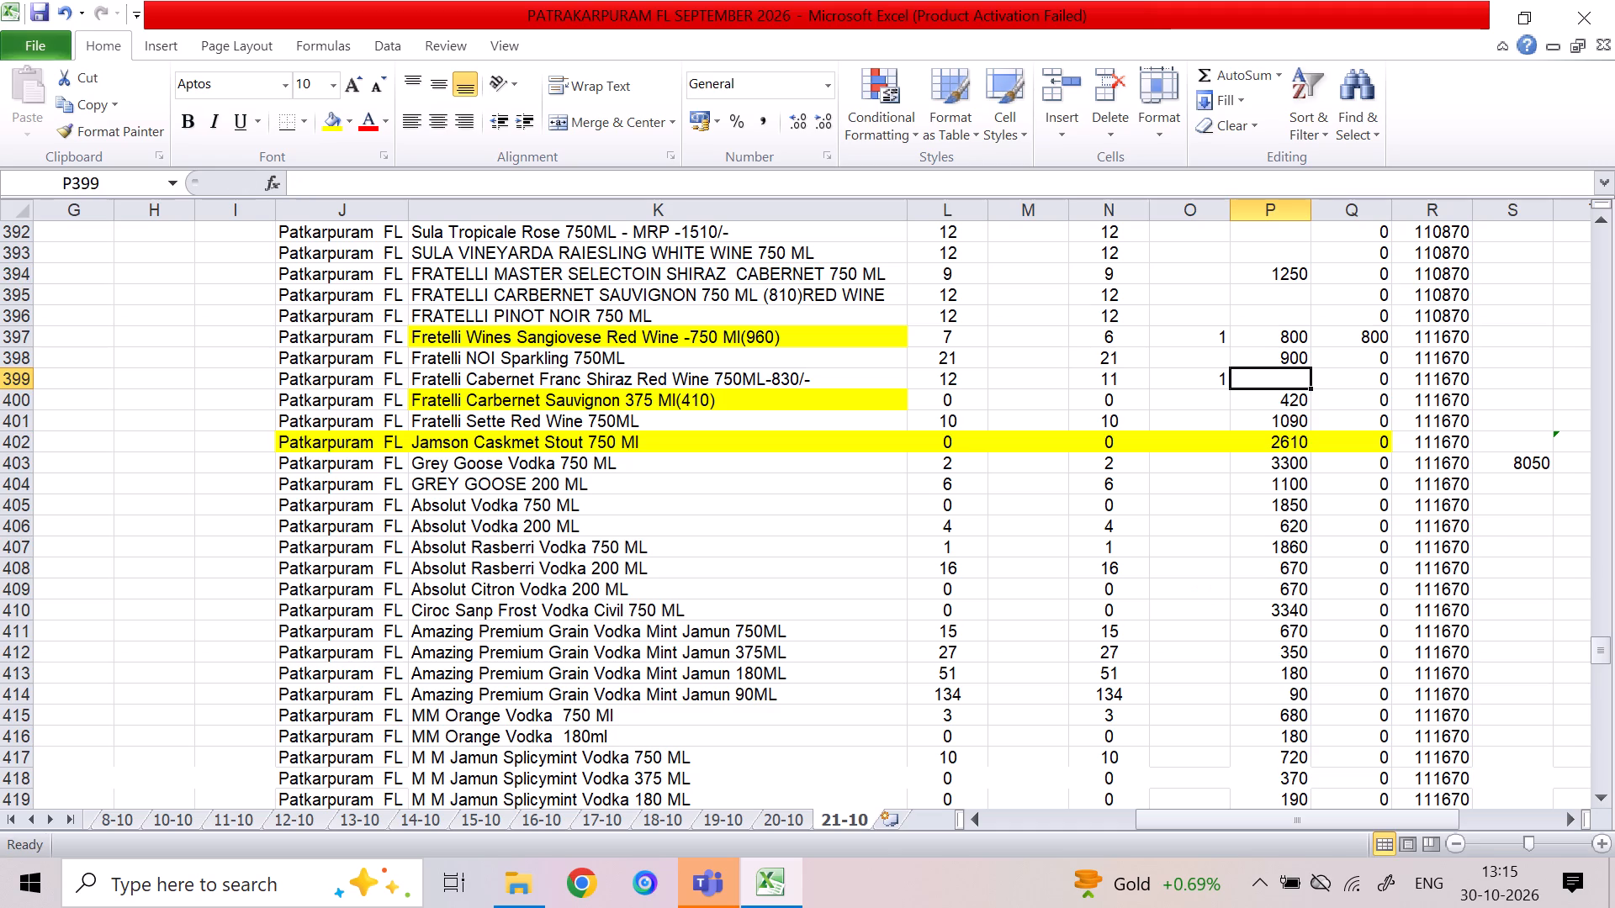
{"action": "type", "text": "800"}
{"action": "key", "text": "Return"}
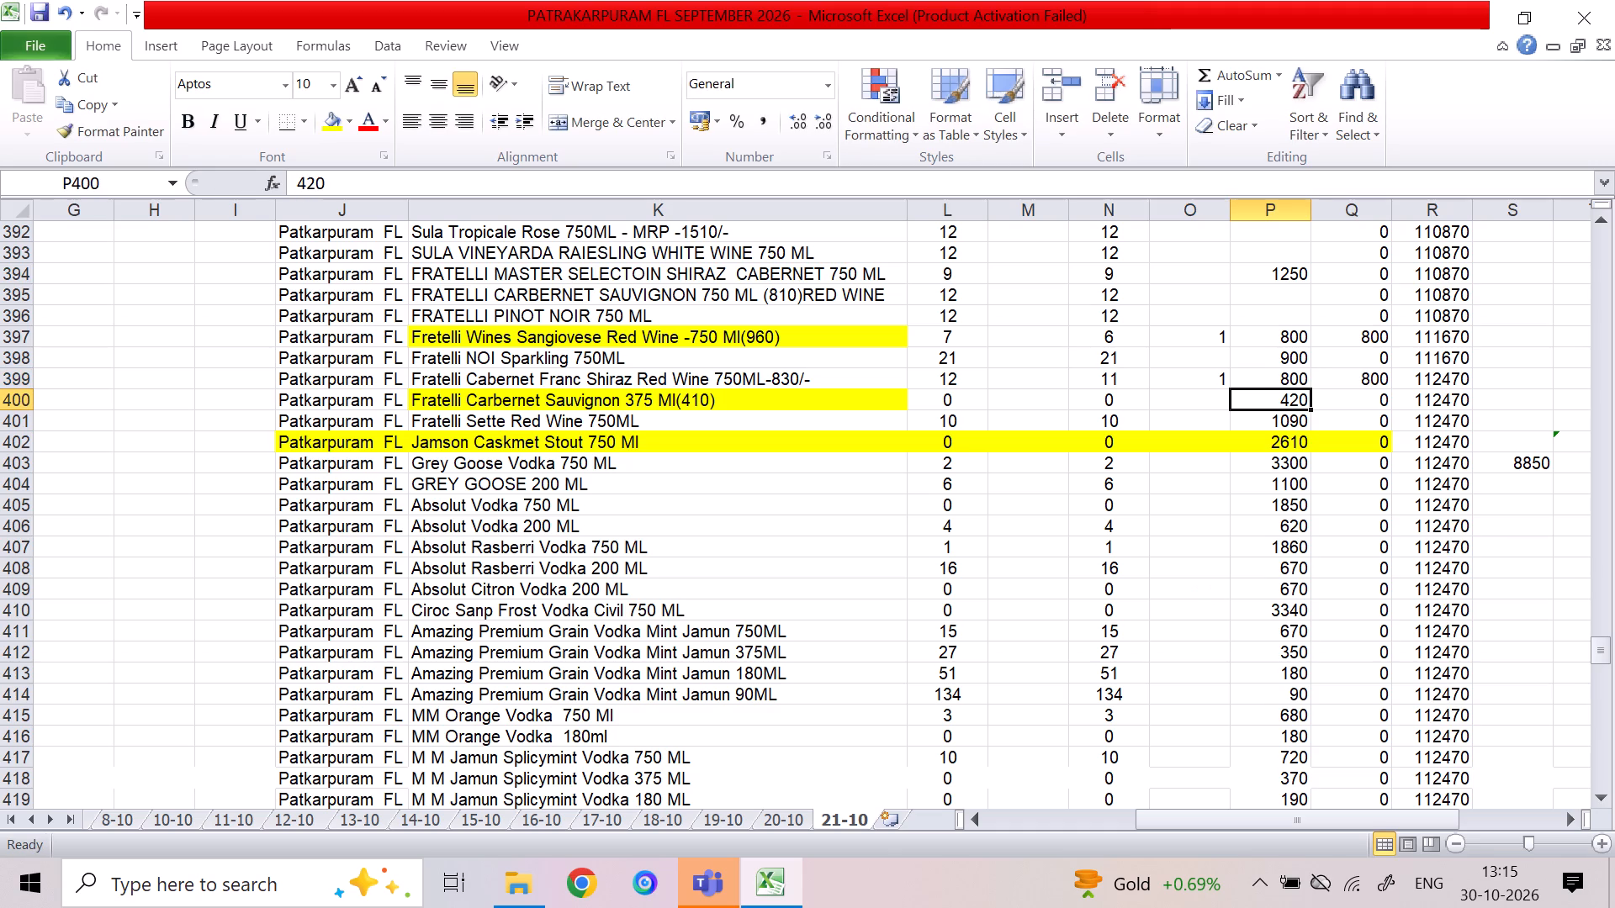
{"action": "key", "text": "Right"}
{"action": "key", "text": "Right"}
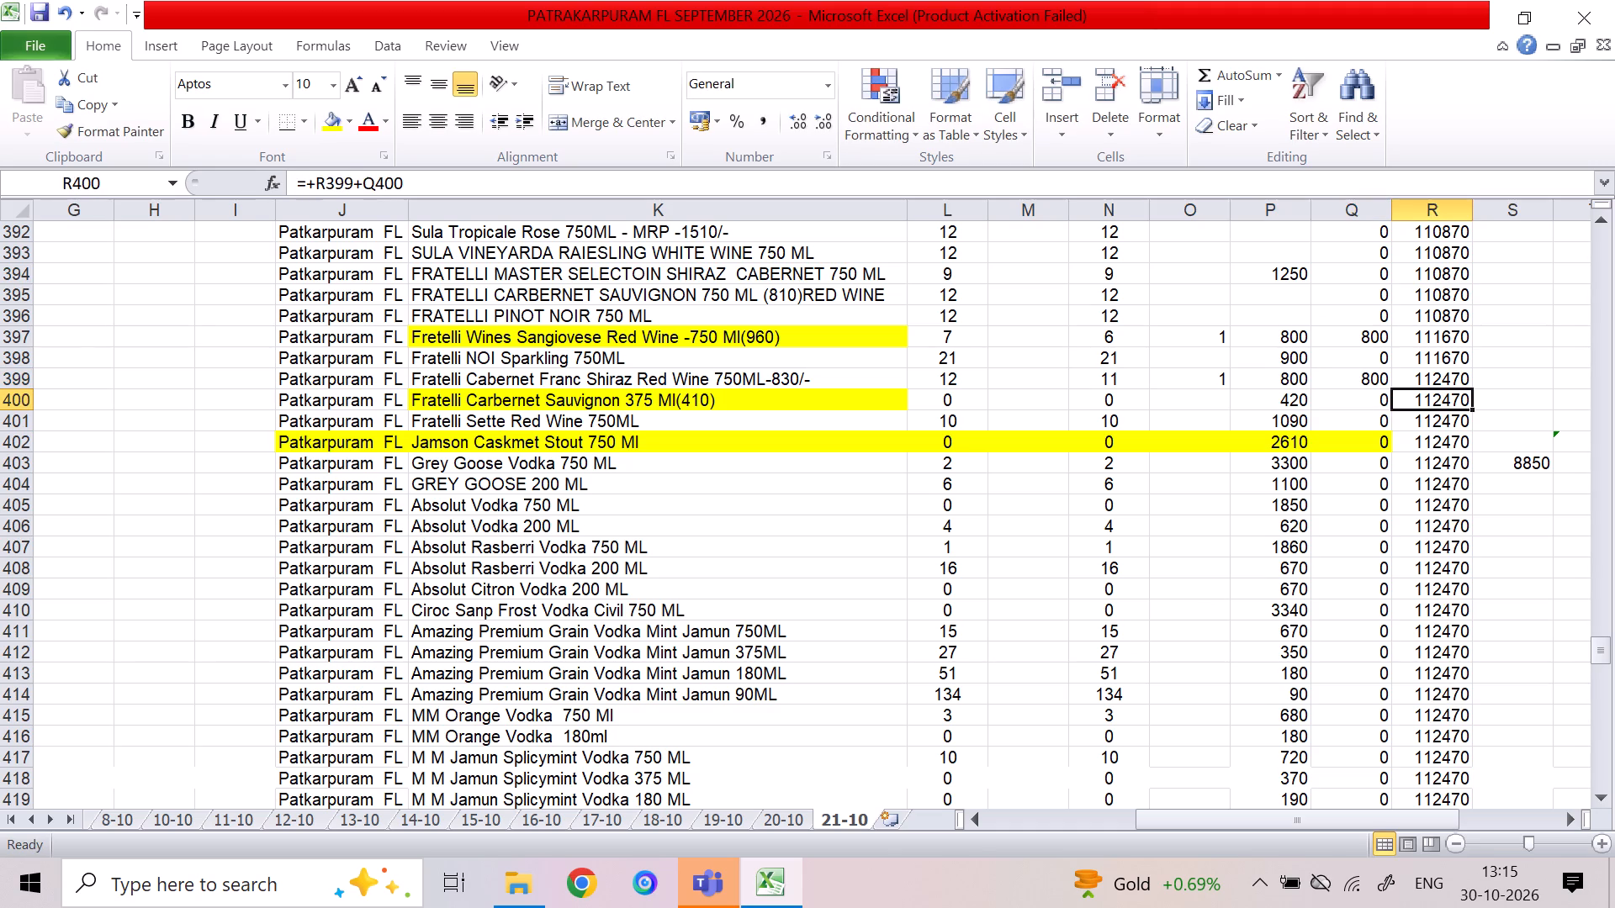
{"action": "key", "text": "Up"}
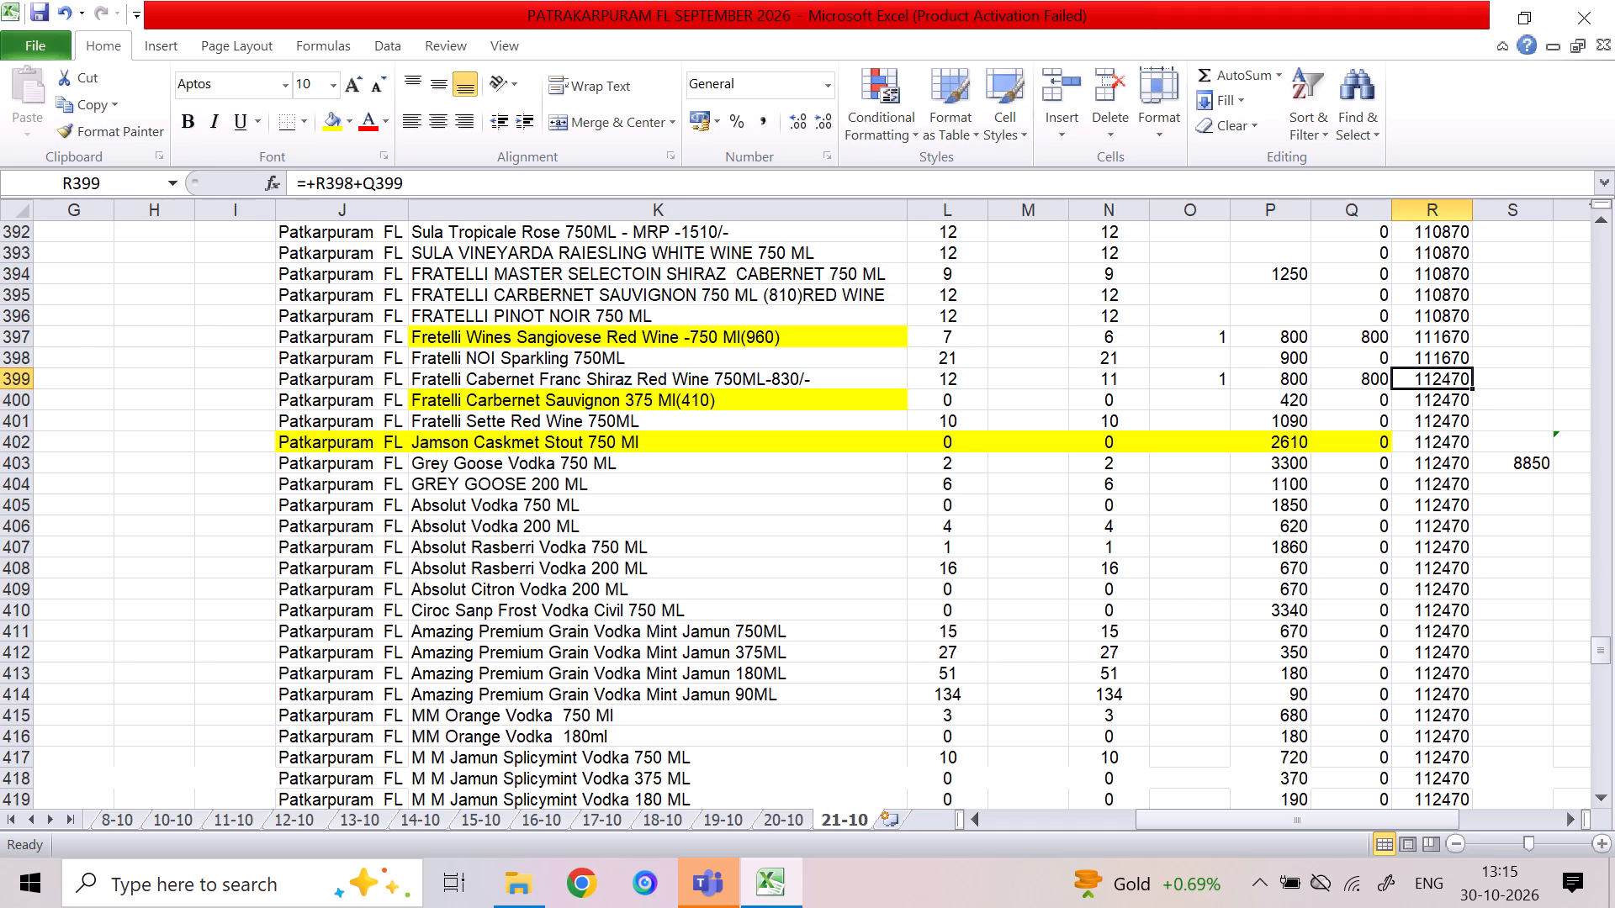
{"action": "key", "text": "Down"}
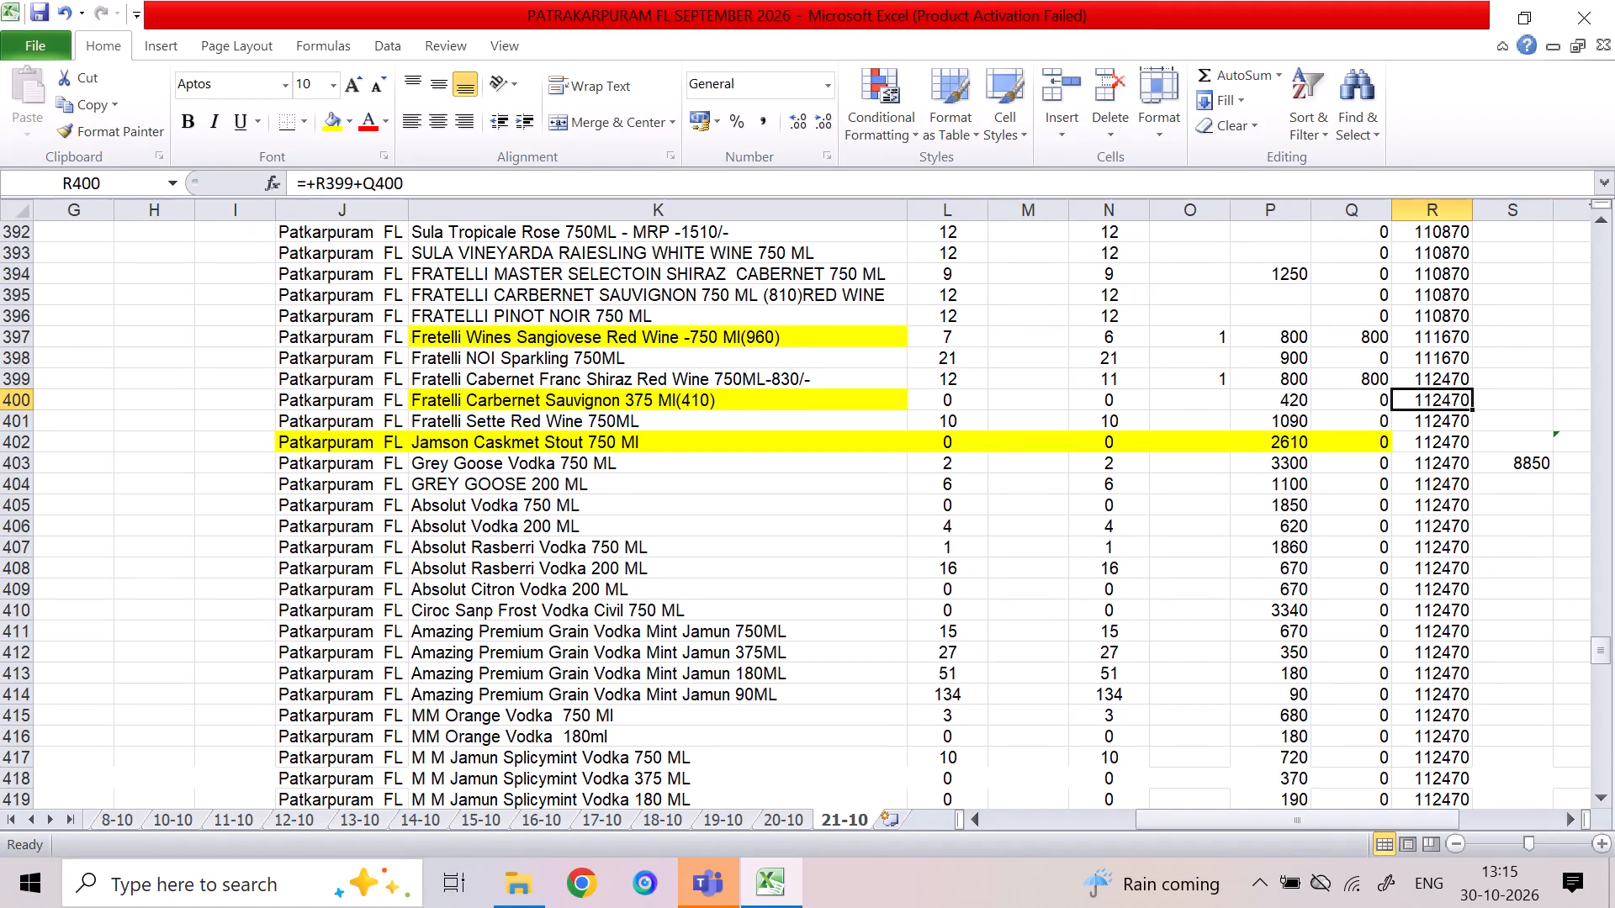
Enter 1 in column O for Absolut Vodka 200 ML.
{"action": "key", "text": "Down"}
{"action": "key", "text": "Down"}
{"action": "key", "text": "Down"}
{"action": "key", "text": "Left"}
{"action": "key", "text": "Up"}
{"action": "key", "text": "Left"}
{"action": "key", "text": "Left"}
{"action": "key", "text": "Down"}
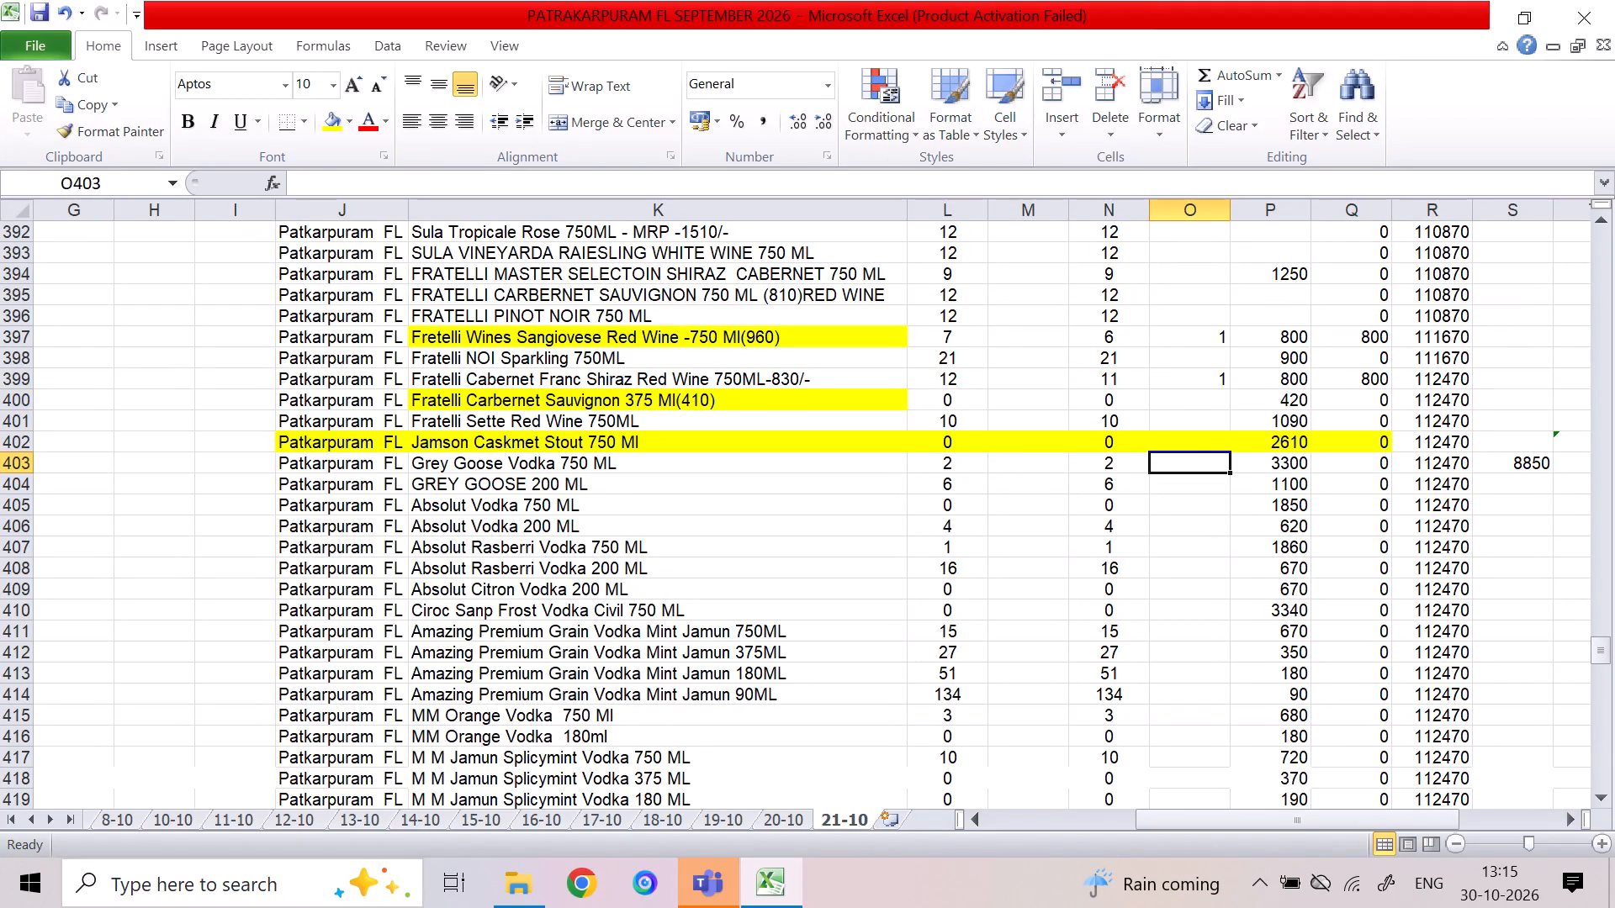
{"action": "key", "text": "Down"}
{"action": "key", "text": "Up"}
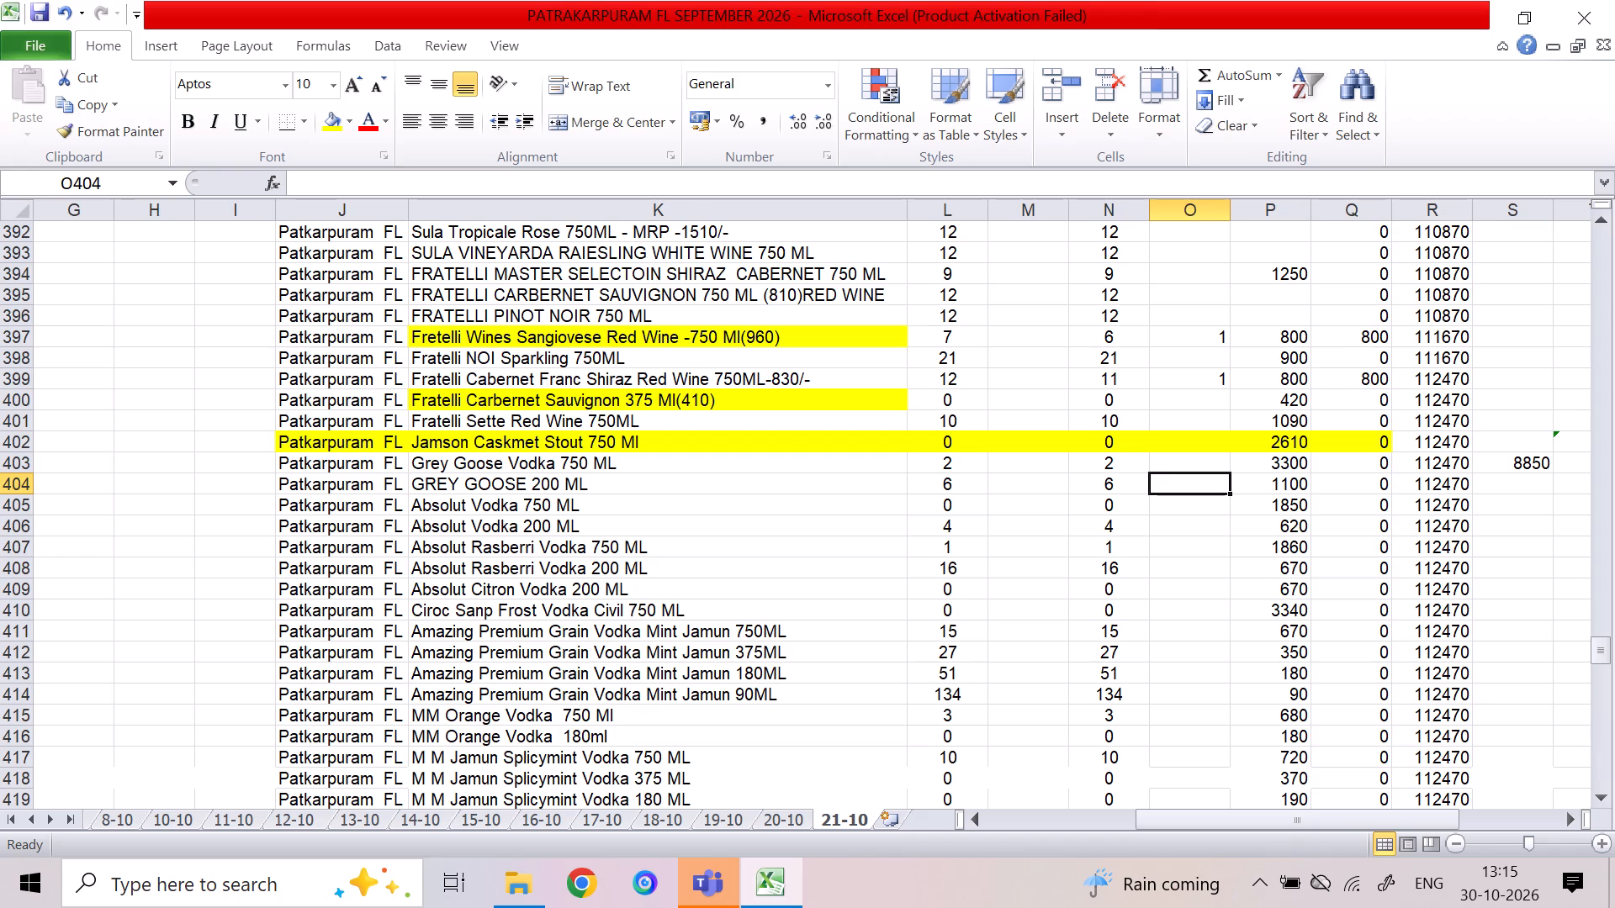
{"action": "key", "text": "Down"}
{"action": "key", "text": "Down"}
{"action": "key", "text": "Up"}
{"action": "key", "text": "Down"}
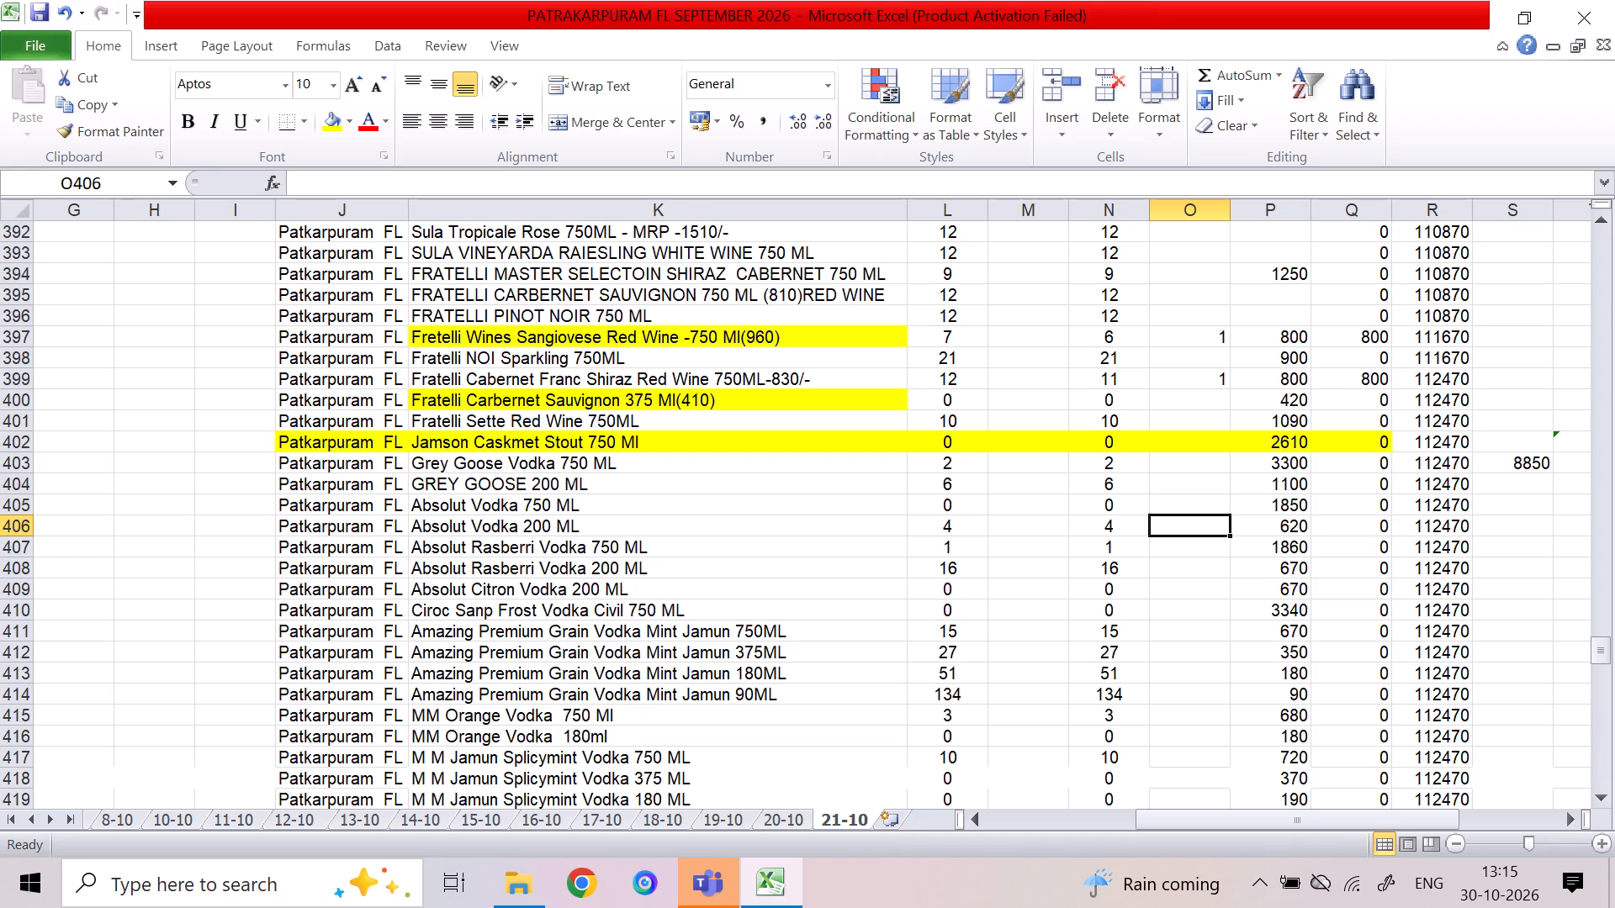
{"action": "key", "text": "1"}
{"action": "key", "text": "Left"}
{"action": "key", "text": "Right"}
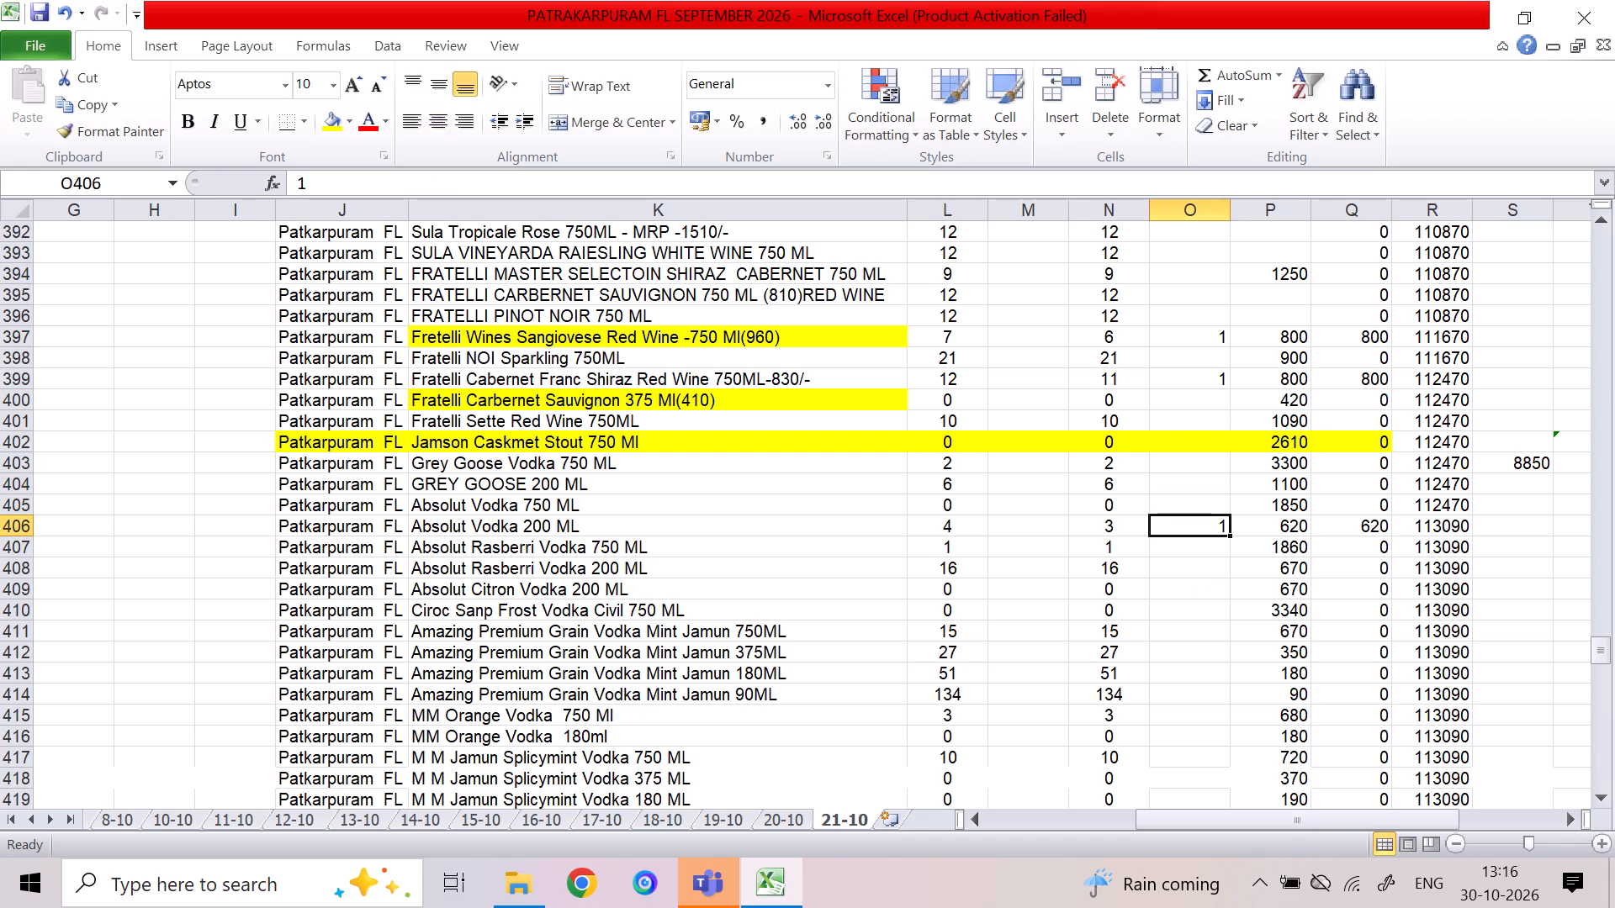
Enter 1 in column O for M M Jamun Splicymint Vodka 750 ML.
{"action": "key", "text": "Down"}
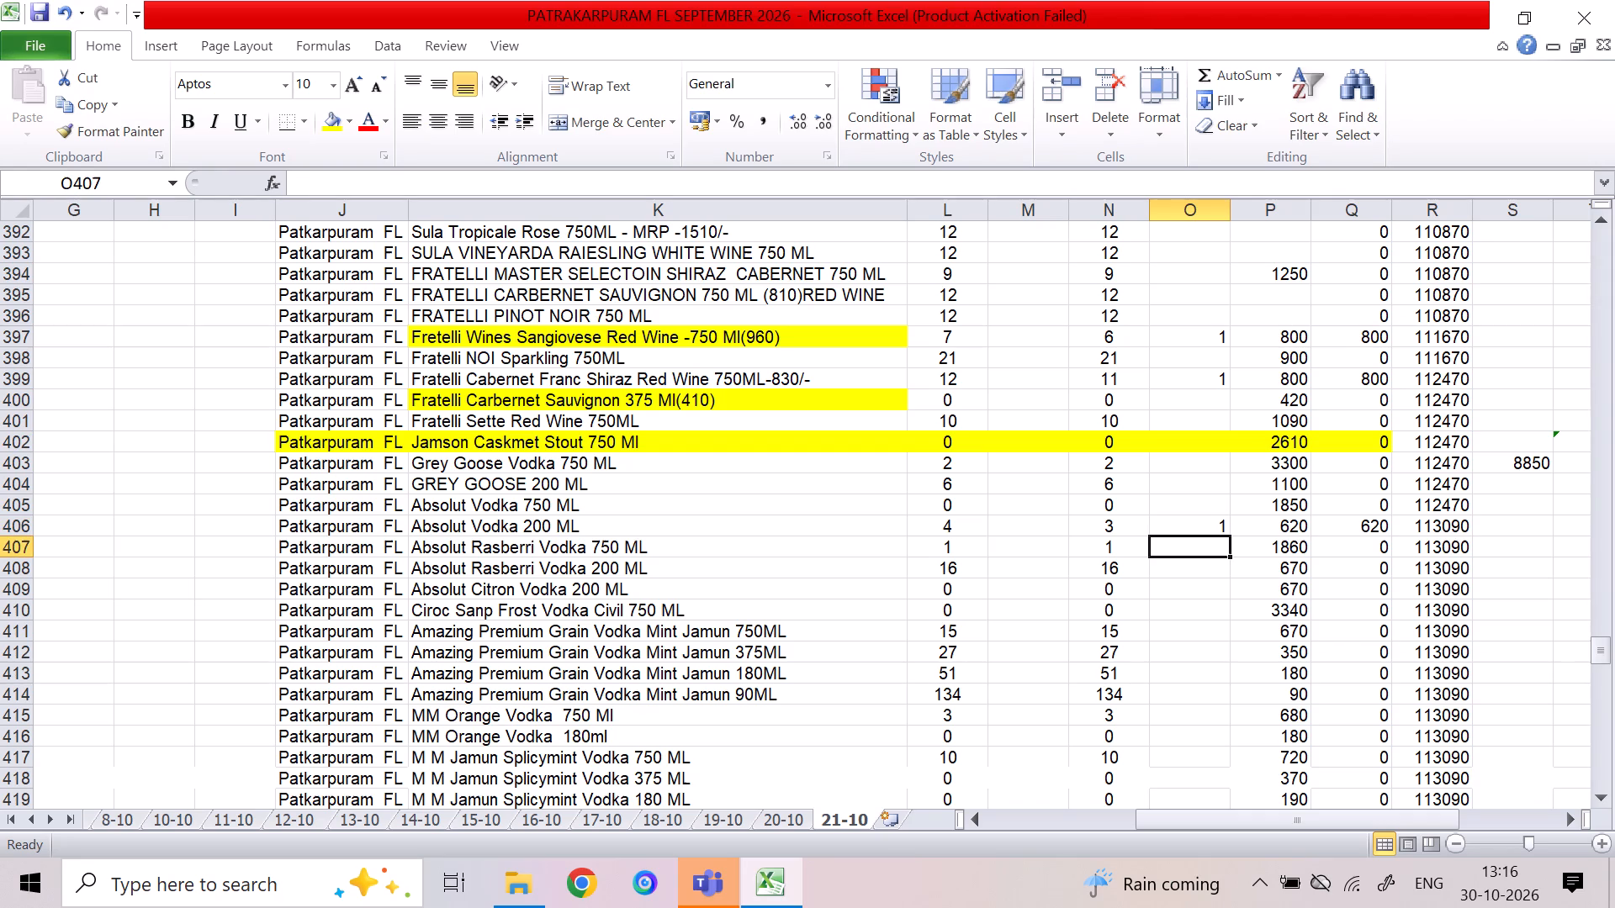
{"action": "key", "text": "Down"}
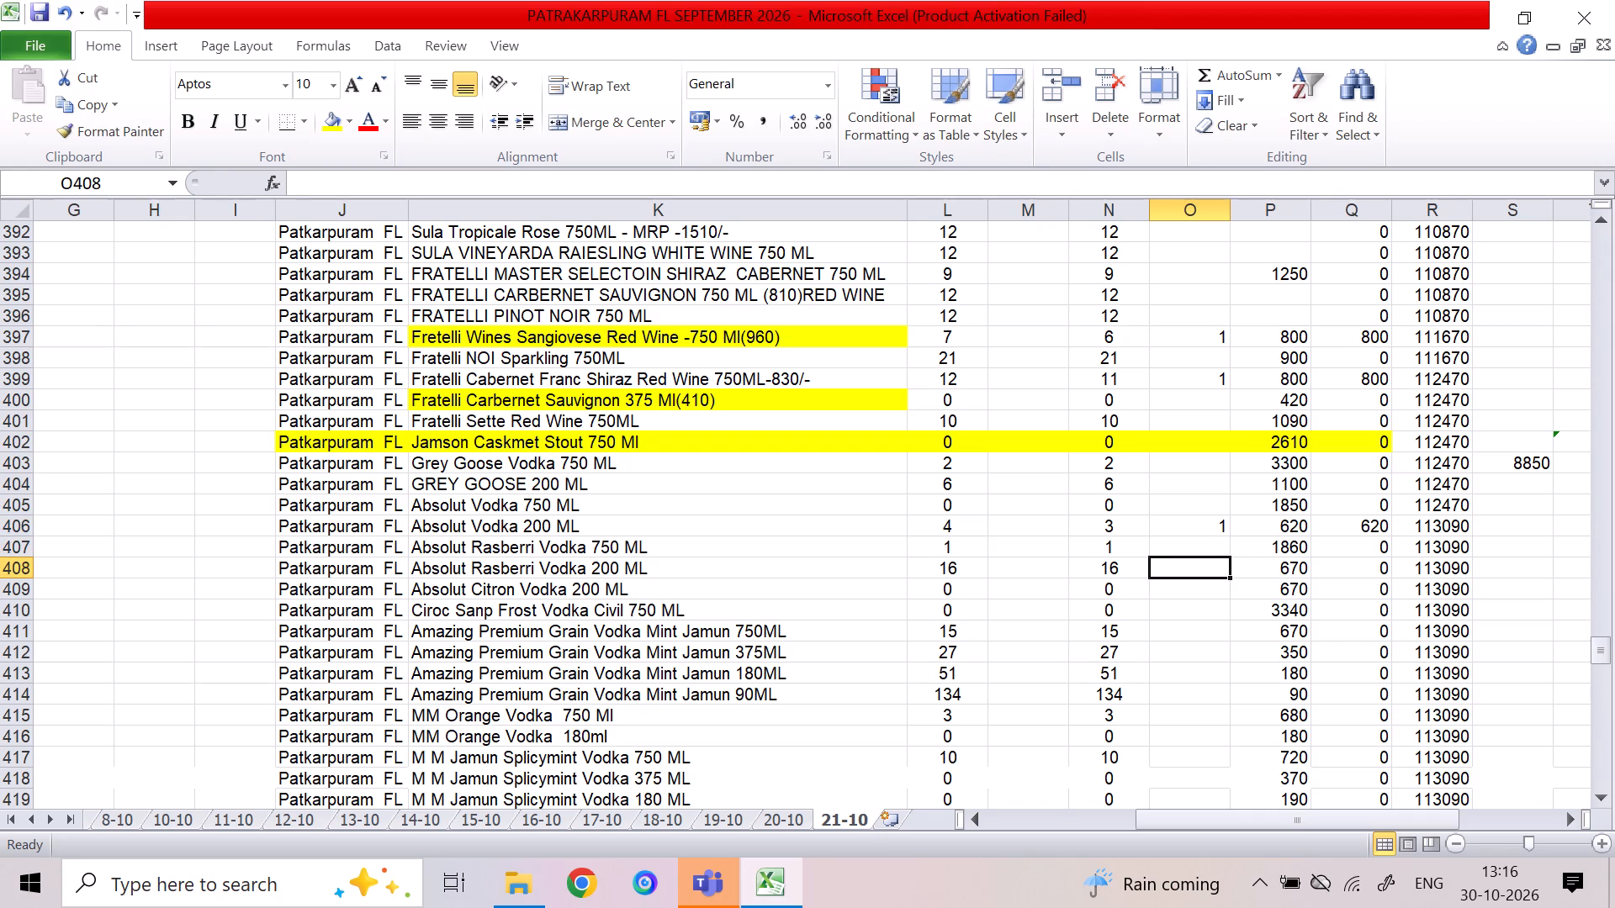
{"action": "key", "text": "Down"}
{"action": "key", "text": "Down"}
{"action": "key", "text": "Down"}
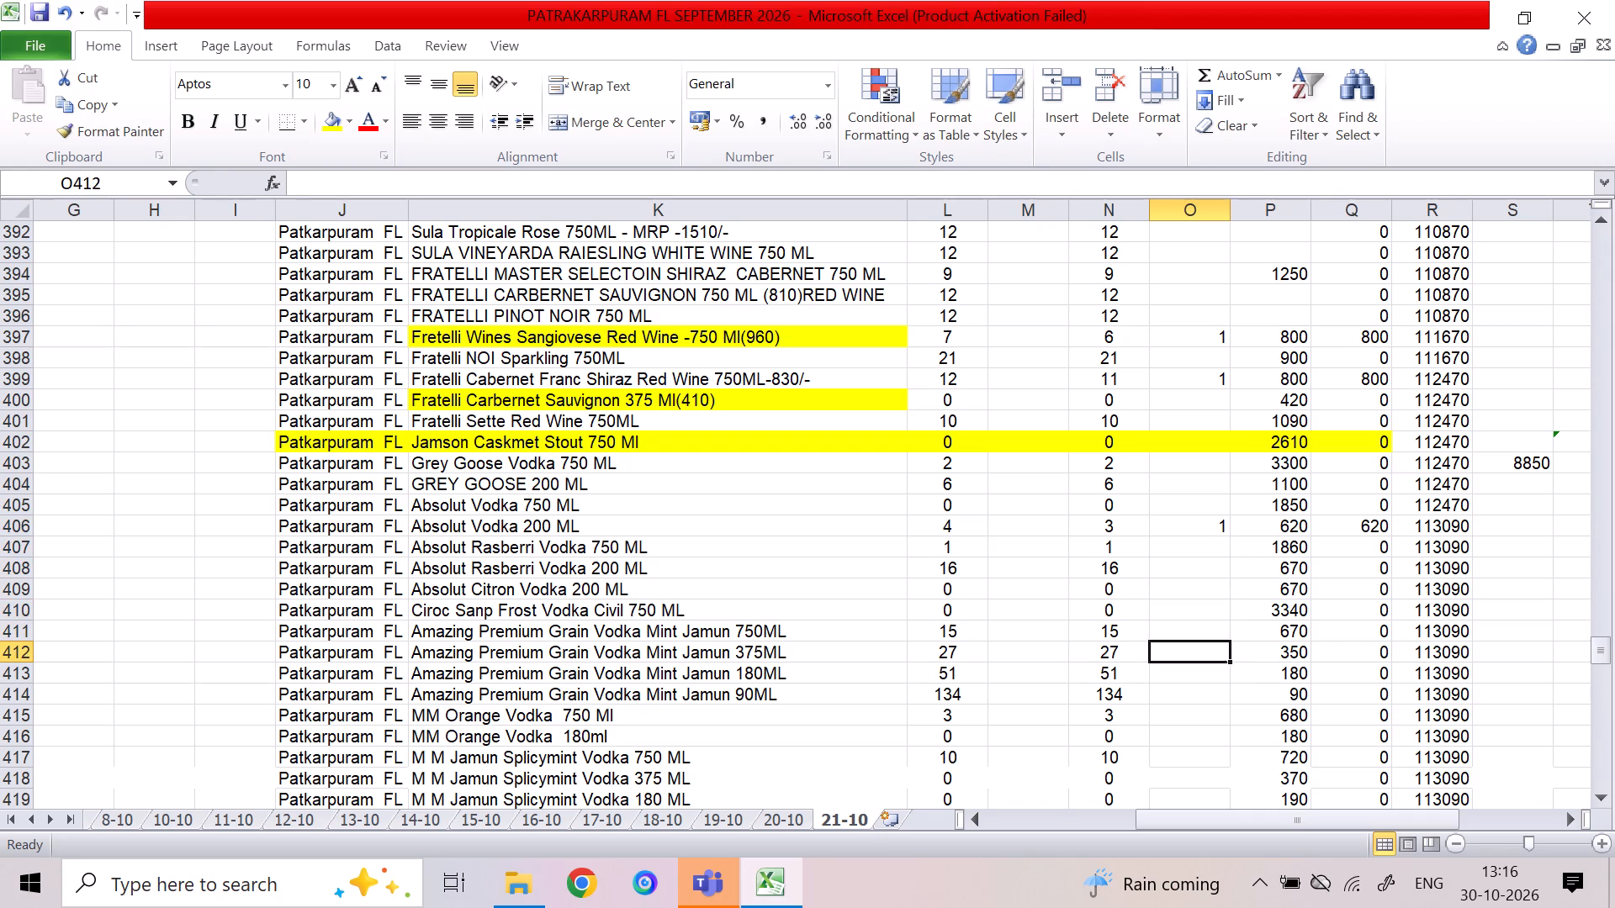
{"action": "key", "text": "Down"}
{"action": "key", "text": "Down"}
{"action": "key", "text": "Down"}
{"action": "key", "text": "Down"}
{"action": "key", "text": "Down"}
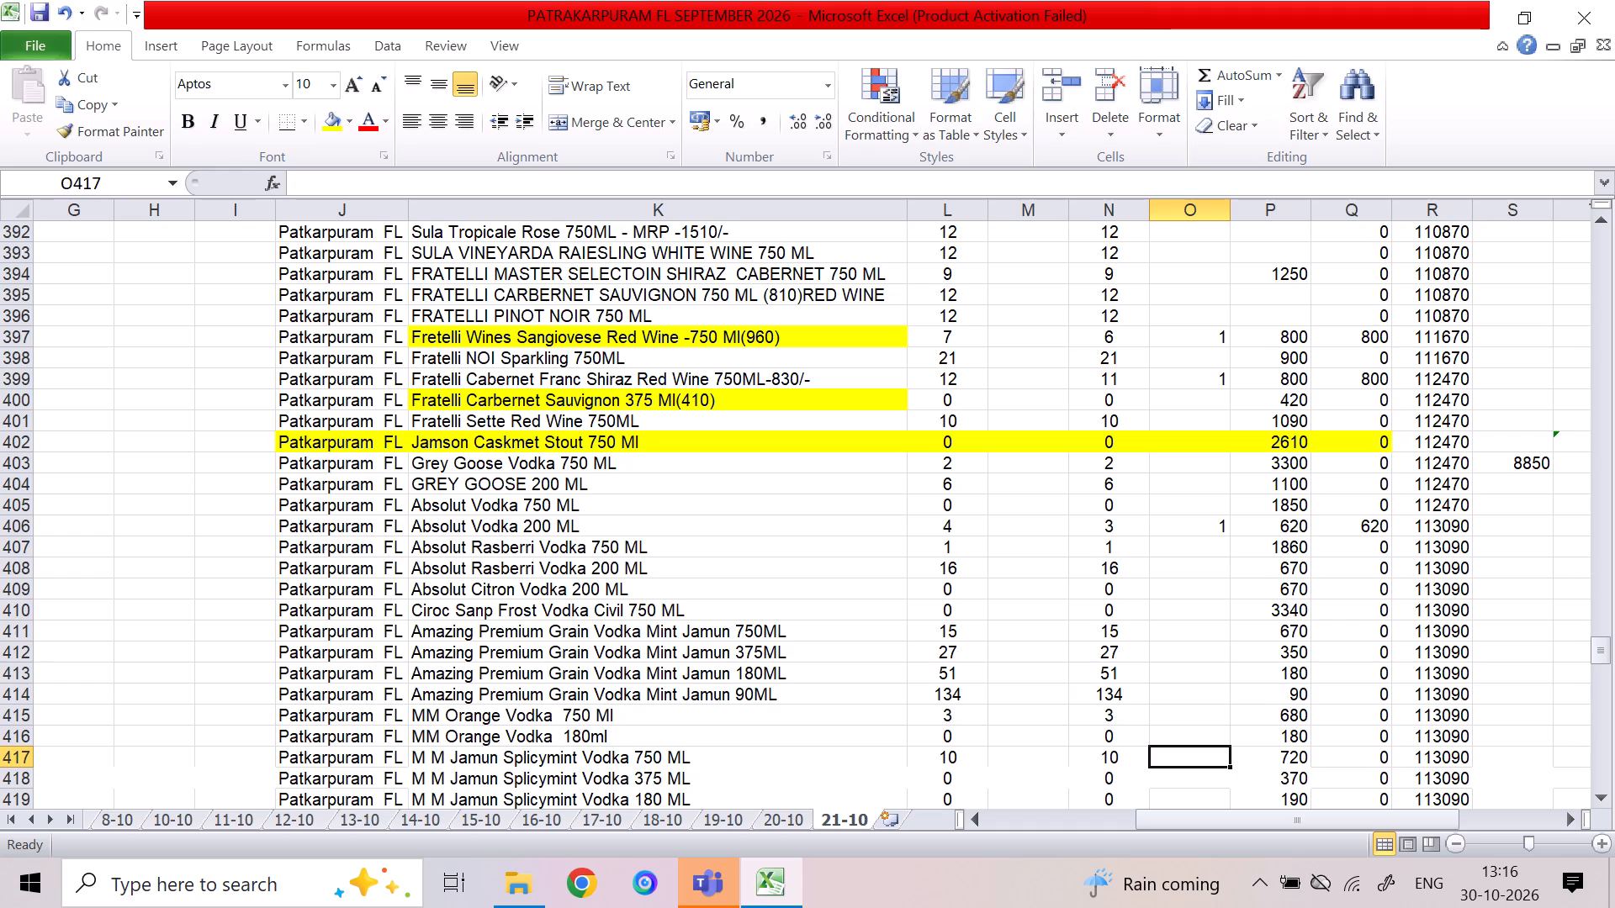
{"action": "key", "text": "1"}
{"action": "key", "text": "Down"}
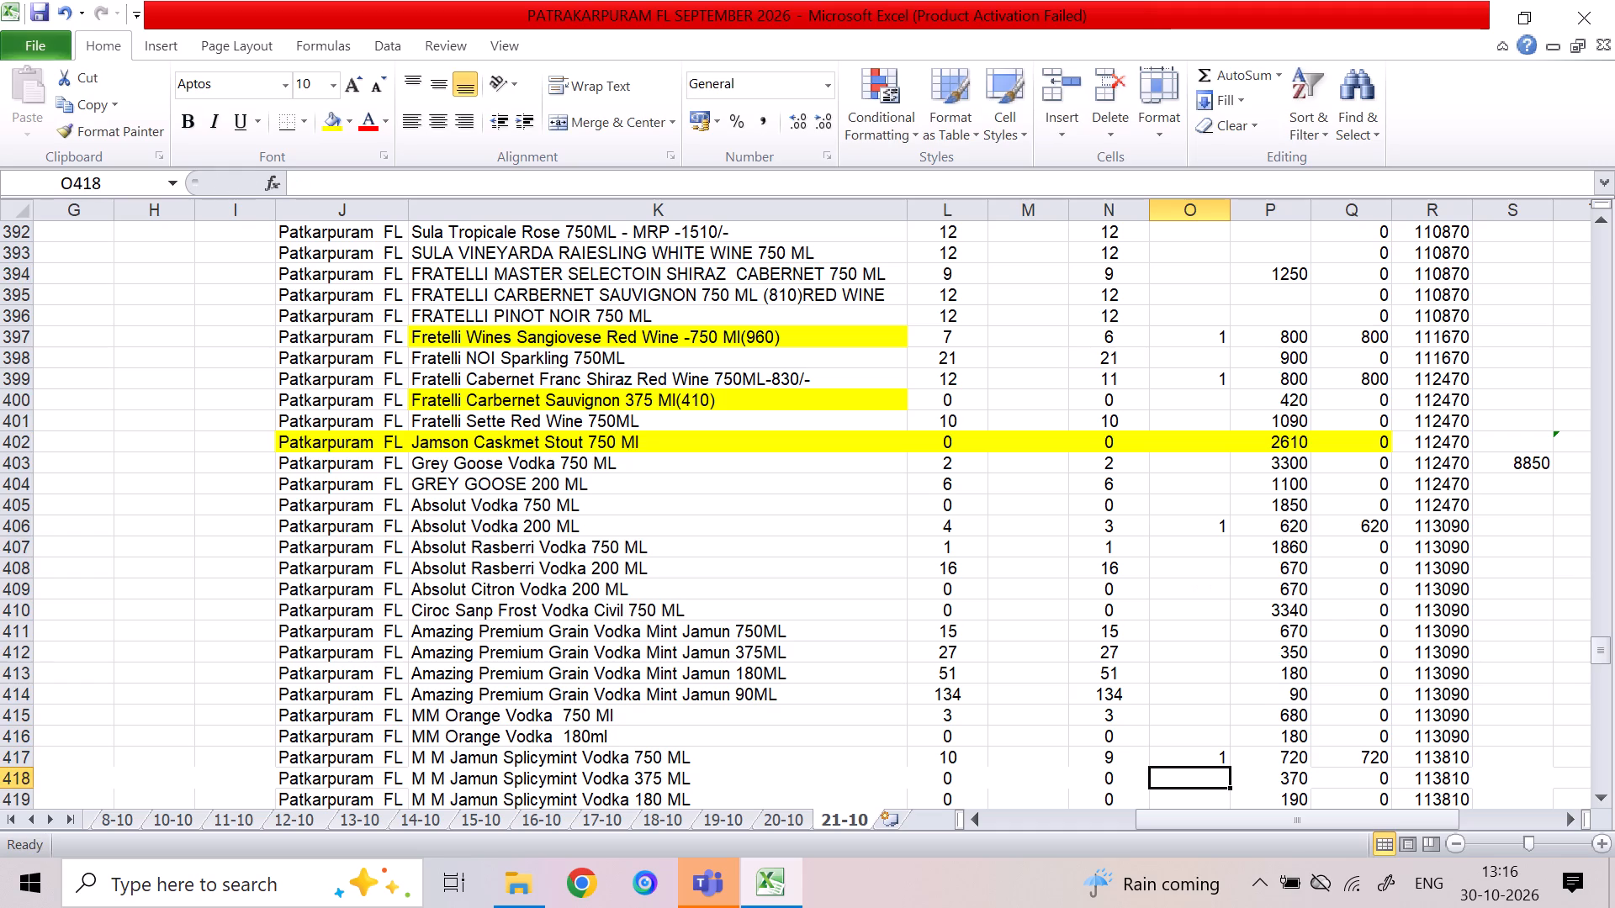
Enter the Amazing Premium Grain Vodka Mint Jamun quantities in column O: 1 for 375ML, 11 for 180ML and 1 for 90ML.
{"action": "key", "text": "Down"}
{"action": "key", "text": "Down"}
{"action": "key", "text": "Down"}
{"action": "key", "text": "Down"}
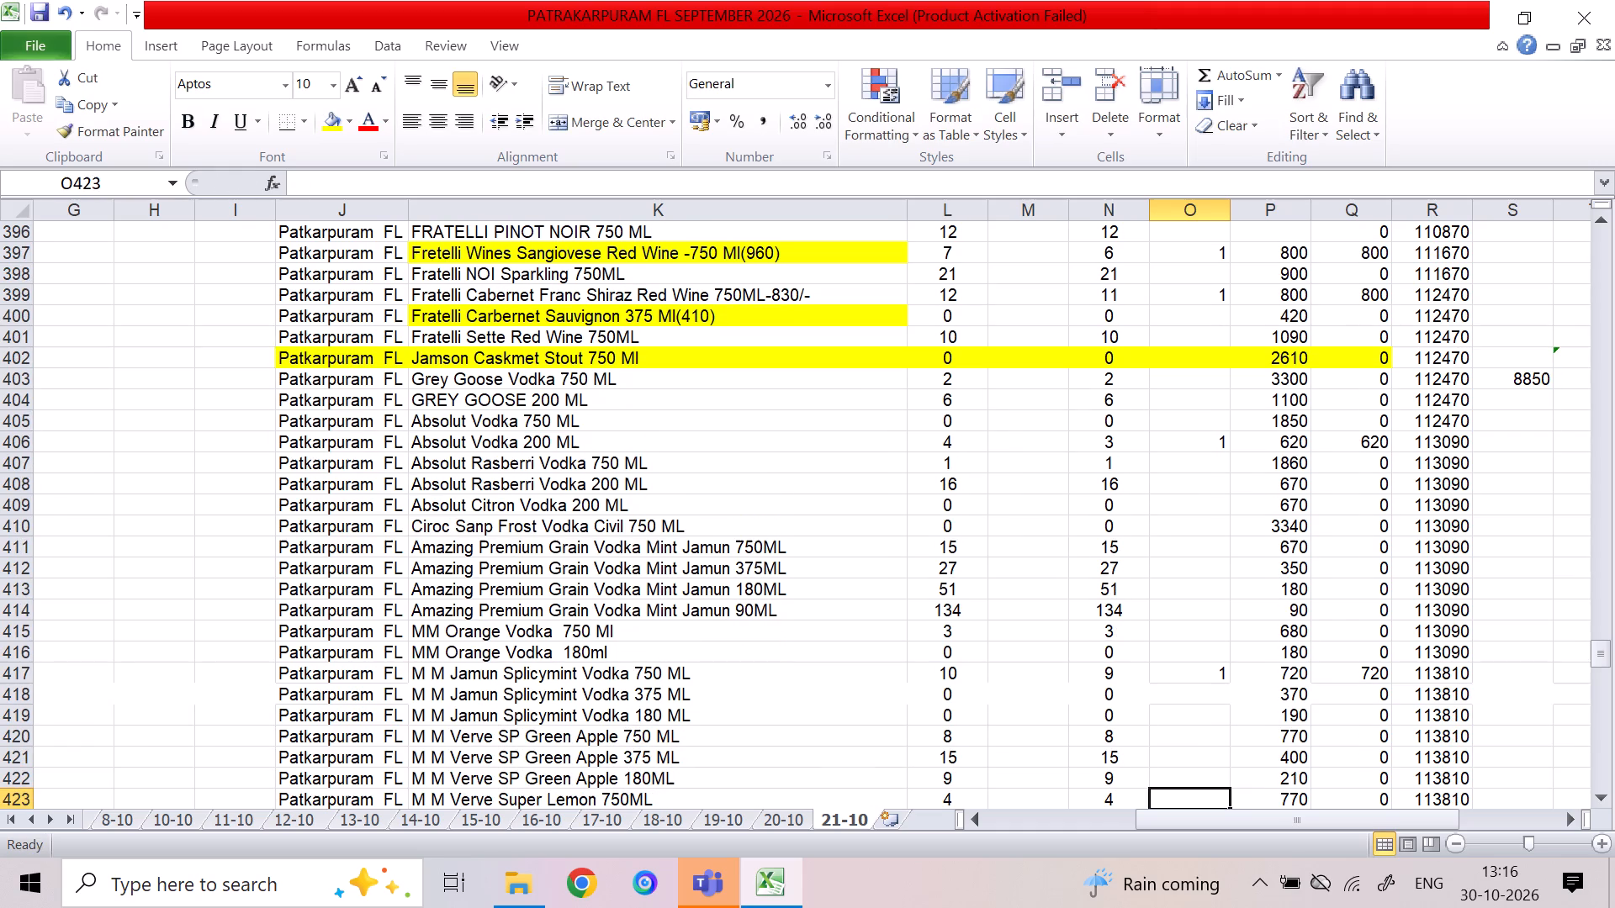
{"action": "key", "text": "Up"}
{"action": "key", "text": "Up"}
{"action": "key", "text": "Up"}
{"action": "key", "text": "Up"}
{"action": "key", "text": "Up"}
{"action": "key", "text": "Up"}
{"action": "key", "text": "Up"}
{"action": "key", "text": "Up"}
{"action": "key", "text": "Up"}
{"action": "key", "text": "Up"}
{"action": "key", "text": "Up"}
{"action": "key", "text": "Up"}
{"action": "key", "text": "Down"}
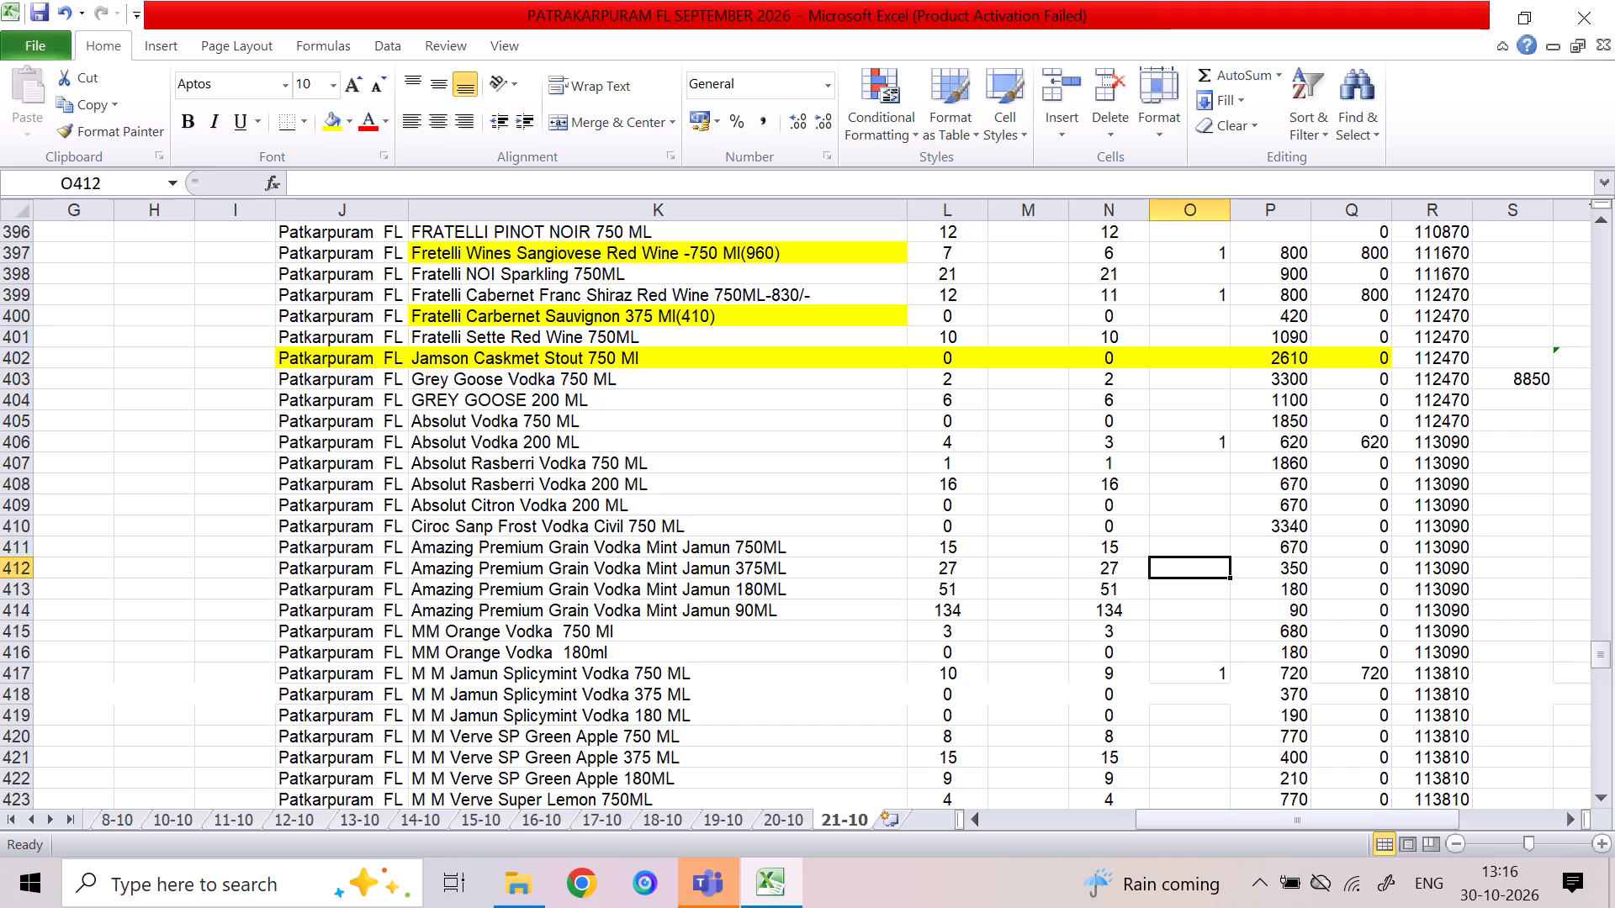
{"action": "key", "text": "1"}
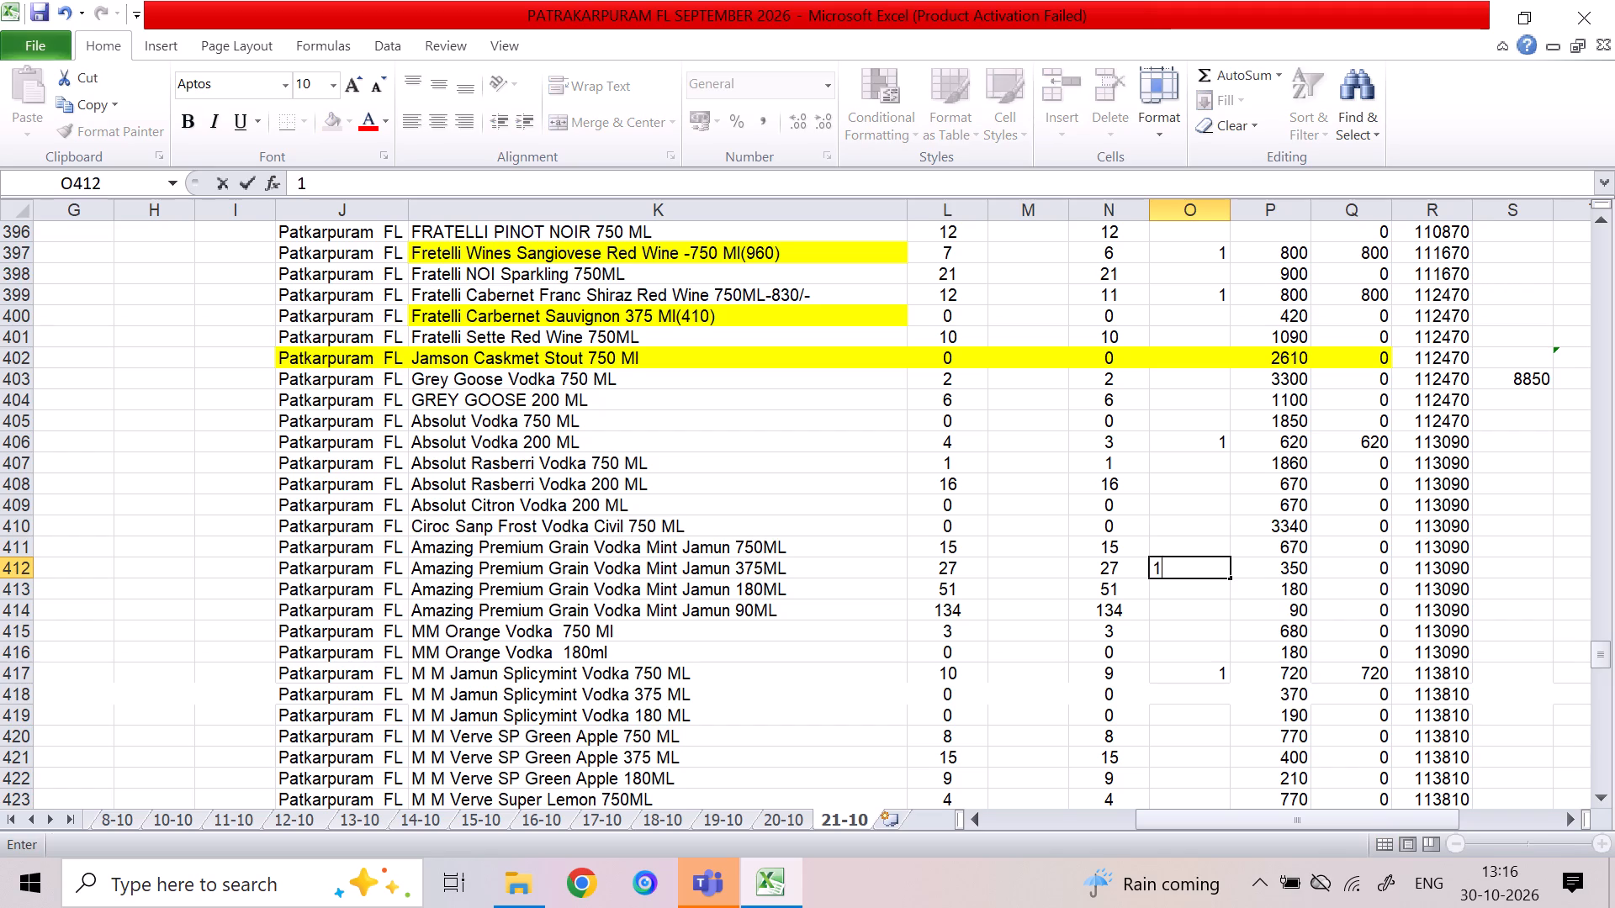
{"action": "key", "text": "Down"}
{"action": "type", "text": "11"}
{"action": "key", "text": "Down"}
{"action": "key", "text": "1"}
{"action": "key", "text": "Down"}
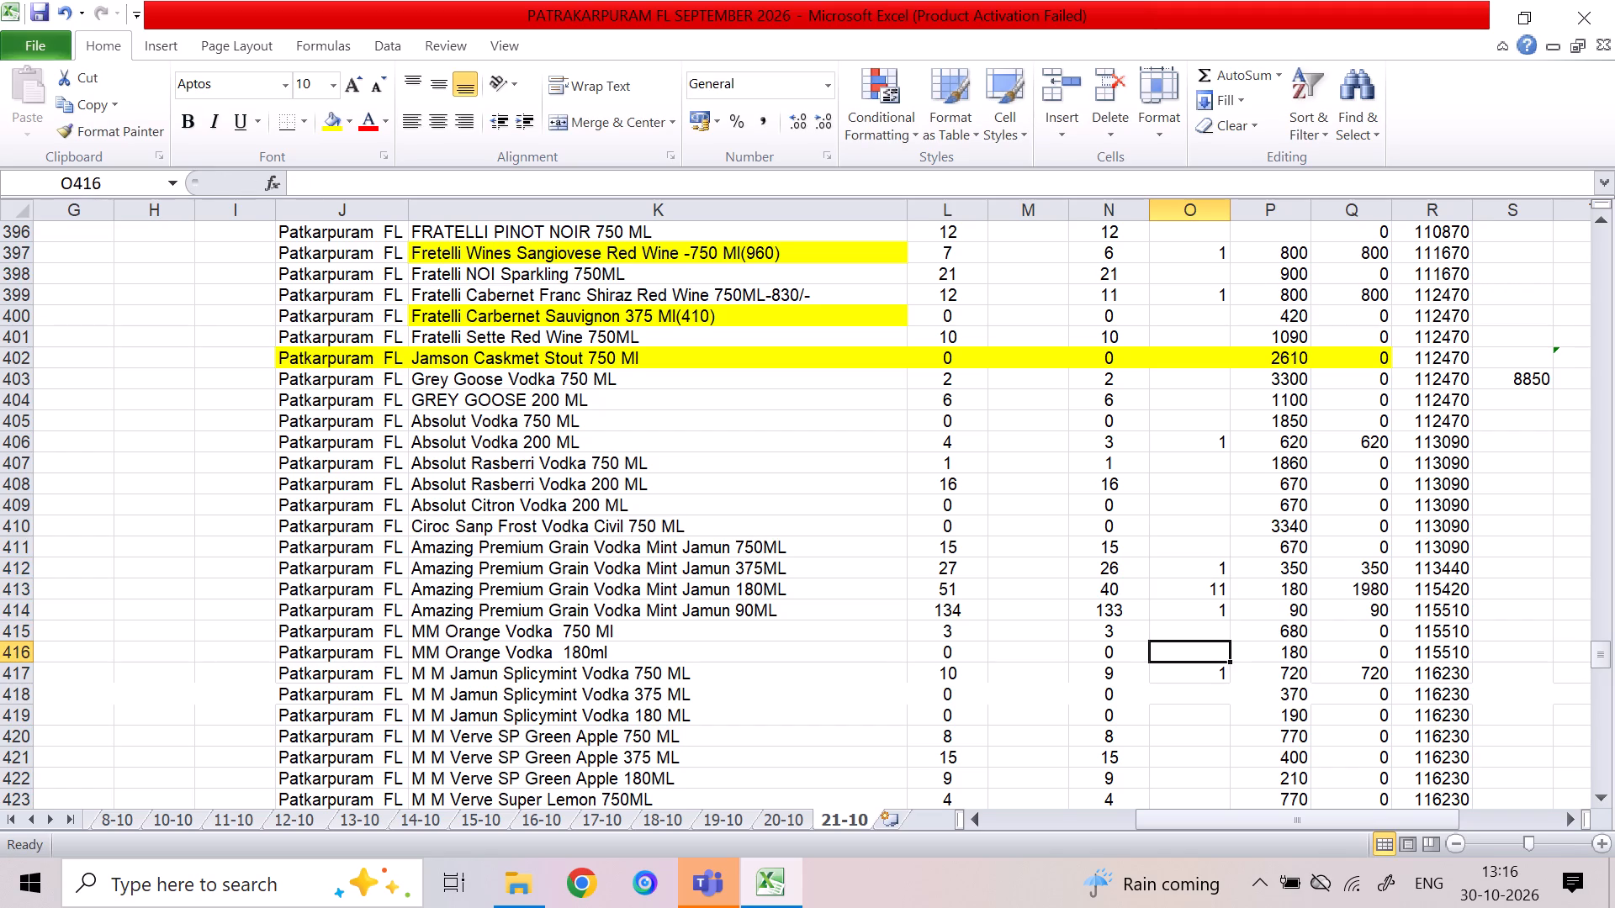
Enter 1 for M M Verve Cranberry 375ML and 3 for M M Verve Cranberry 180ML in column O.
{"action": "key", "text": "Down"}
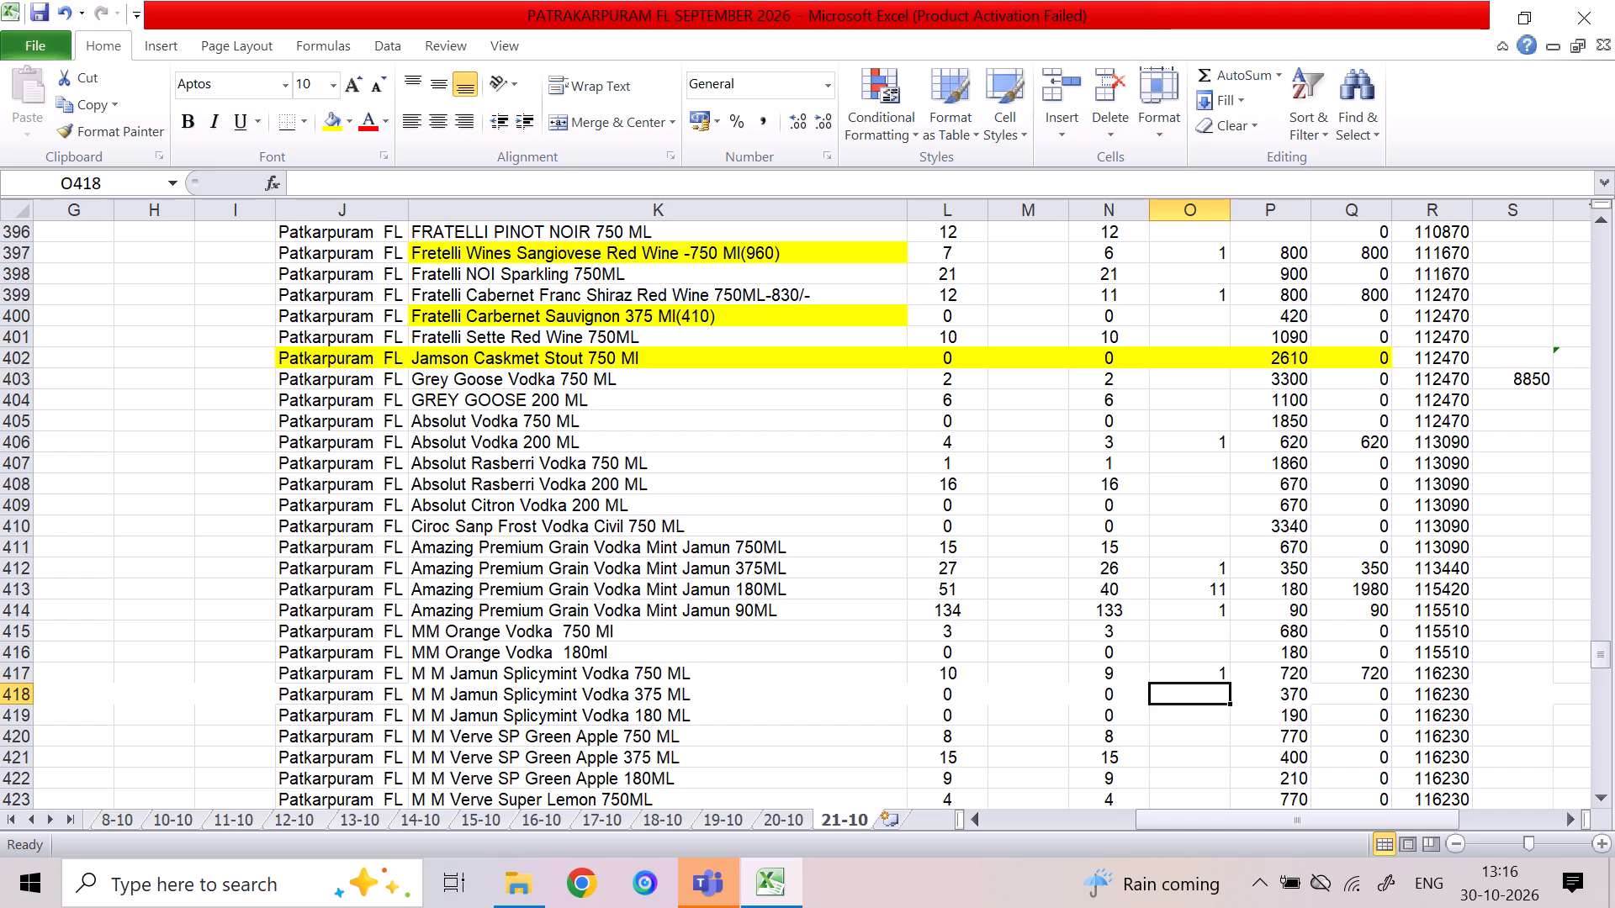
{"action": "key", "text": "Down"}
{"action": "key", "text": "Down"}
{"action": "key", "text": "Down"}
{"action": "key", "text": "Down"}
{"action": "key", "text": "Down"}
{"action": "key", "text": "Down"}
{"action": "key", "text": "Down"}
{"action": "key", "text": "Down"}
{"action": "key", "text": "Down"}
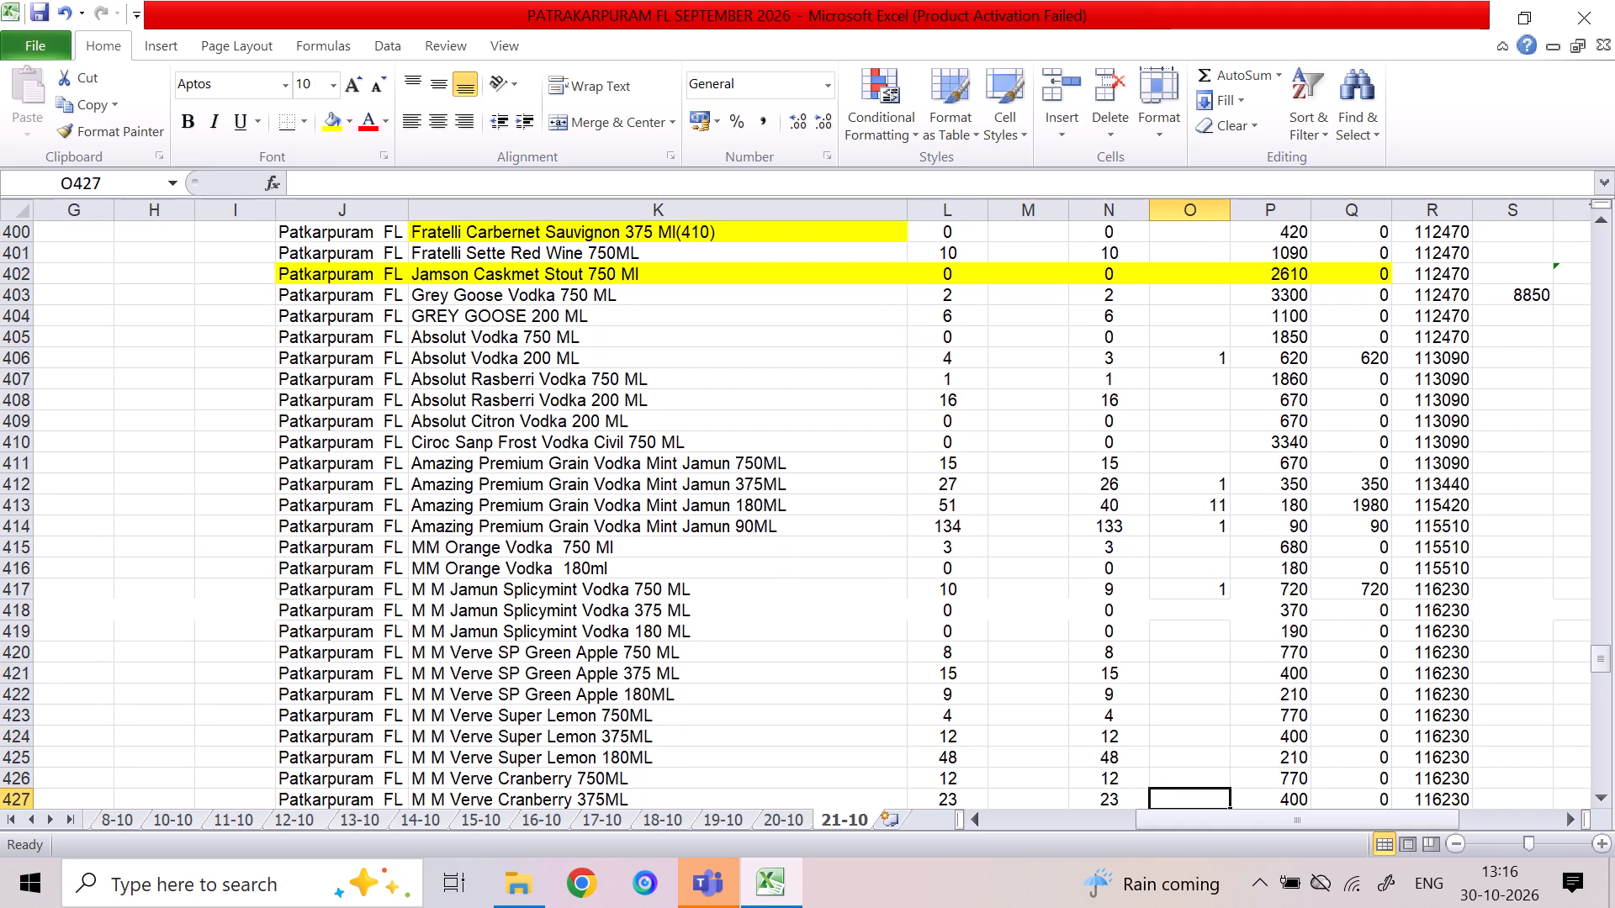
{"action": "key", "text": "Up"}
{"action": "key", "text": "Up"}
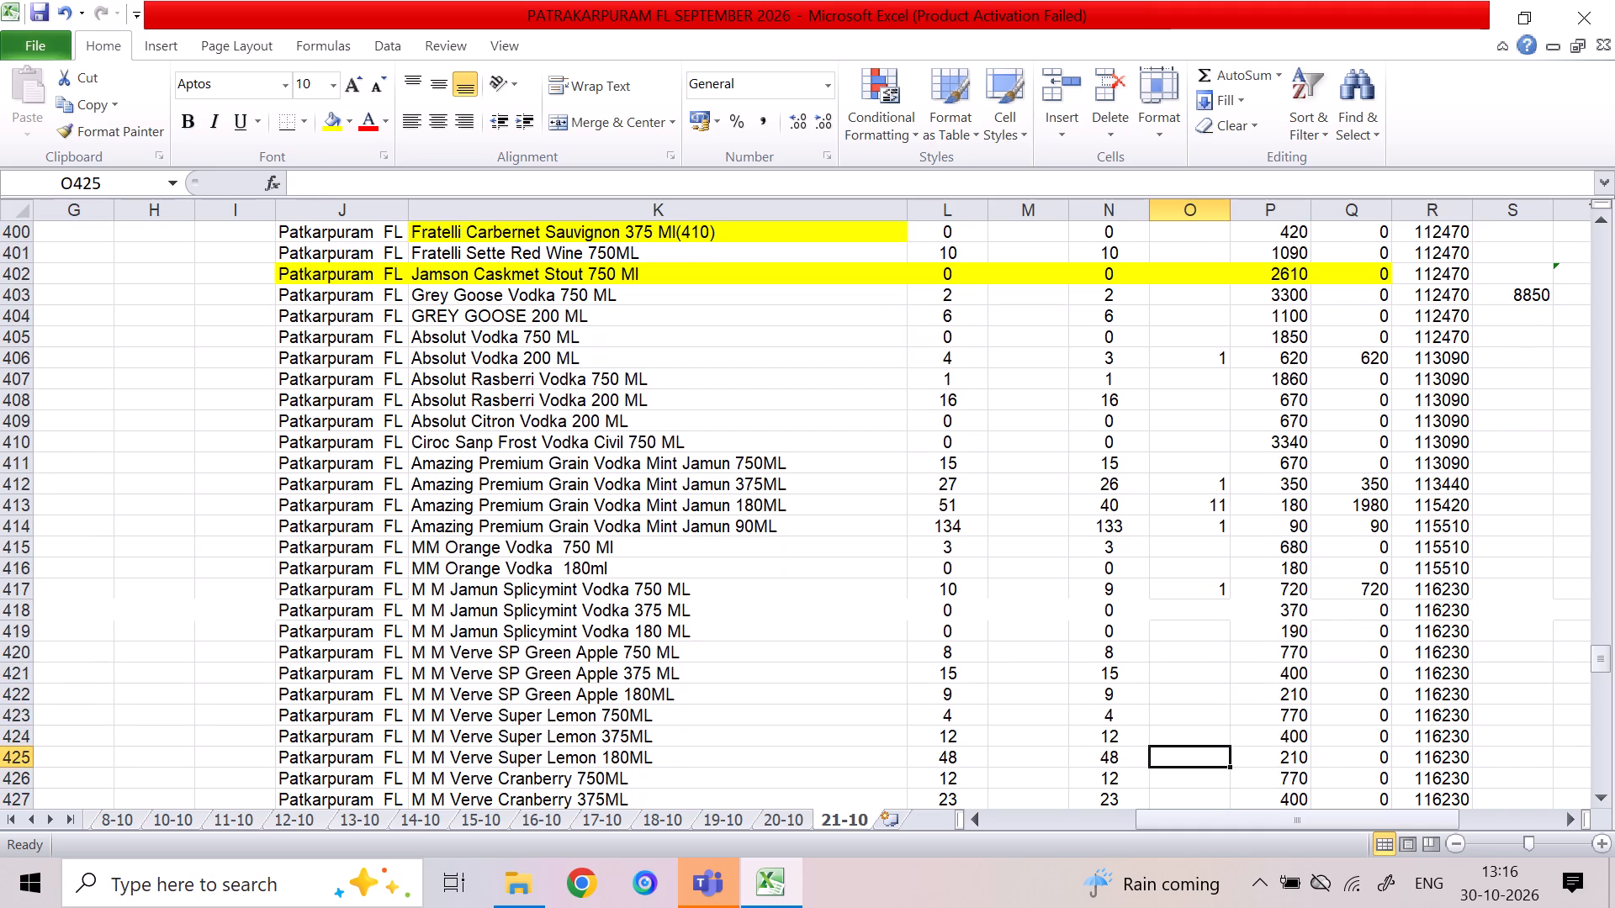
{"action": "key", "text": "Down"}
{"action": "key", "text": "1"}
{"action": "key", "text": "Down"}
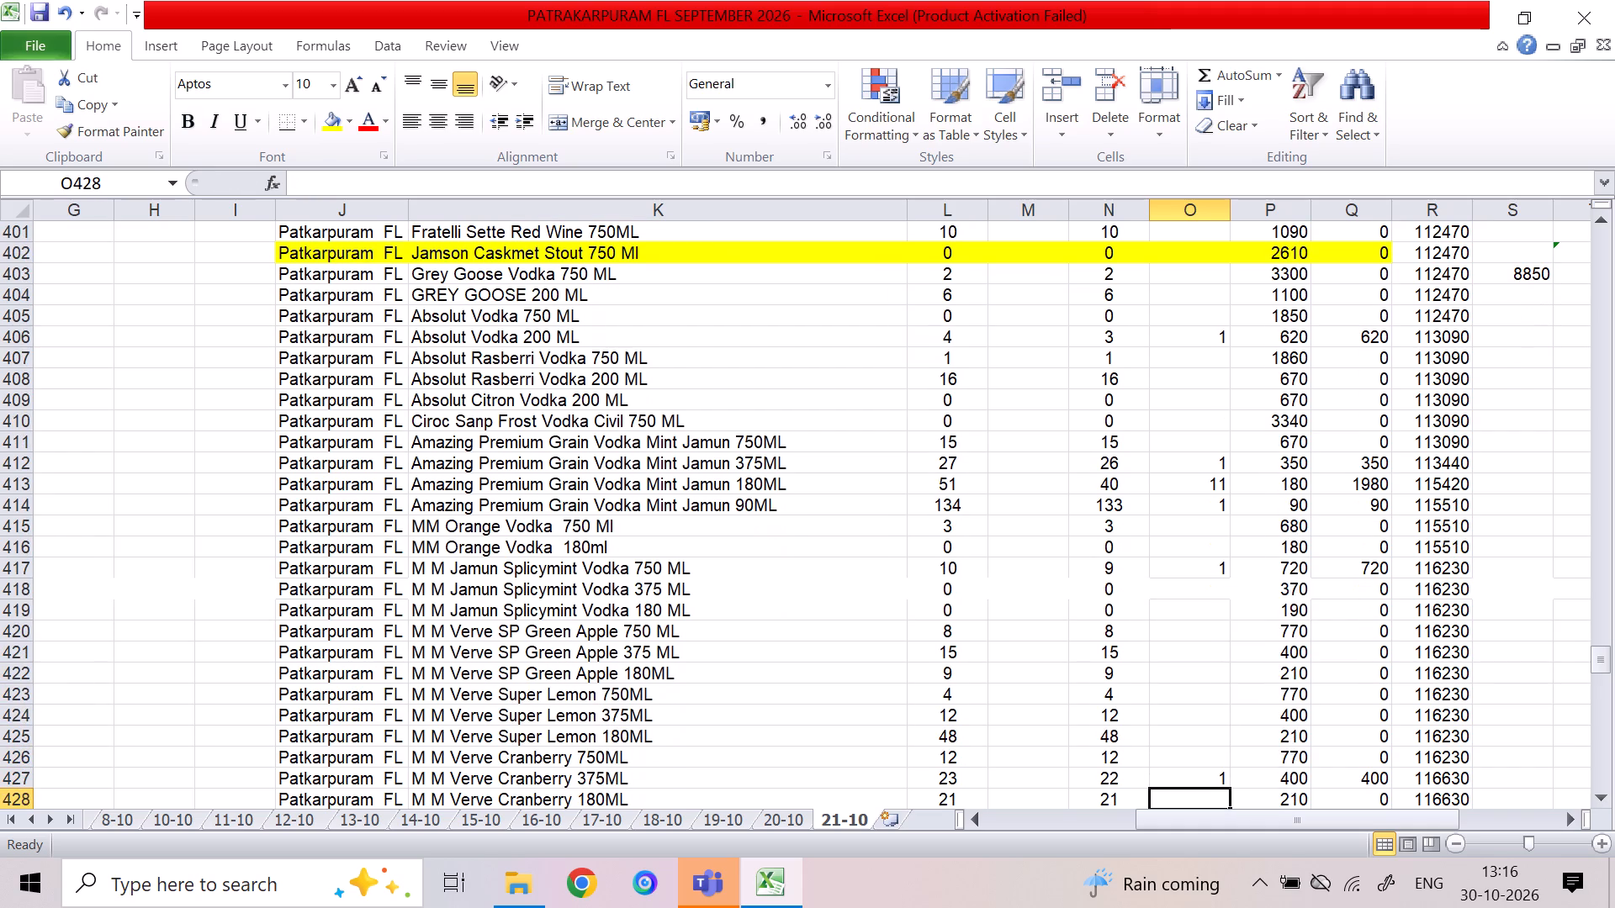
{"action": "key", "text": "3"}
{"action": "key", "text": "Down"}
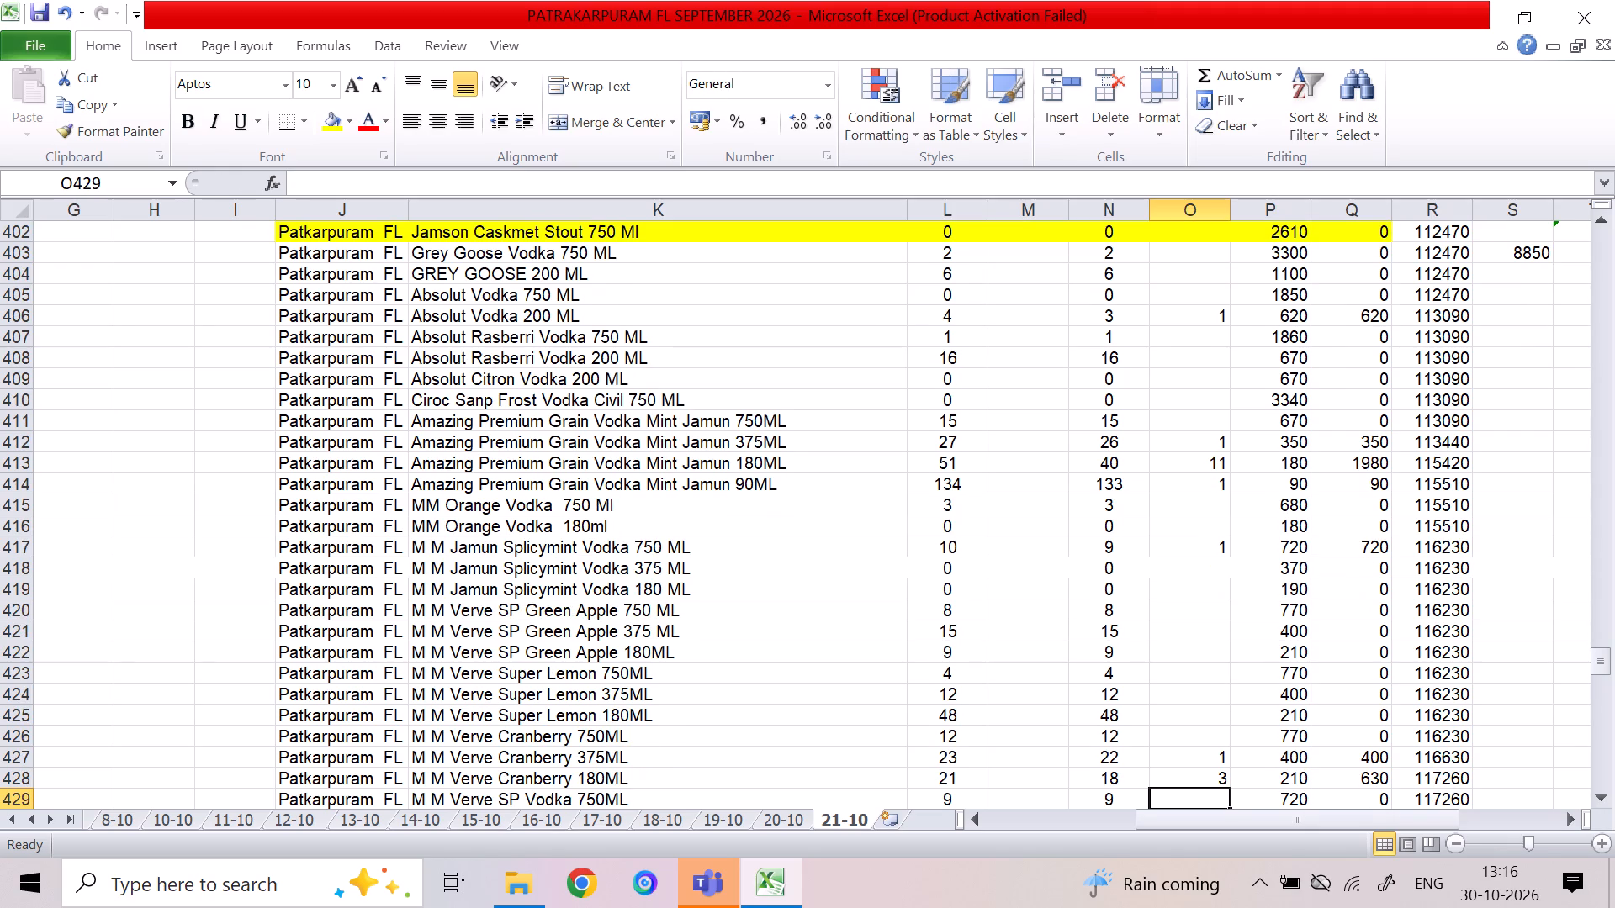
Enter 1 in column O for M M Verve SP Vodka 375ML.
{"action": "key", "text": "Down"}
{"action": "type", "text": "12"}
{"action": "key", "text": "Down"}
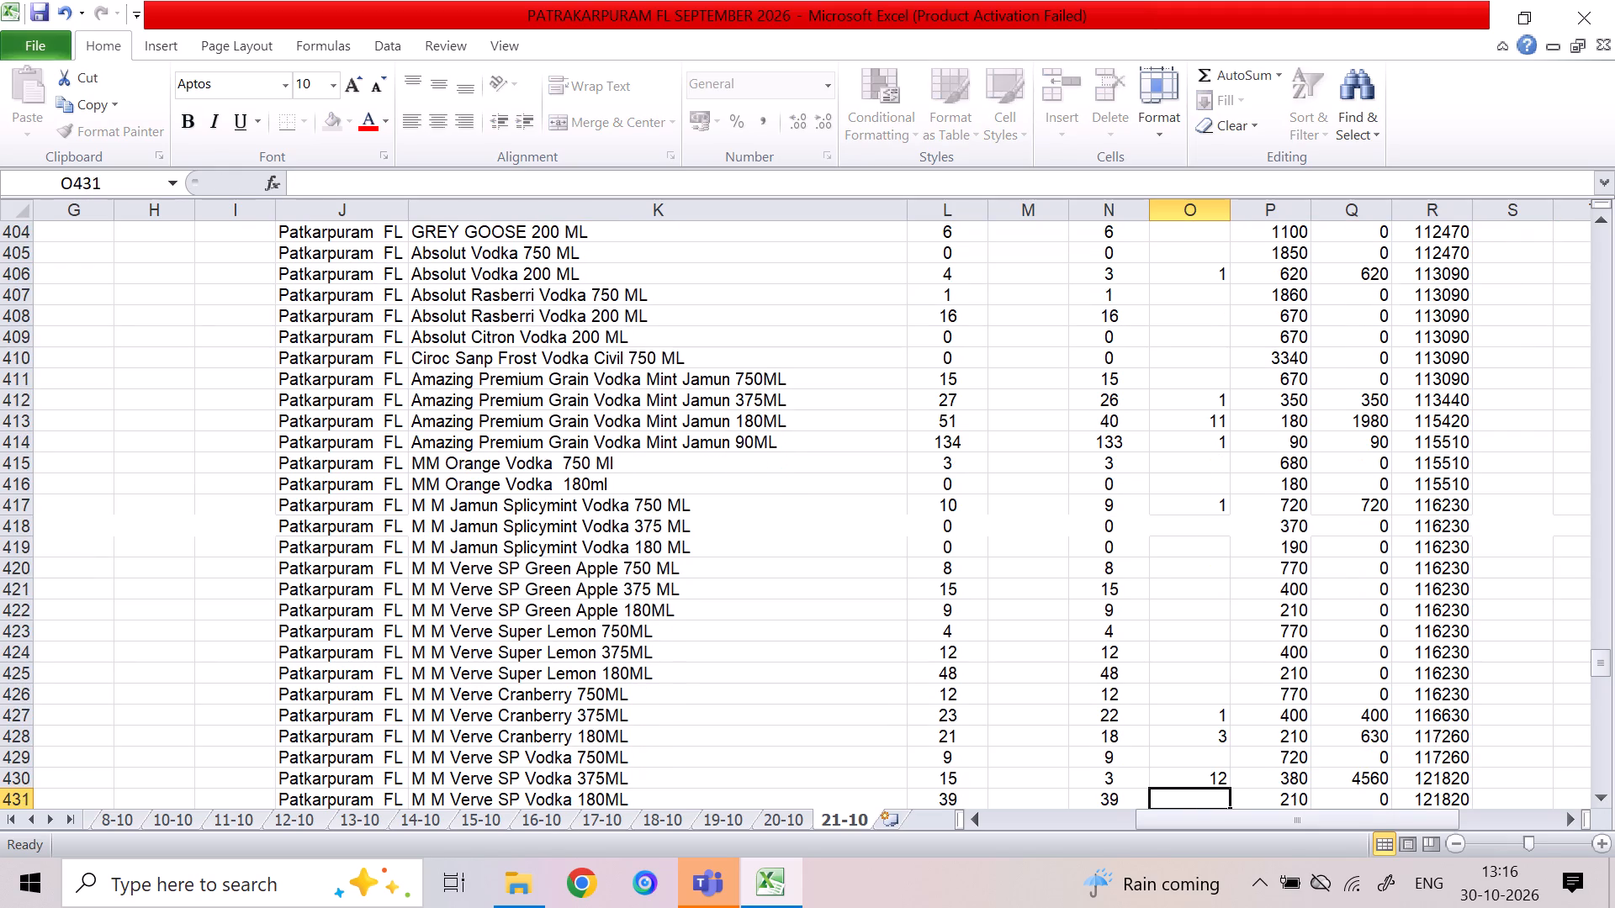
{"action": "key", "text": "Up"}
{"action": "key", "text": "1"}
{"action": "key", "text": "Down"}
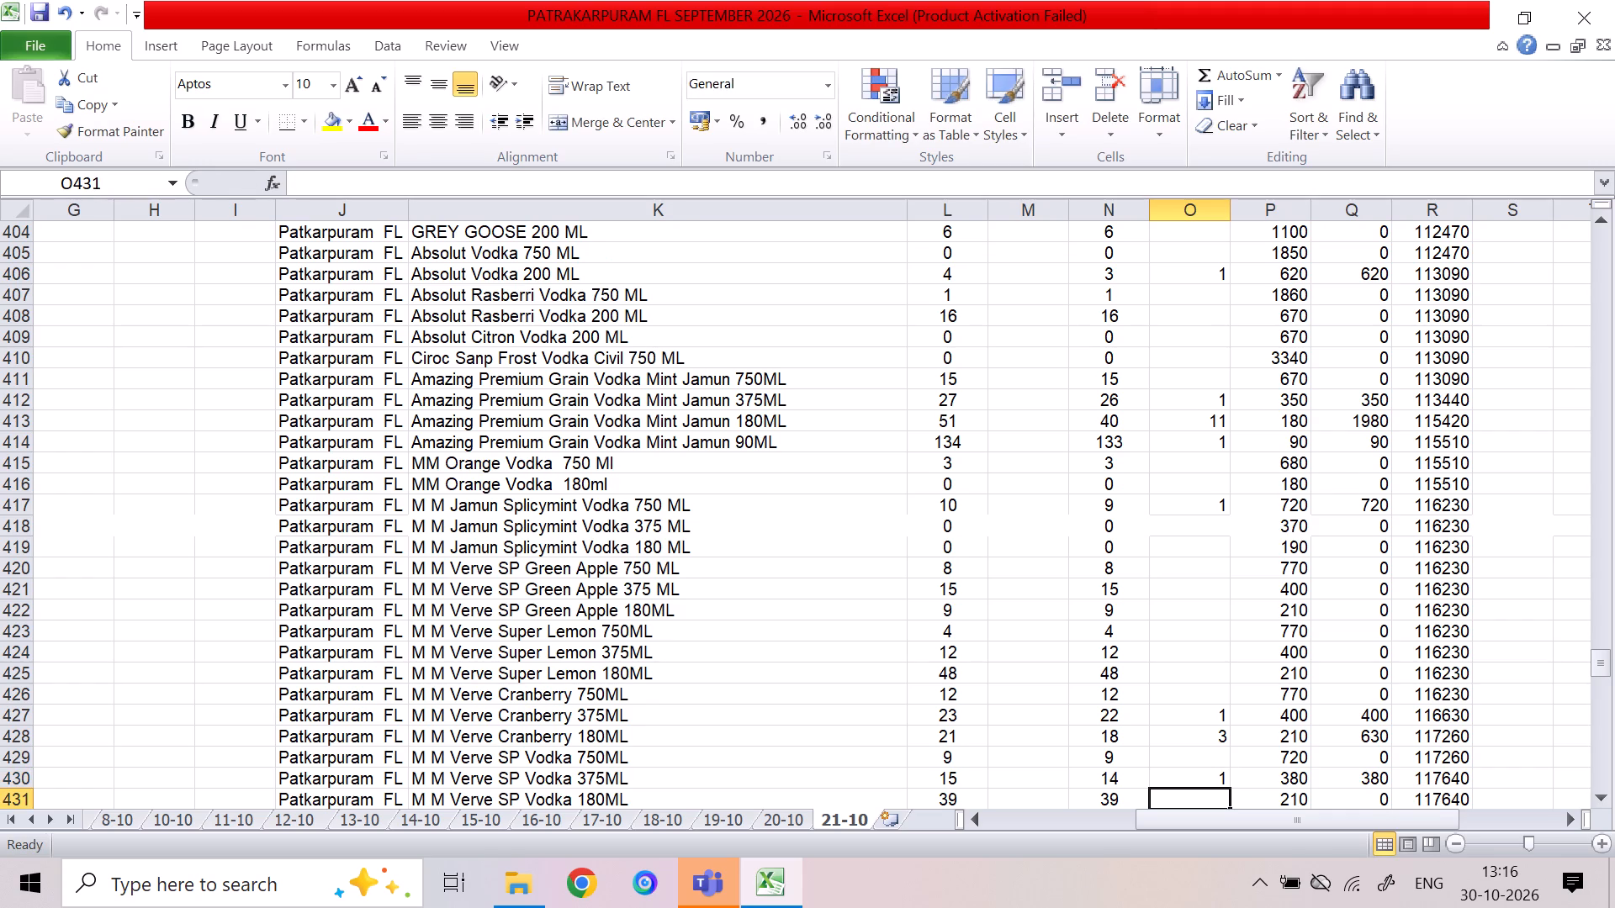
Enter 1 for M M Green Apple Vodka 375ML and 2 for M M Green Apple Vodka 180ML in column O.
{"action": "key", "text": "Down"}
{"action": "key", "text": "Down"}
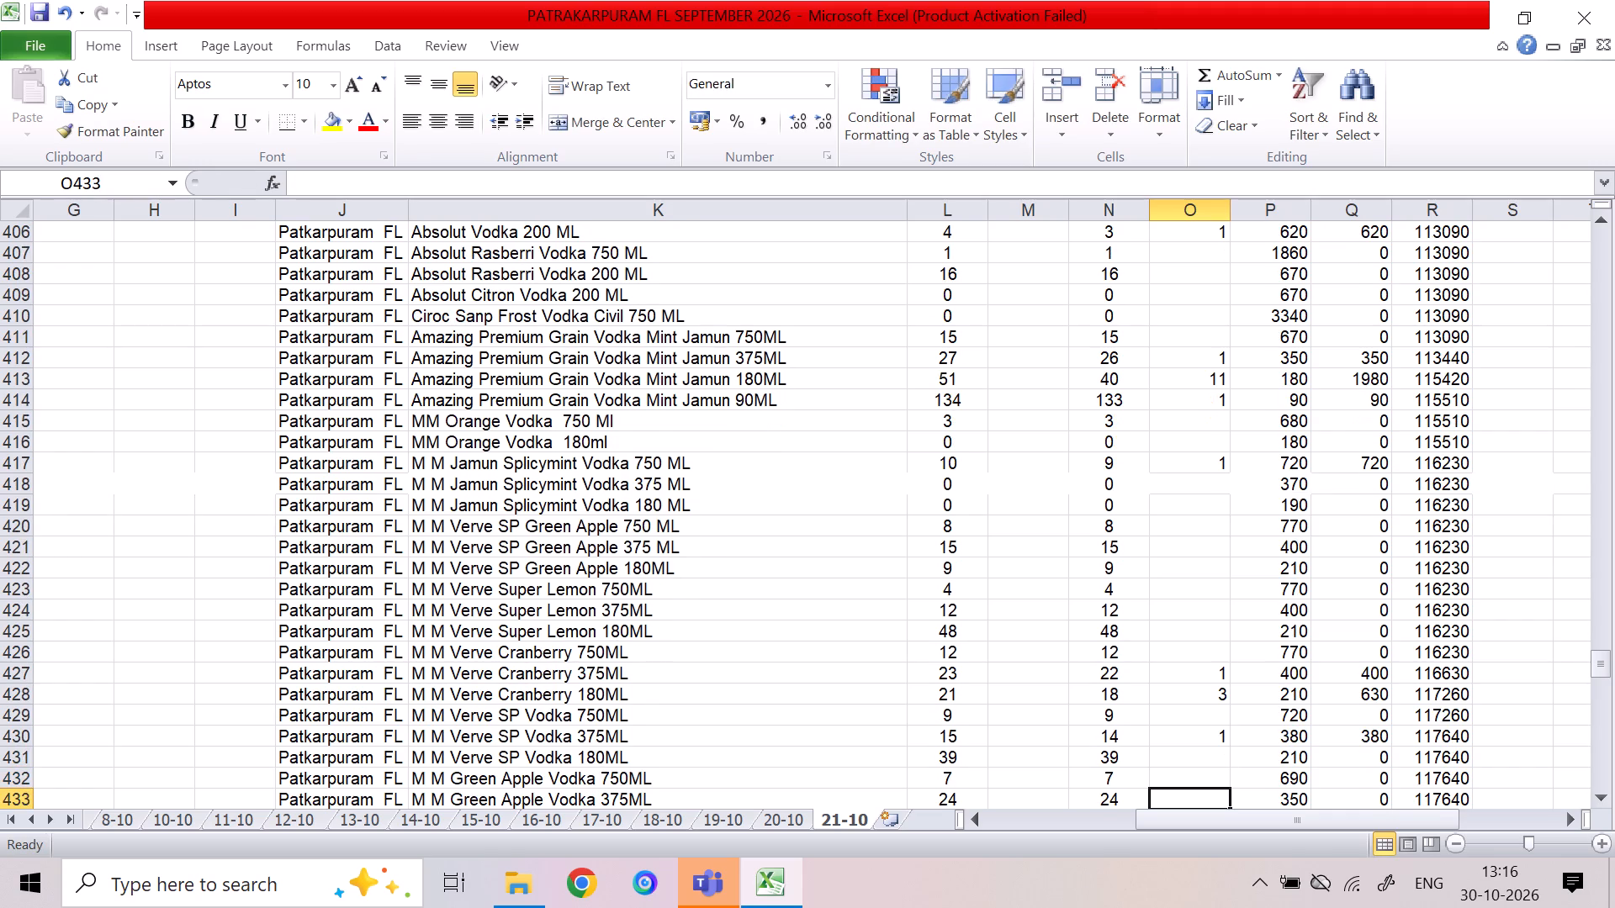
{"action": "key", "text": "Up"}
{"action": "key", "text": "Down"}
{"action": "type", "text": "10"}
{"action": "key", "text": "BackSpace"}
{"action": "key", "text": "Down"}
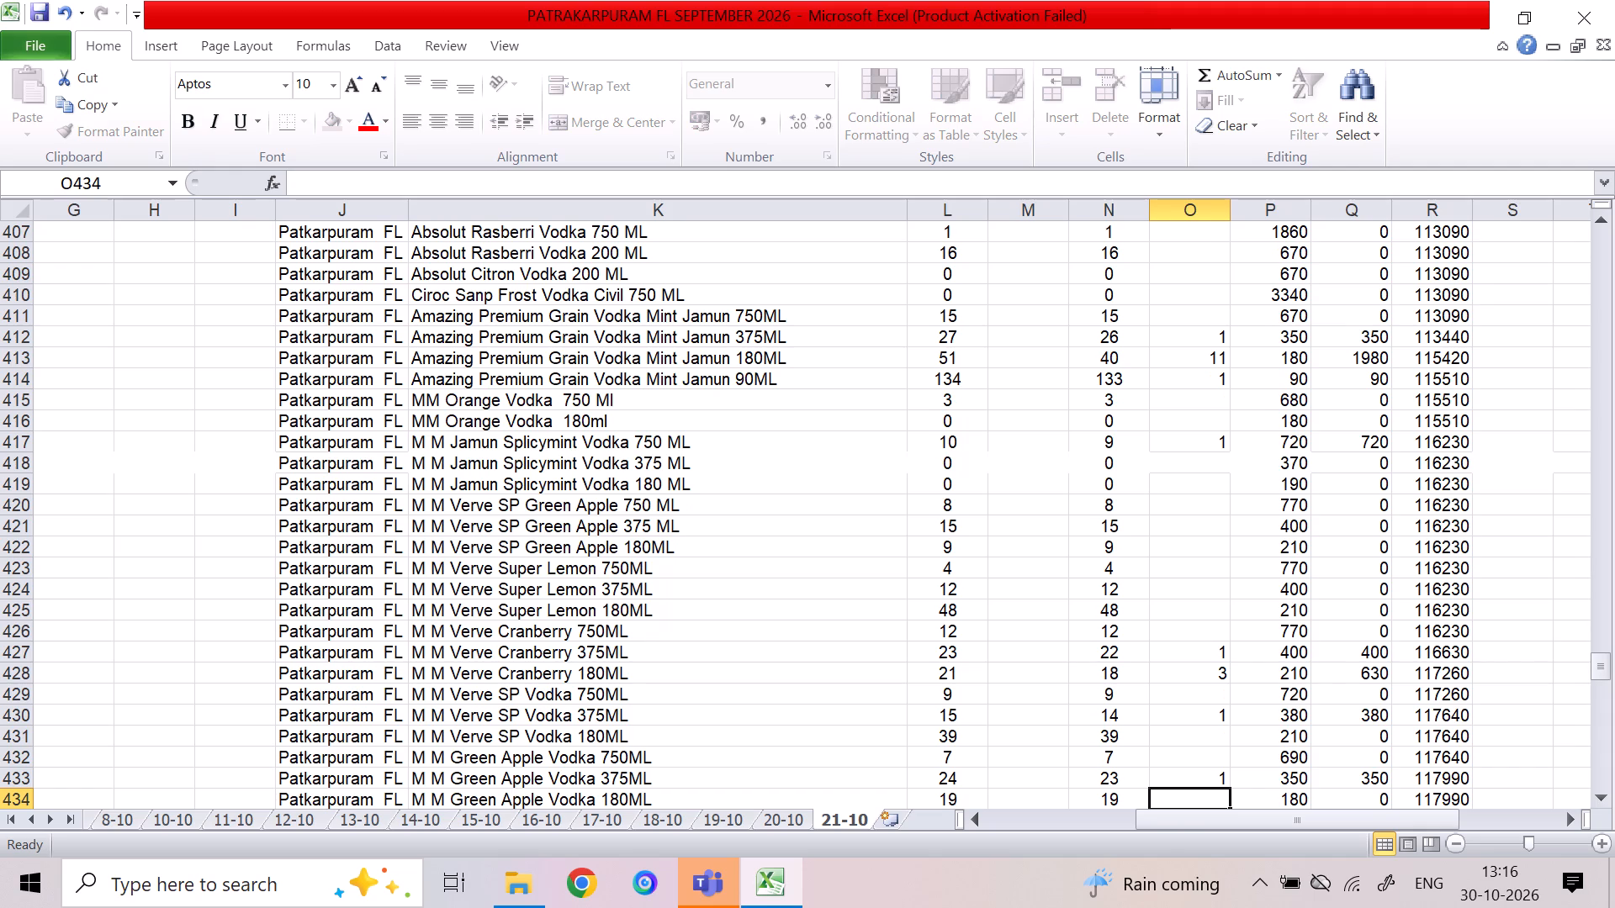
{"action": "key", "text": "2"}
{"action": "key", "text": "Down"}
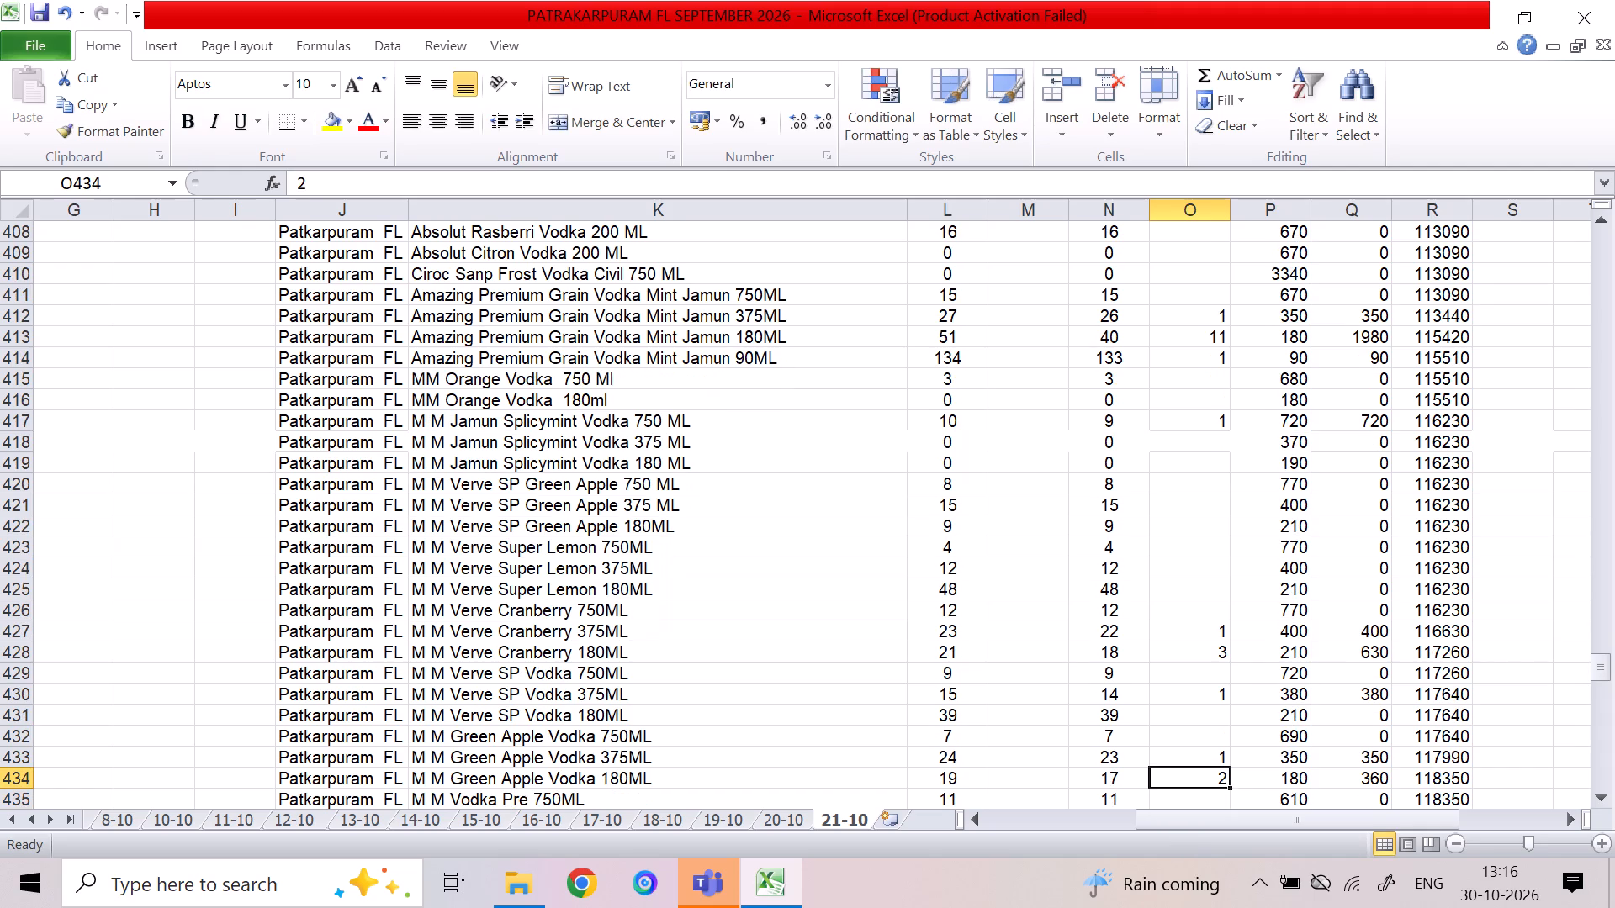
Enter the M M Vodka Pre quantities in column O: 1 for 750ML, 3 for 375ML and 25 for 180ML.
{"action": "key", "text": "Down"}
{"action": "key", "text": "1"}
{"action": "key", "text": "Down"}
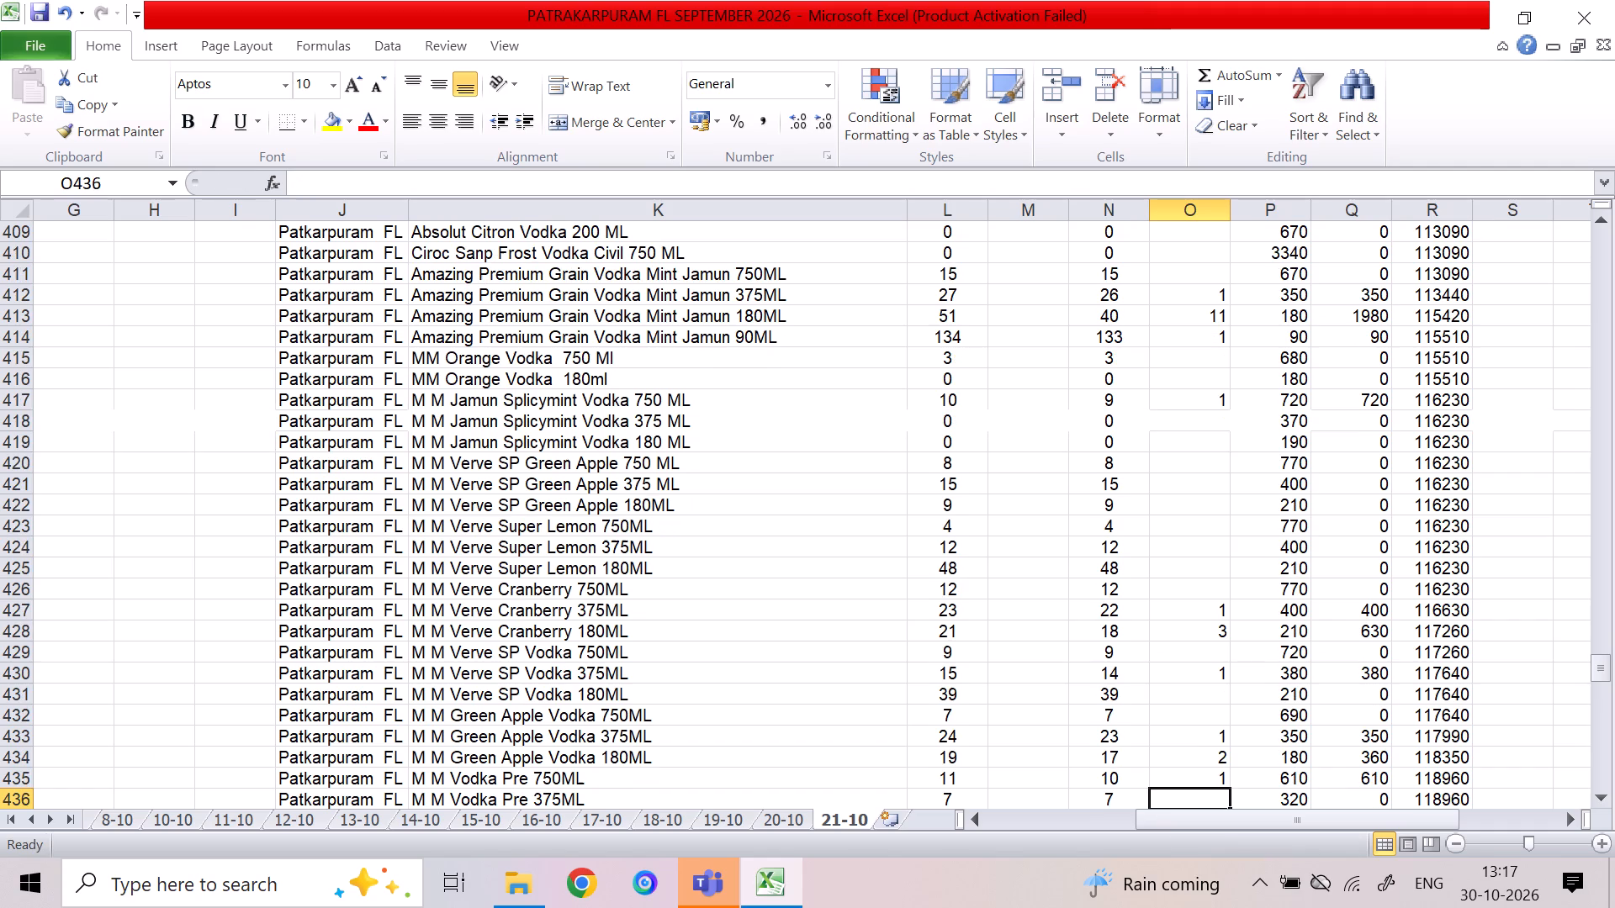
{"action": "key", "text": "3"}
{"action": "key", "text": "Down"}
{"action": "type", "text": "245"}
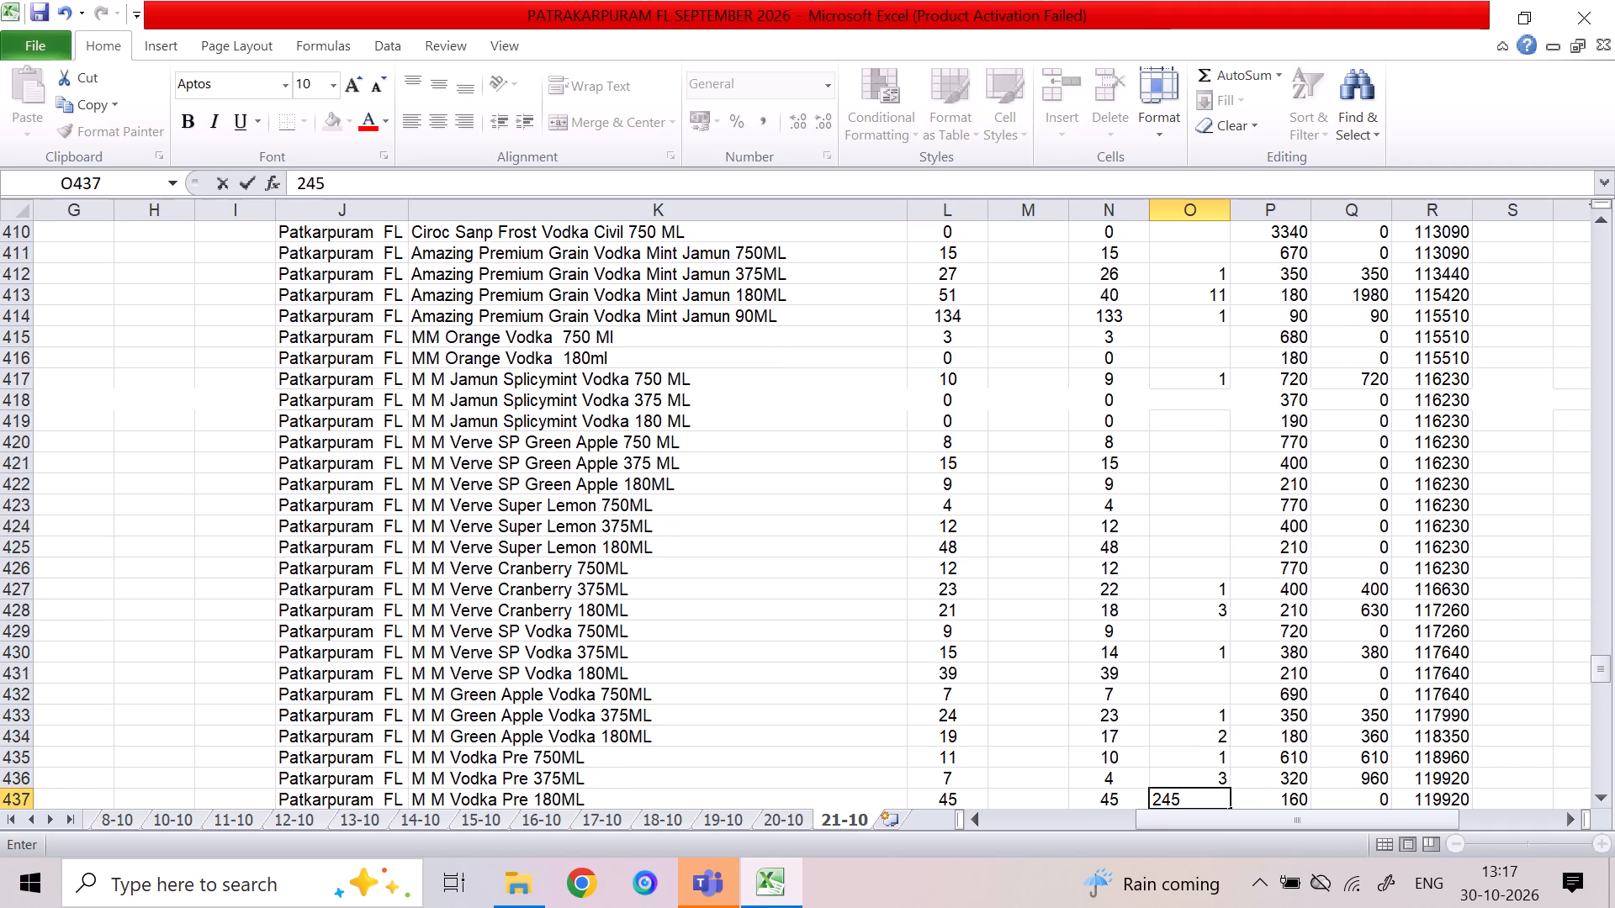
{"action": "key", "text": "BackSpace"}
{"action": "key", "text": "BackSpace"}
{"action": "key", "text": "5"}
{"action": "key", "text": "Down"}
{"action": "key", "text": "Up"}
{"action": "key", "text": "Up"}
{"action": "key", "text": "Up"}
{"action": "key", "text": "Left"}
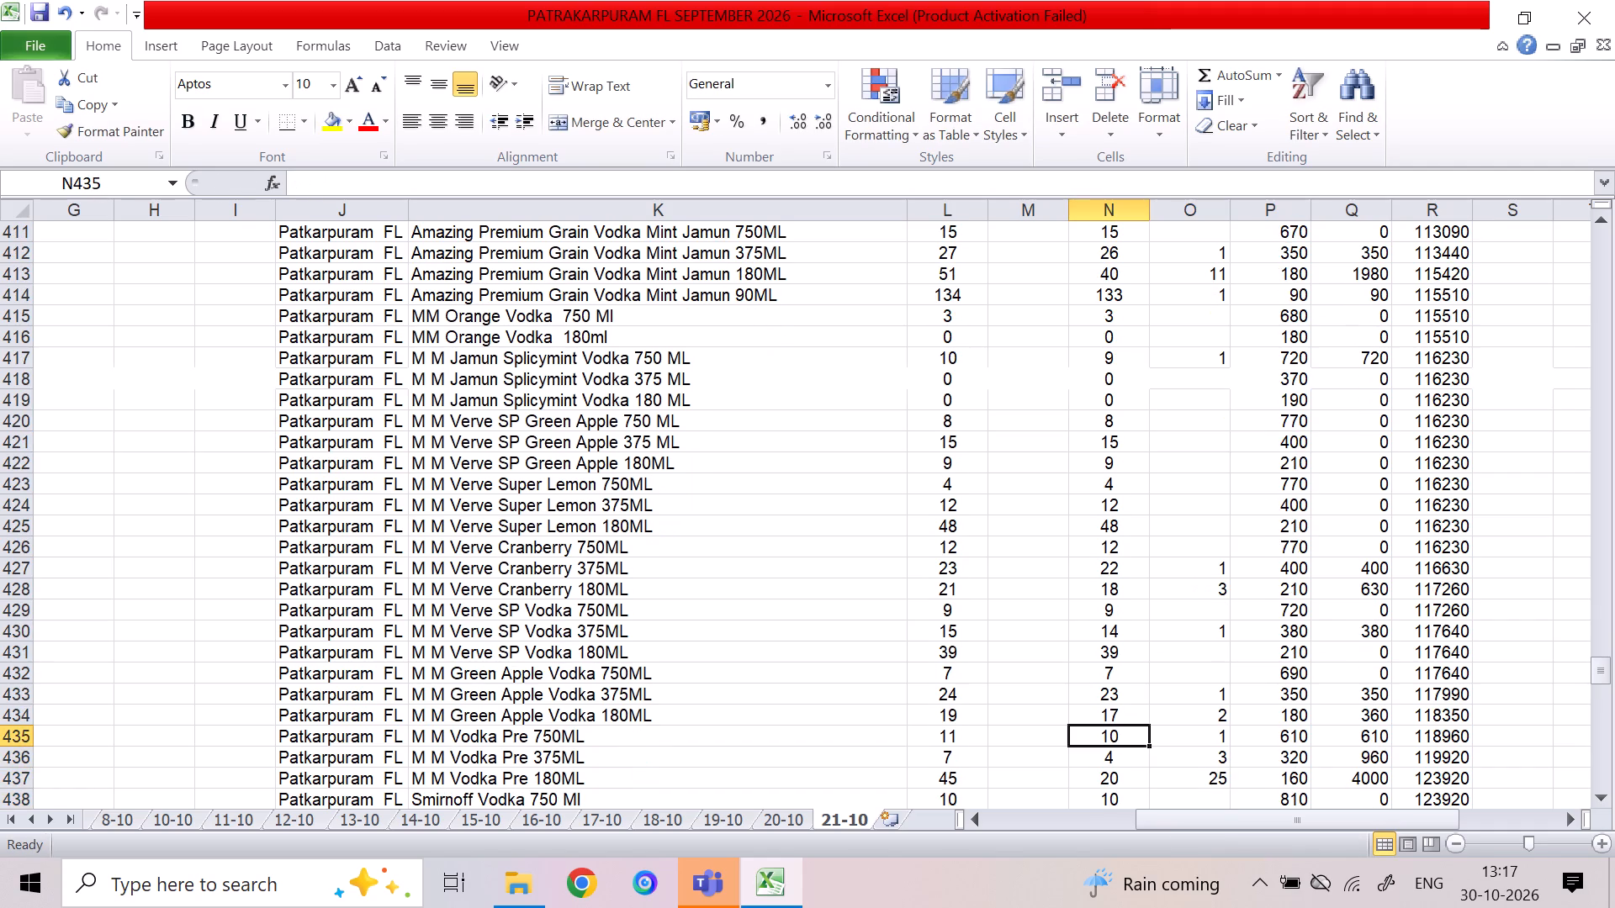
{"action": "key", "text": "Down"}
{"action": "key", "text": "Down"}
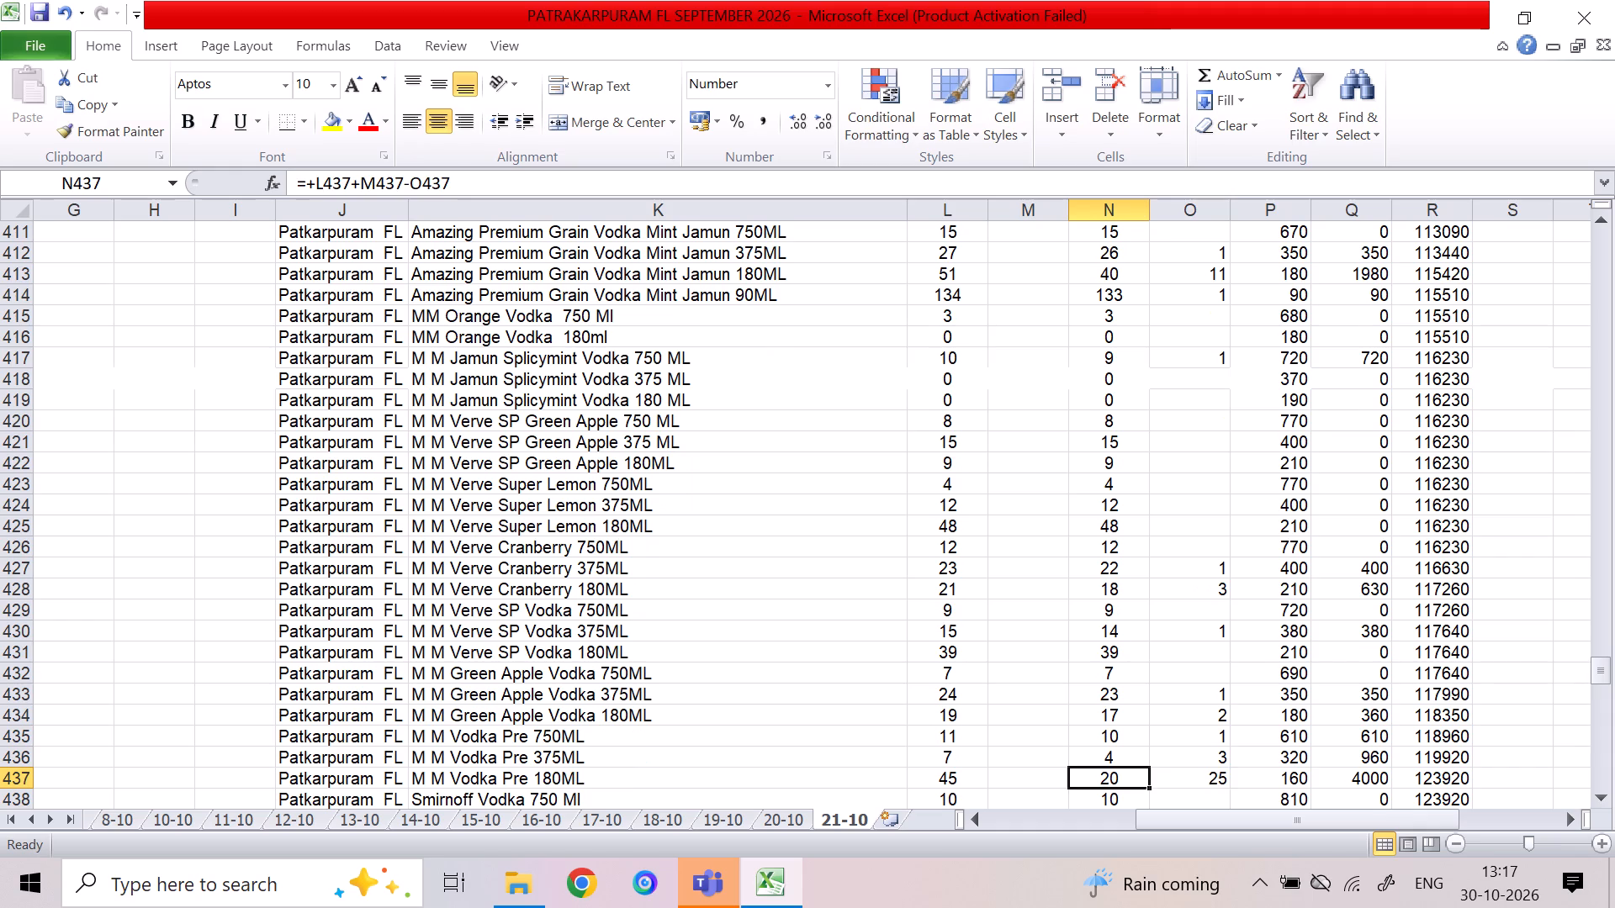
Enter 1 for Smirnoff Vodka 375 Ml and 5 for Smirnoff Vodka 180ML in column O.
{"action": "key", "text": "Right"}
{"action": "key", "text": "Down"}
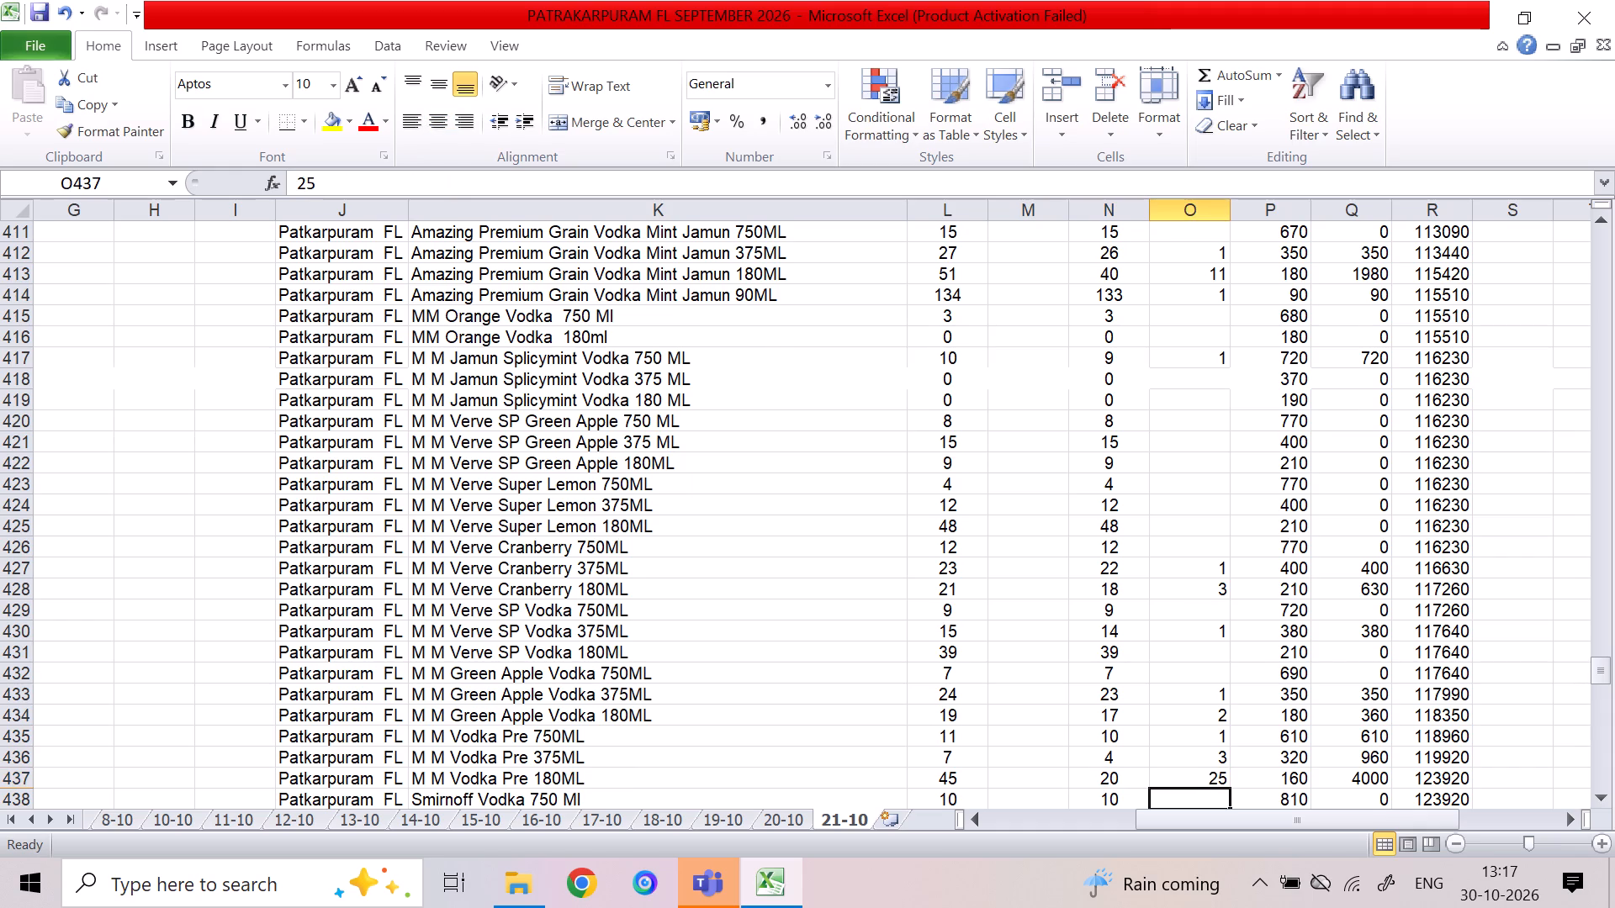
{"action": "key", "text": "Down"}
{"action": "key", "text": "Down"}
{"action": "key", "text": "Up"}
{"action": "key", "text": "Down"}
{"action": "key", "text": "Up"}
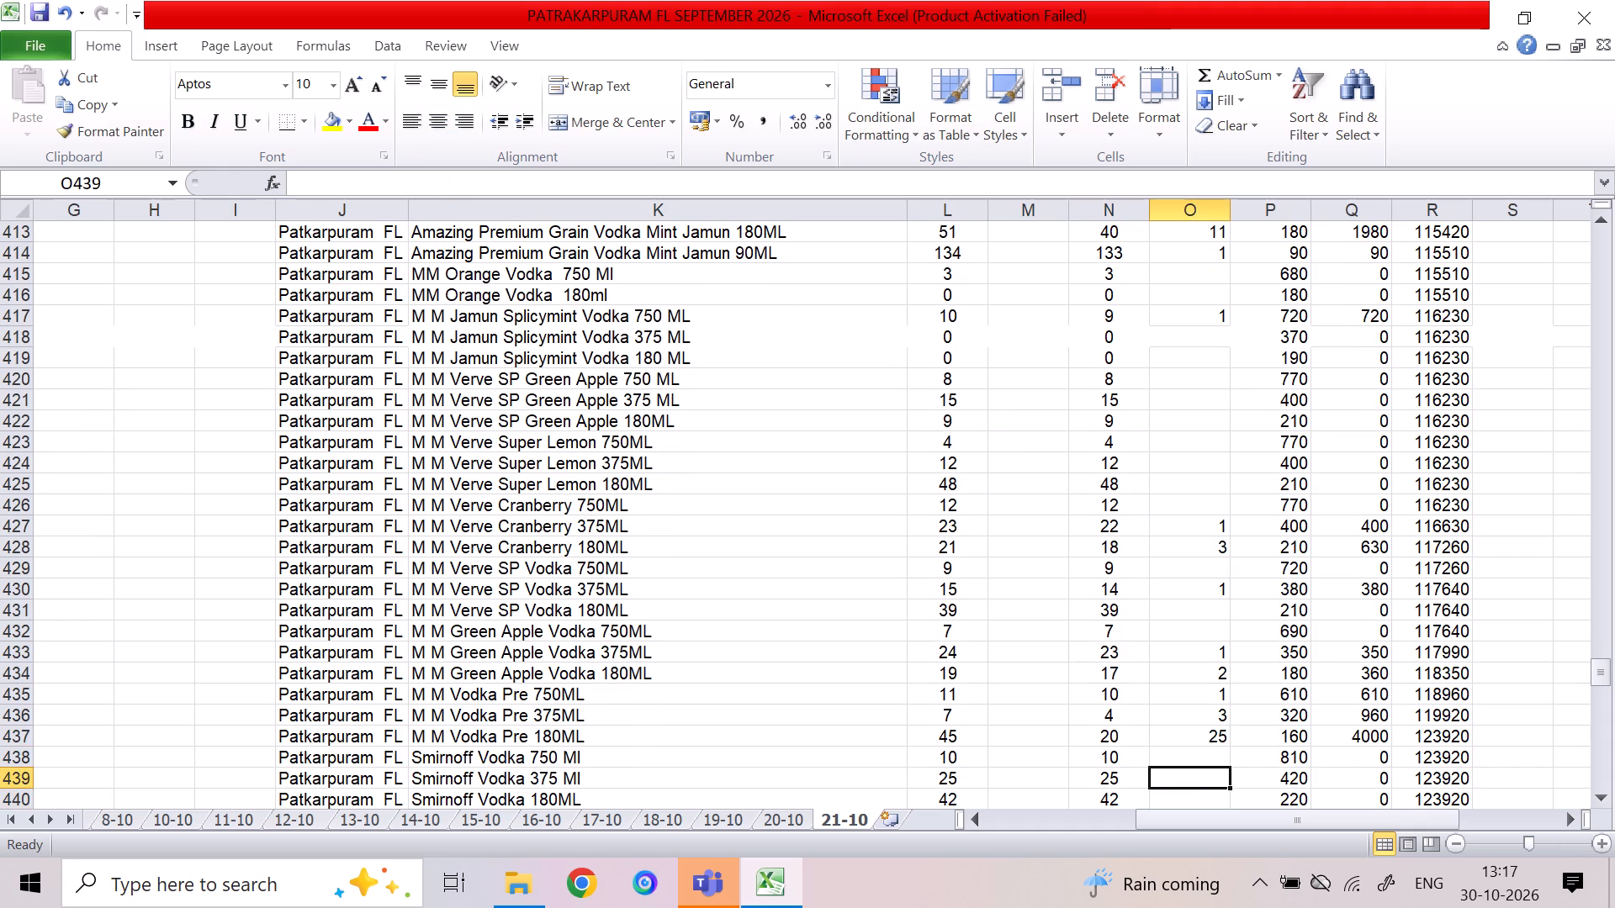
{"action": "key", "text": "1"}
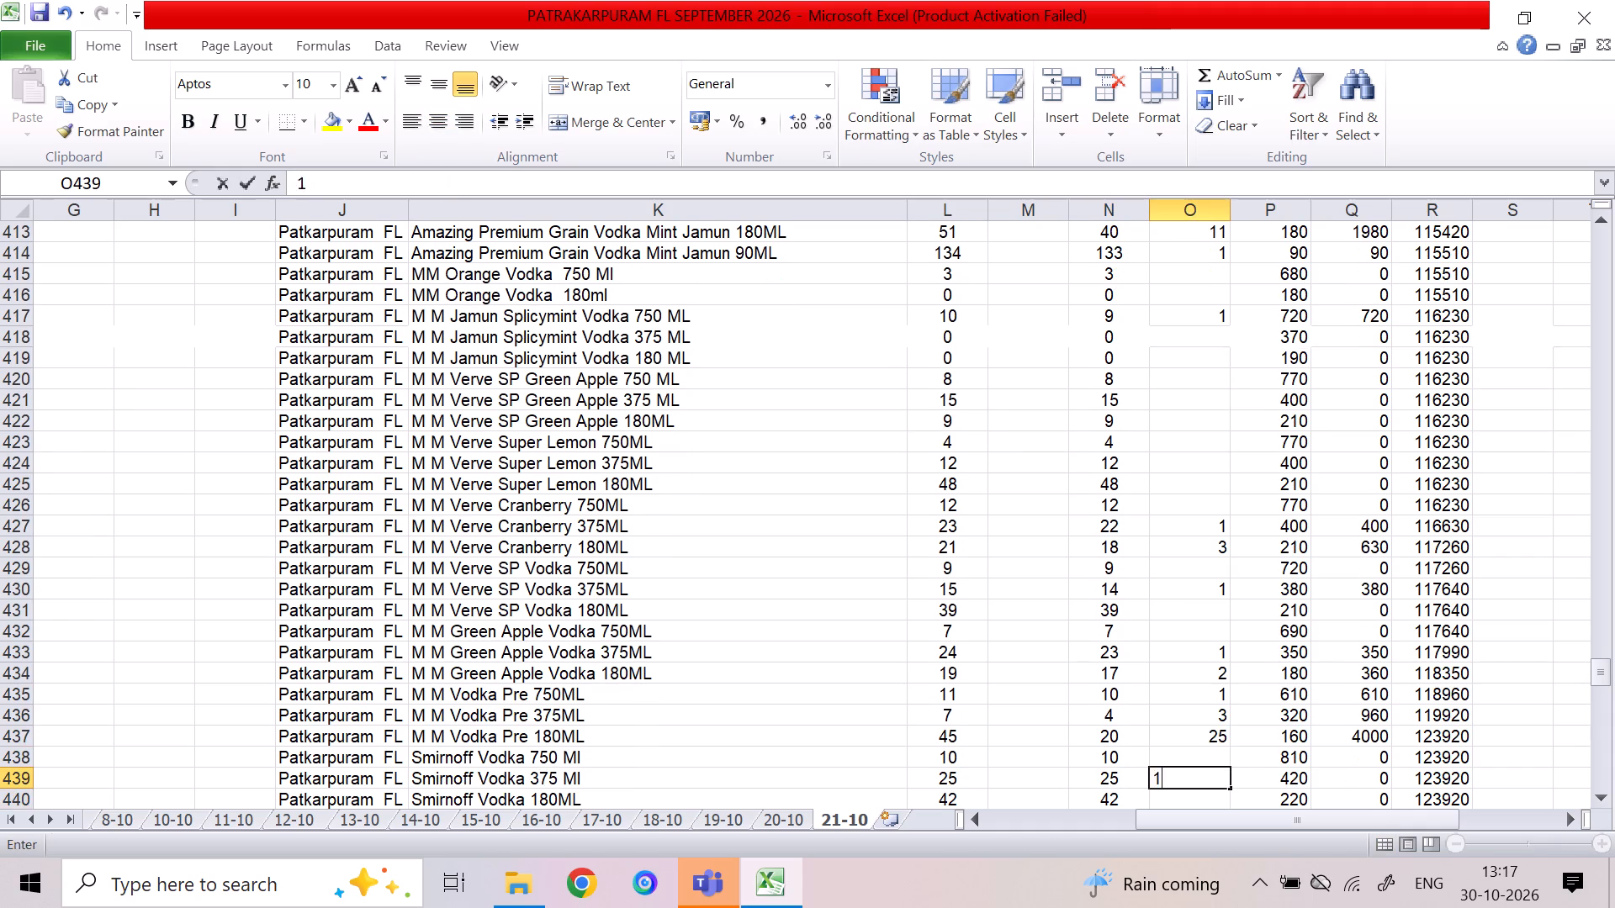
{"action": "key", "text": "Down"}
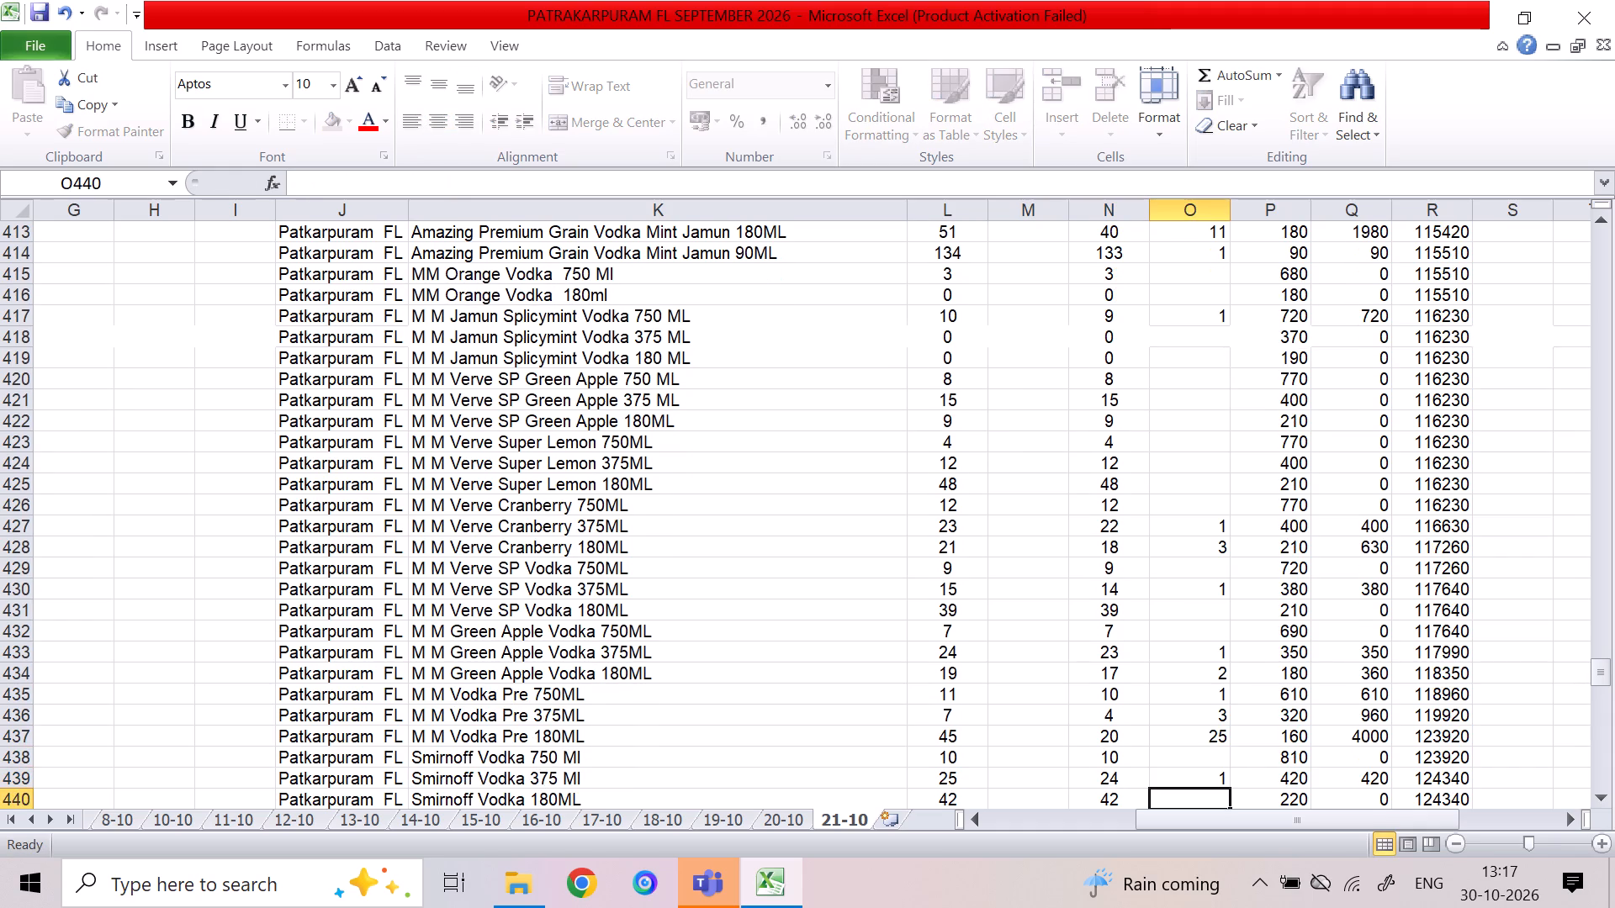
{"action": "key", "text": "5"}
{"action": "key", "text": "Down"}
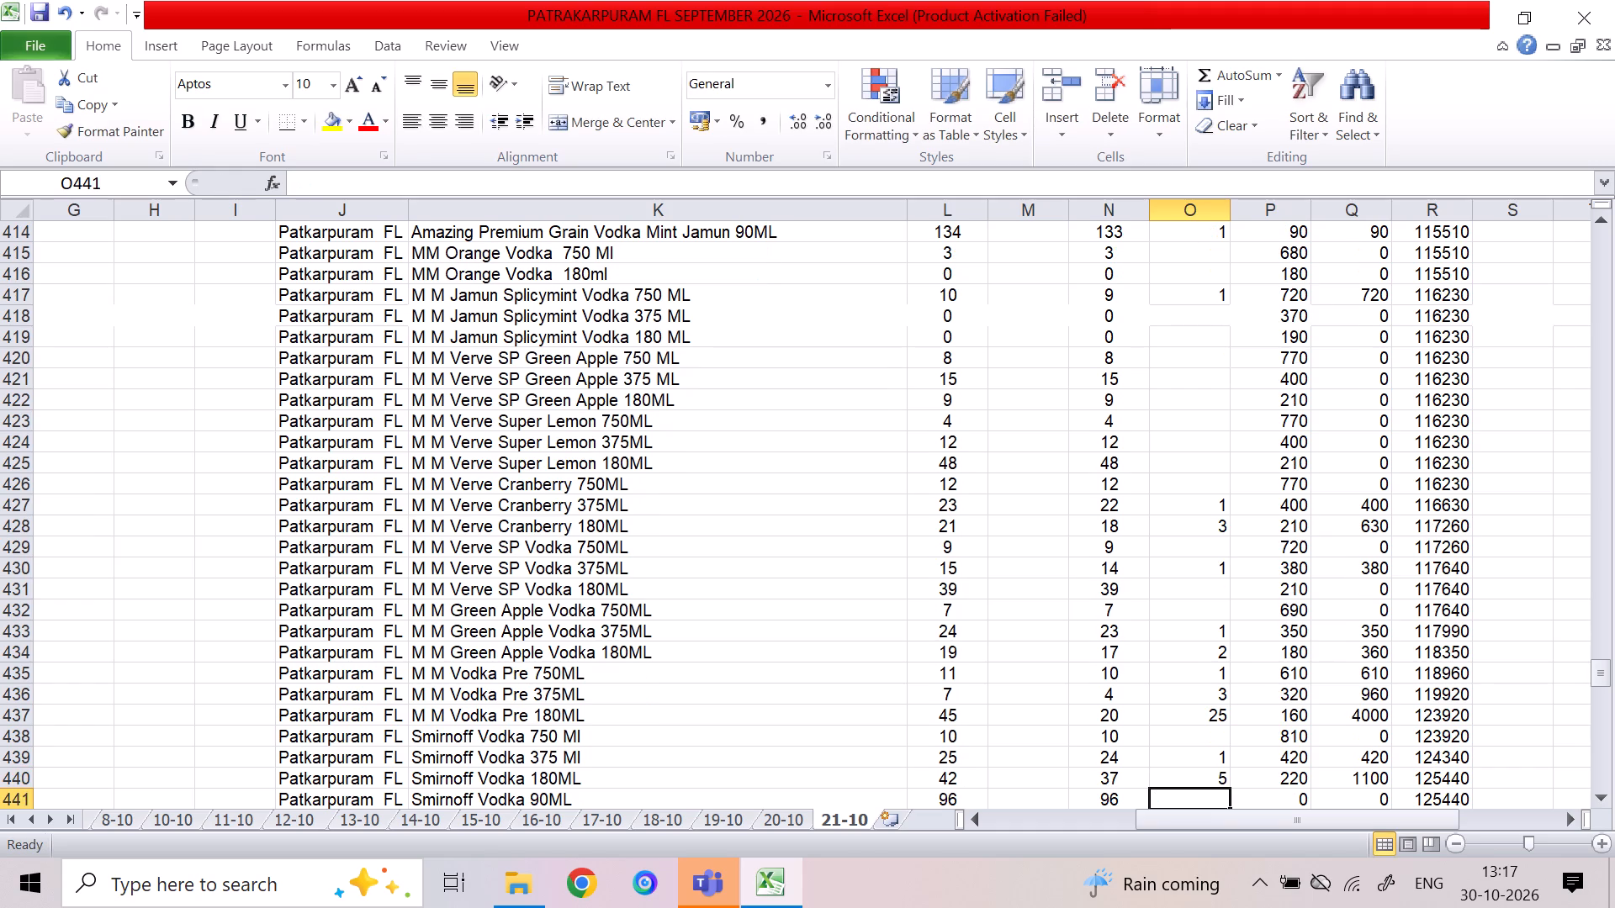
Enter 5 in column O for Amazing Premium Vodka 180ML.
{"action": "key", "text": "Down"}
{"action": "key", "text": "Down"}
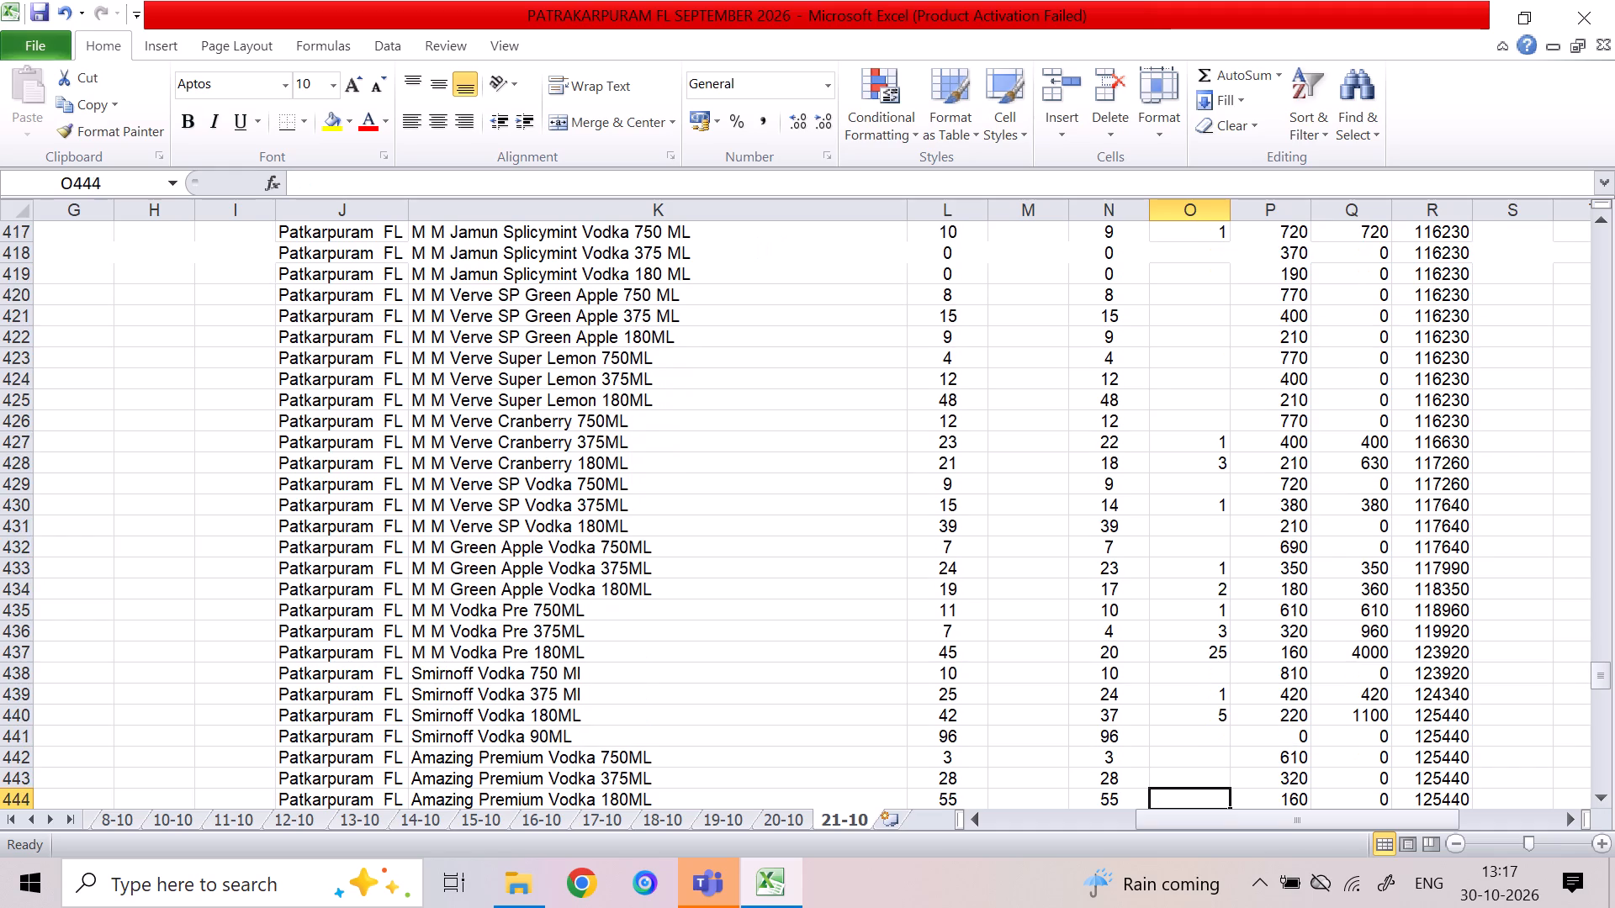
{"action": "key", "text": "5"}
{"action": "key", "text": "Down"}
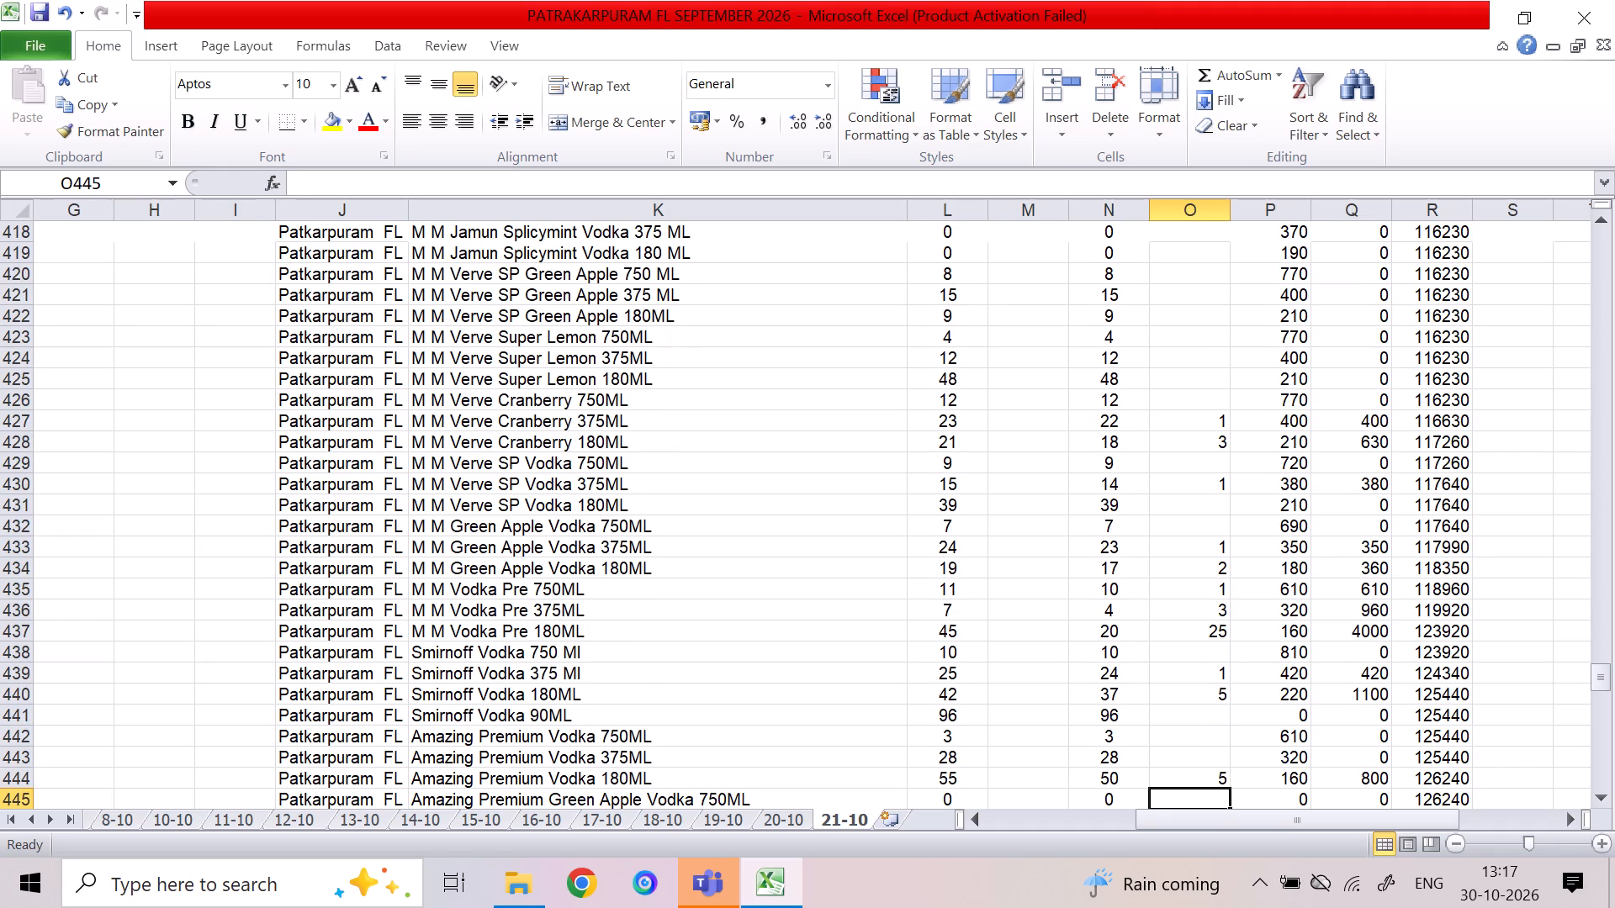
Enter 4 in column O for BORA BORA PREMIUM VODKA 180ML.
{"action": "key", "text": "Down"}
{"action": "key", "text": "Down"}
{"action": "key", "text": "Down"}
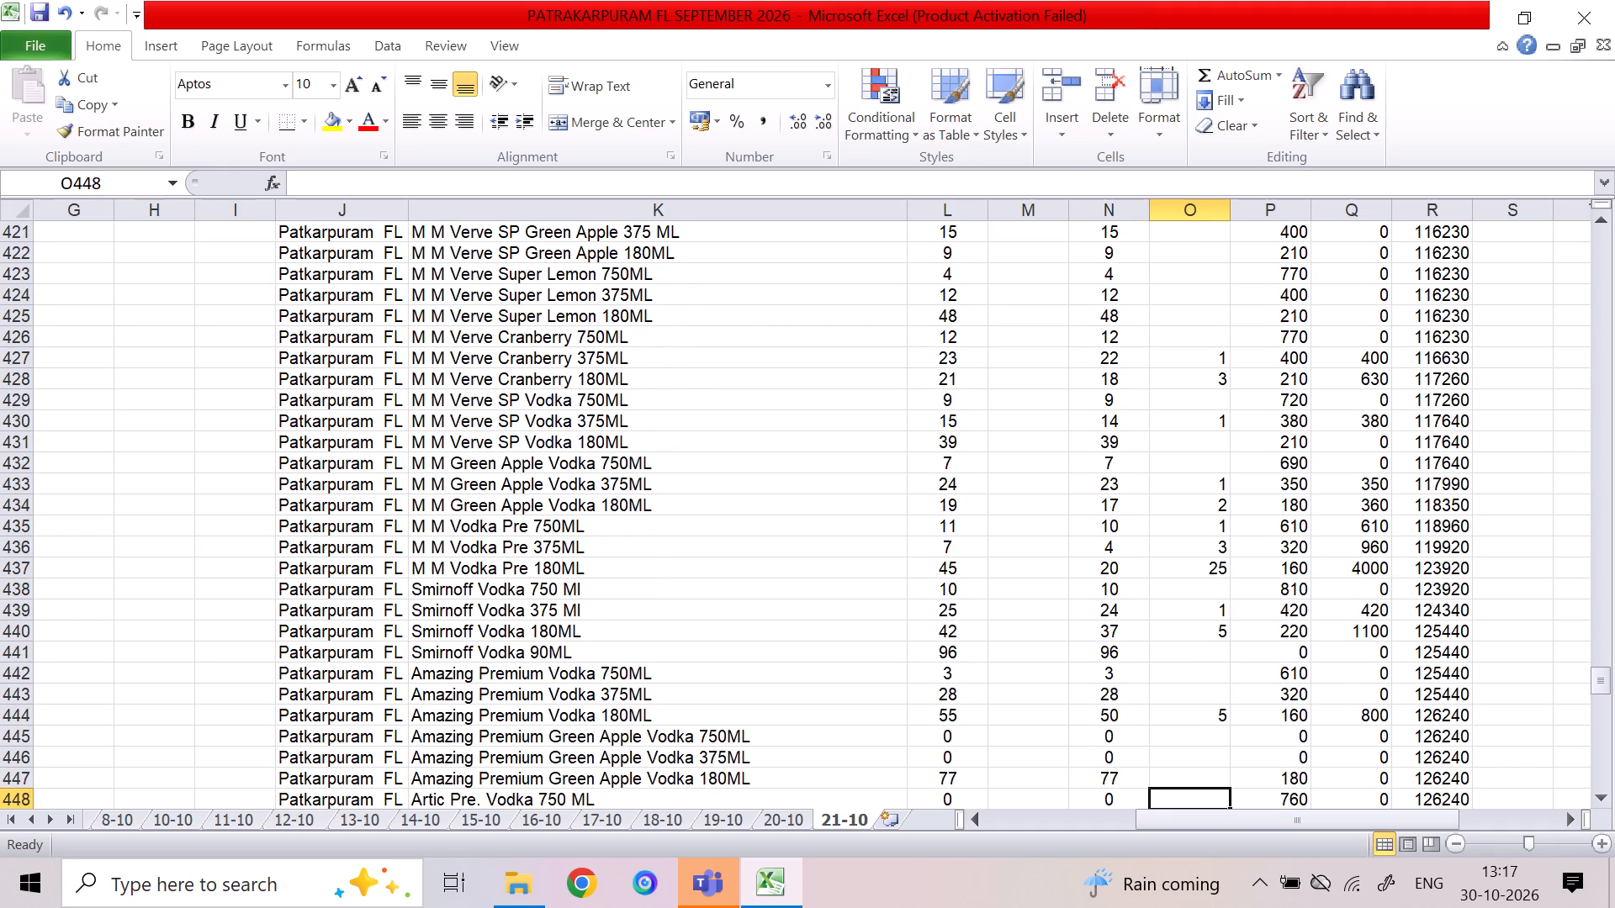
{"action": "key", "text": "Down"}
{"action": "key", "text": "Down"}
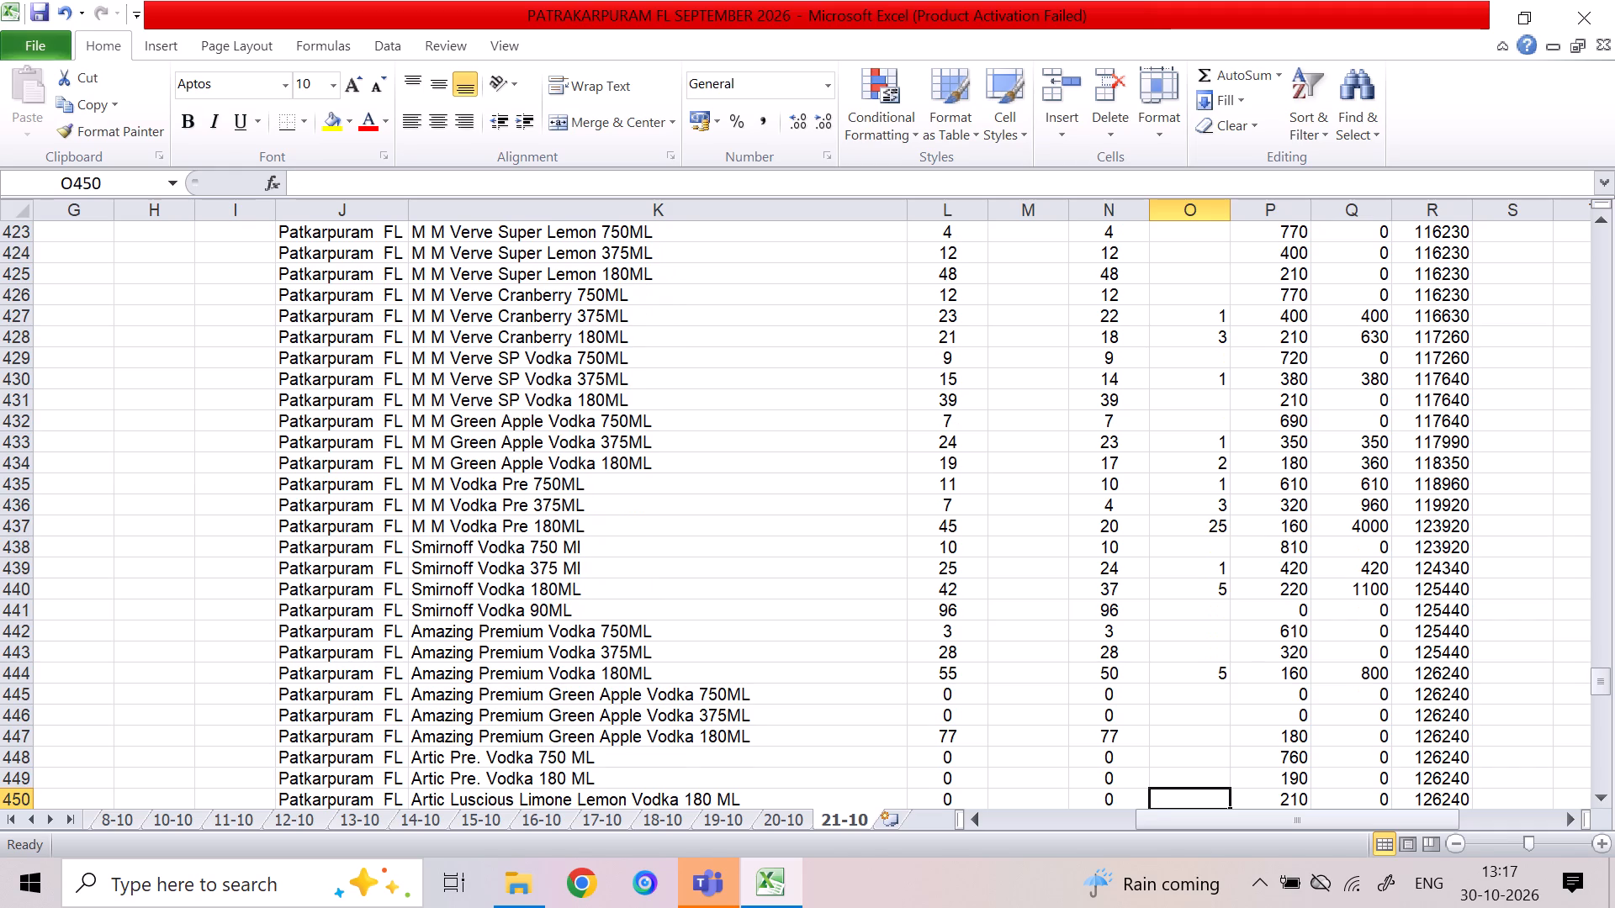
{"action": "key", "text": "Down"}
{"action": "key", "text": "Down"}
{"action": "key", "text": "Down"}
{"action": "key", "text": "Down"}
{"action": "key", "text": "Down"}
{"action": "key", "text": "Down"}
{"action": "key", "text": "Down"}
{"action": "key", "text": "Down"}
{"action": "key", "text": "Down"}
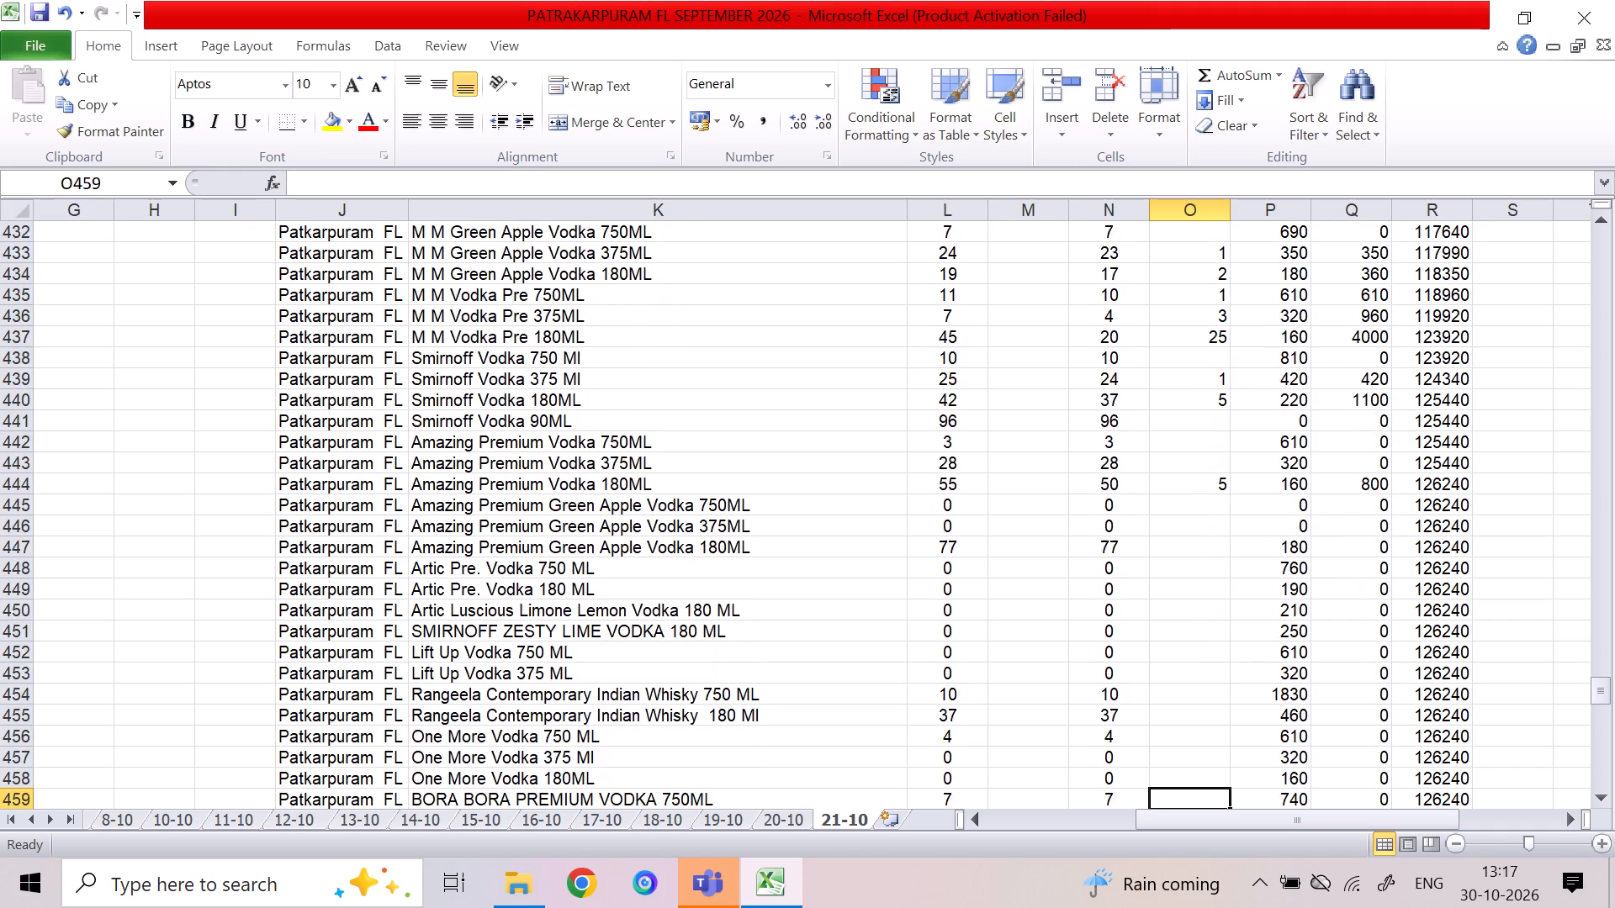
{"action": "key", "text": "Down"}
{"action": "key", "text": "Down"}
{"action": "key", "text": "Up"}
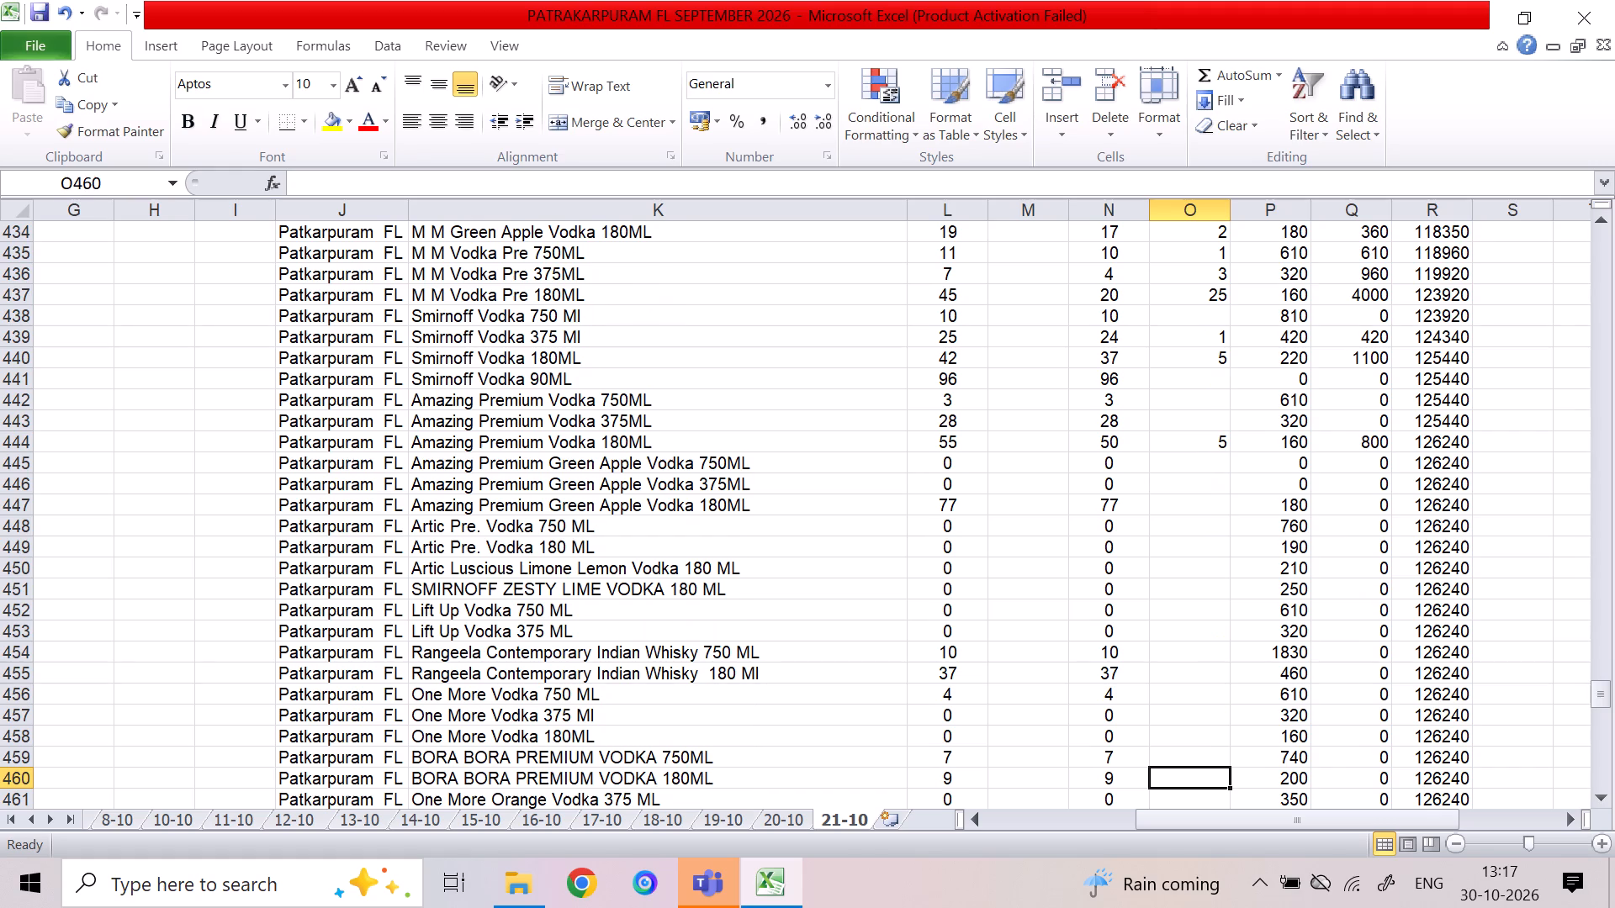
{"action": "key", "text": "Left"}
{"action": "key", "text": "Left"}
{"action": "key", "text": "Left"}
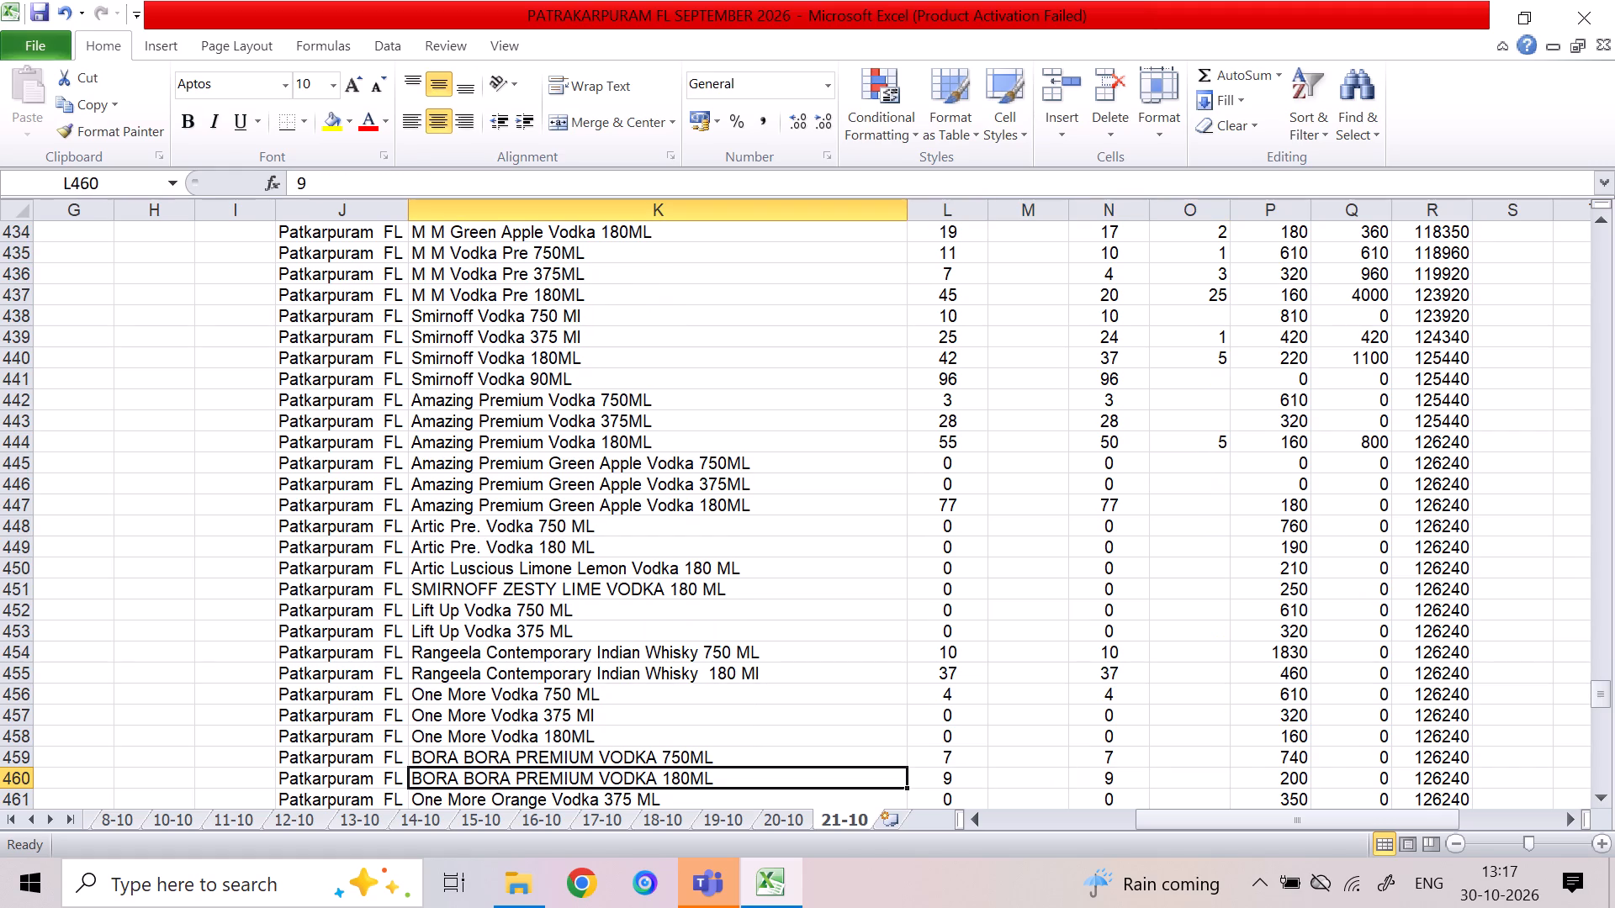
{"action": "key", "text": "Up"}
{"action": "key", "text": "Down"}
{"action": "key", "text": "Right"}
{"action": "key", "text": "Right"}
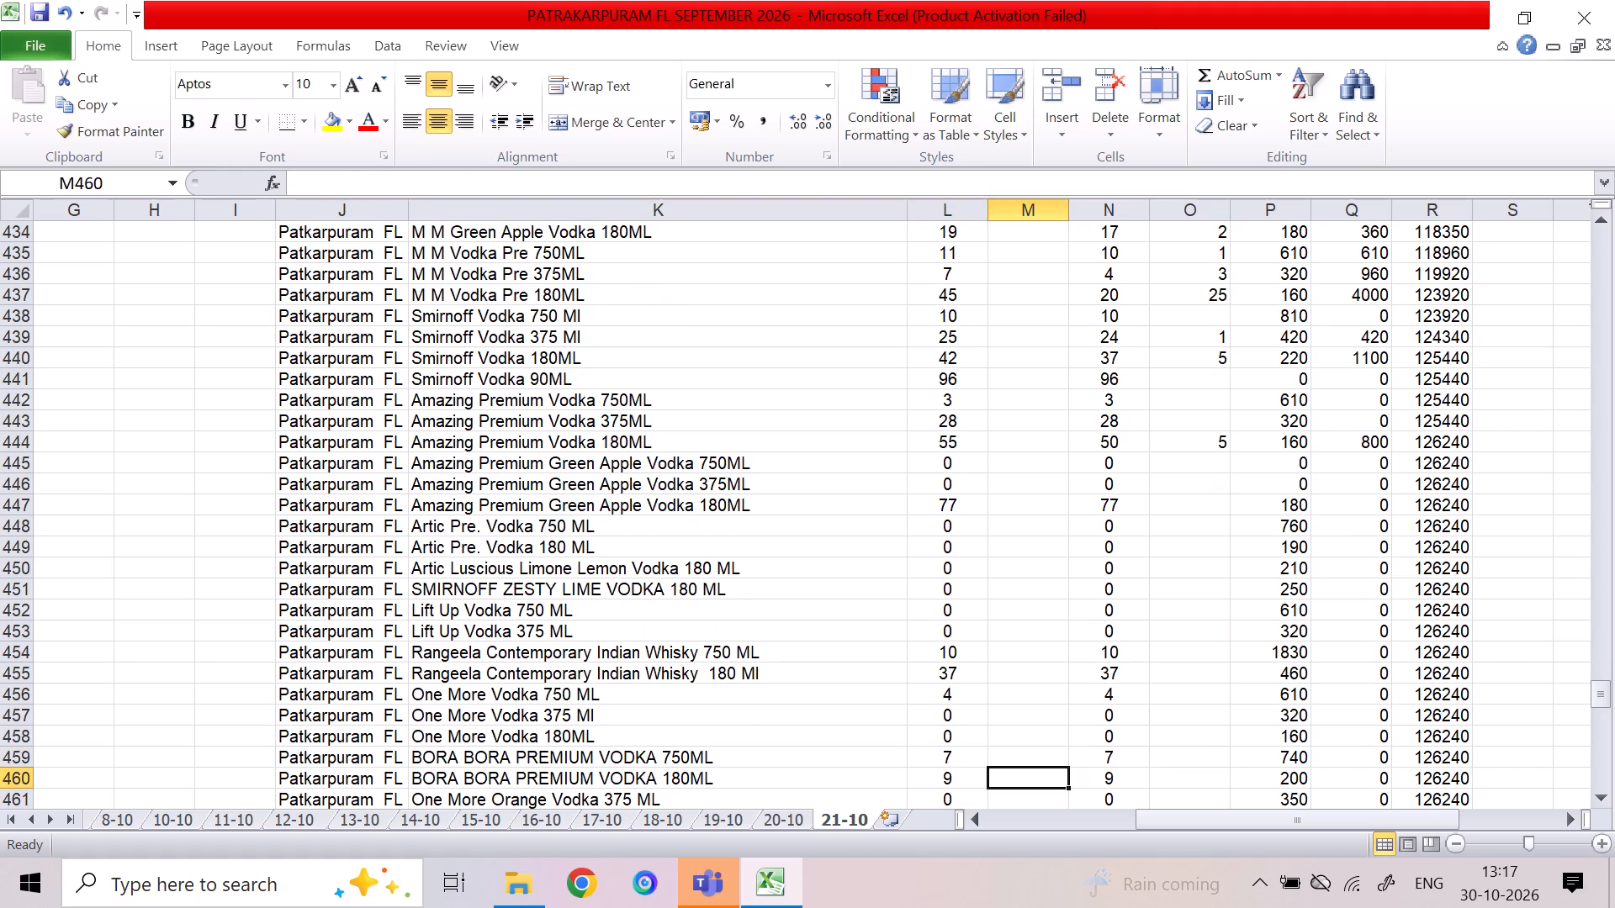
{"action": "key", "text": "Right"}
{"action": "key", "text": "Right"}
{"action": "key", "text": "Down"}
{"action": "key", "text": "Down"}
{"action": "key", "text": "Down"}
{"action": "key", "text": "Down"}
{"action": "key", "text": "Down"}
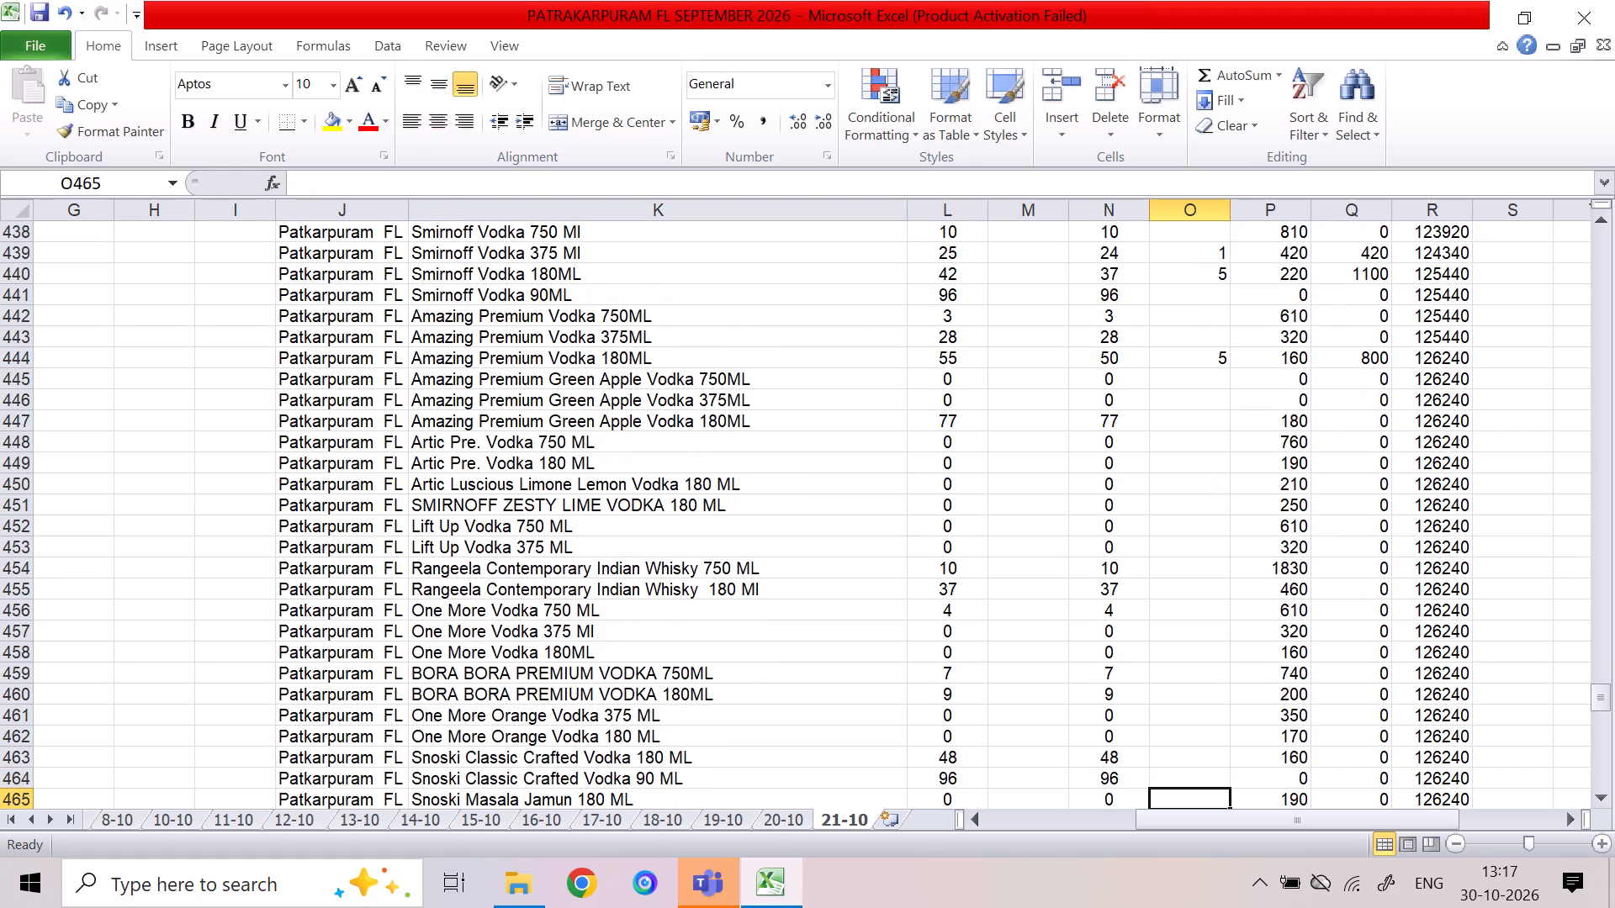
{"action": "key", "text": "Up"}
{"action": "key", "text": "Up"}
{"action": "key", "text": "Up"}
{"action": "key", "text": "Up"}
{"action": "key", "text": "Up"}
{"action": "key", "text": "Up"}
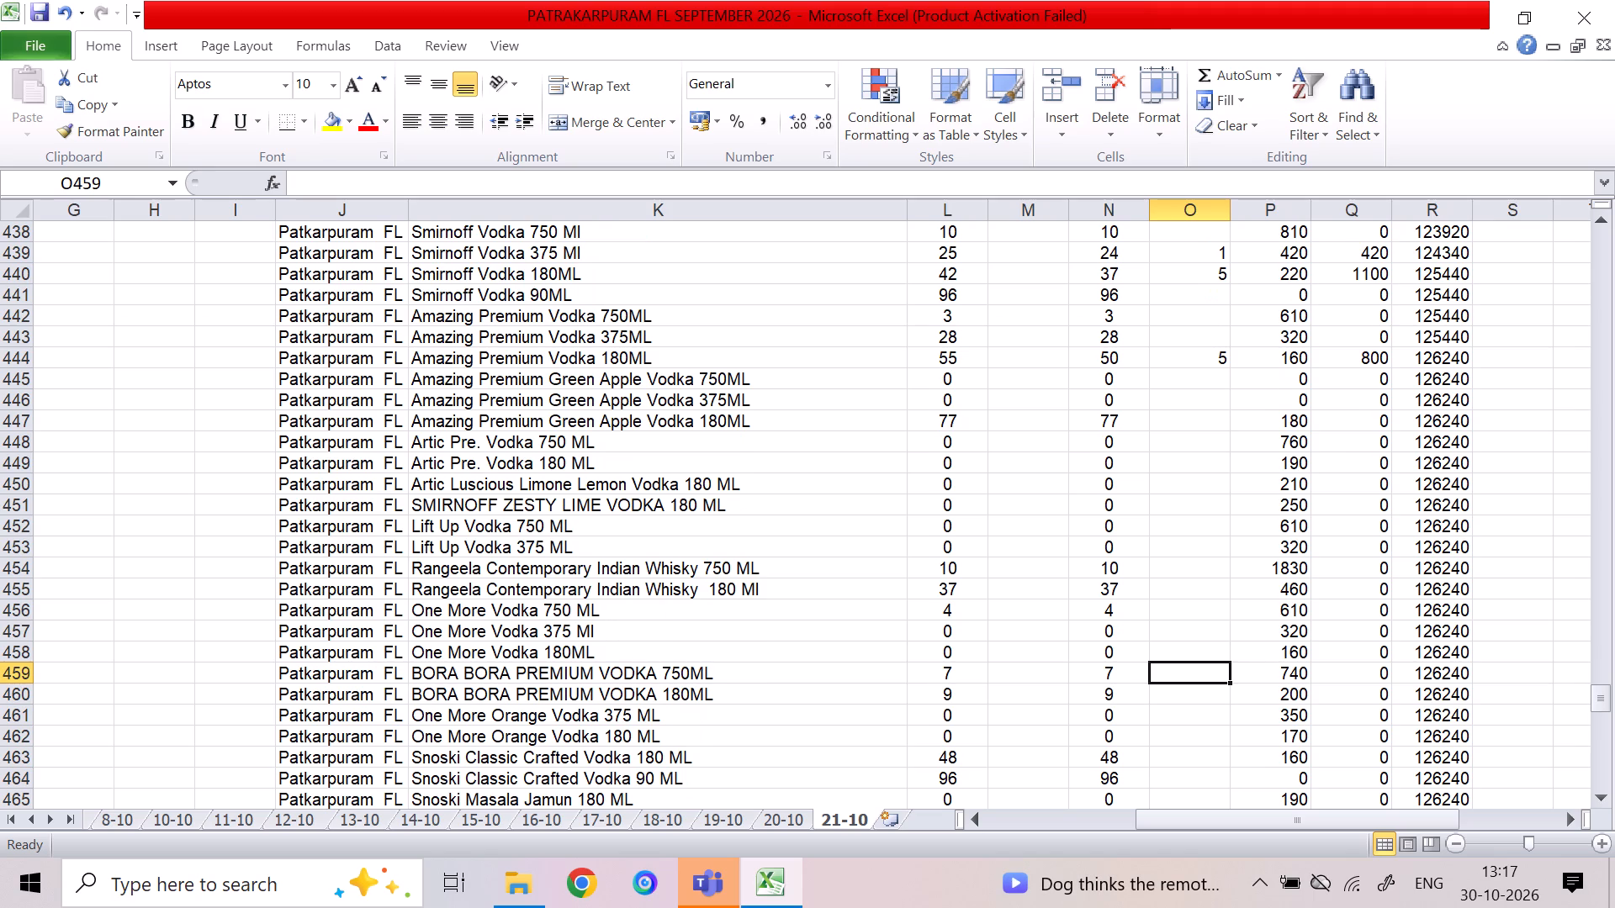
{"action": "key", "text": "Down"}
{"action": "key", "text": "4"}
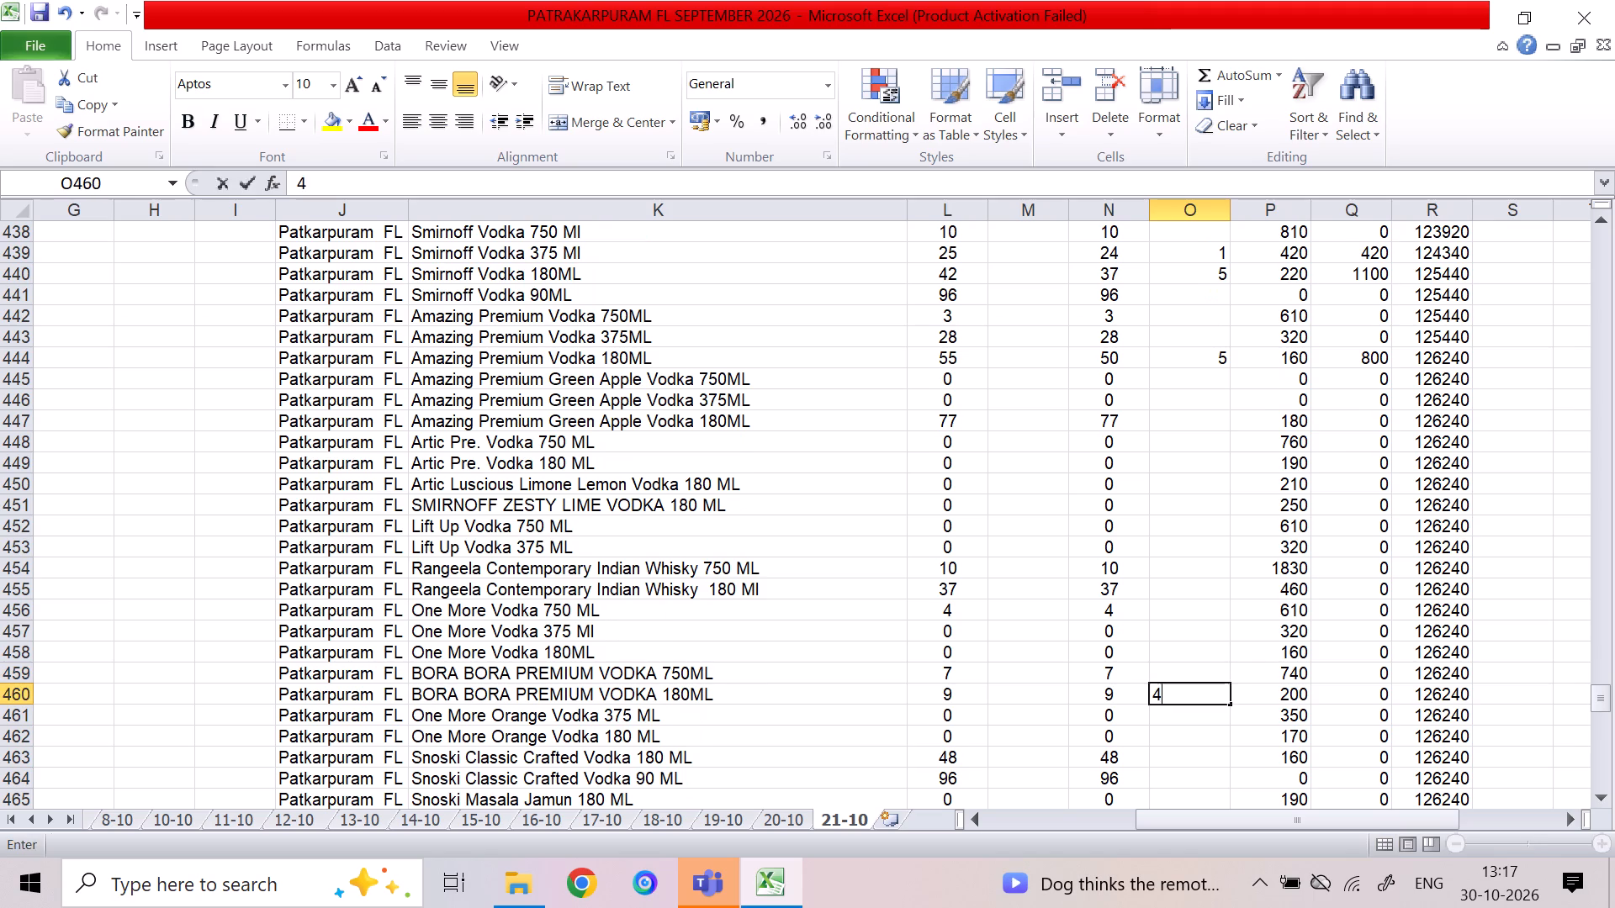
{"action": "key", "text": "Down"}
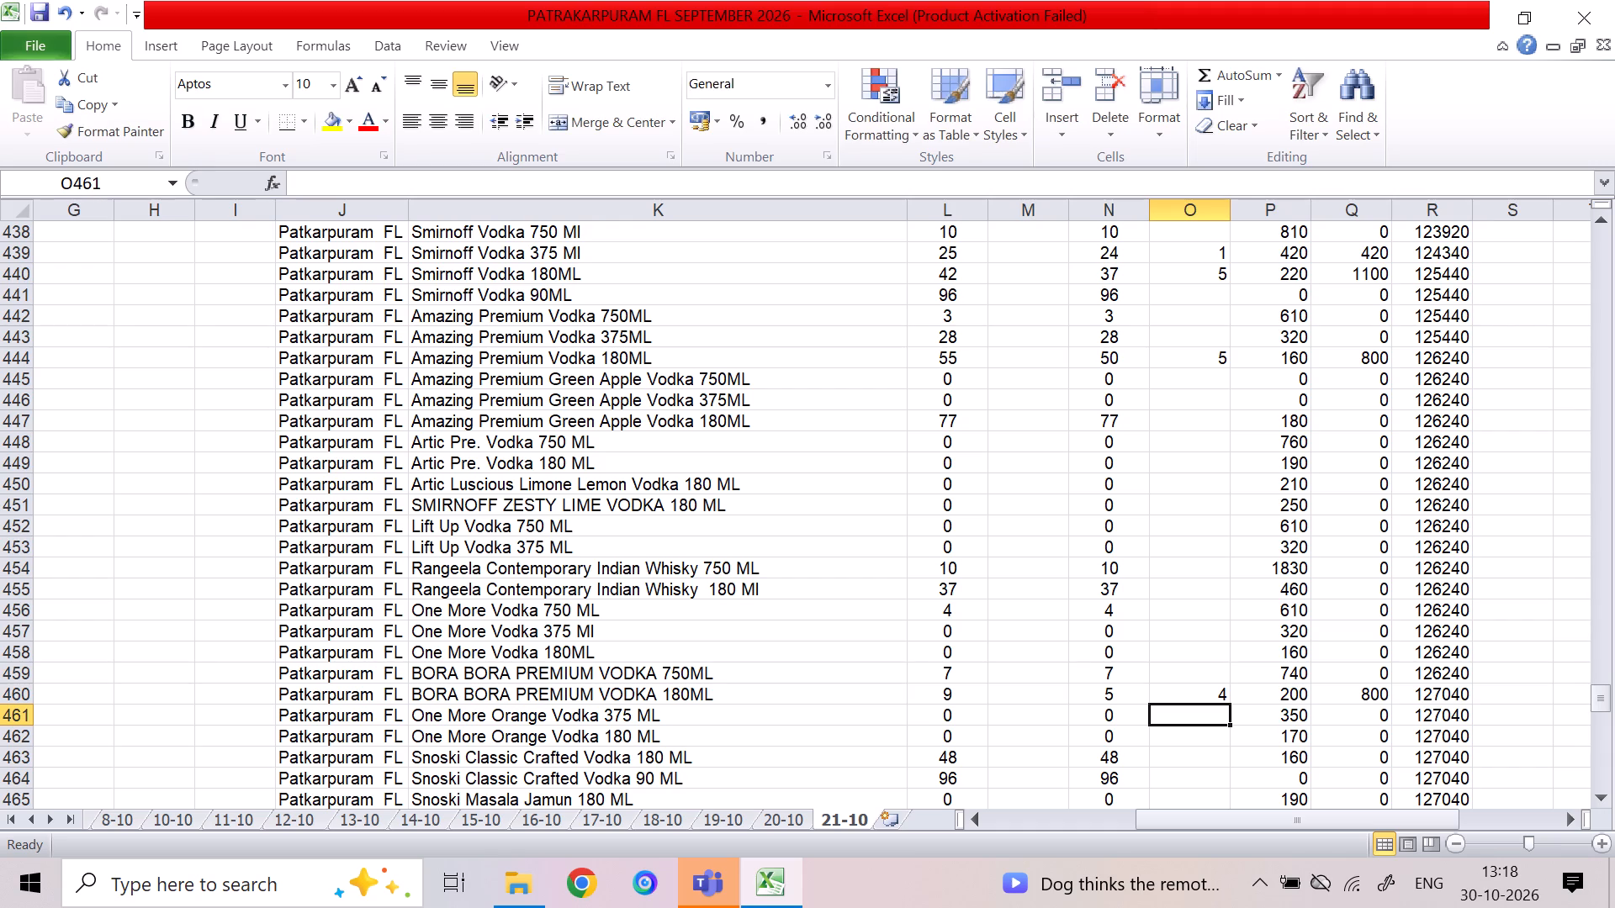
Enter 1 in column O for Rangeela Contemporary Indian Whisky 750 ML.
{"action": "key", "text": "Up"}
{"action": "key", "text": "Up"}
{"action": "key", "text": "Up"}
{"action": "key", "text": "Up"}
{"action": "key", "text": "Up"}
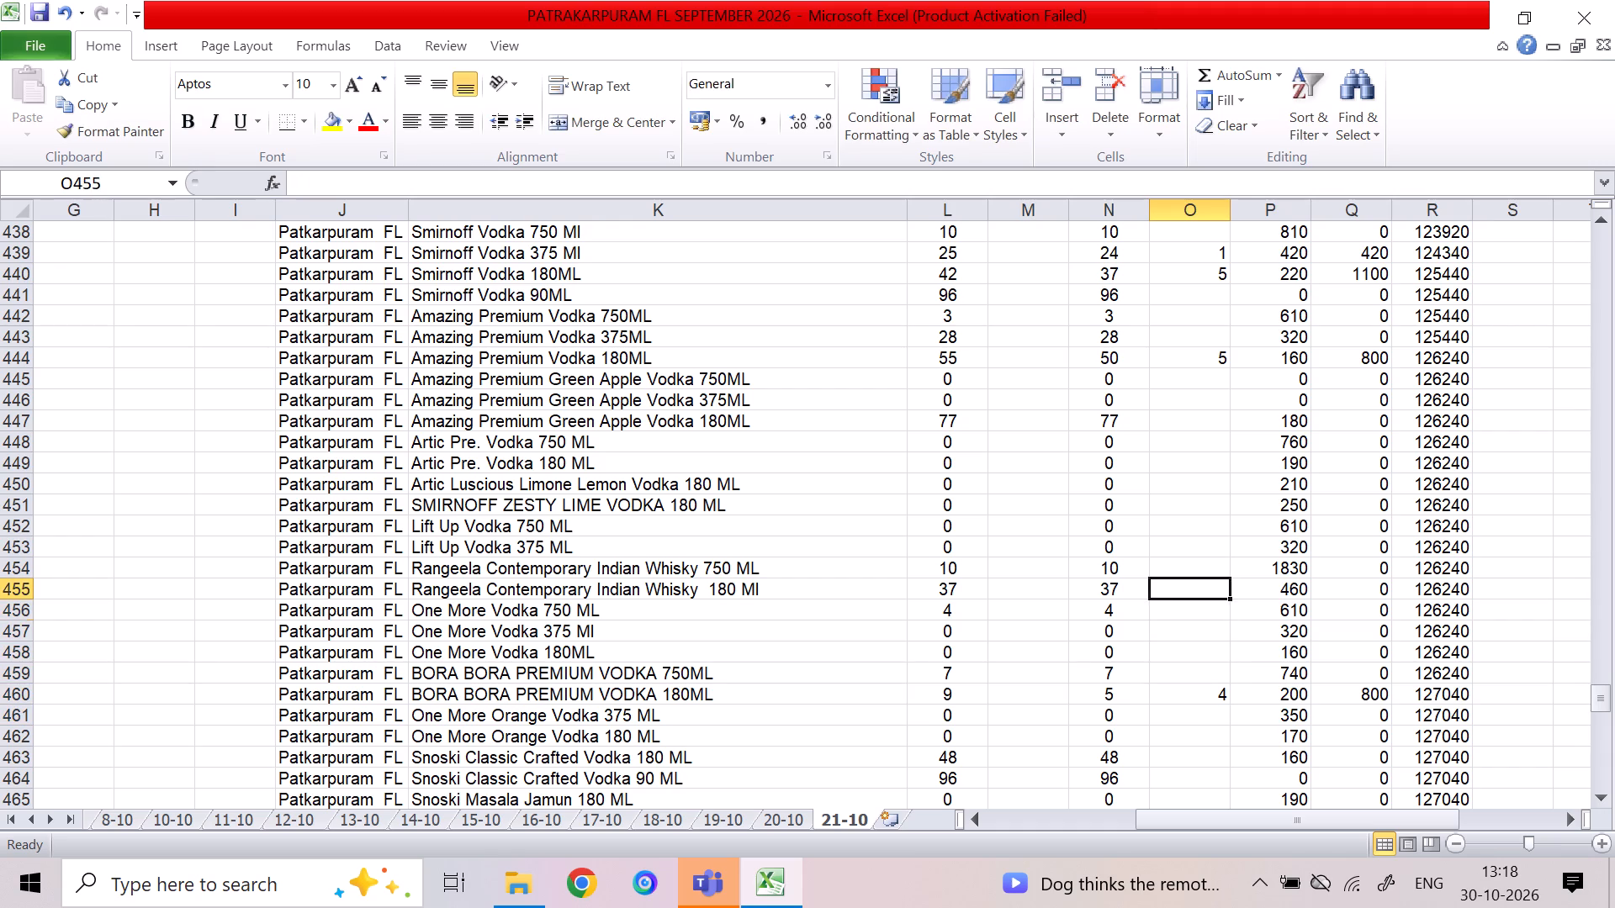
{"action": "key", "text": "Up"}
{"action": "key", "text": "Up"}
{"action": "key", "text": "Down"}
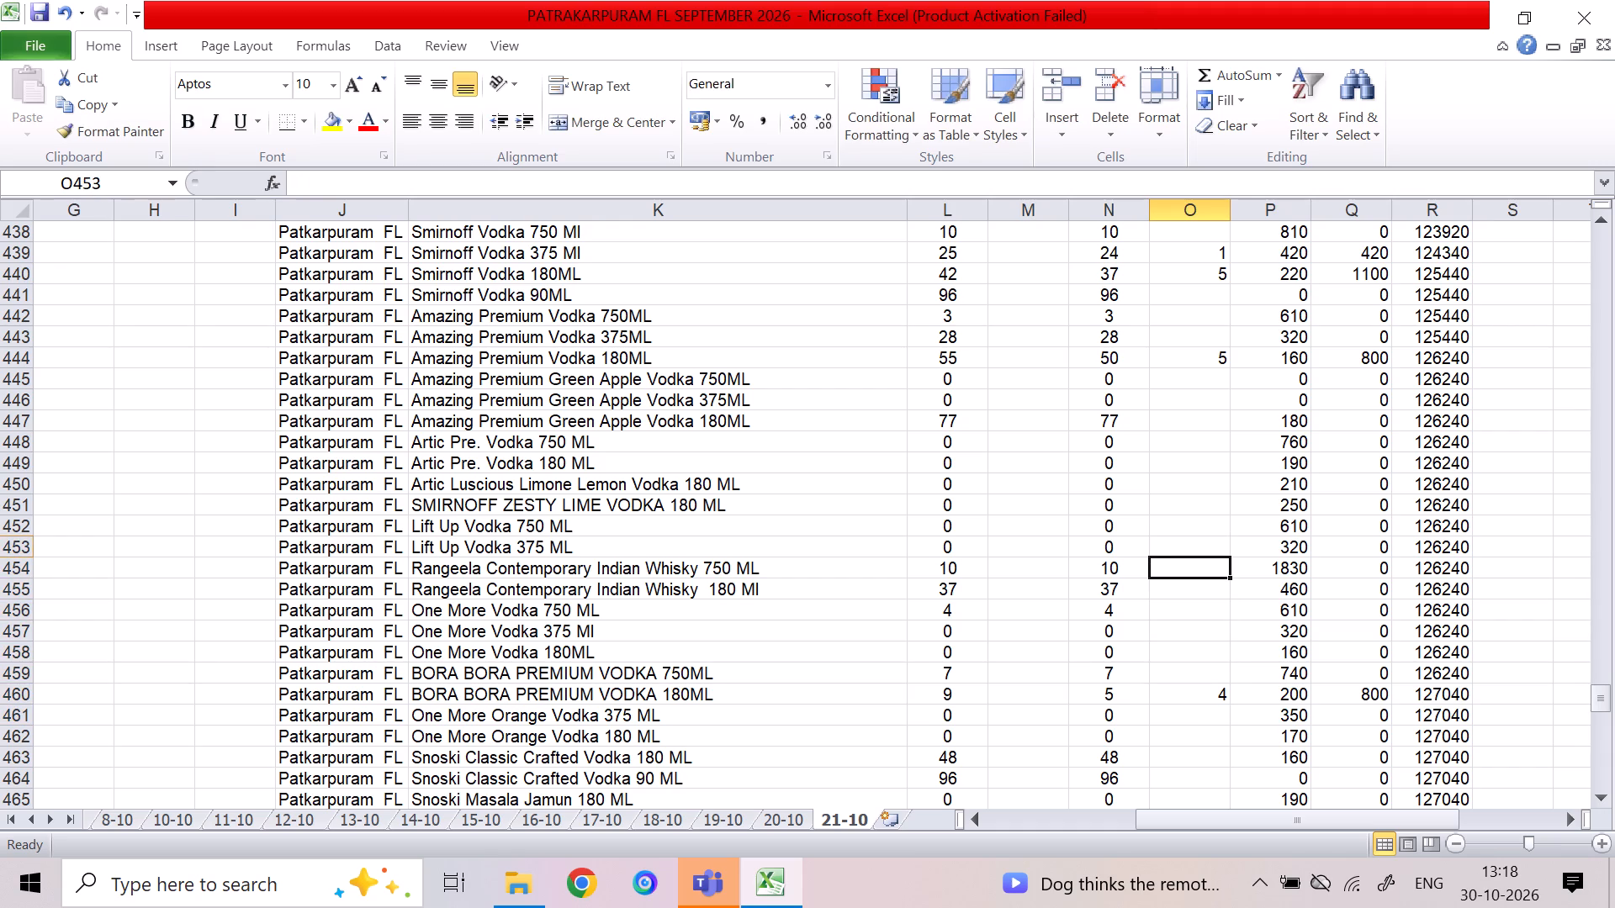
{"action": "key", "text": "1"}
{"action": "key", "text": "Down"}
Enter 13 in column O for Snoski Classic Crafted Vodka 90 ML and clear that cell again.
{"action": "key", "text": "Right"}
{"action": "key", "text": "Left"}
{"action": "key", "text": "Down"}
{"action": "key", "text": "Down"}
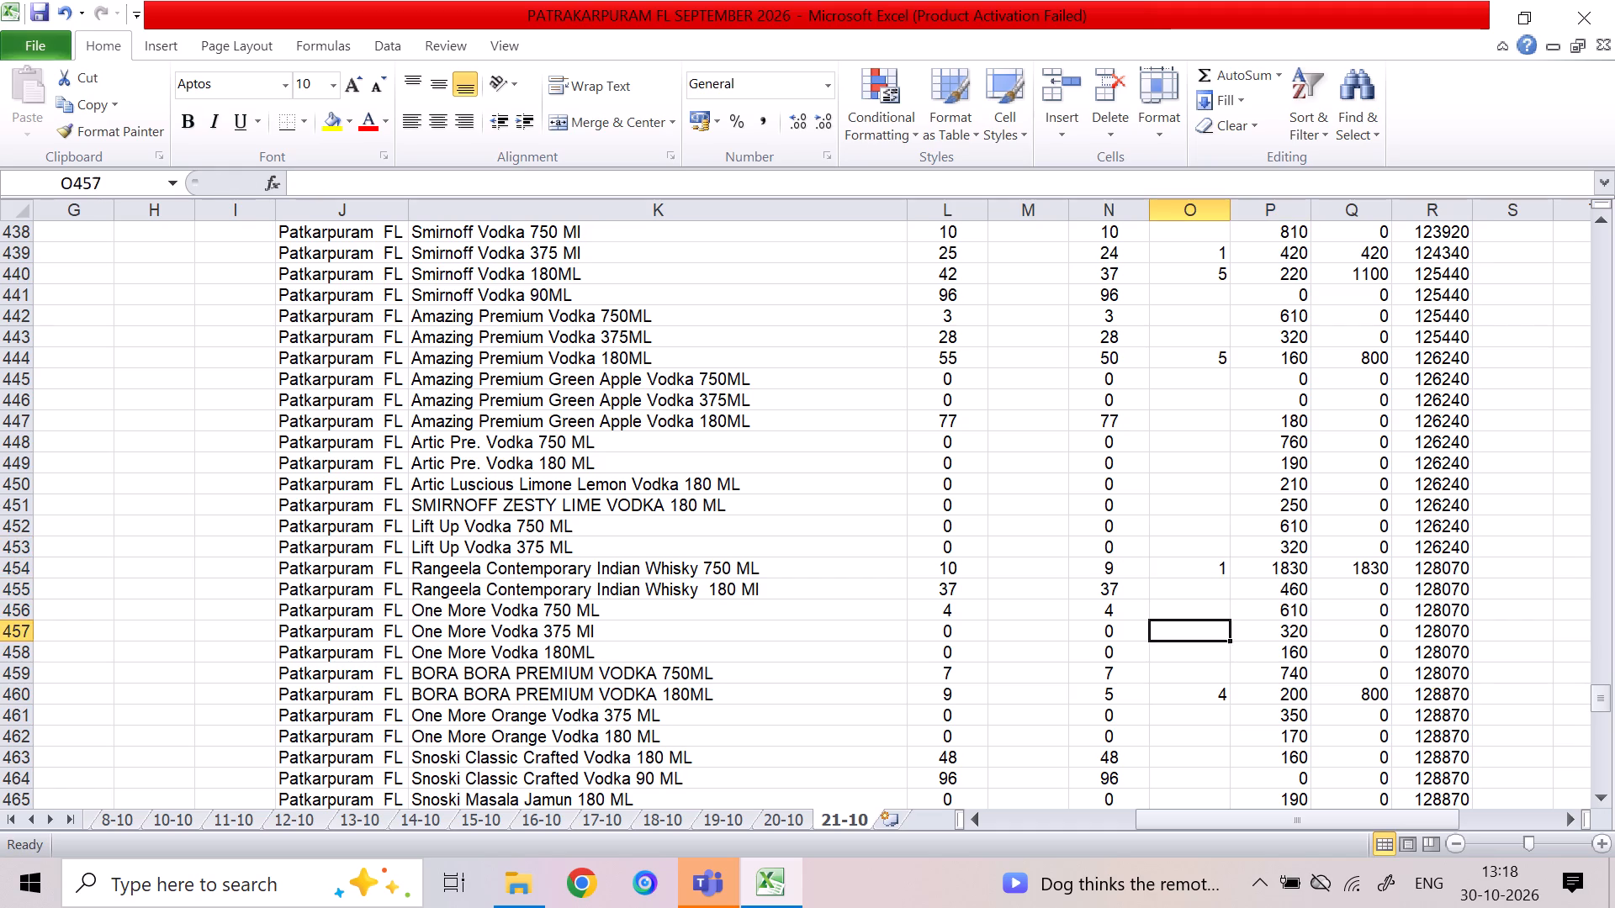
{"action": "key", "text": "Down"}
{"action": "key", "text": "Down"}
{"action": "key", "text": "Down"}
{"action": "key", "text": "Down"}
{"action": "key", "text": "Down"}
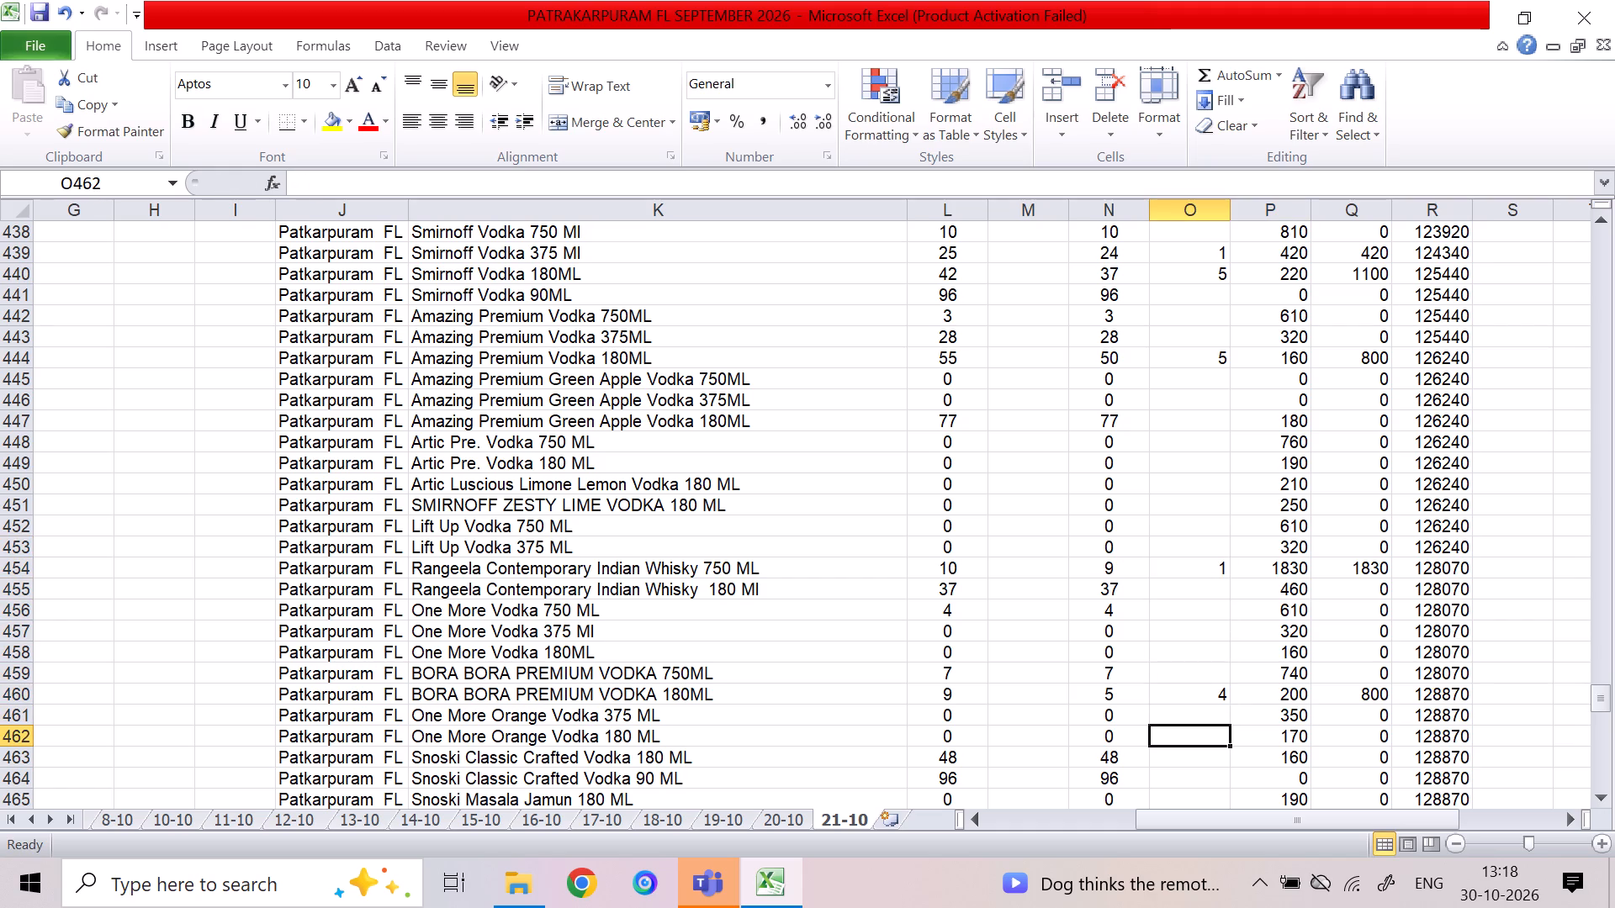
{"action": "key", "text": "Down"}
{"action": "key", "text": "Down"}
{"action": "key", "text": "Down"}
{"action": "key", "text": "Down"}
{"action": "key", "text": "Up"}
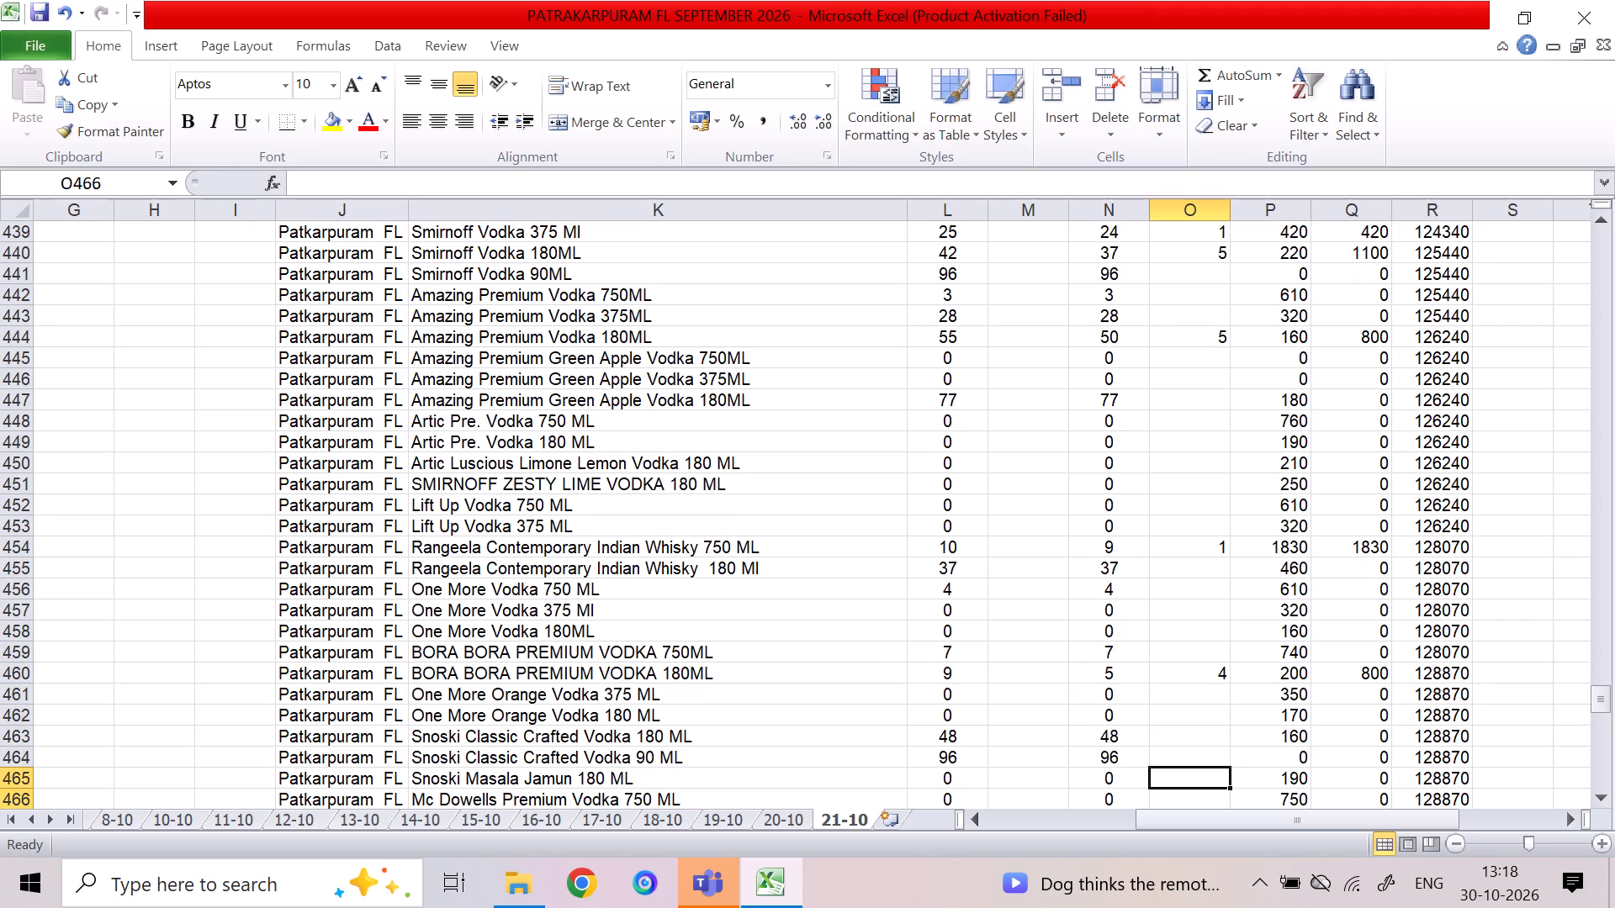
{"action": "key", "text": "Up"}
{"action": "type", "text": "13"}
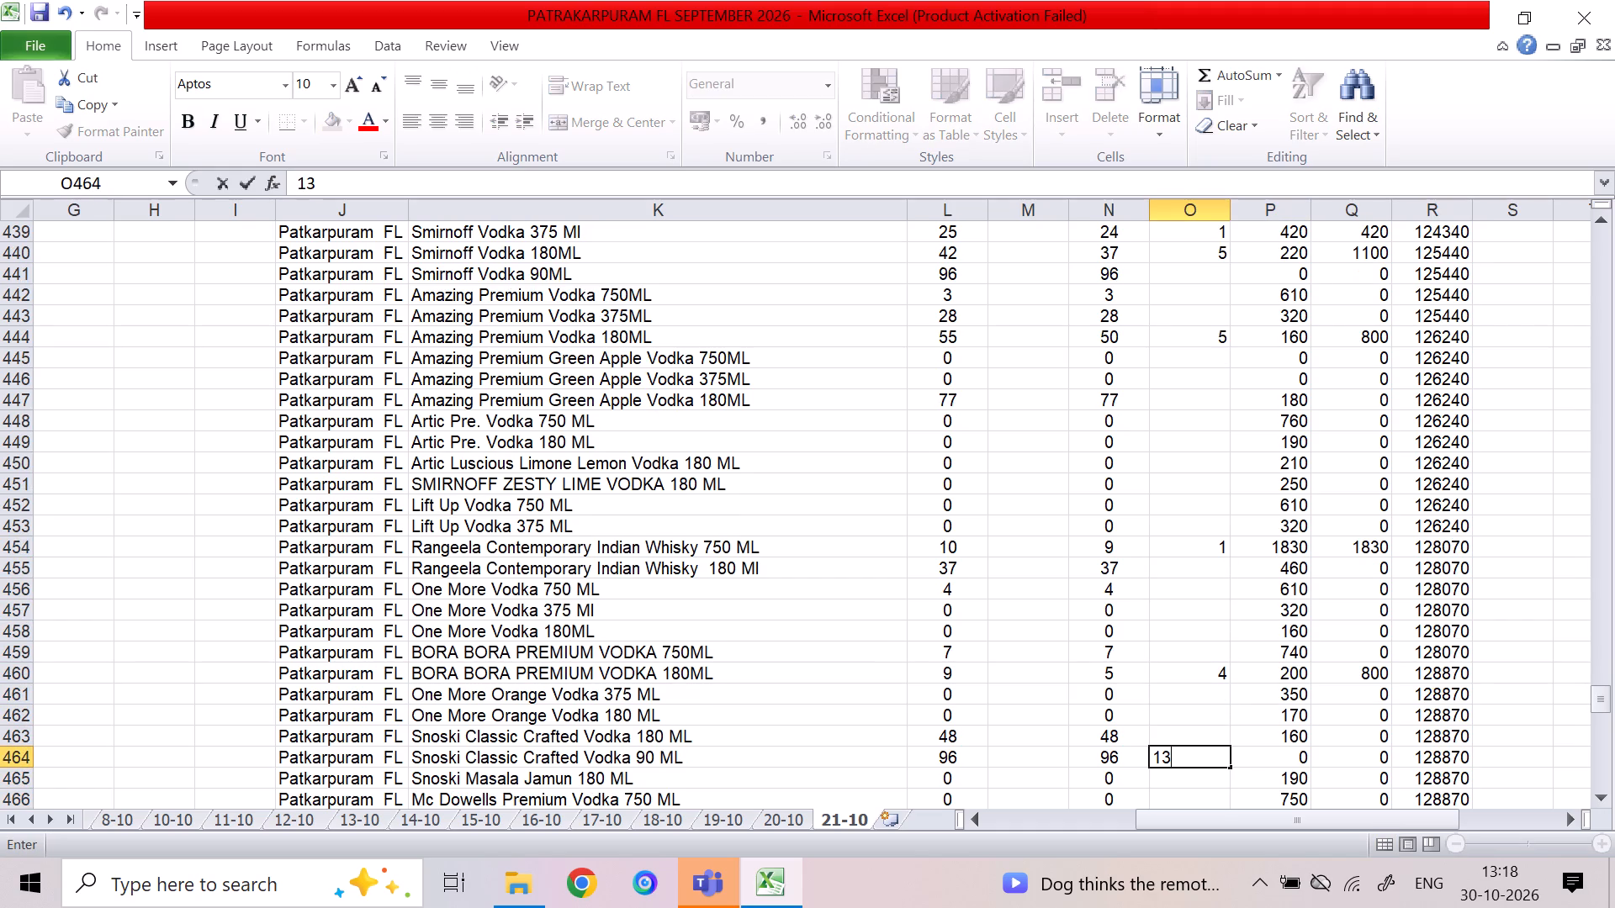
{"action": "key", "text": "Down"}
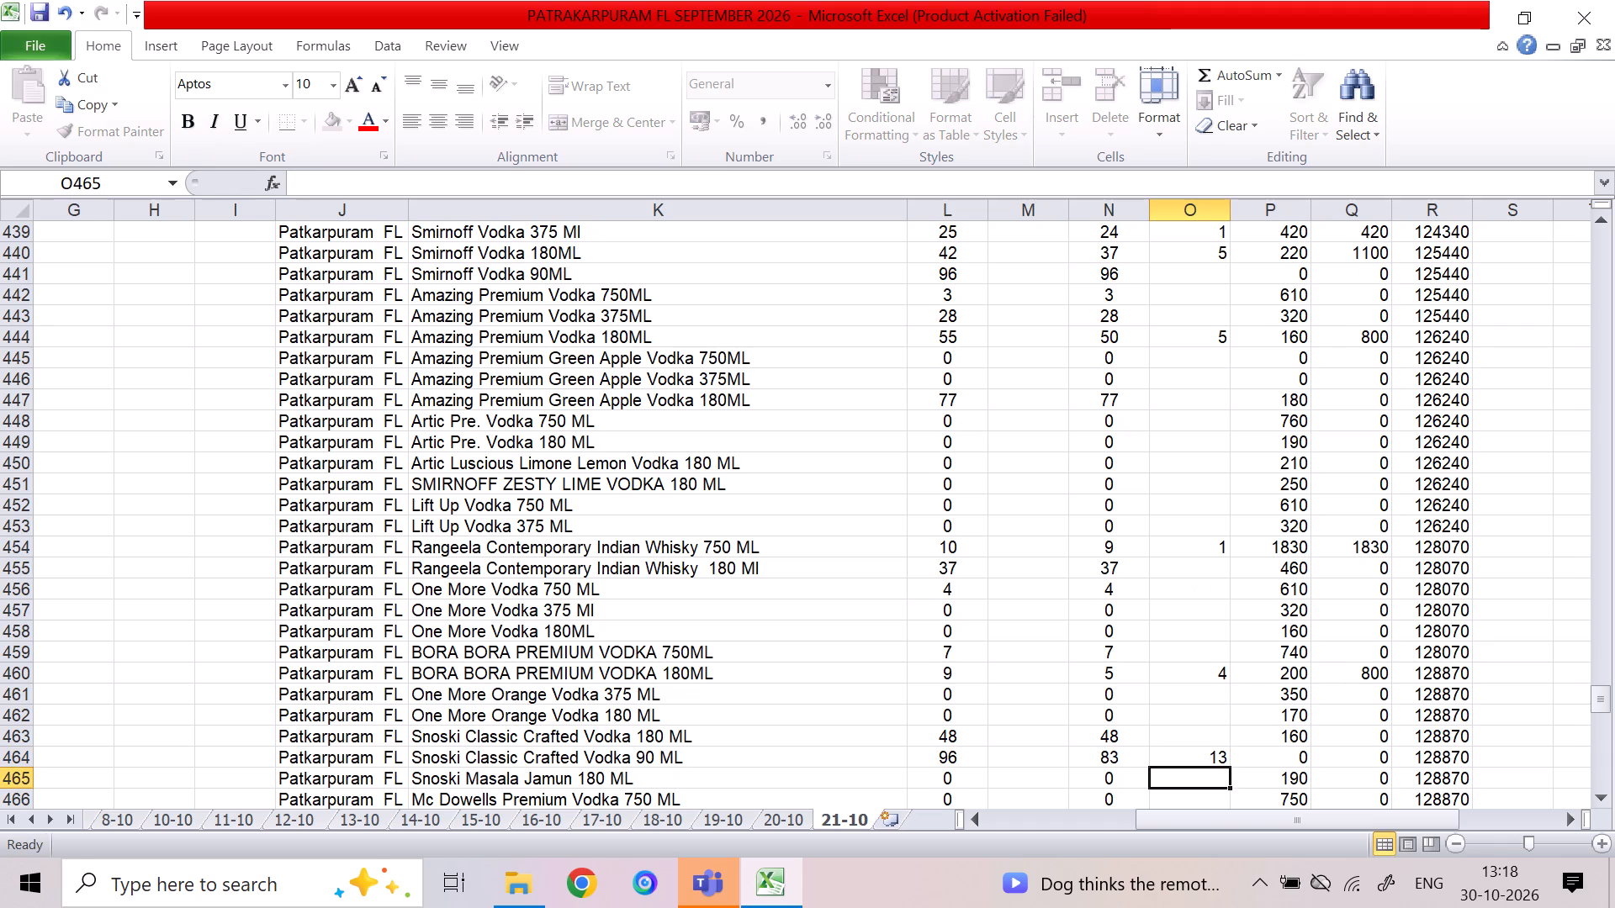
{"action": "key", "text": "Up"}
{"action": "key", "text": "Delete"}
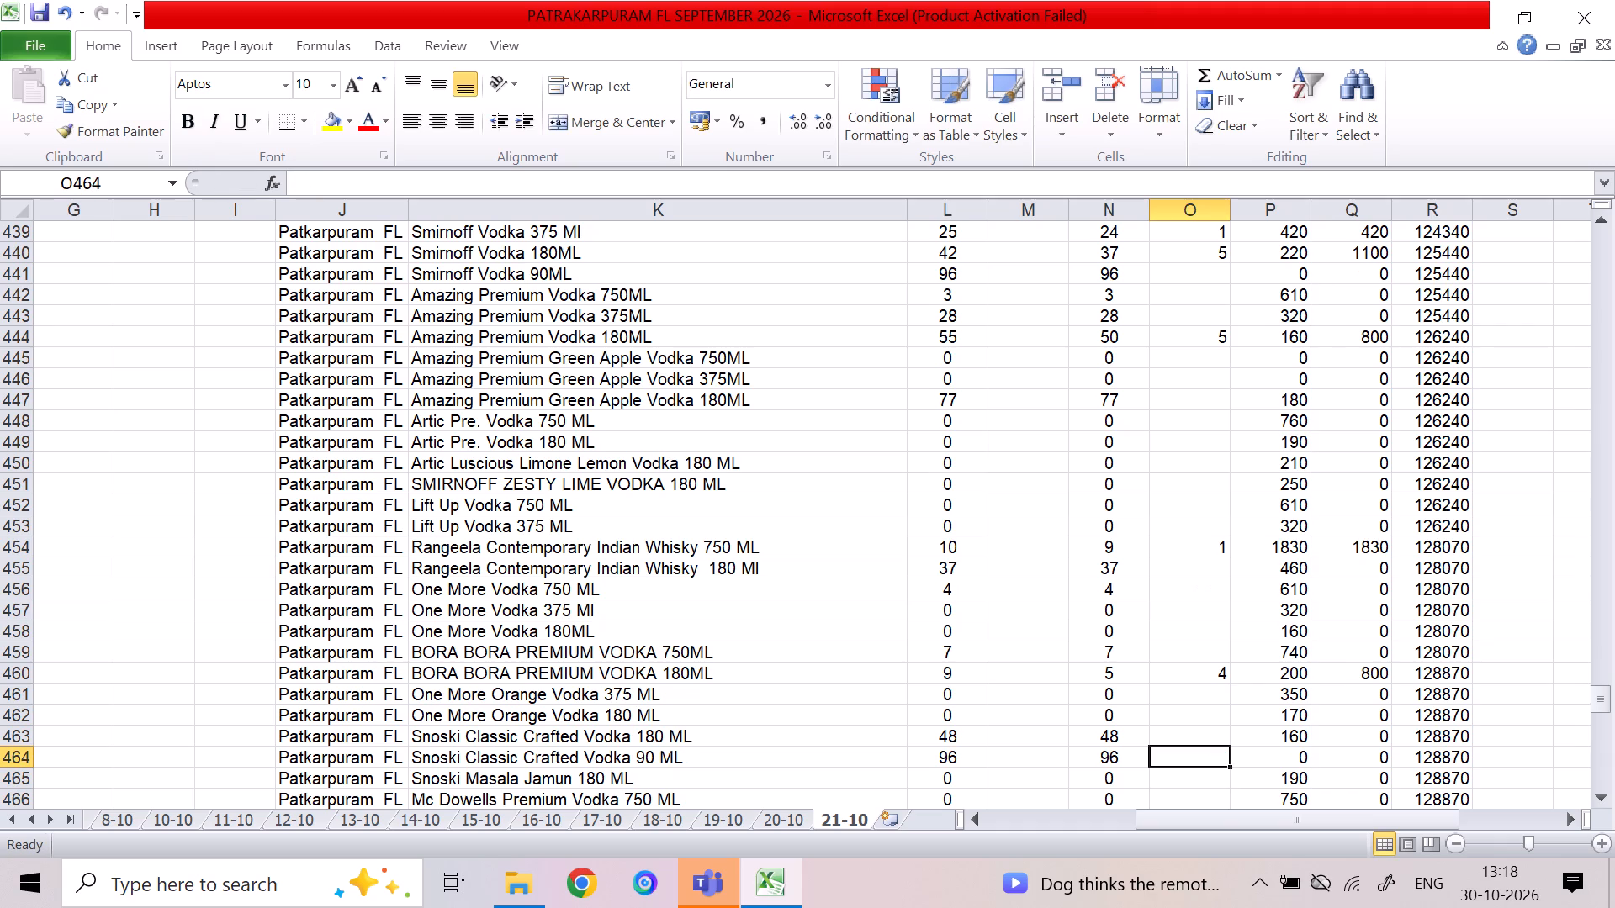
Enter 13 in column O for Red Russian Jamun Smooth Flavour Vodka 180ML Tetra.
{"action": "key", "text": "Down"}
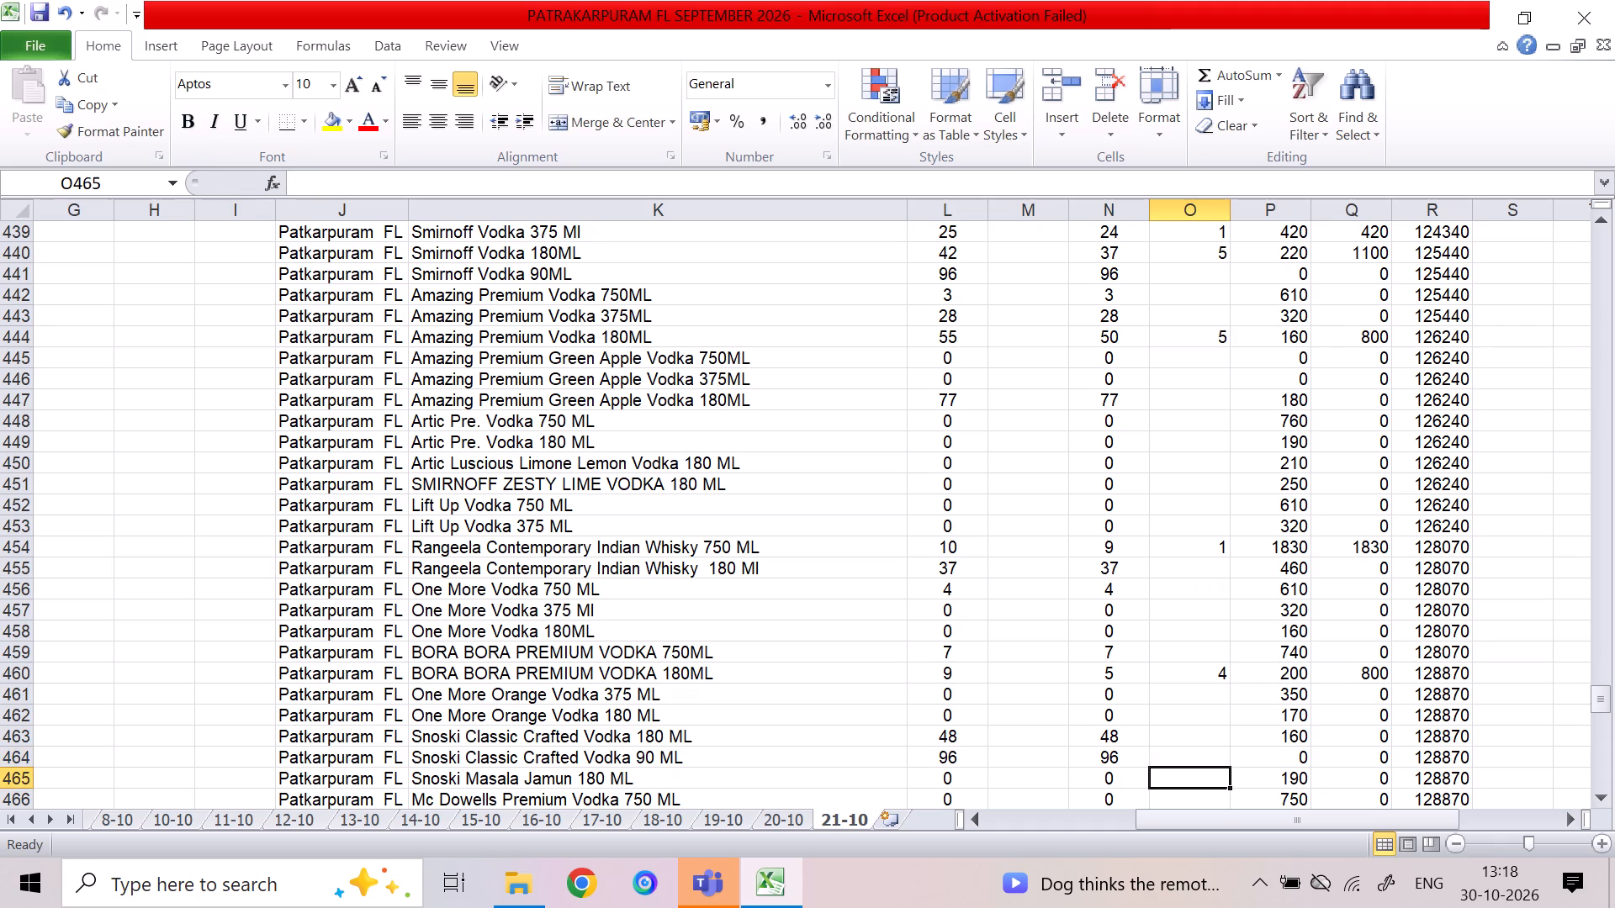
{"action": "key", "text": "Down"}
{"action": "key", "text": "Down"}
{"action": "key", "text": "Down"}
{"action": "key", "text": "Down"}
{"action": "key", "text": "Up"}
{"action": "key", "text": "Up"}
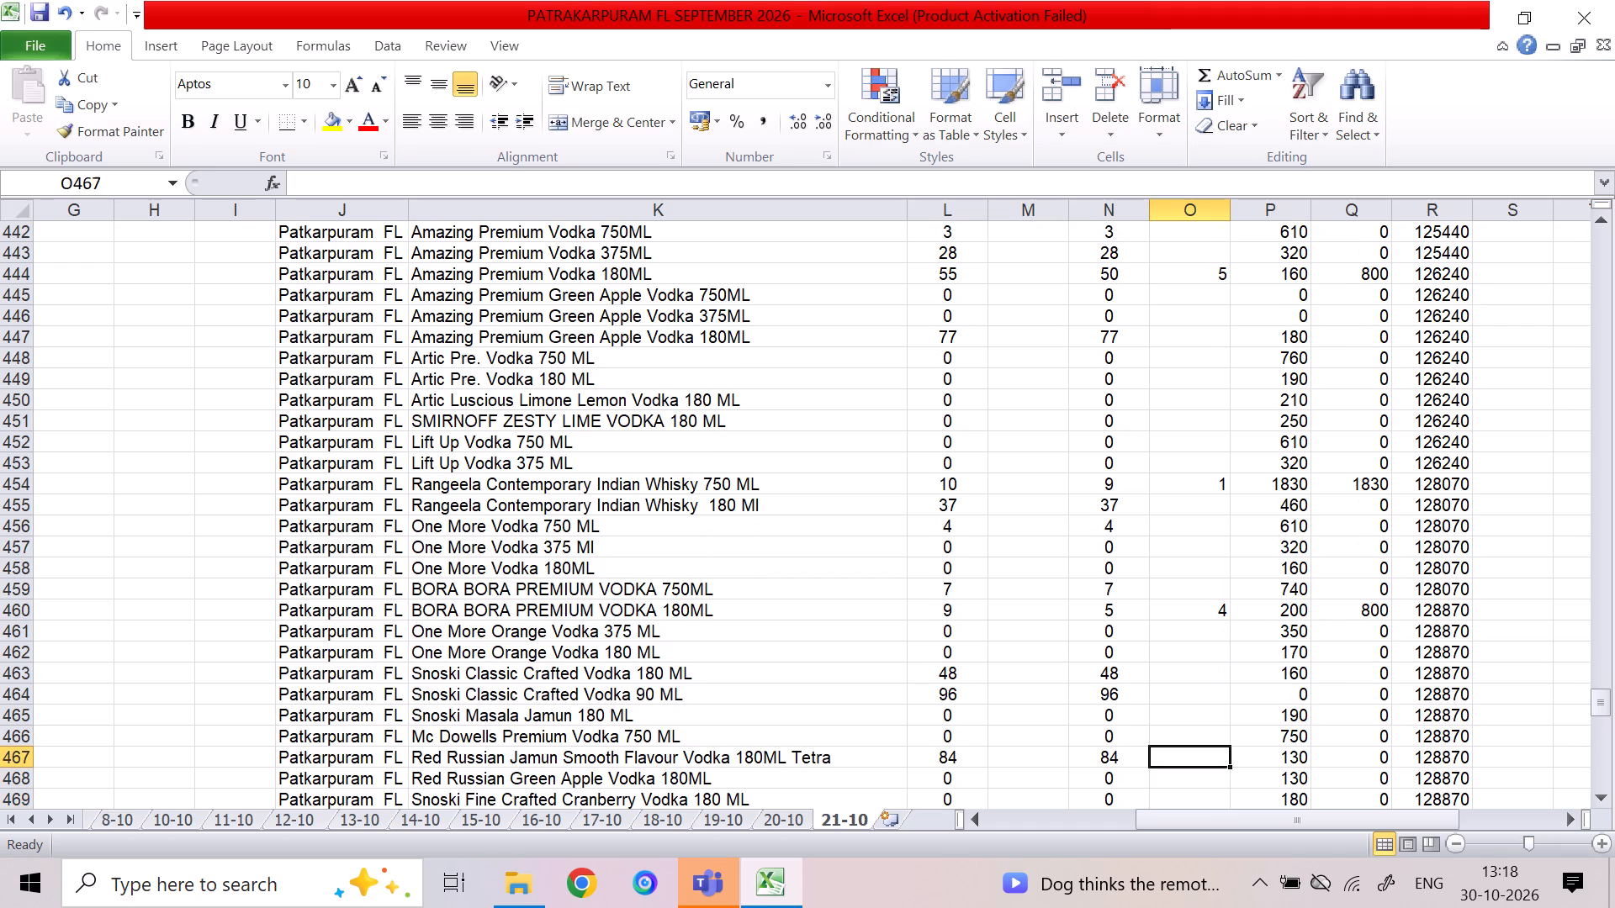
{"action": "type", "text": "13"}
{"action": "key", "text": "Down"}
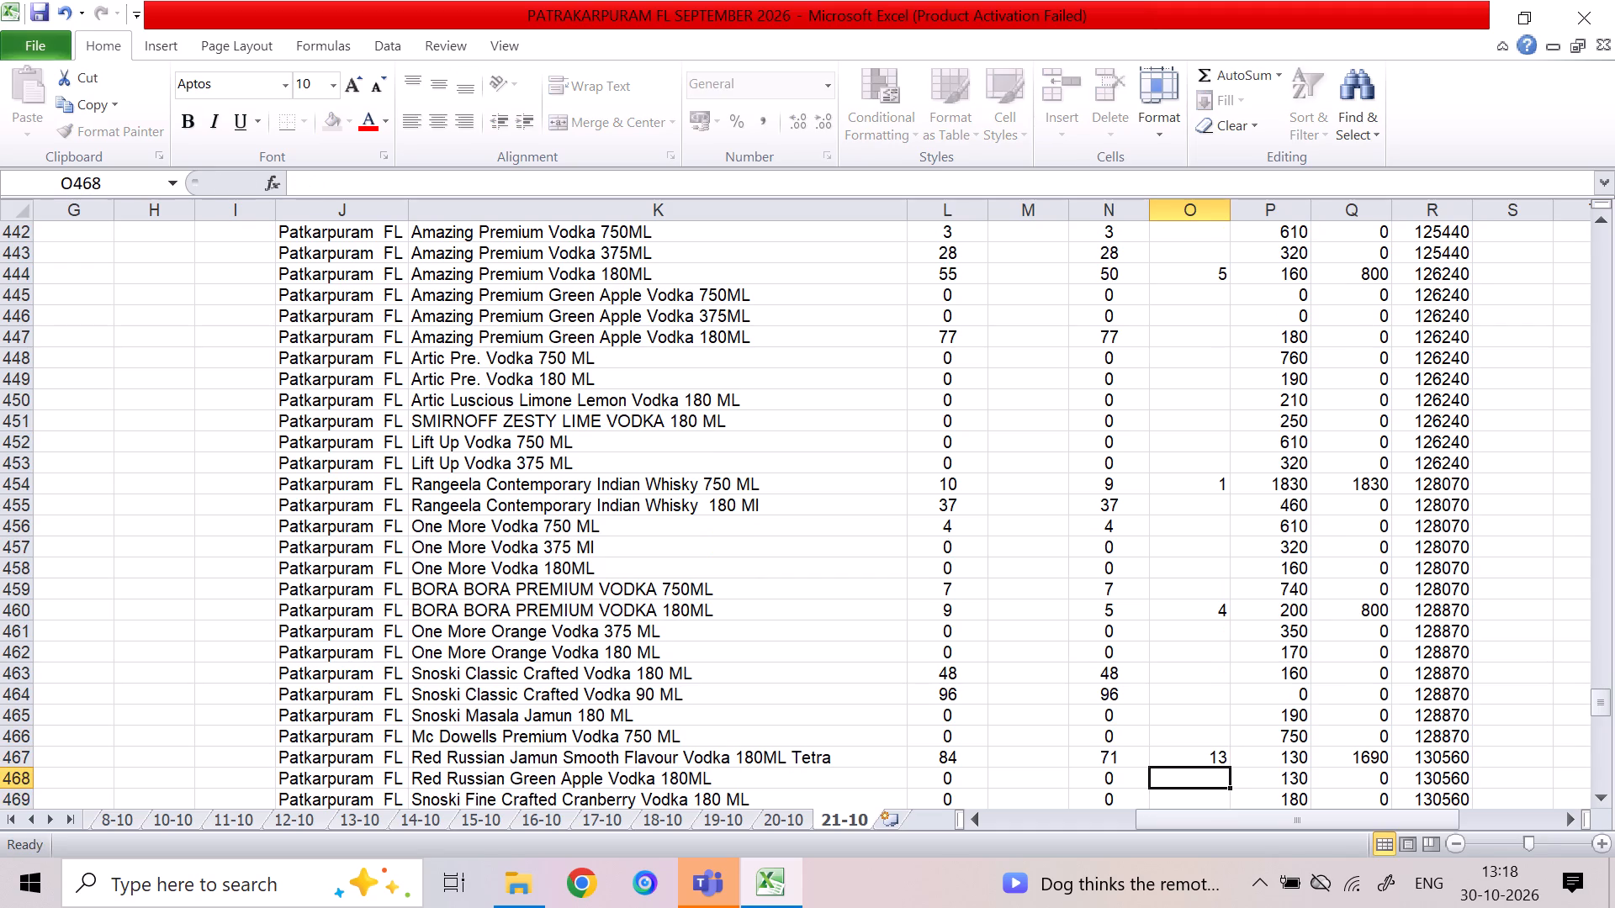
Enter 3 in column O for IGL Bunty Green Apple Vodka 180ML.
{"action": "key", "text": "Down"}
{"action": "key", "text": "Down"}
{"action": "key", "text": "Down"}
{"action": "key", "text": "Down"}
{"action": "key", "text": "Down"}
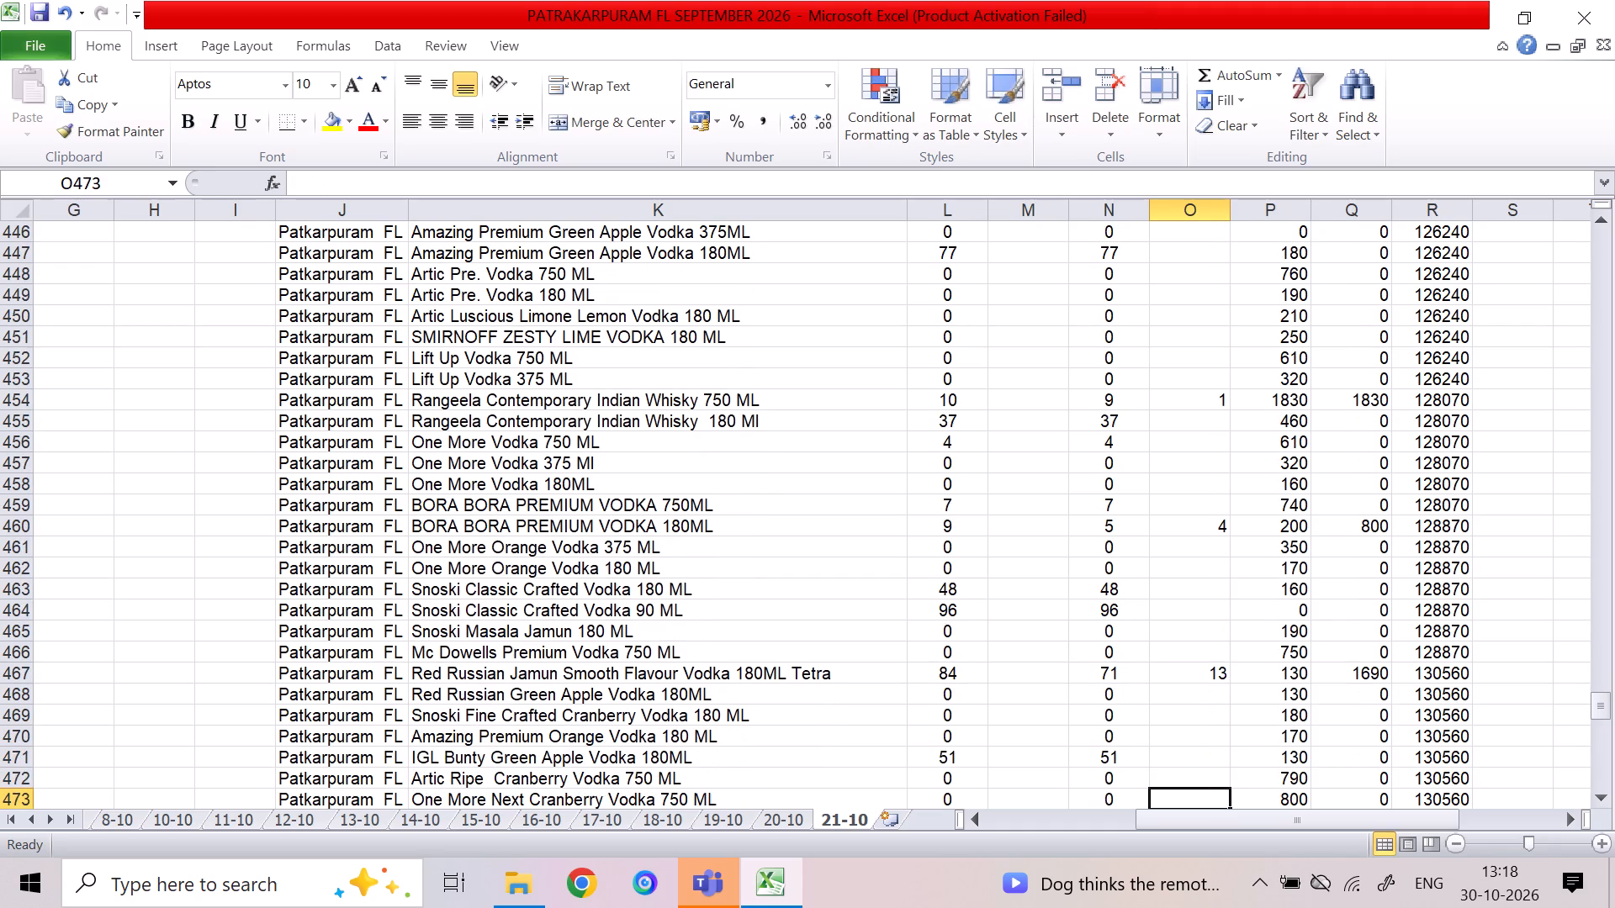
{"action": "key", "text": "Up"}
{"action": "key", "text": "Up"}
{"action": "key", "text": "3"}
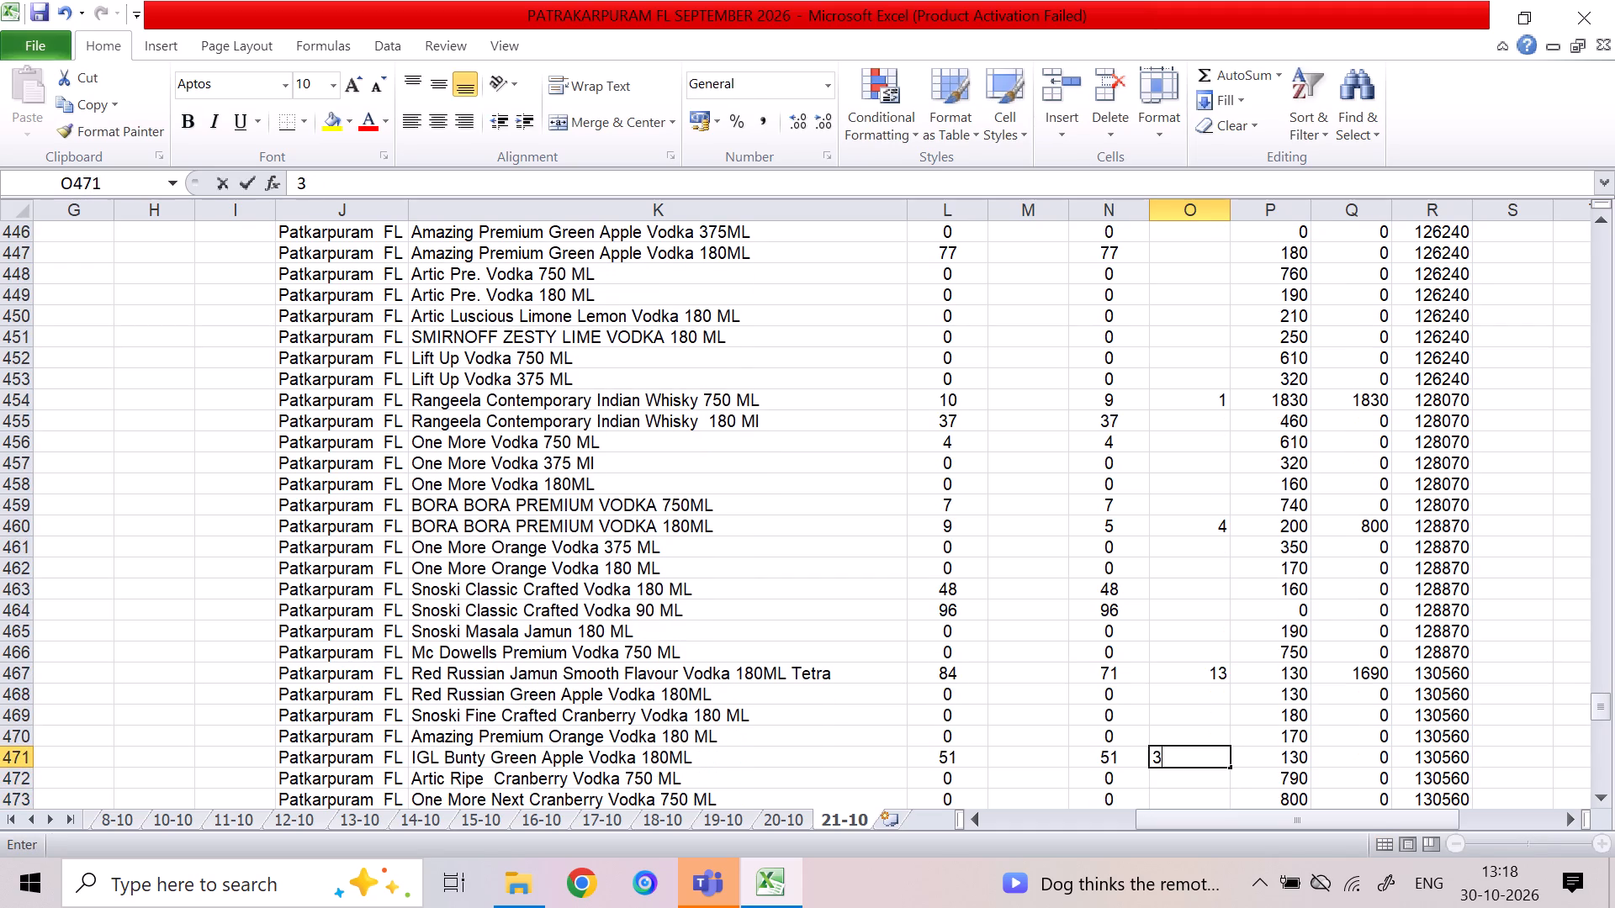
{"action": "key", "text": "Down"}
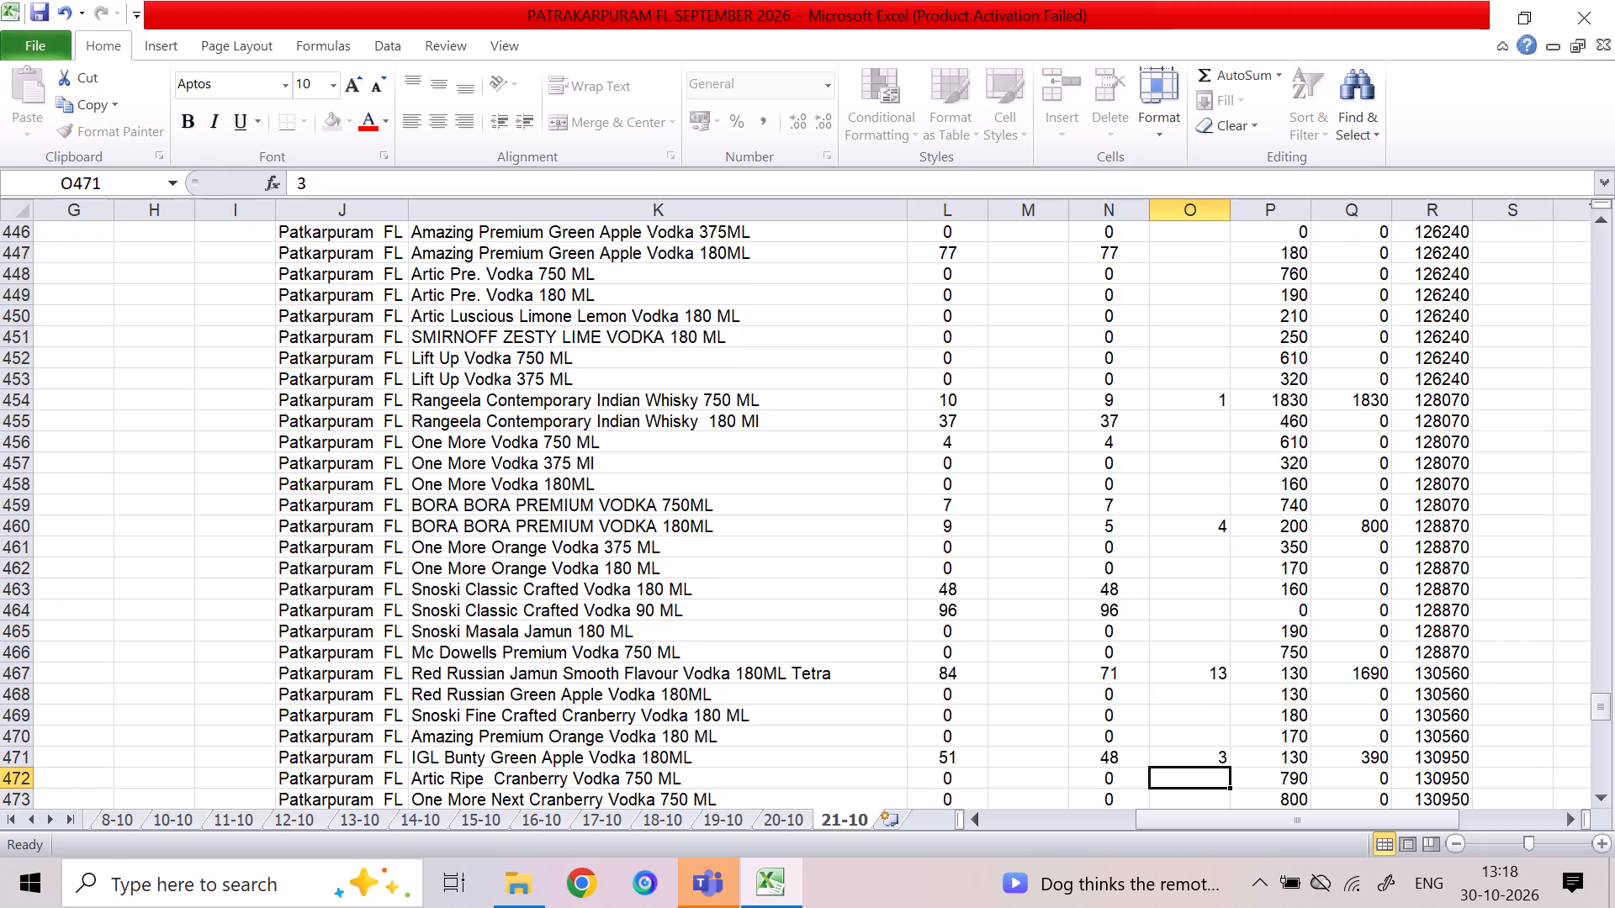
Enter 1 in column O for XClamation Pre Gin 750 ML and 1 for XClamation Pre Gin 180 ML.
{"action": "key", "text": "Down"}
{"action": "key", "text": "Down"}
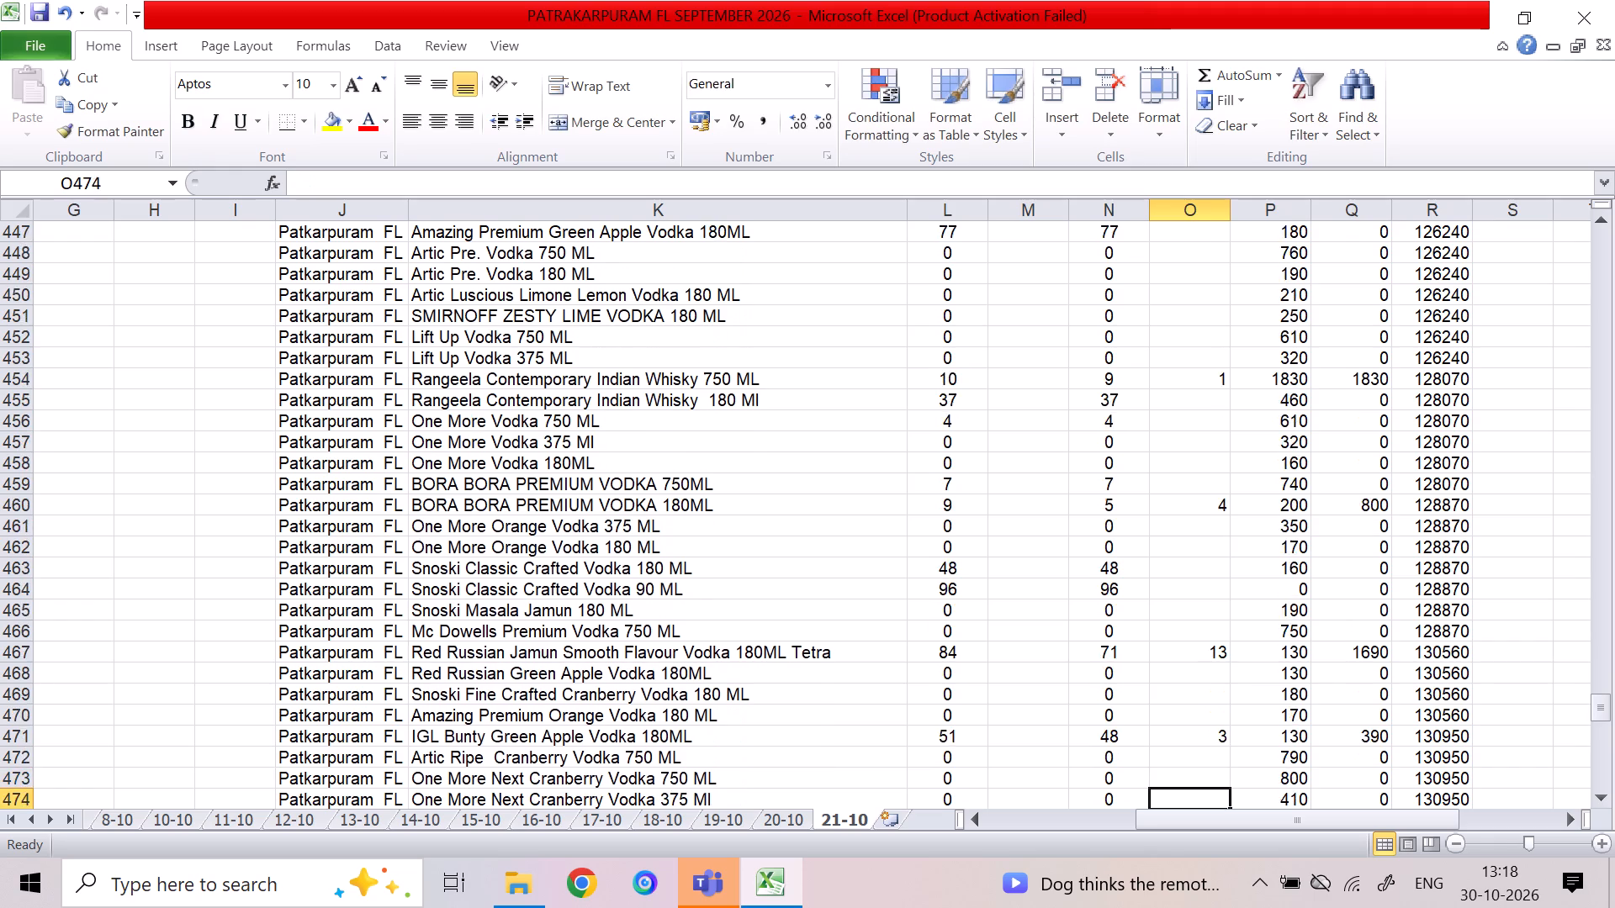
{"action": "key", "text": "Down"}
{"action": "key", "text": "Down"}
{"action": "key", "text": "Down"}
{"action": "key", "text": "Down"}
{"action": "key", "text": "Up"}
{"action": "key", "text": "Up"}
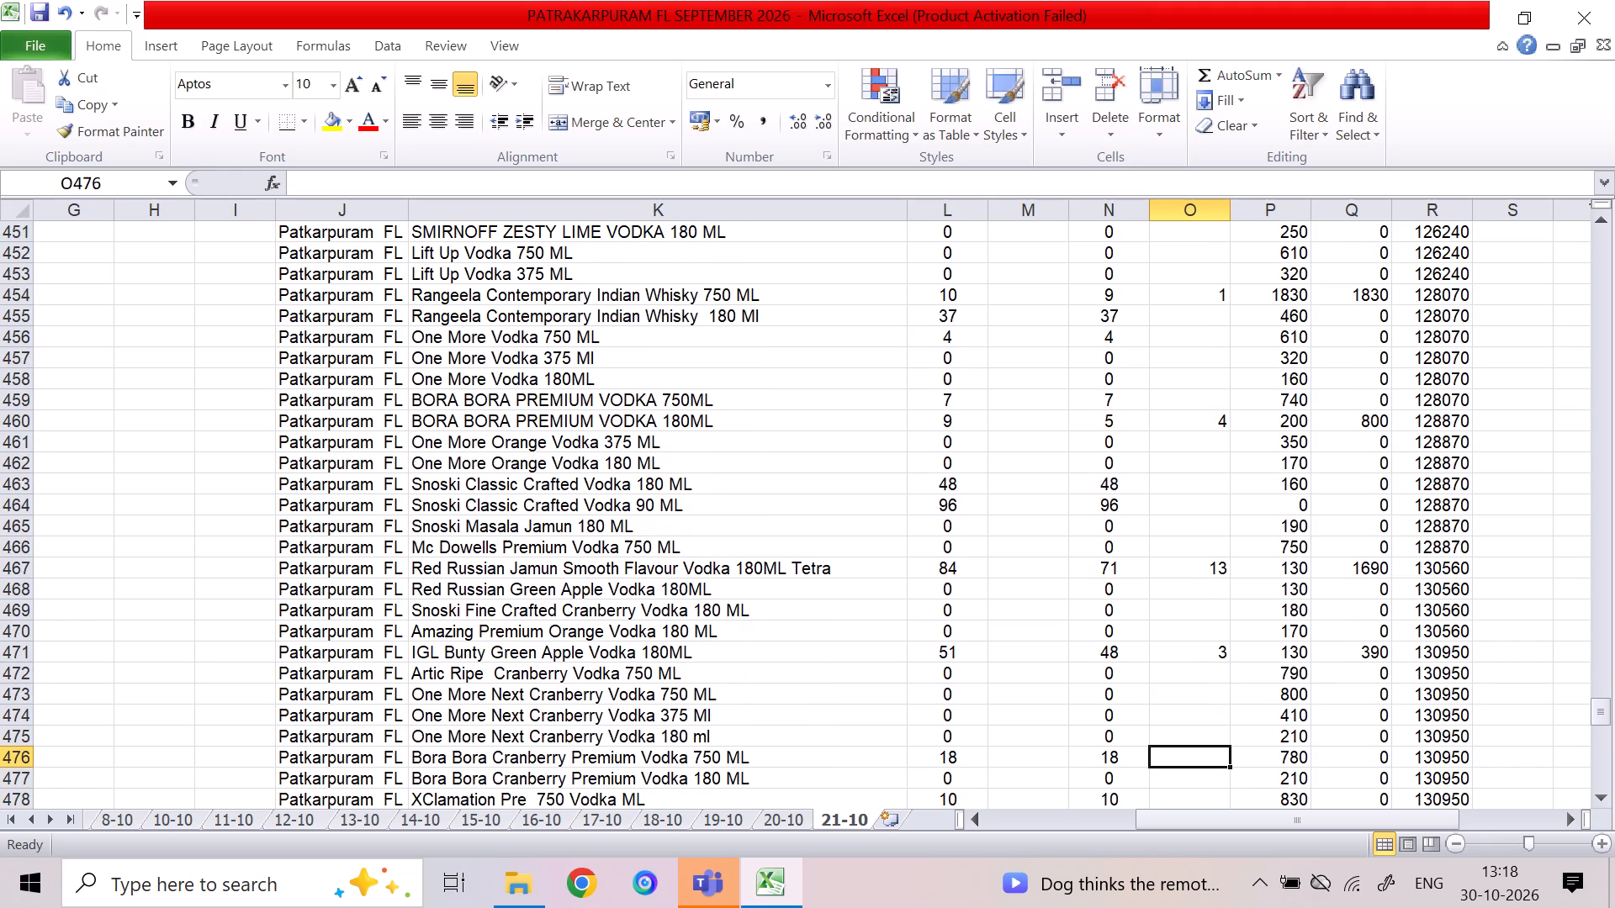
{"action": "key", "text": "Down"}
{"action": "key", "text": "Down"}
{"action": "key", "text": "Down"}
{"action": "key", "text": "Down"}
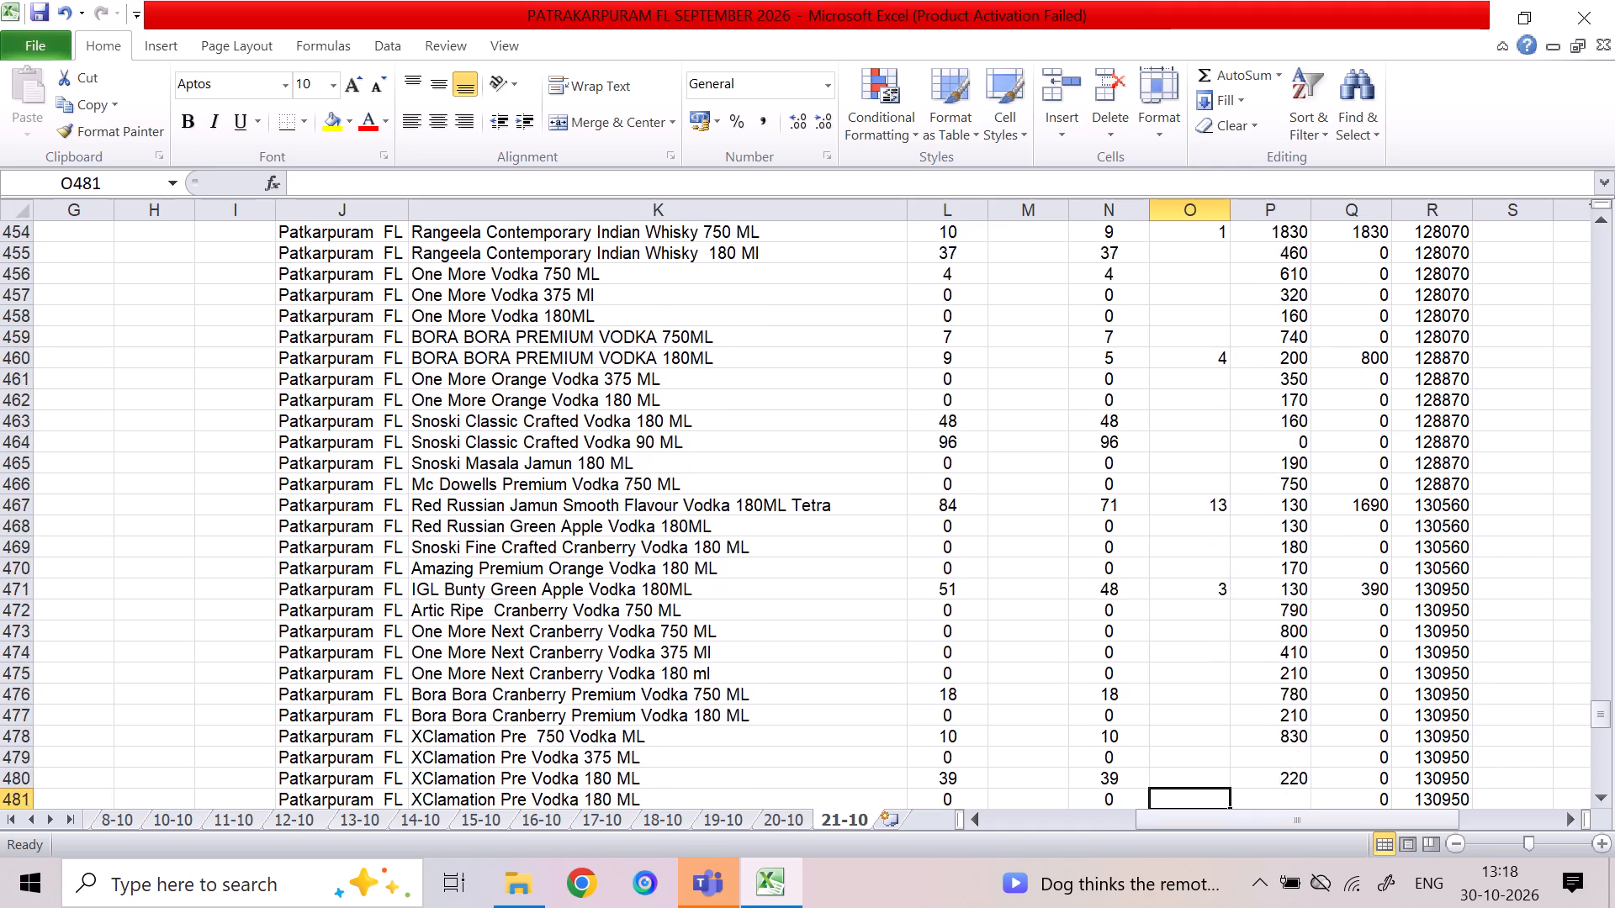
{"action": "key", "text": "Down"}
{"action": "key", "text": "Down"}
{"action": "key", "text": "Down"}
{"action": "key", "text": "Down"}
{"action": "key", "text": "Up"}
{"action": "key", "text": "Up"}
{"action": "key", "text": "Up"}
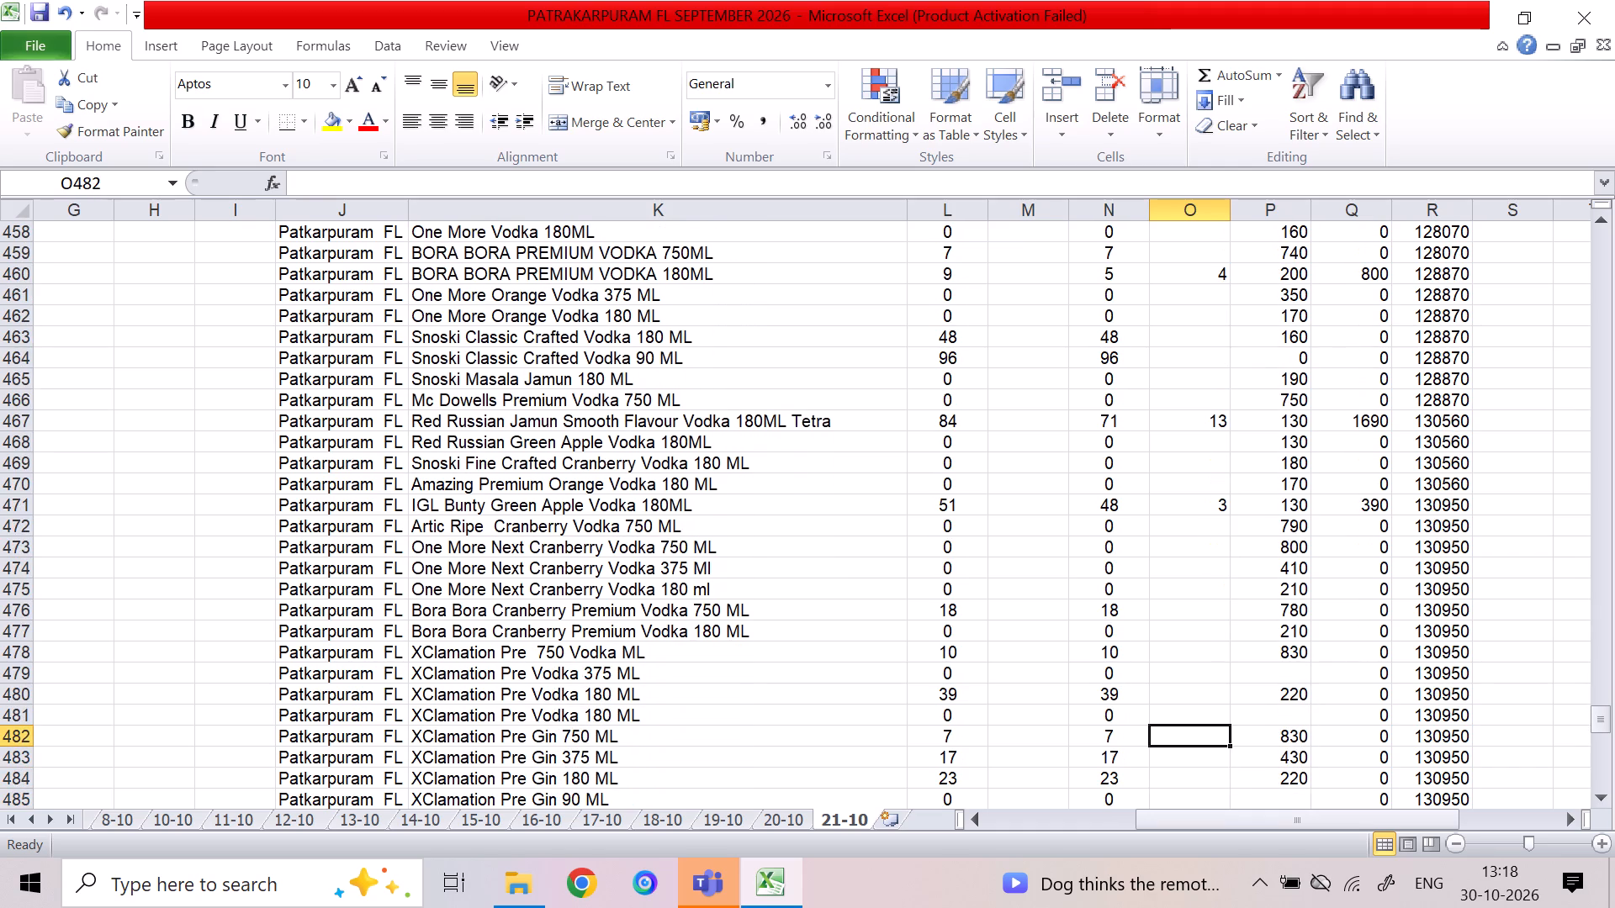
{"action": "key", "text": "1"}
{"action": "key", "text": "Down"}
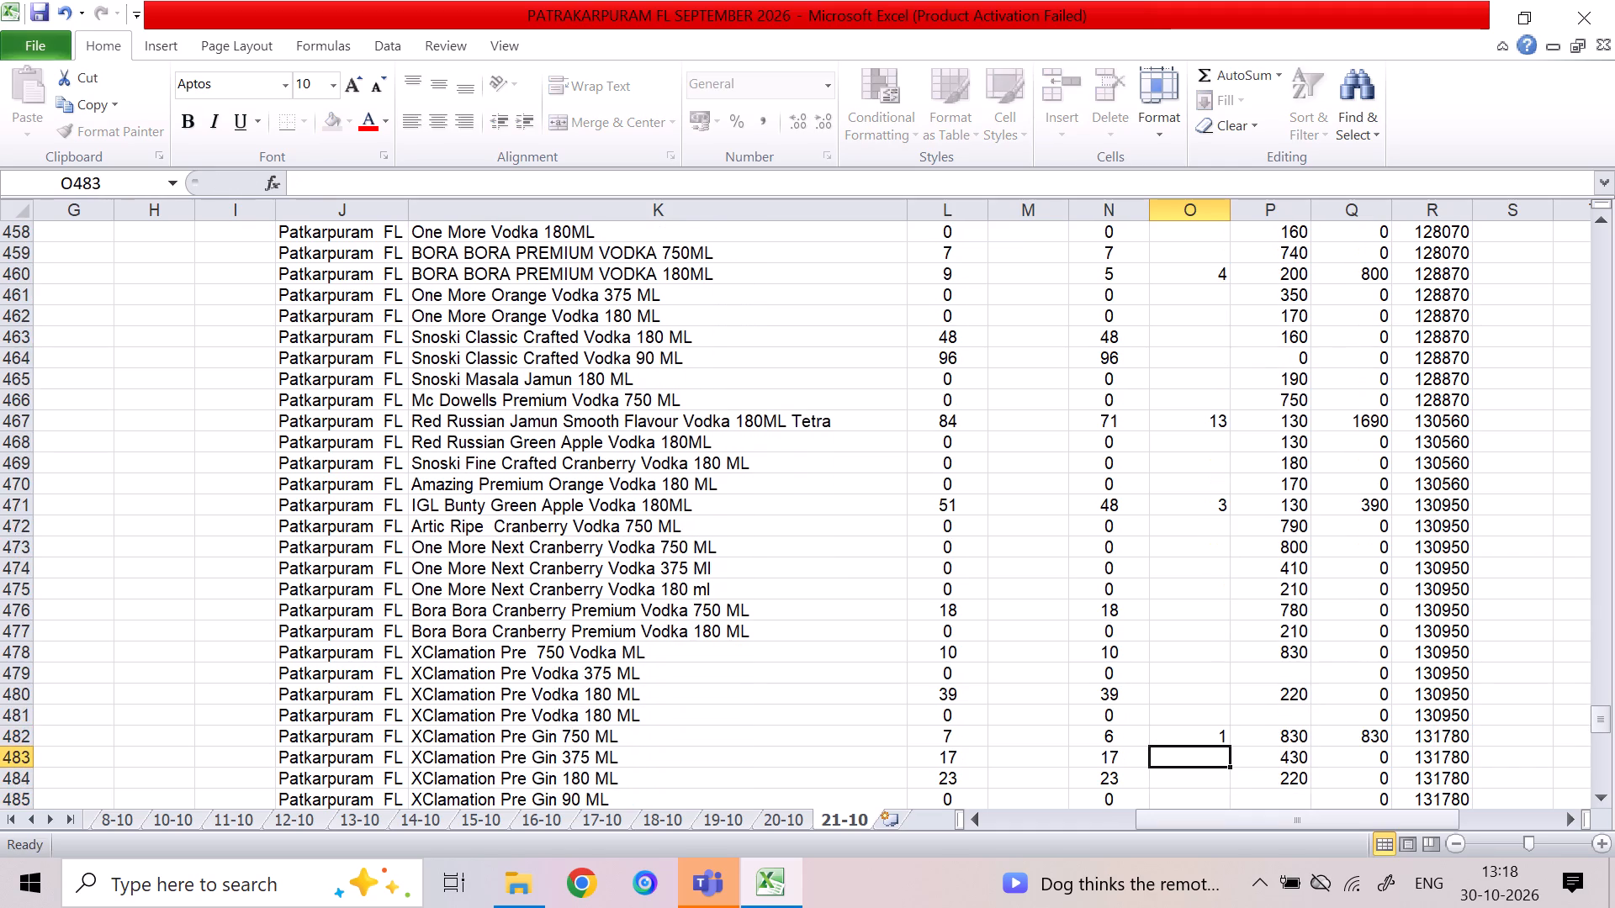
{"action": "key", "text": "Down"}
{"action": "key", "text": "1"}
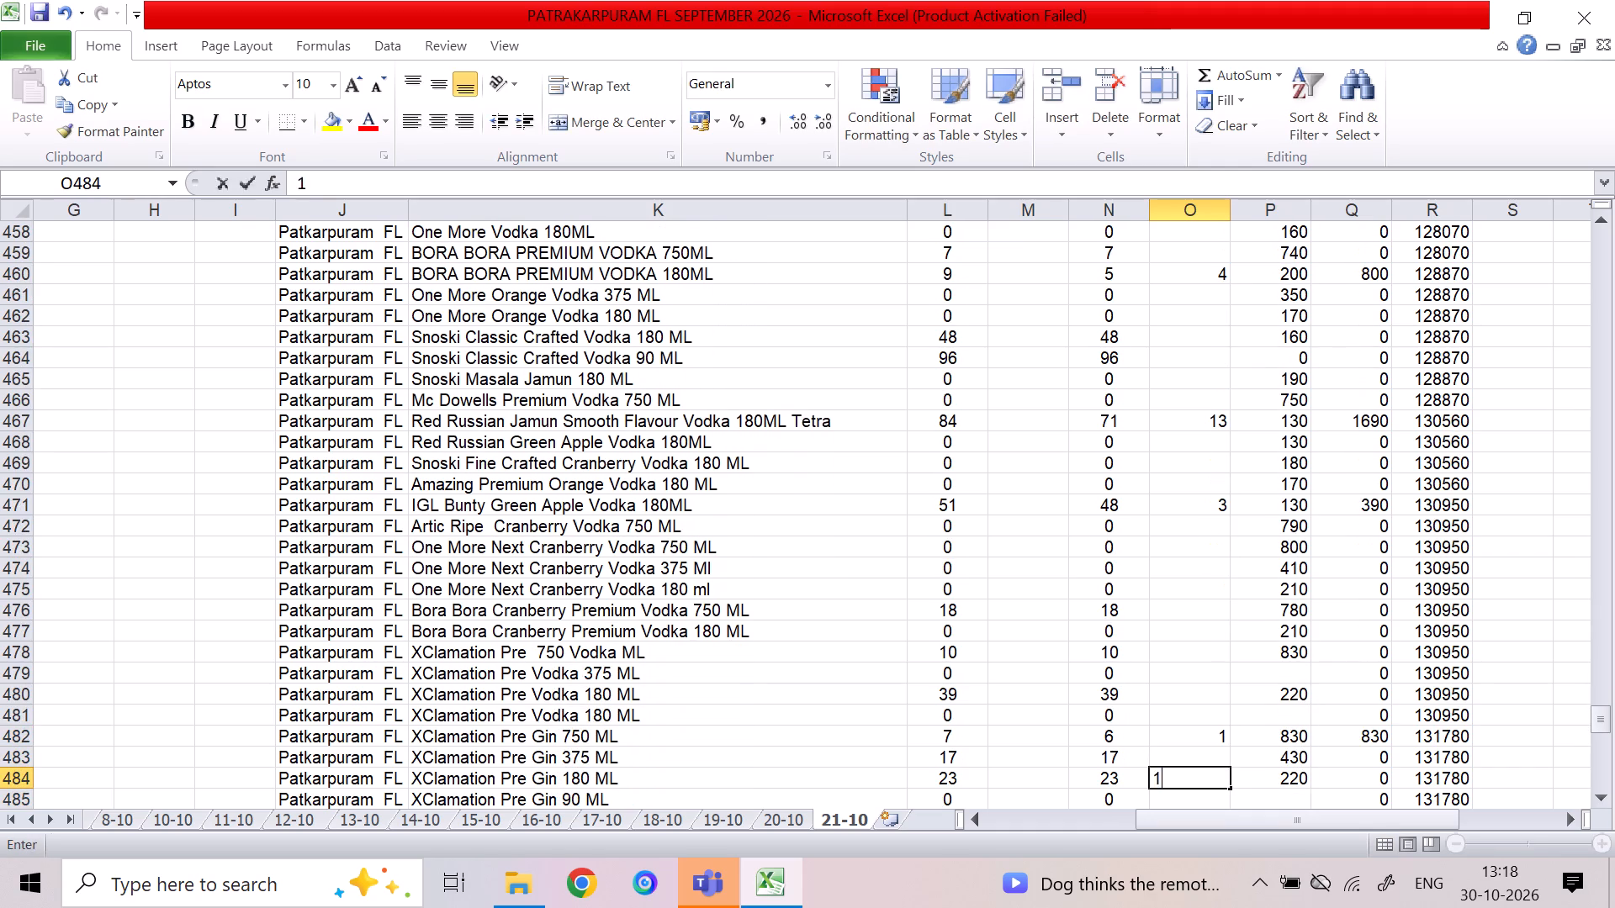
{"action": "key", "text": "Down"}
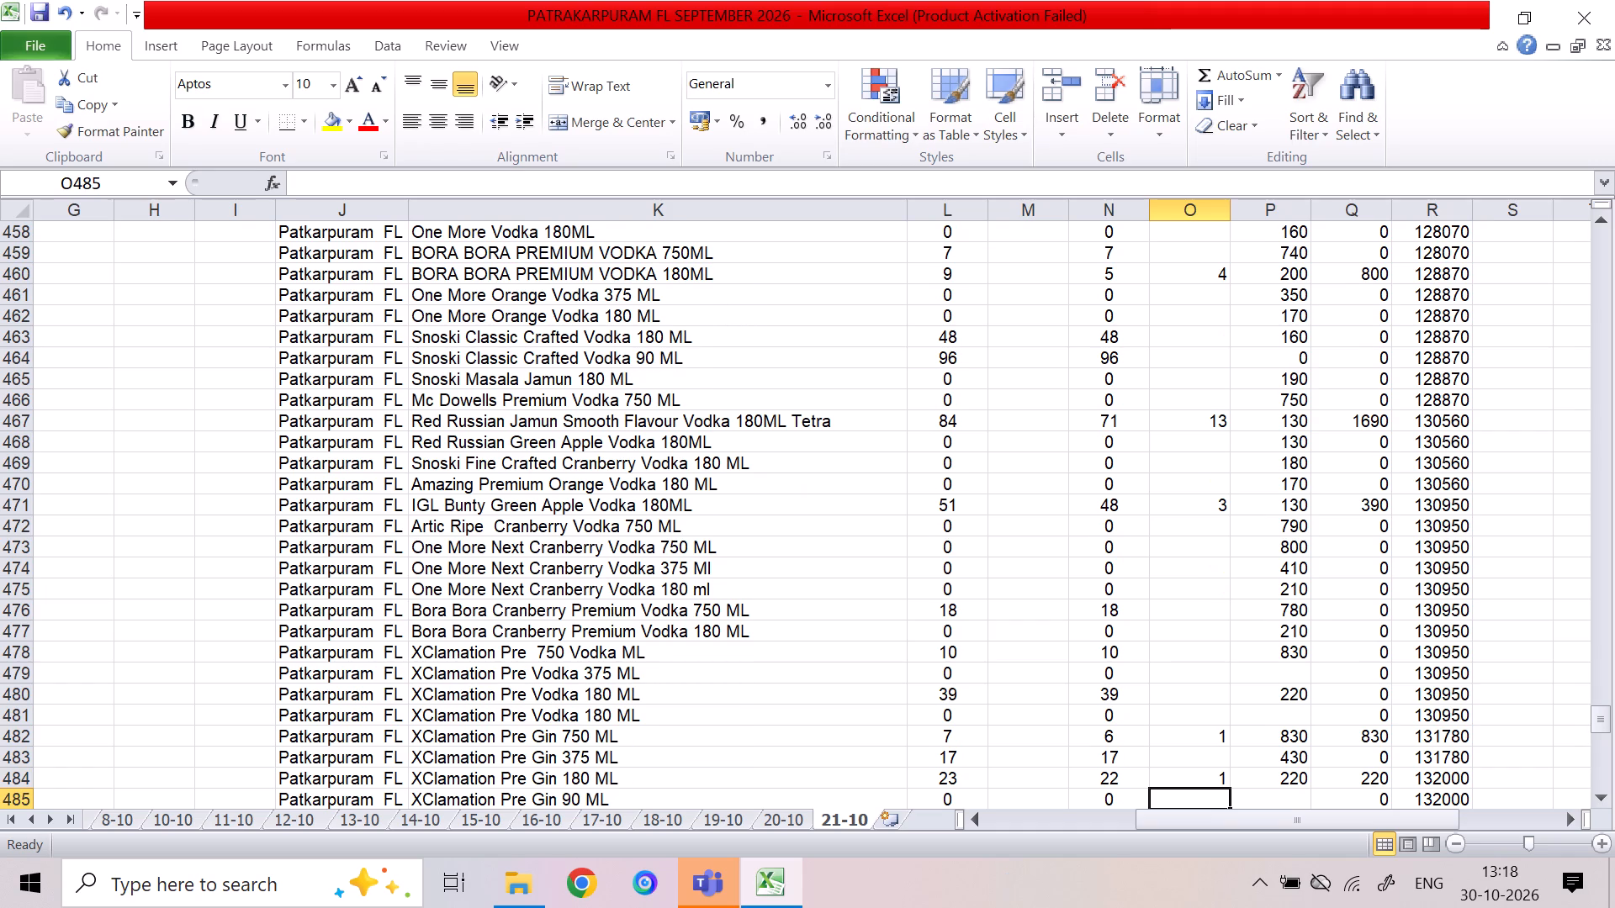
Enter 7 in column O for Bro Code Orignal BC 250 ML.
{"action": "key", "text": "Down"}
{"action": "key", "text": "Down"}
{"action": "key", "text": "Down"}
{"action": "key", "text": "Down"}
{"action": "key", "text": "Down"}
{"action": "key", "text": "Down"}
{"action": "key", "text": "Down"}
{"action": "key", "text": "Down"}
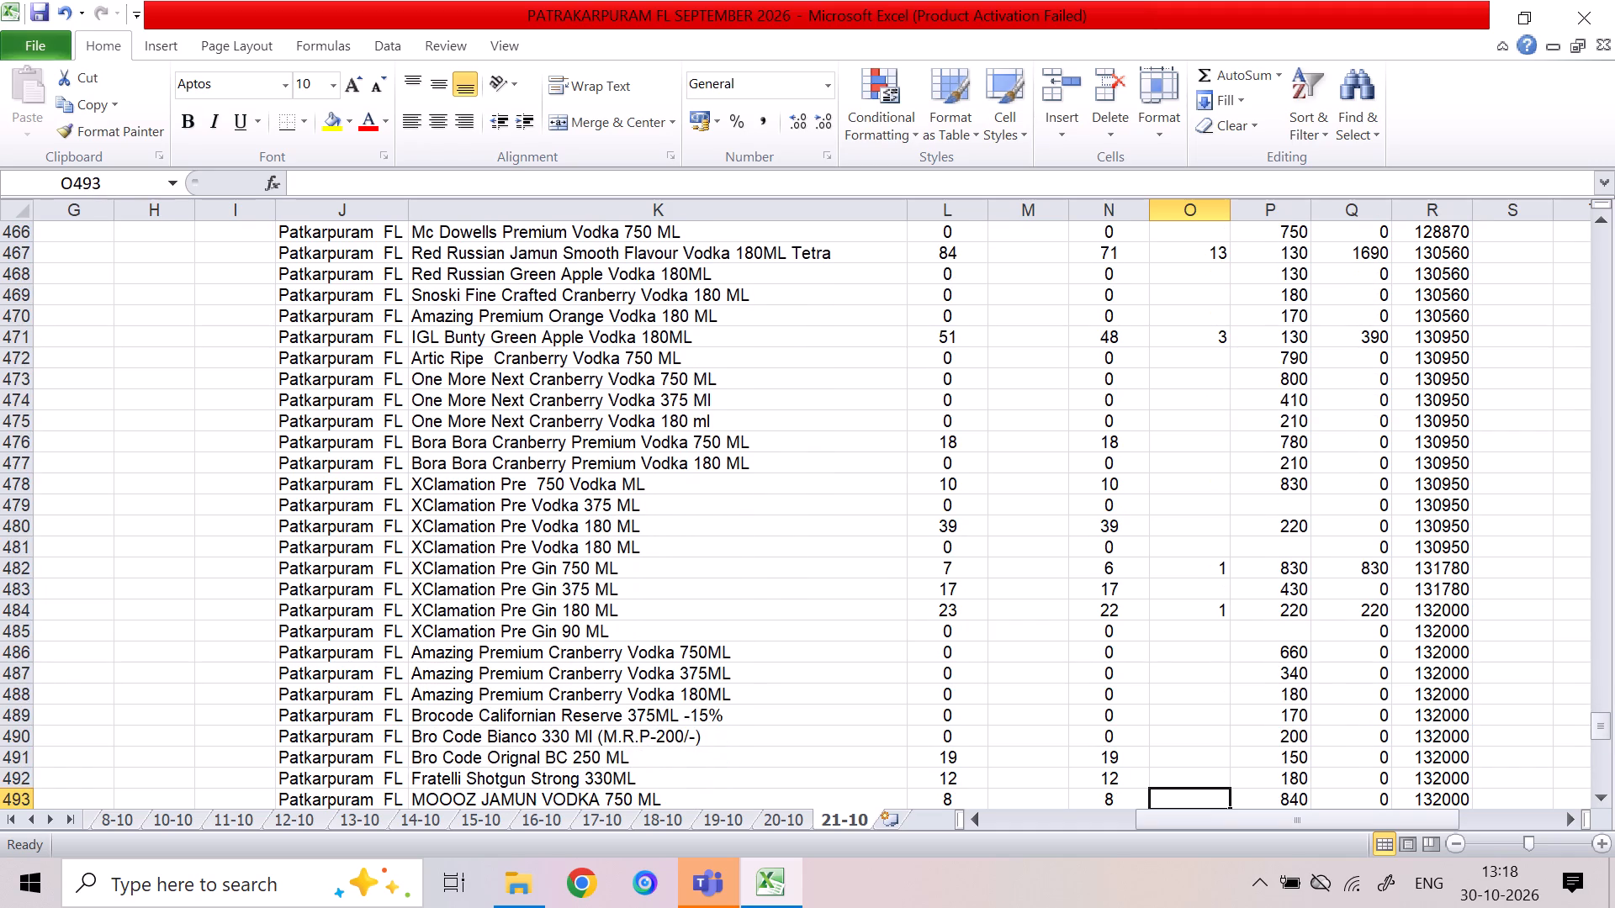
{"action": "key", "text": "Up"}
{"action": "key", "text": "Up"}
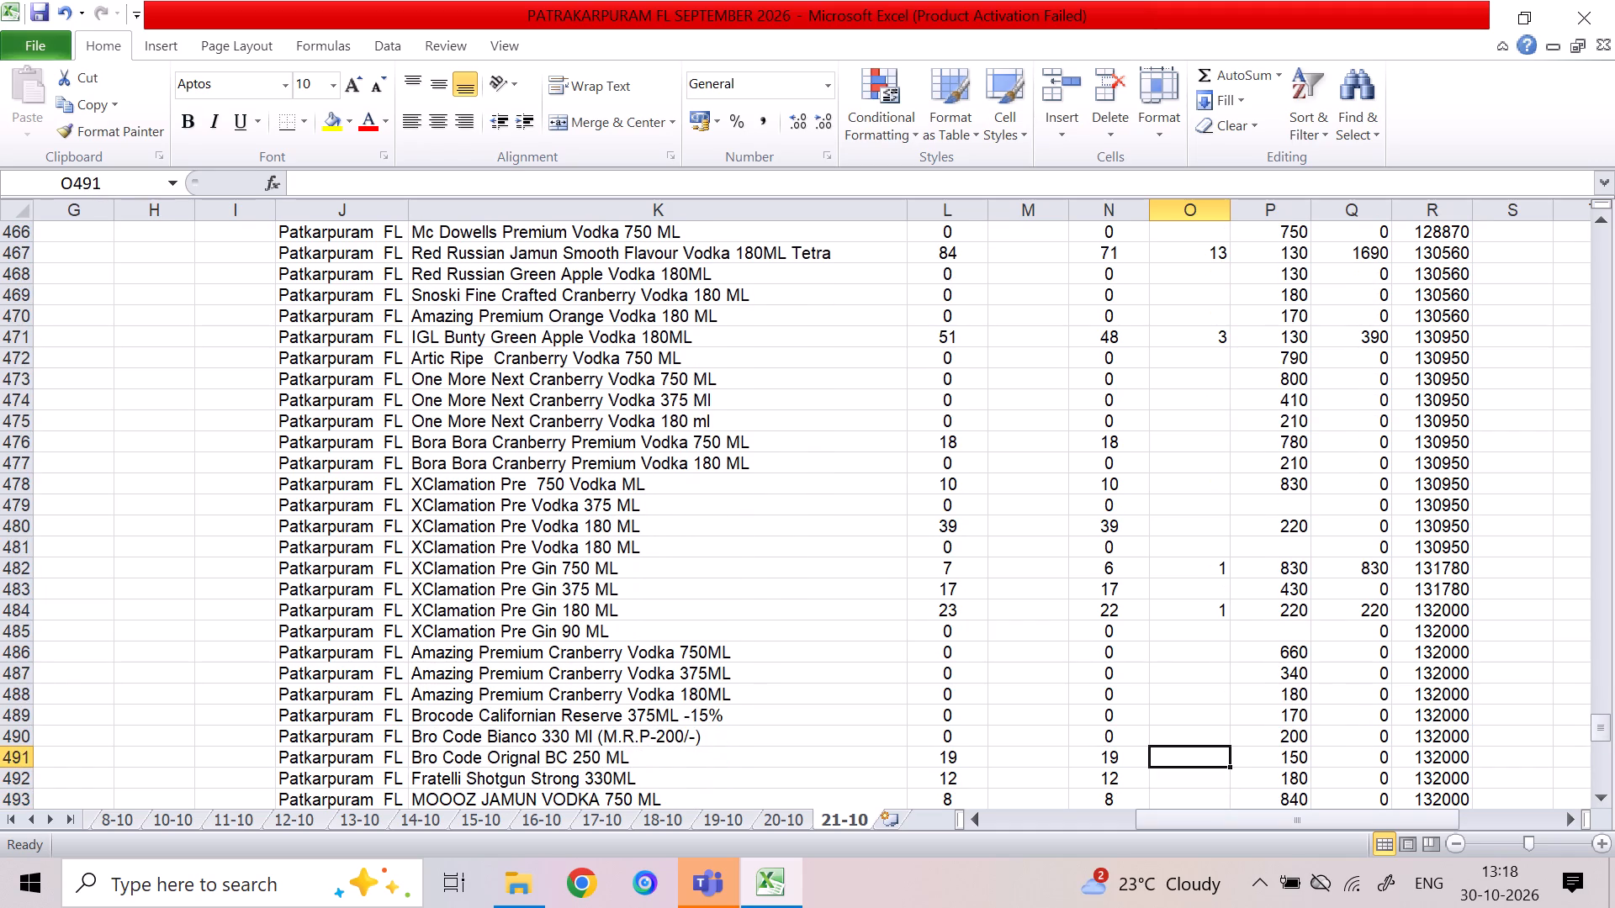
{"action": "key", "text": "7"}
{"action": "key", "text": "Down"}
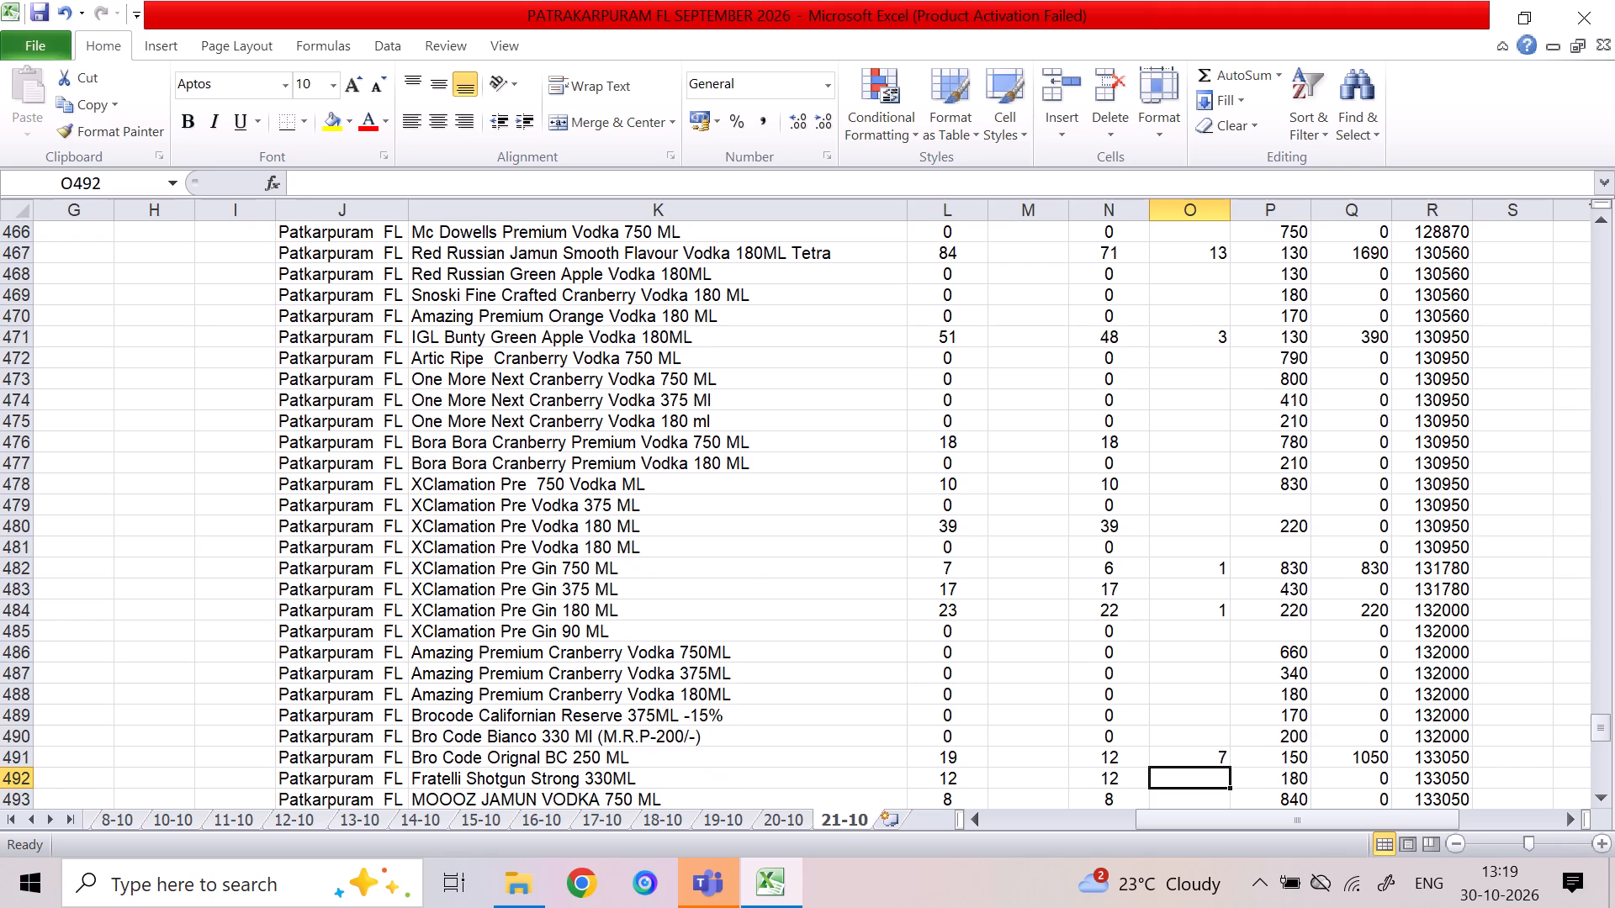
Enter 1 in column O for Fratelli Shotgun Strong 330ML.
{"action": "type", "text": "21"}
{"action": "key", "text": "BackSpace"}
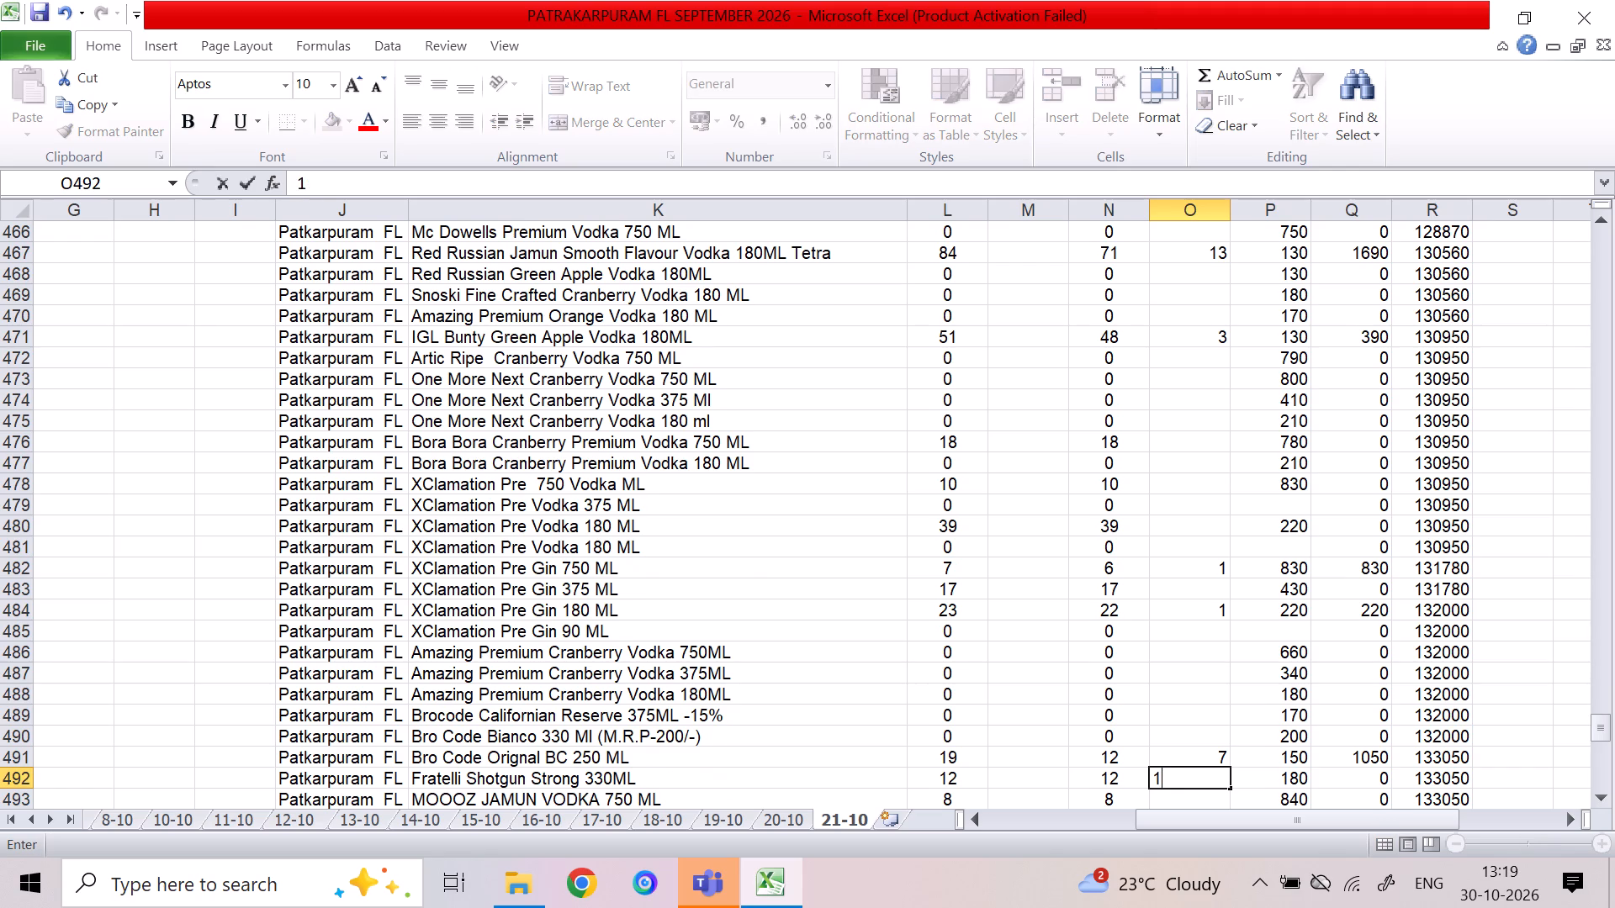
{"action": "key", "text": "Down"}
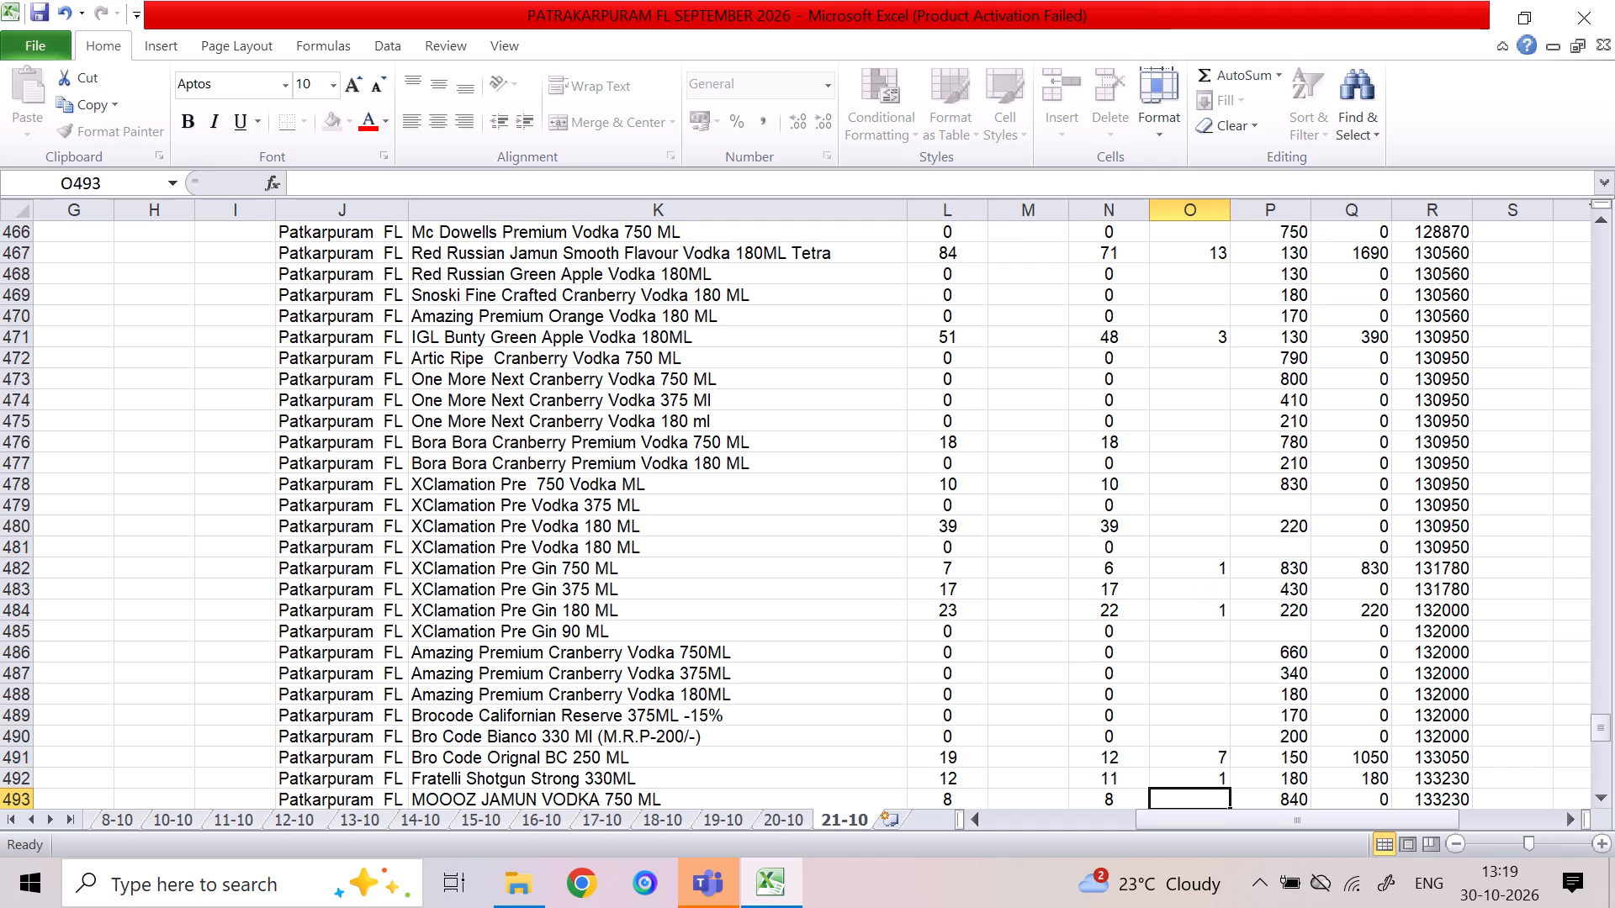
Enter 3 in column O for the Smirnoff Mirchi Mango Vodka 180ML in row 503.
{"action": "key", "text": "Down"}
{"action": "key", "text": "Down"}
{"action": "key", "text": "Down"}
{"action": "key", "text": "Down"}
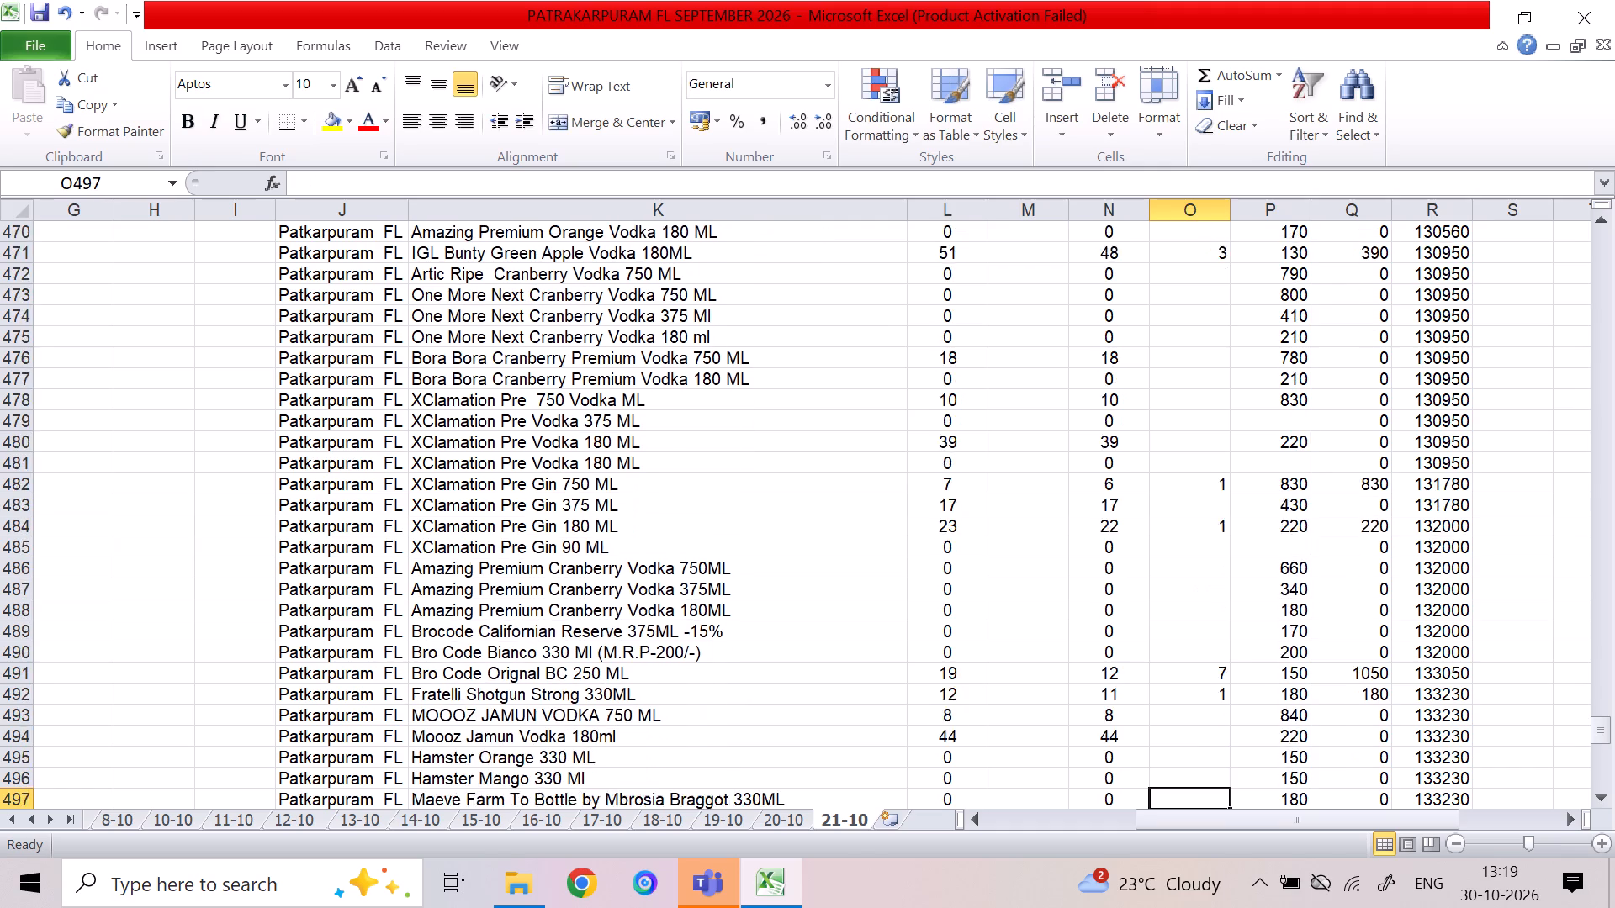
{"action": "key", "text": "Down"}
{"action": "key", "text": "Down"}
{"action": "key", "text": "Down"}
{"action": "key", "text": "Down"}
{"action": "key", "text": "Down"}
{"action": "key", "text": "Down"}
{"action": "key", "text": "Down"}
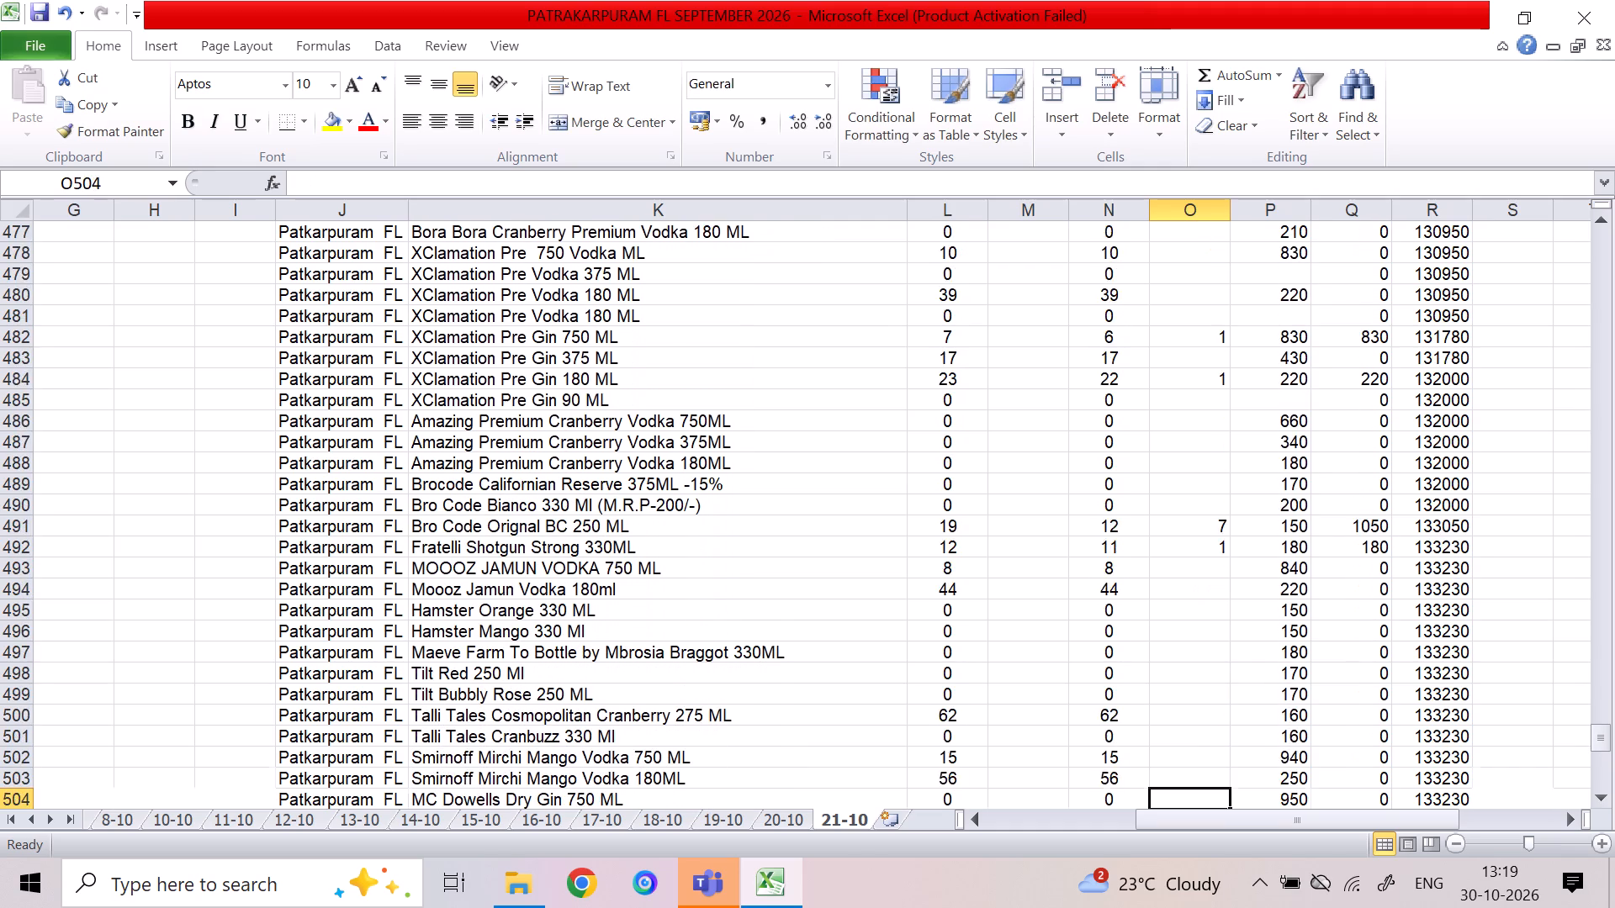
{"action": "key", "text": "Down"}
{"action": "key", "text": "Up"}
{"action": "key", "text": "Up"}
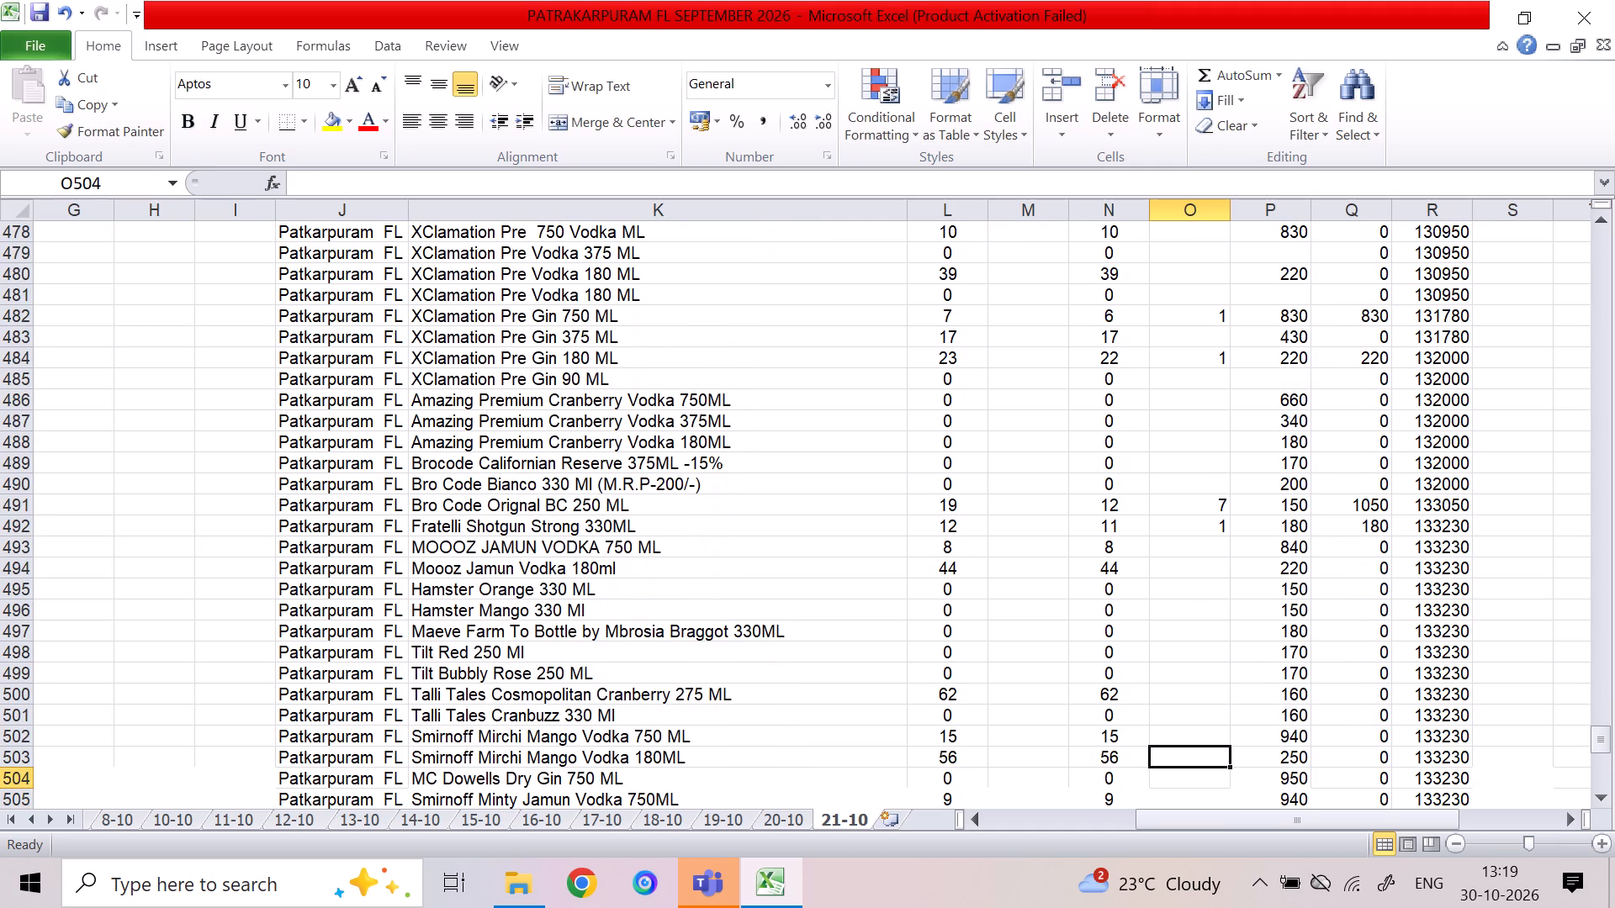
{"action": "key", "text": "3"}
{"action": "key", "text": "Down"}
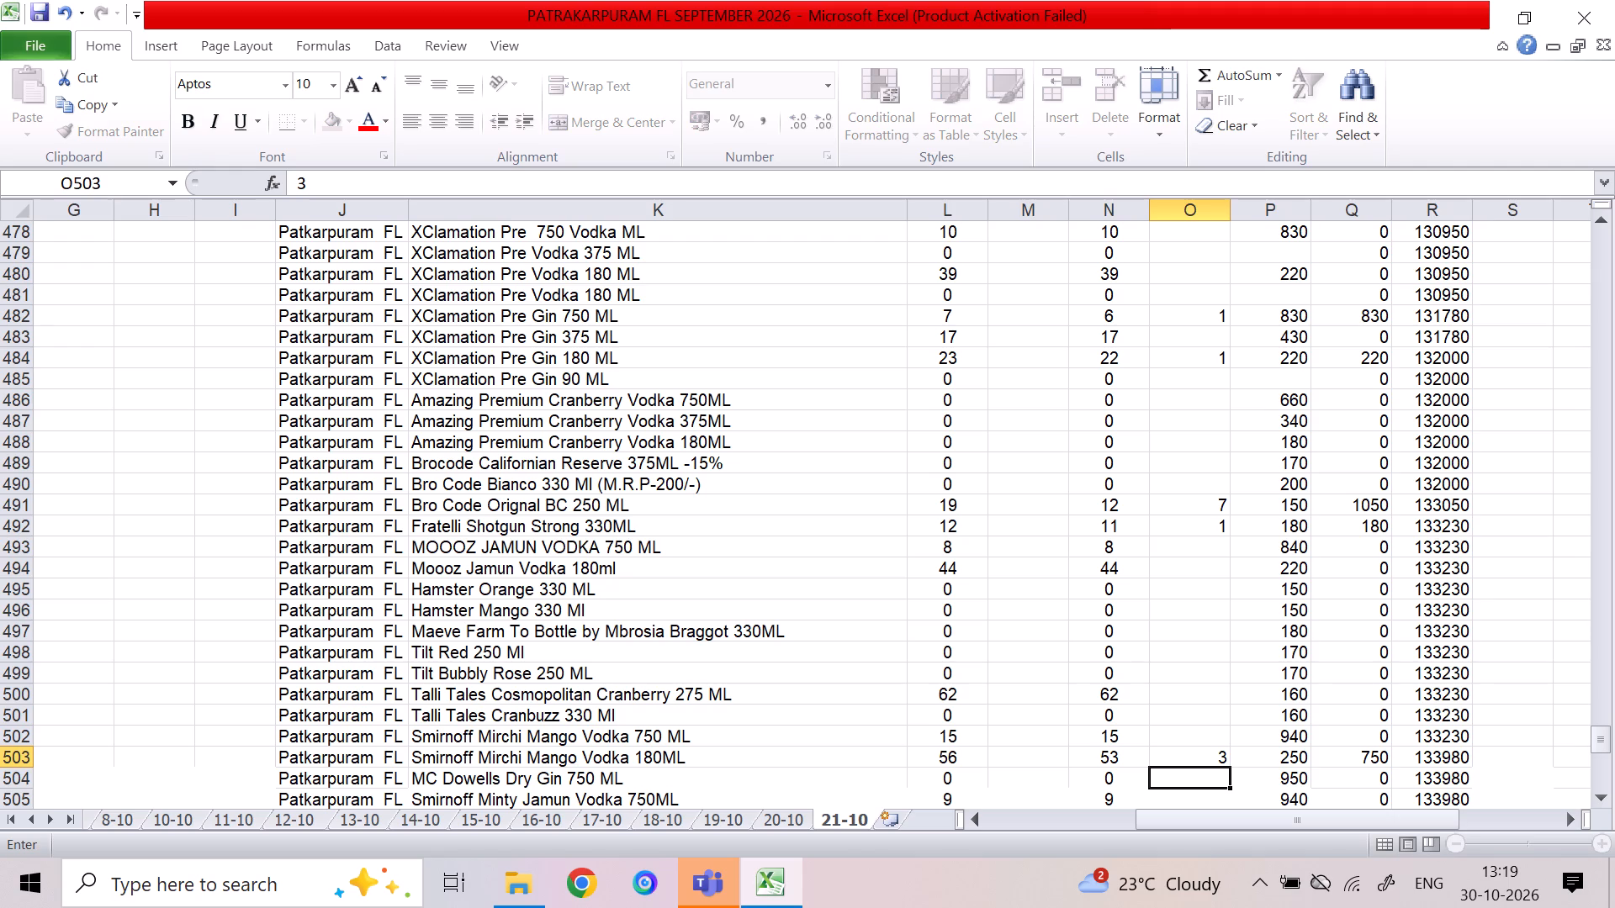
Enter 2, 5 and 26 in column O for Smirnoff Minty Jamun Vodka 750ML, 375 ML and 180ML respectively.
{"action": "key", "text": "Down"}
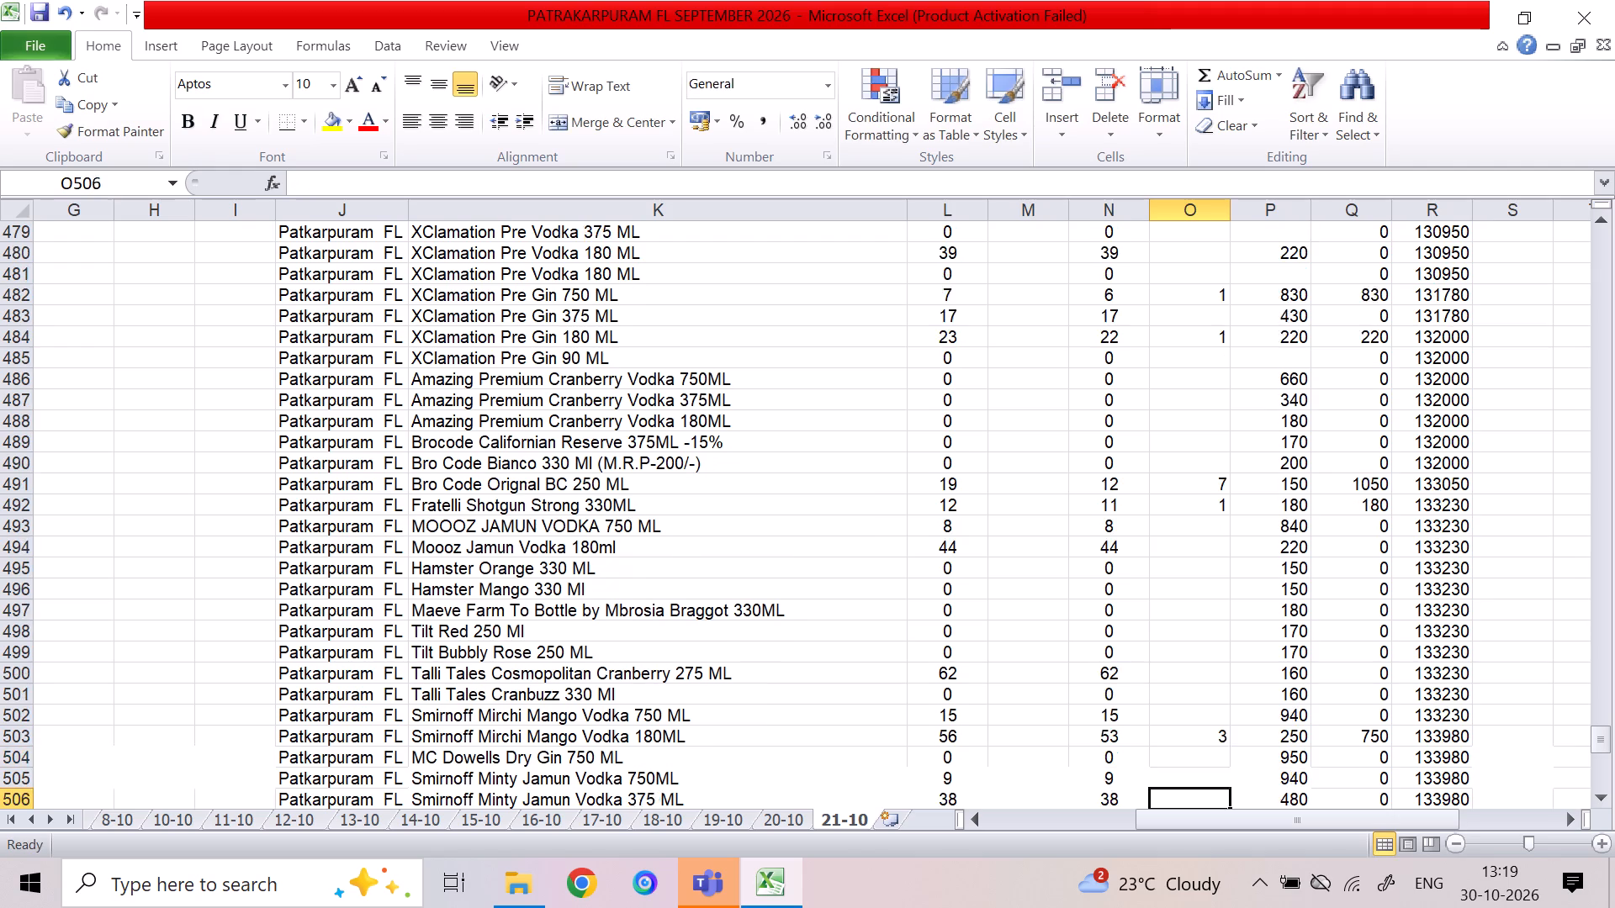
{"action": "key", "text": "Down"}
{"action": "key", "text": "Up"}
{"action": "key", "text": "Up"}
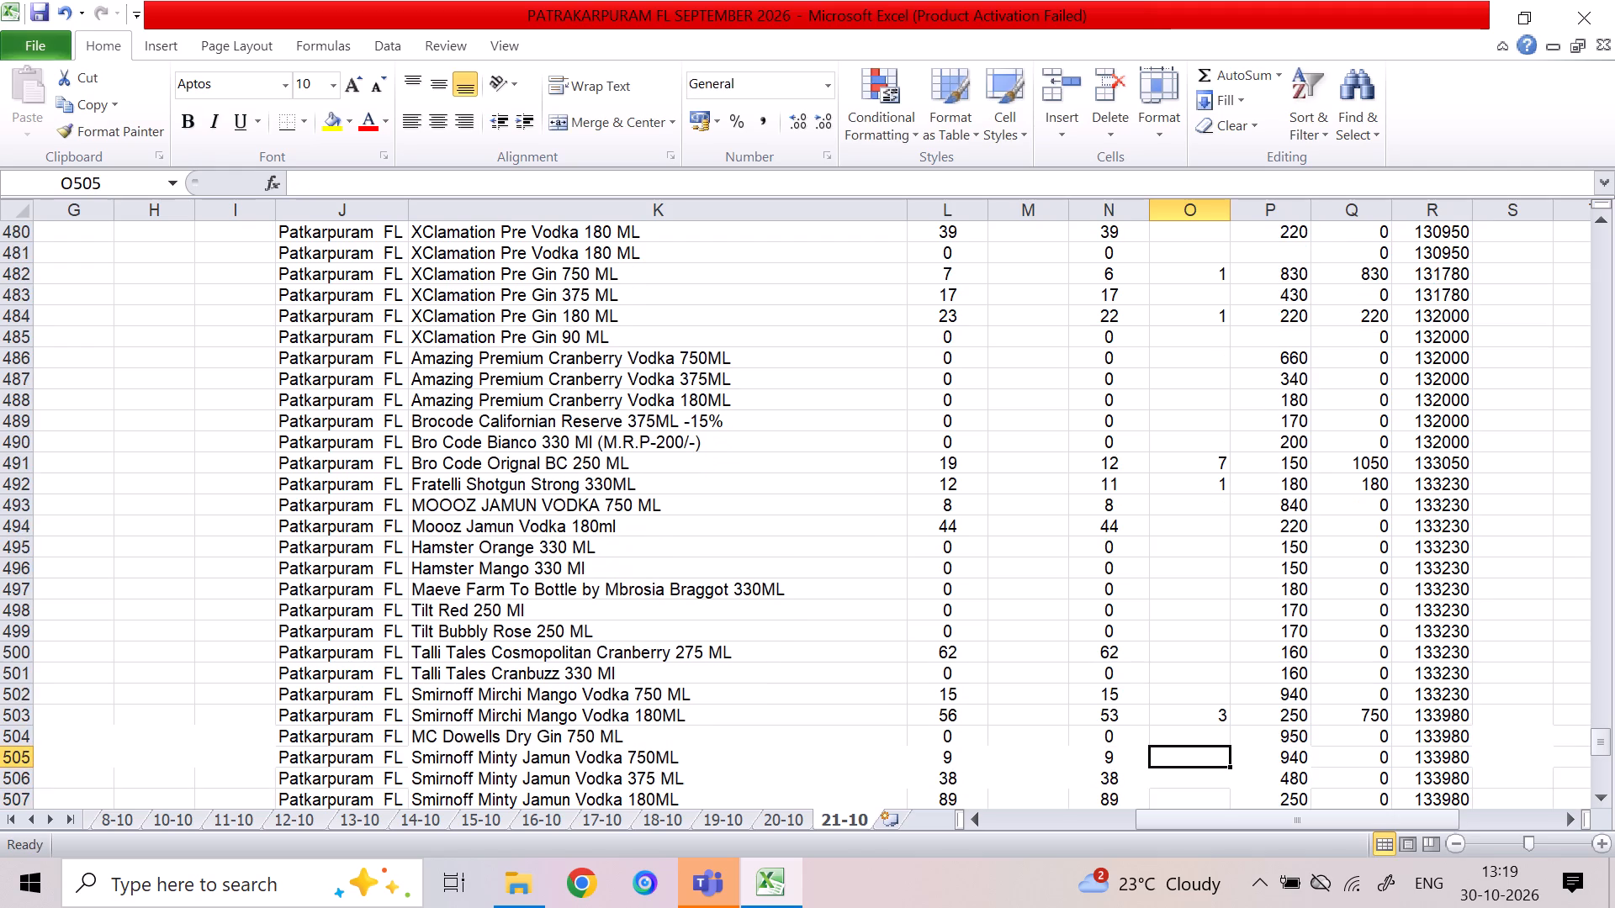
{"action": "key", "text": "2"}
{"action": "key", "text": "Down"}
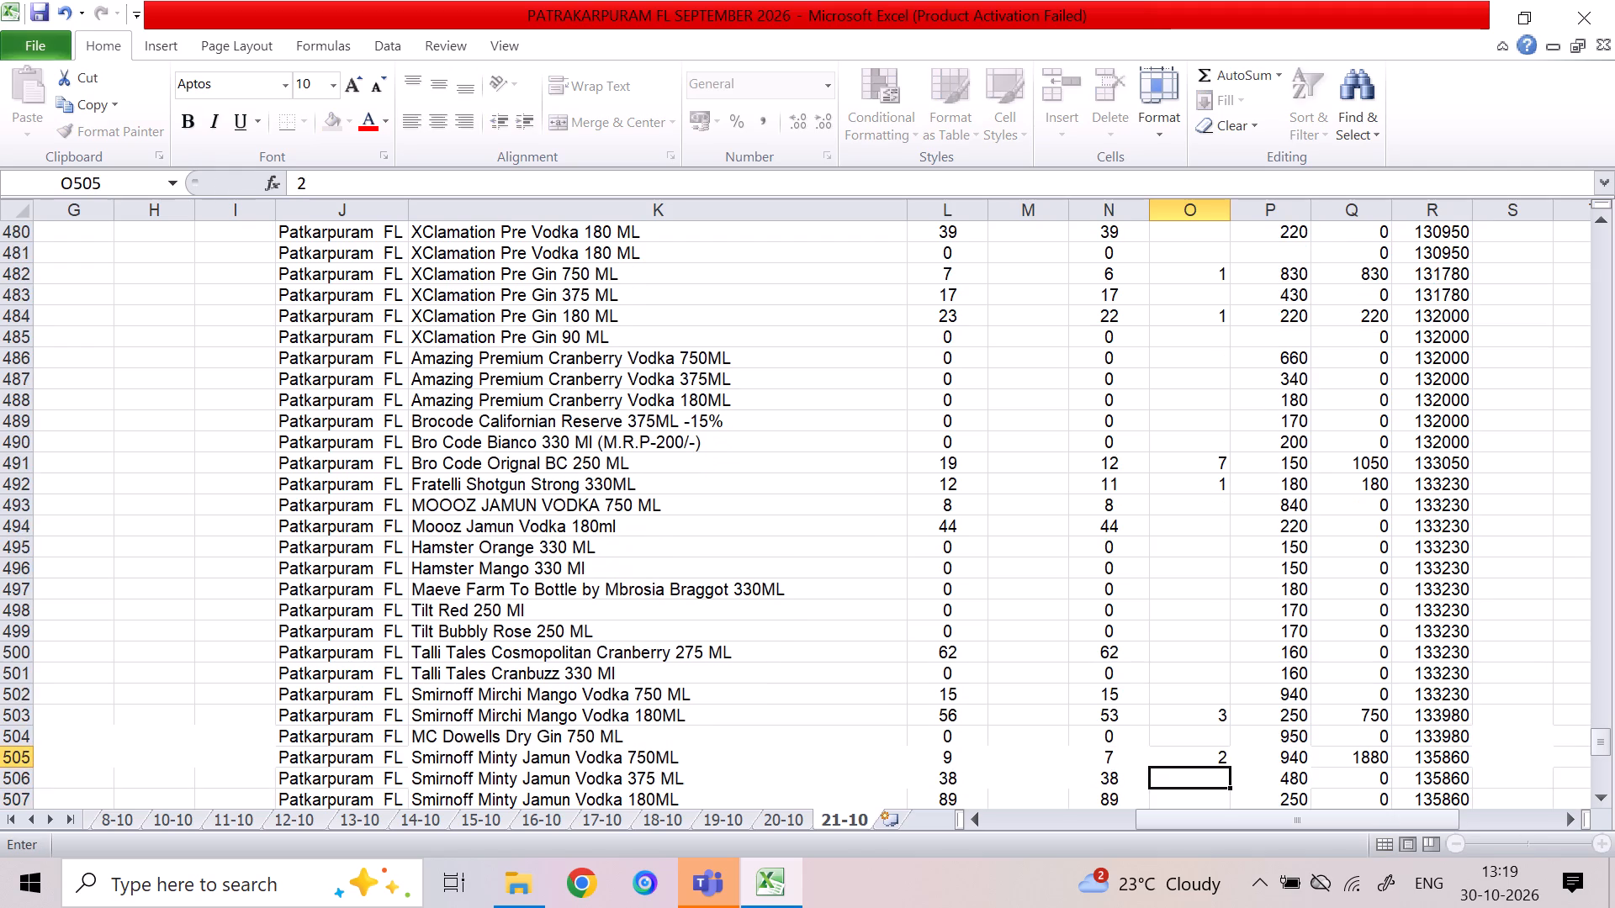
{"action": "key", "text": "5"}
{"action": "key", "text": "Down"}
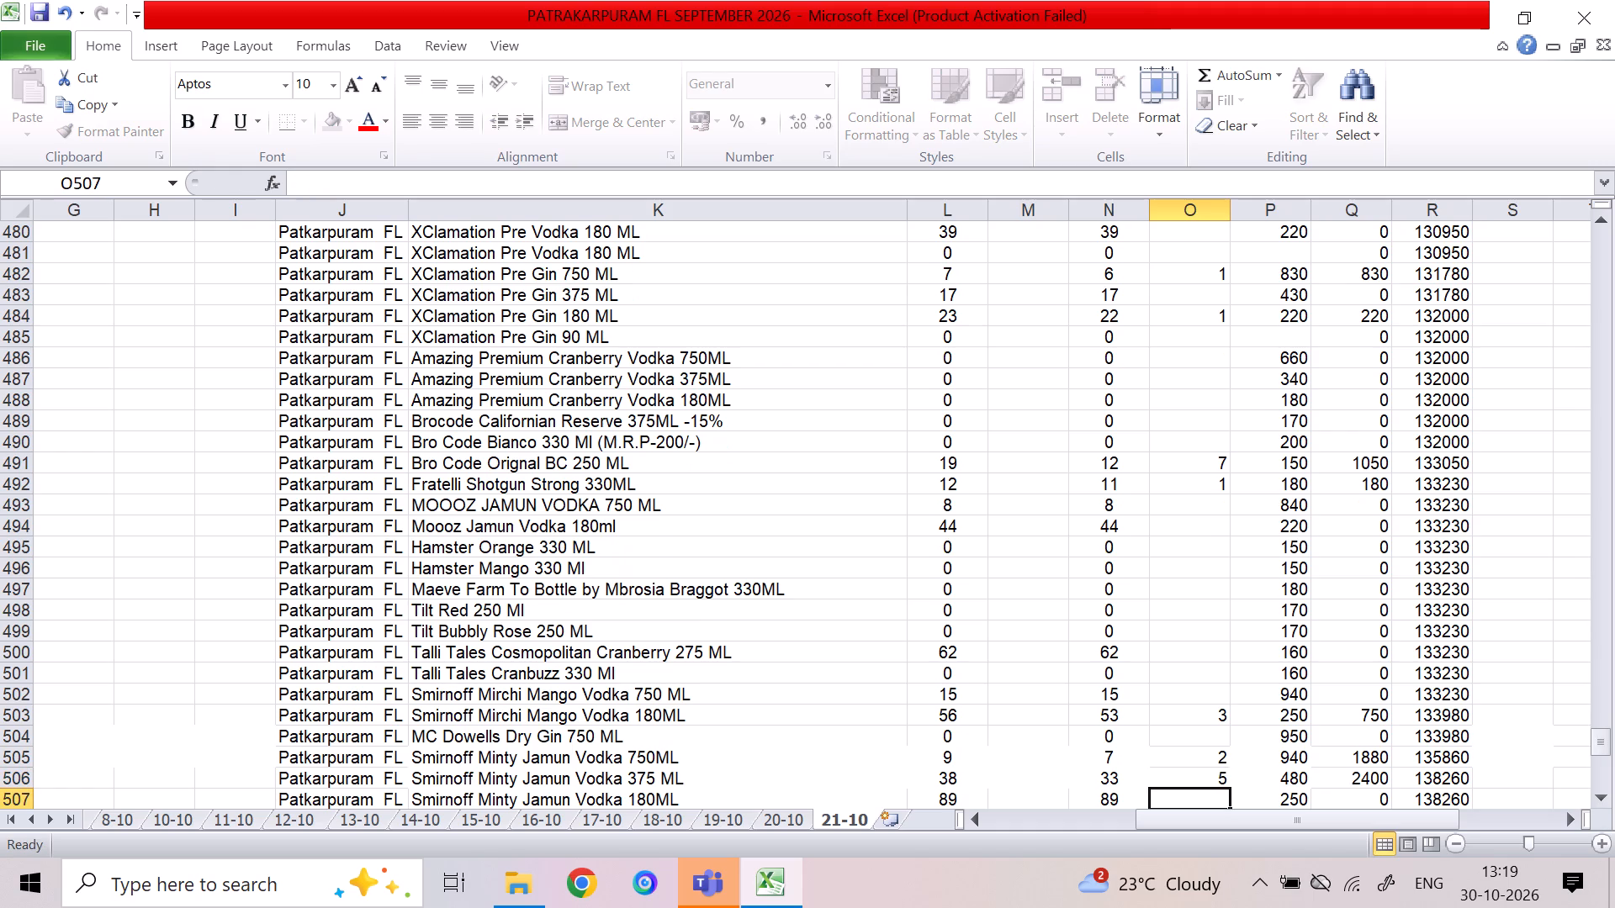
{"action": "type", "text": "26"}
{"action": "key", "text": "Right"}
{"action": "key", "text": "Left"}
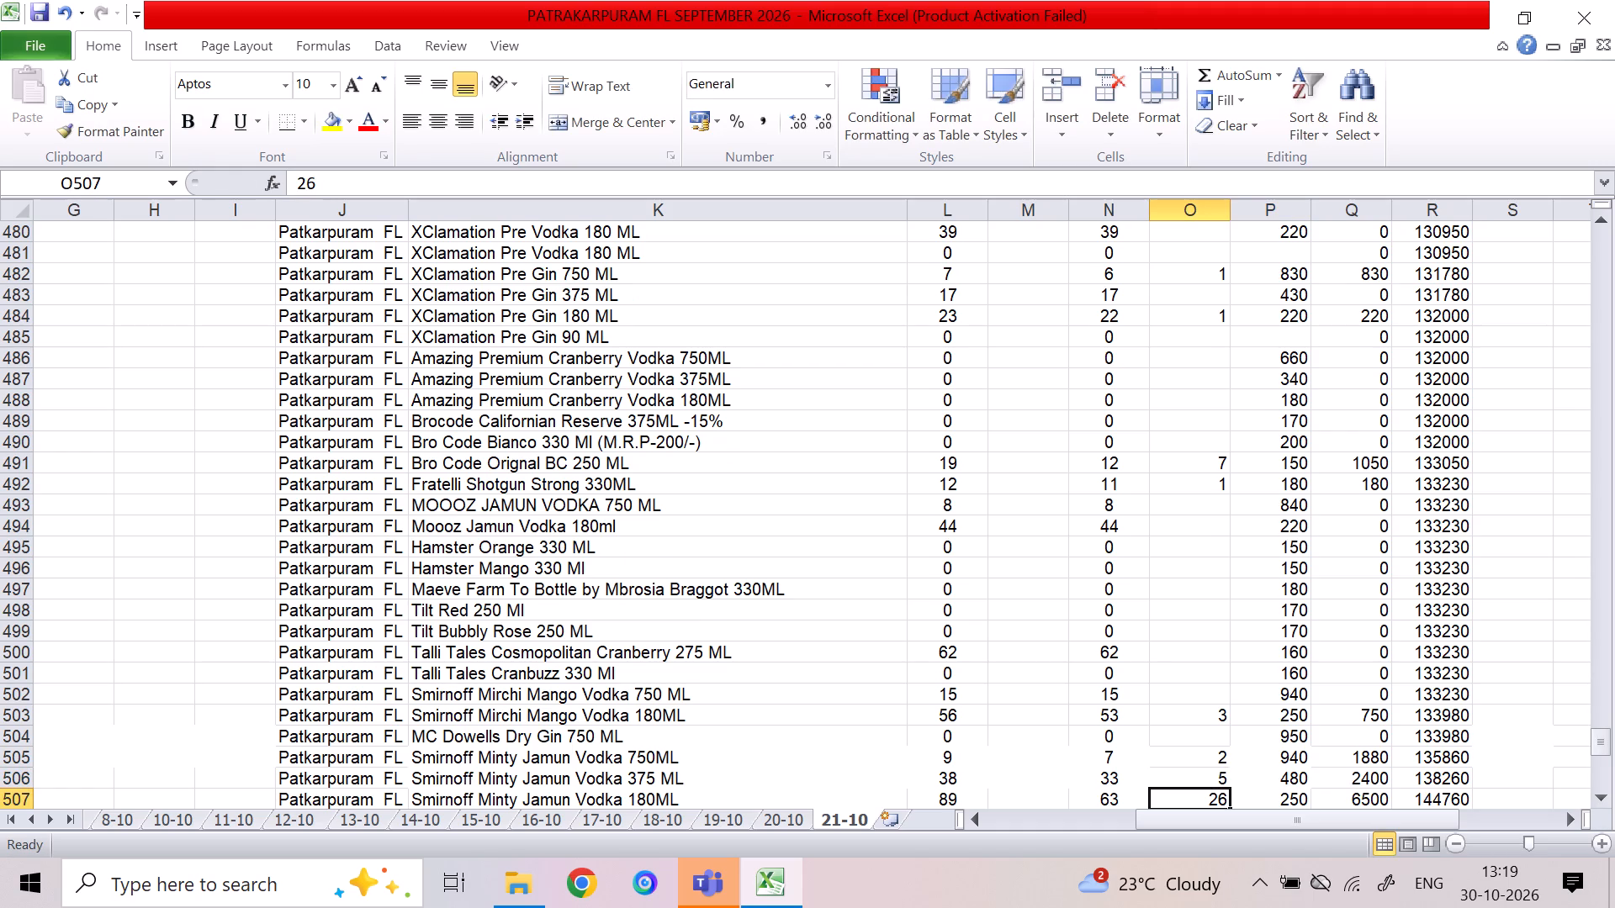
Enter 1 in column O for One More Next Cranberry Craft Vodka 180ML.
{"action": "key", "text": "Down"}
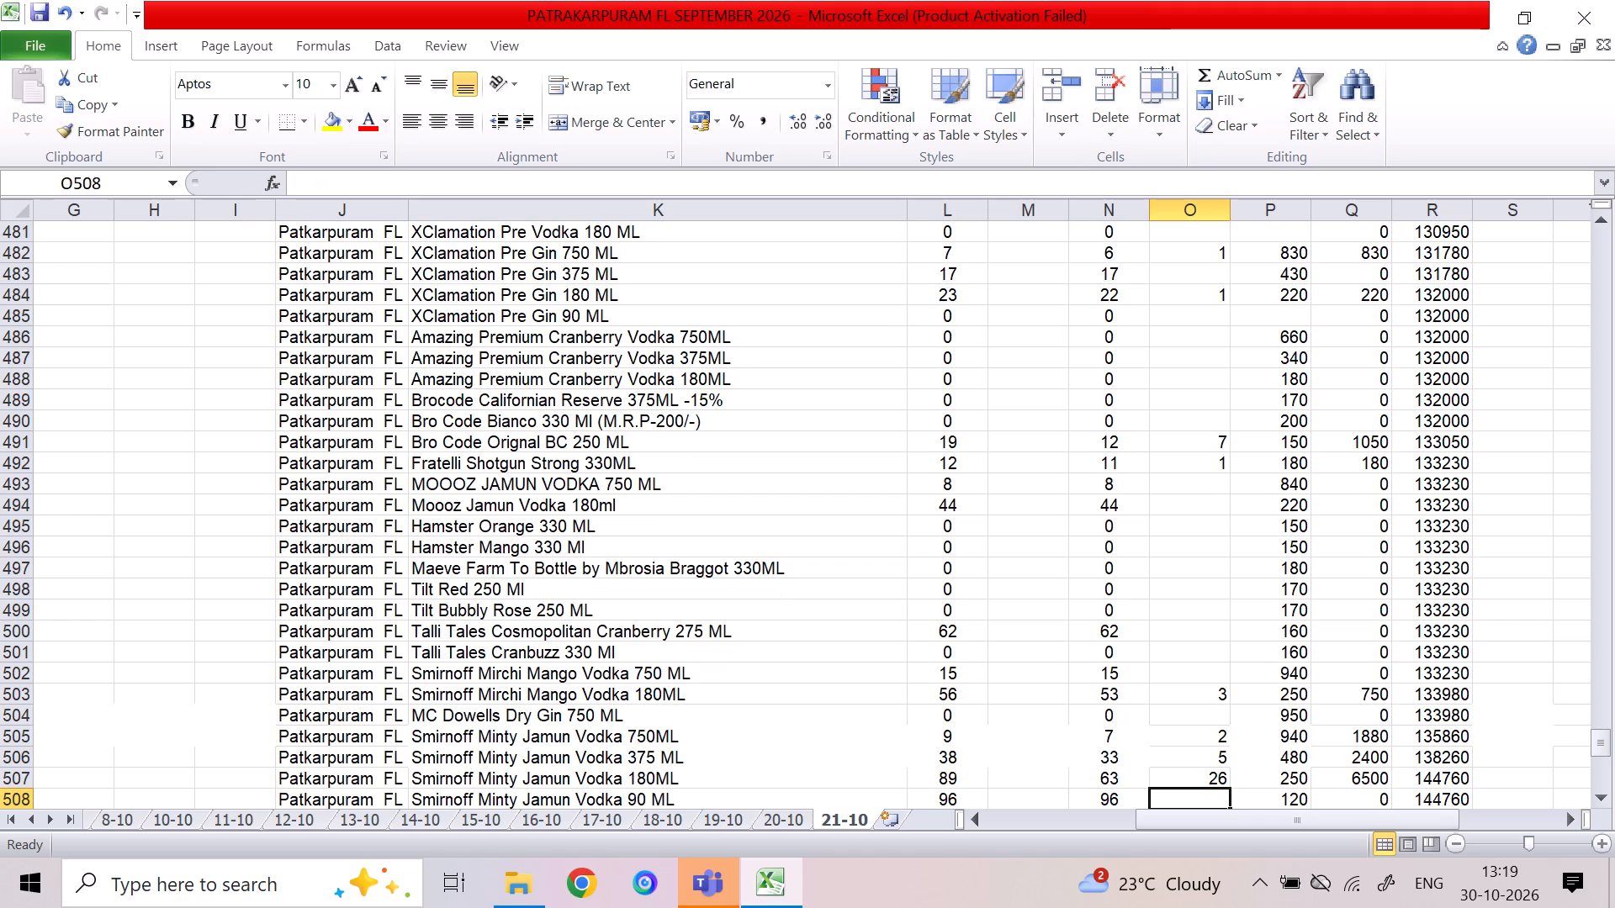
{"action": "key", "text": "Down"}
{"action": "key", "text": "Down"}
{"action": "key", "text": "Down"}
{"action": "key", "text": "Down"}
{"action": "key", "text": "Down"}
{"action": "key", "text": "Down"}
{"action": "key", "text": "Down"}
{"action": "key", "text": "Down"}
{"action": "key", "text": "Down"}
{"action": "key", "text": "Down"}
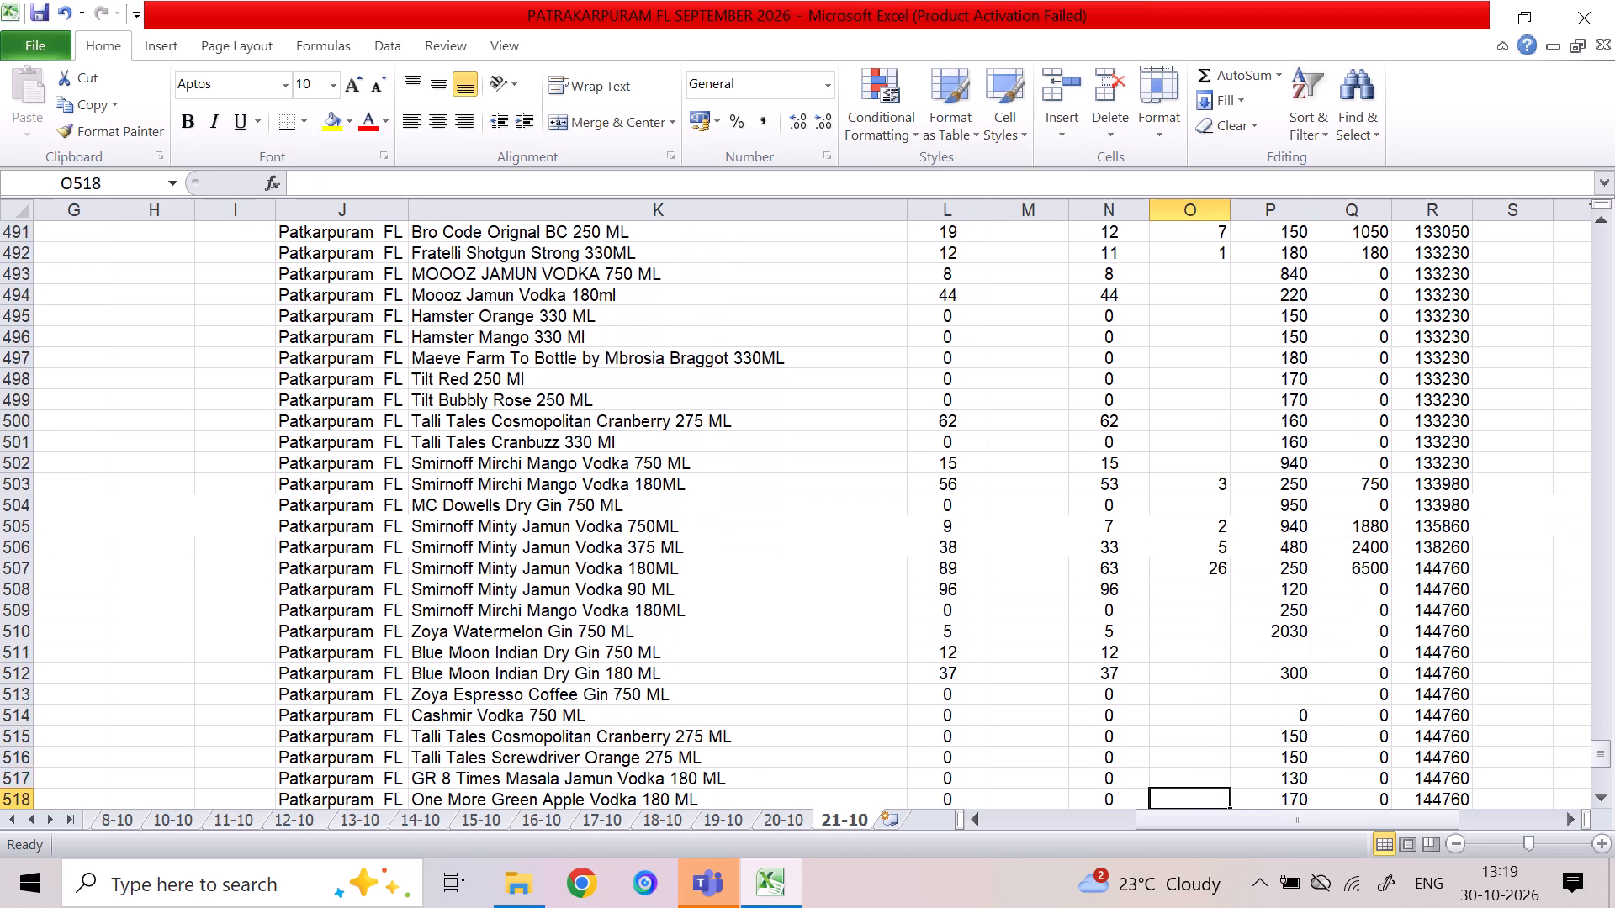
{"action": "key", "text": "Down"}
{"action": "key", "text": "Down"}
{"action": "key", "text": "Down"}
{"action": "key", "text": "Down"}
{"action": "key", "text": "Down"}
{"action": "key", "text": "Up"}
{"action": "key", "text": "Up"}
{"action": "key", "text": "Up"}
{"action": "key", "text": "Up"}
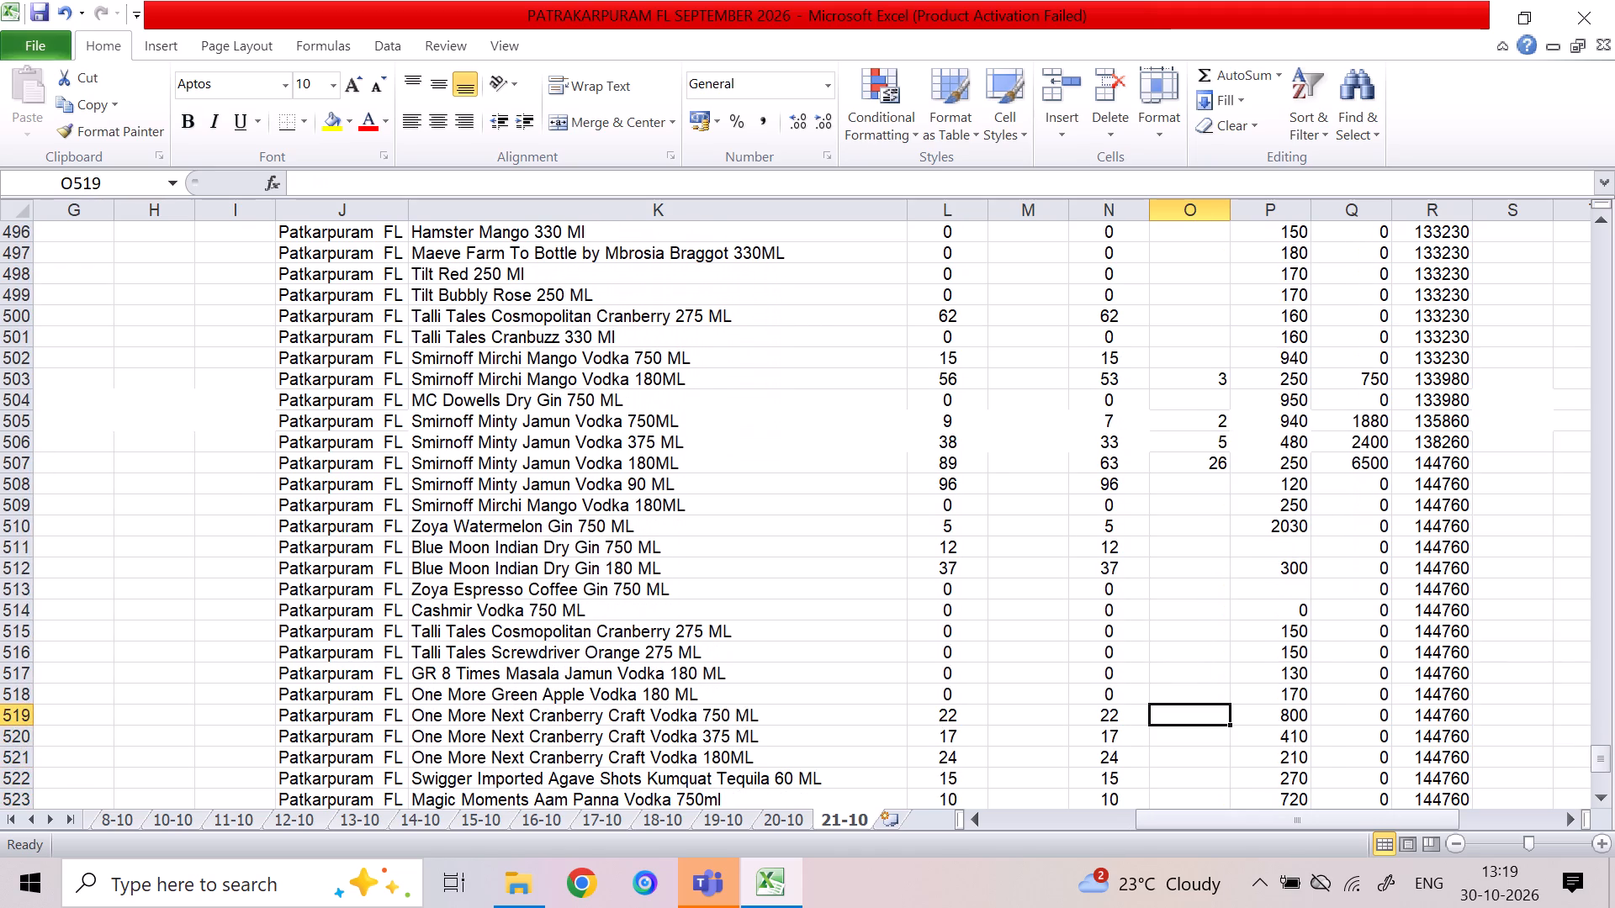
{"action": "key", "text": "Down"}
{"action": "key", "text": "Down"}
{"action": "key", "text": "Down"}
{"action": "key", "text": "Down"}
{"action": "key", "text": "Down"}
{"action": "key", "text": "Down"}
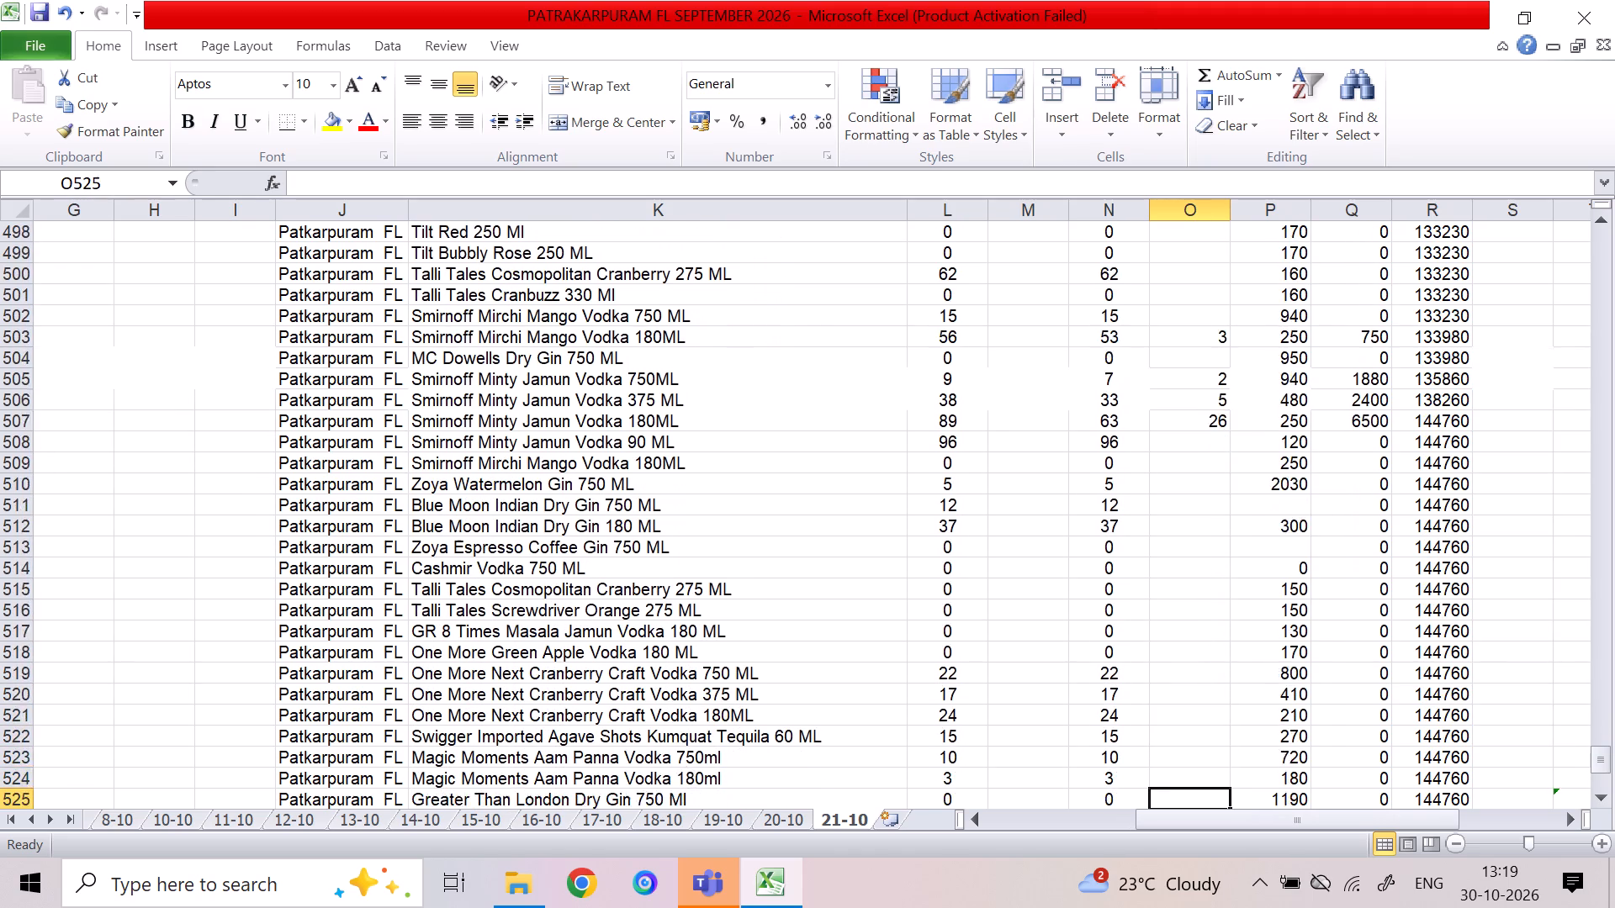
{"action": "key", "text": "Down"}
{"action": "key", "text": "Down"}
{"action": "key", "text": "Down"}
{"action": "key", "text": "Down"}
{"action": "key", "text": "Down"}
{"action": "key", "text": "Down"}
{"action": "key", "text": "Down"}
{"action": "key", "text": "Up"}
{"action": "key", "text": "Up"}
{"action": "key", "text": "Up"}
{"action": "key", "text": "Up"}
{"action": "key", "text": "Up"}
{"action": "key", "text": "Up"}
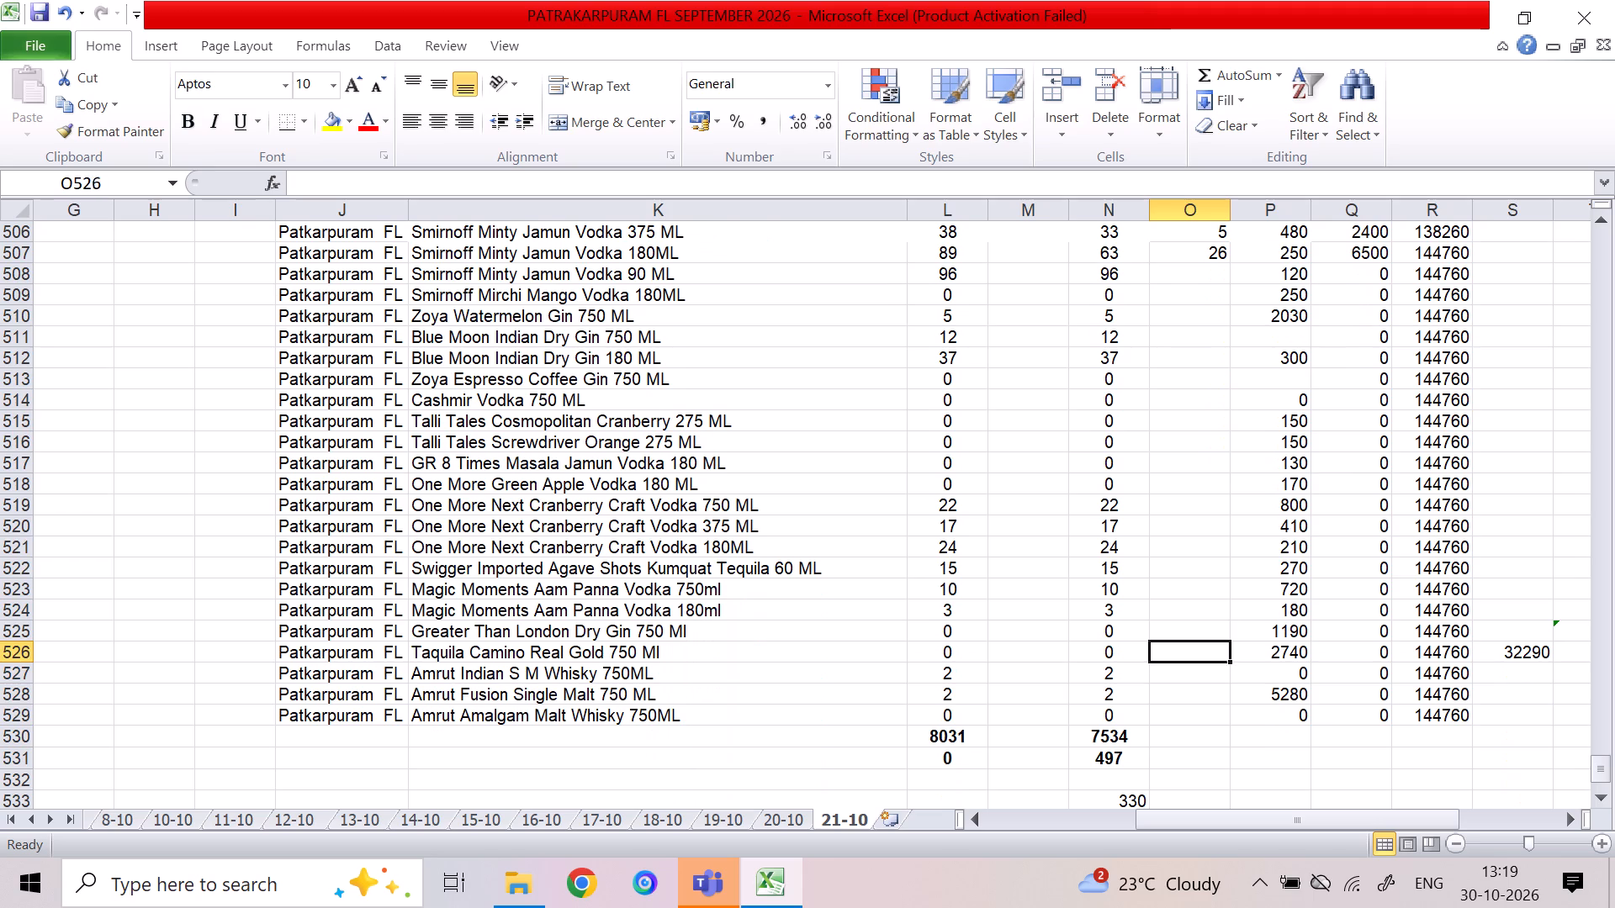
{"action": "key", "text": "Up"}
{"action": "key", "text": "Up"}
{"action": "key", "text": "Up"}
{"action": "key", "text": "Up"}
{"action": "key", "text": "Up"}
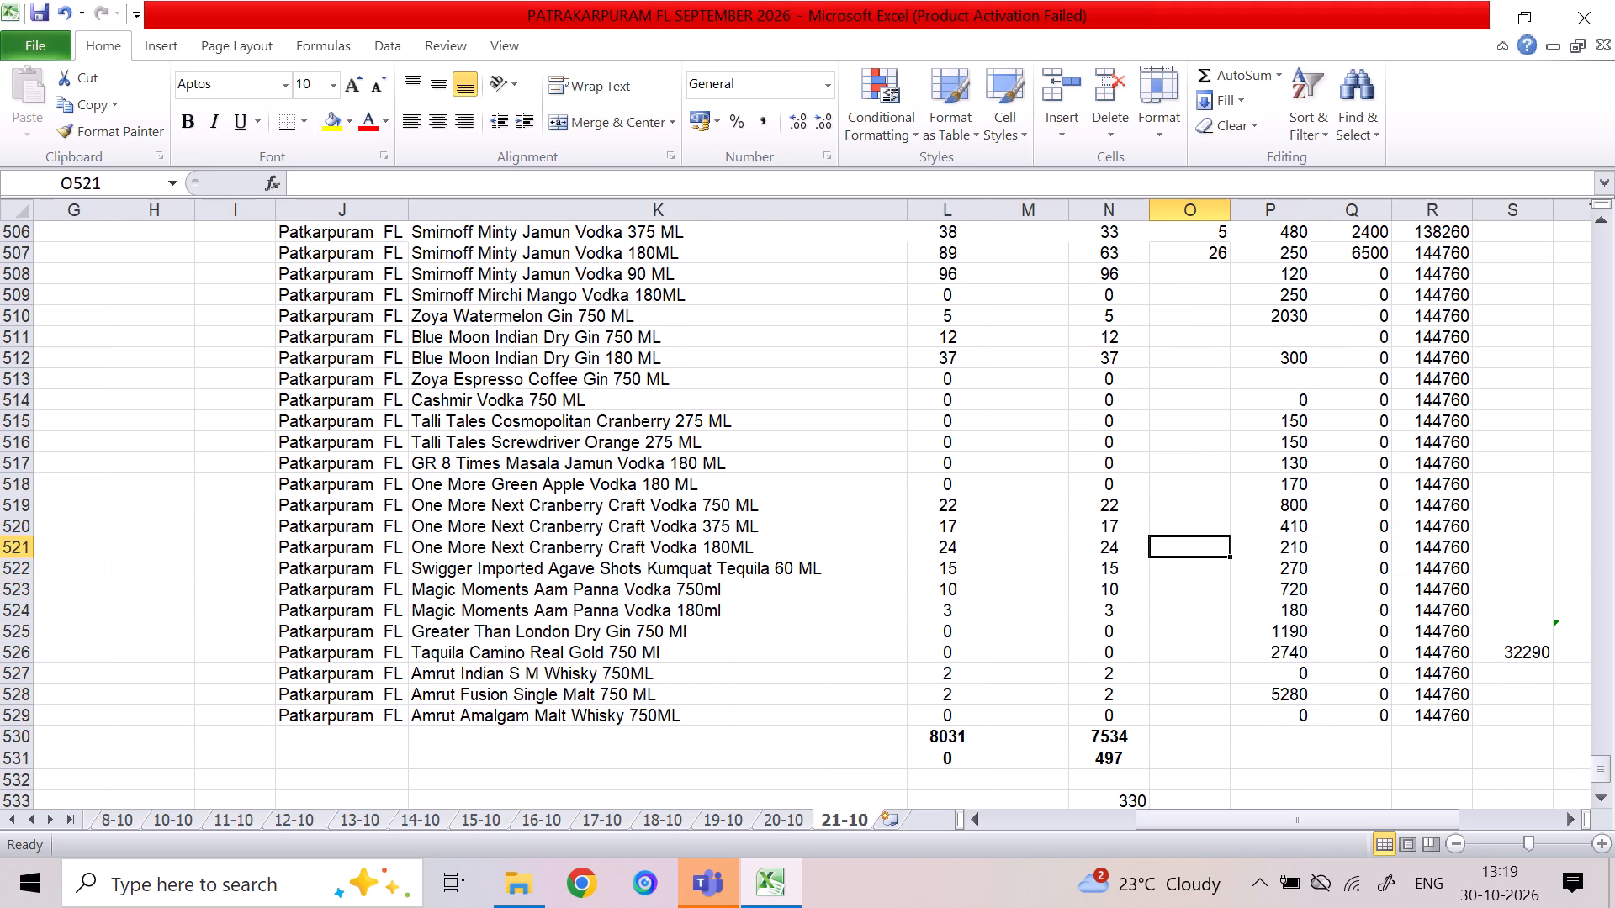
{"action": "key", "text": "1"}
{"action": "key", "text": "Down"}
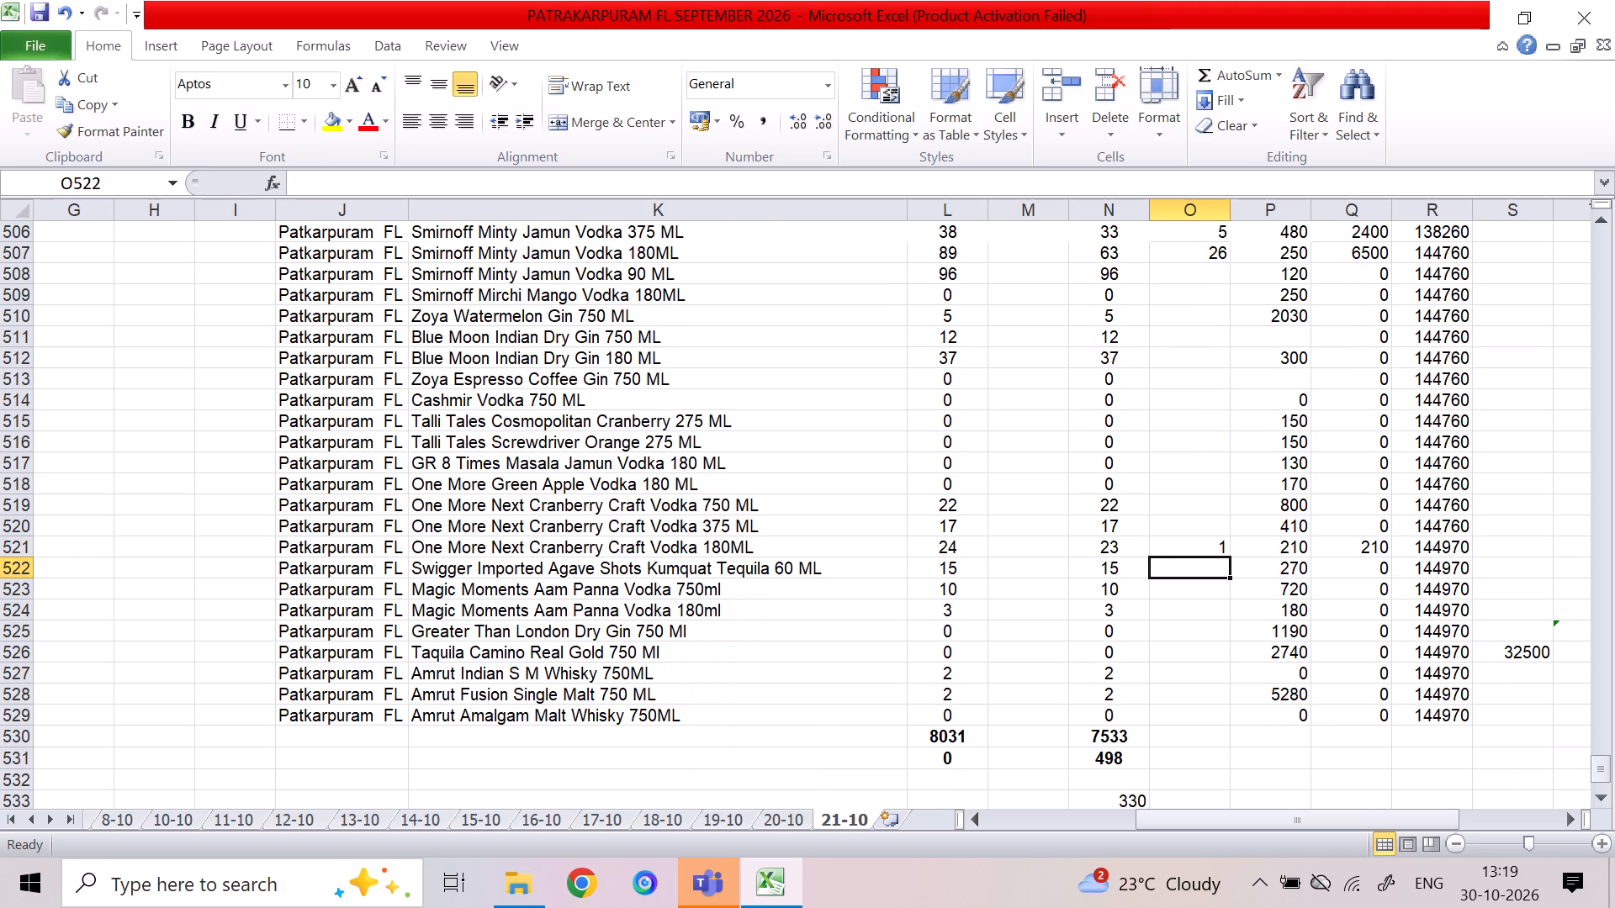
Enter 1 in column O for Magic Moments Aam Panna Vodka 750ml.
{"action": "key", "text": "Down"}
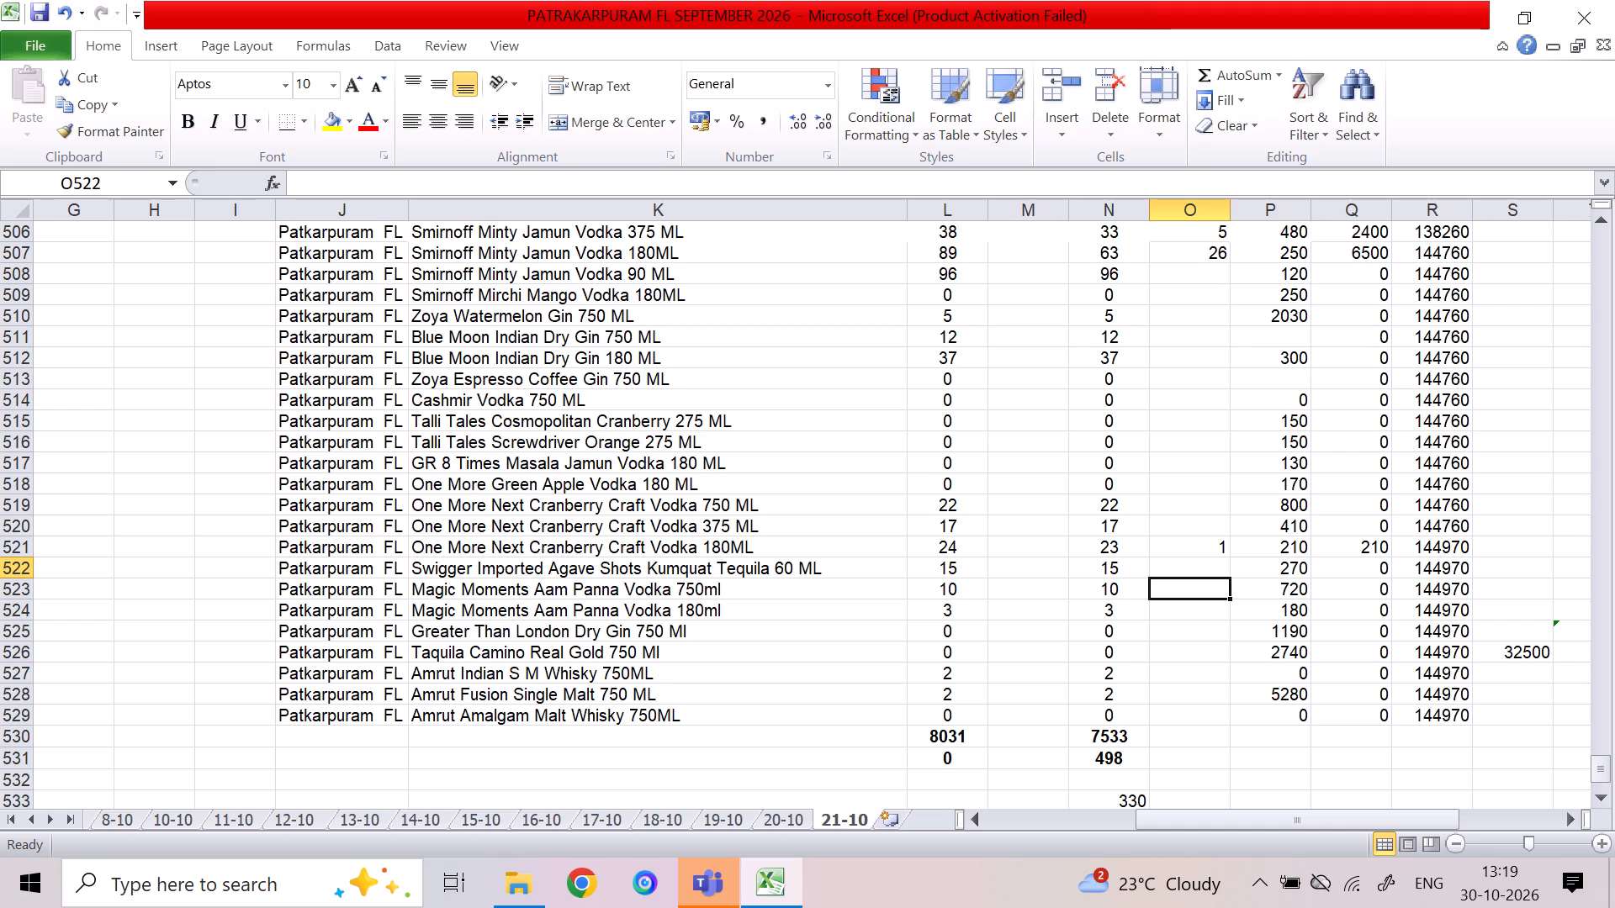
{"action": "key", "text": "1"}
{"action": "key", "text": "Down"}
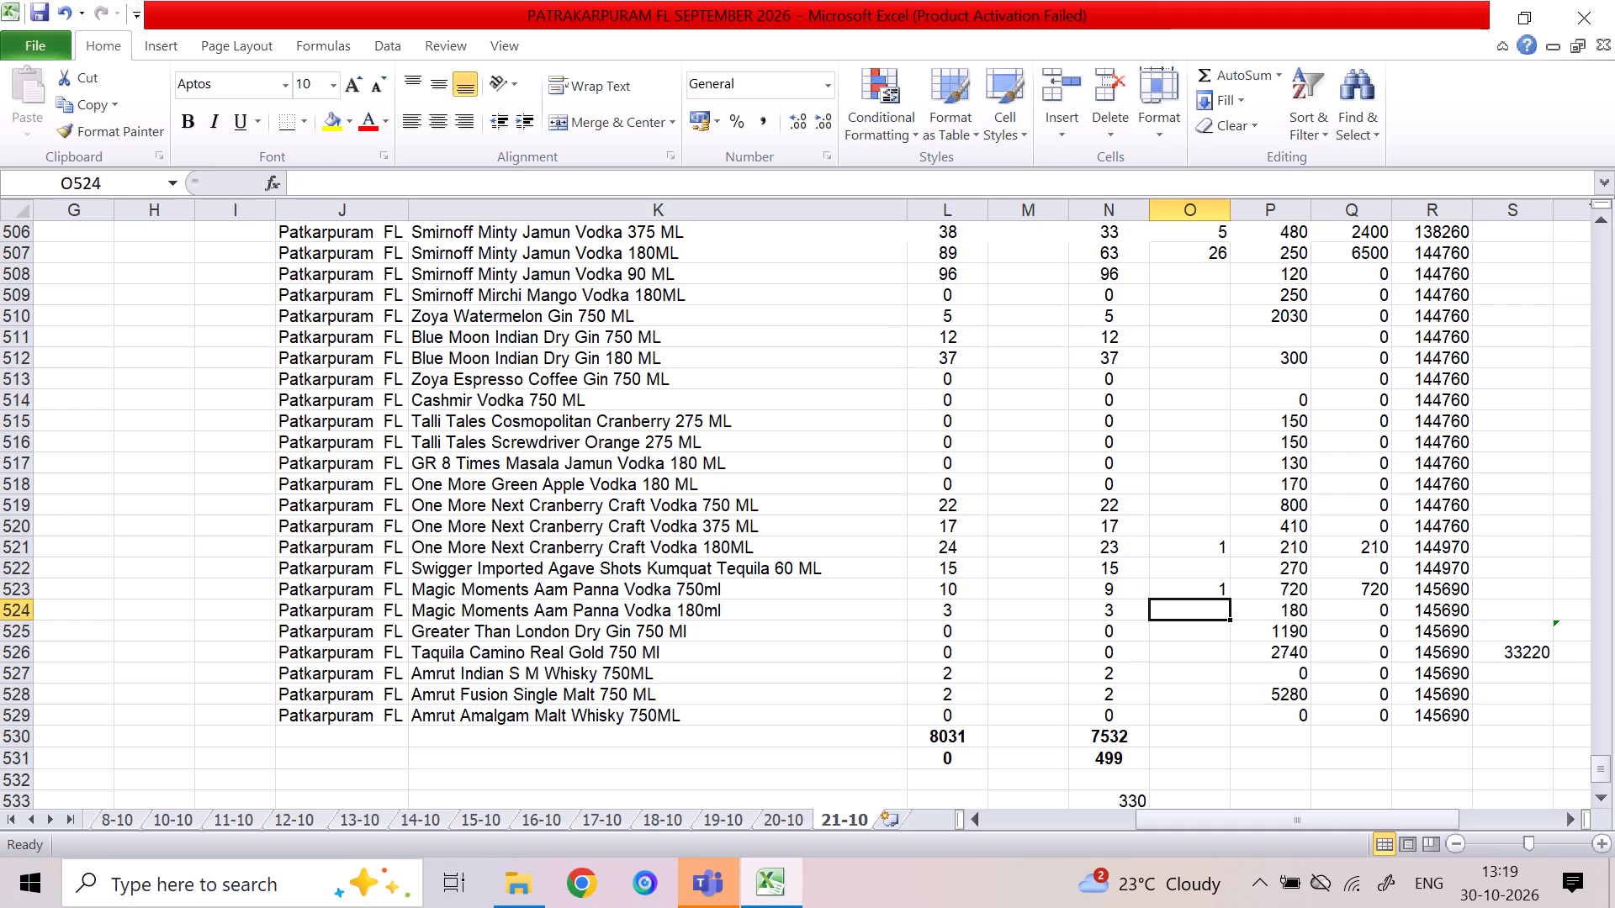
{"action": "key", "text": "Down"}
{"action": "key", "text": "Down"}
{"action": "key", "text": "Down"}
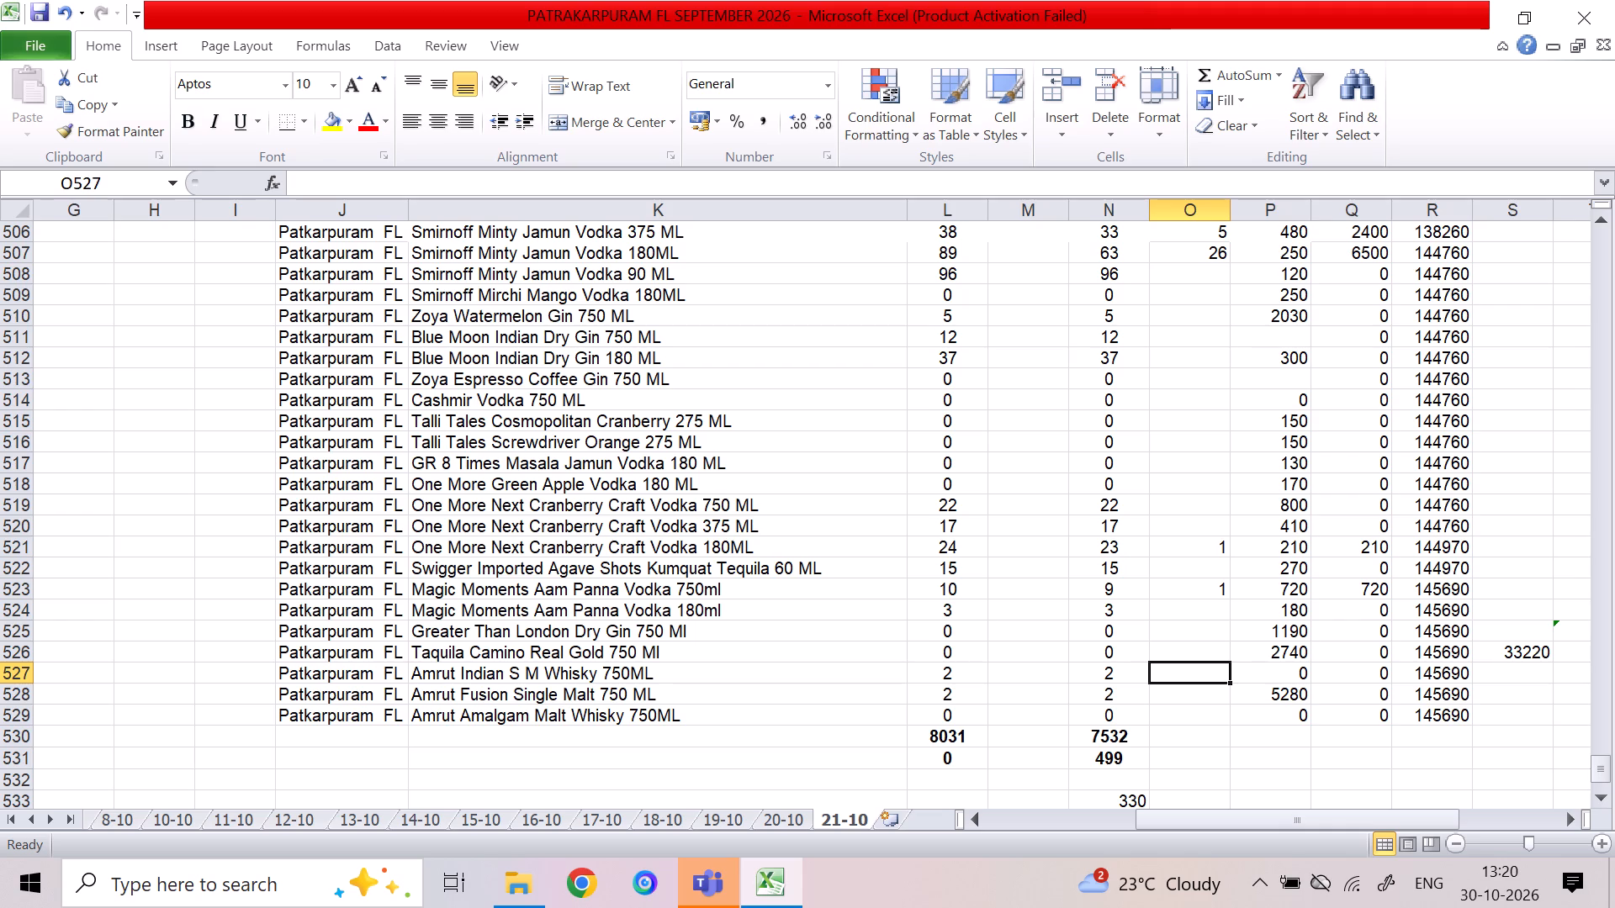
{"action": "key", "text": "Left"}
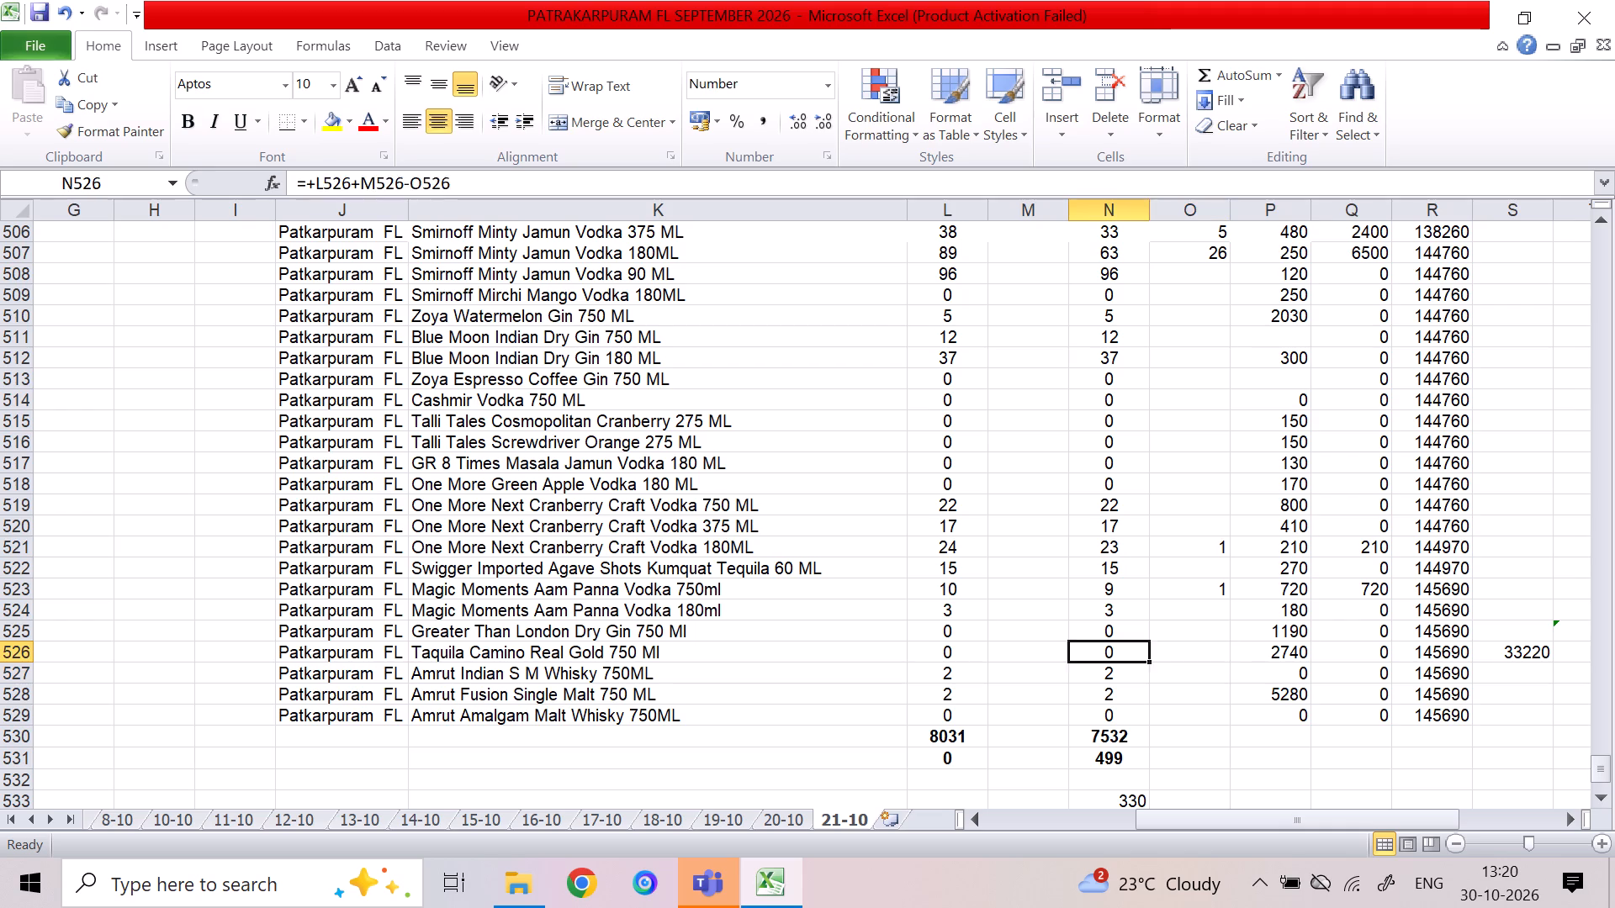
Enter 2 in column O for Magic Moments Aam Panna Vodka 180ml.
{"action": "key", "text": "Up"}
{"action": "key", "text": "Left"}
{"action": "key", "text": "Up"}
{"action": "key", "text": "Left"}
{"action": "key", "text": "Up"}
{"action": "key", "text": "Left"}
{"action": "key", "text": "Down"}
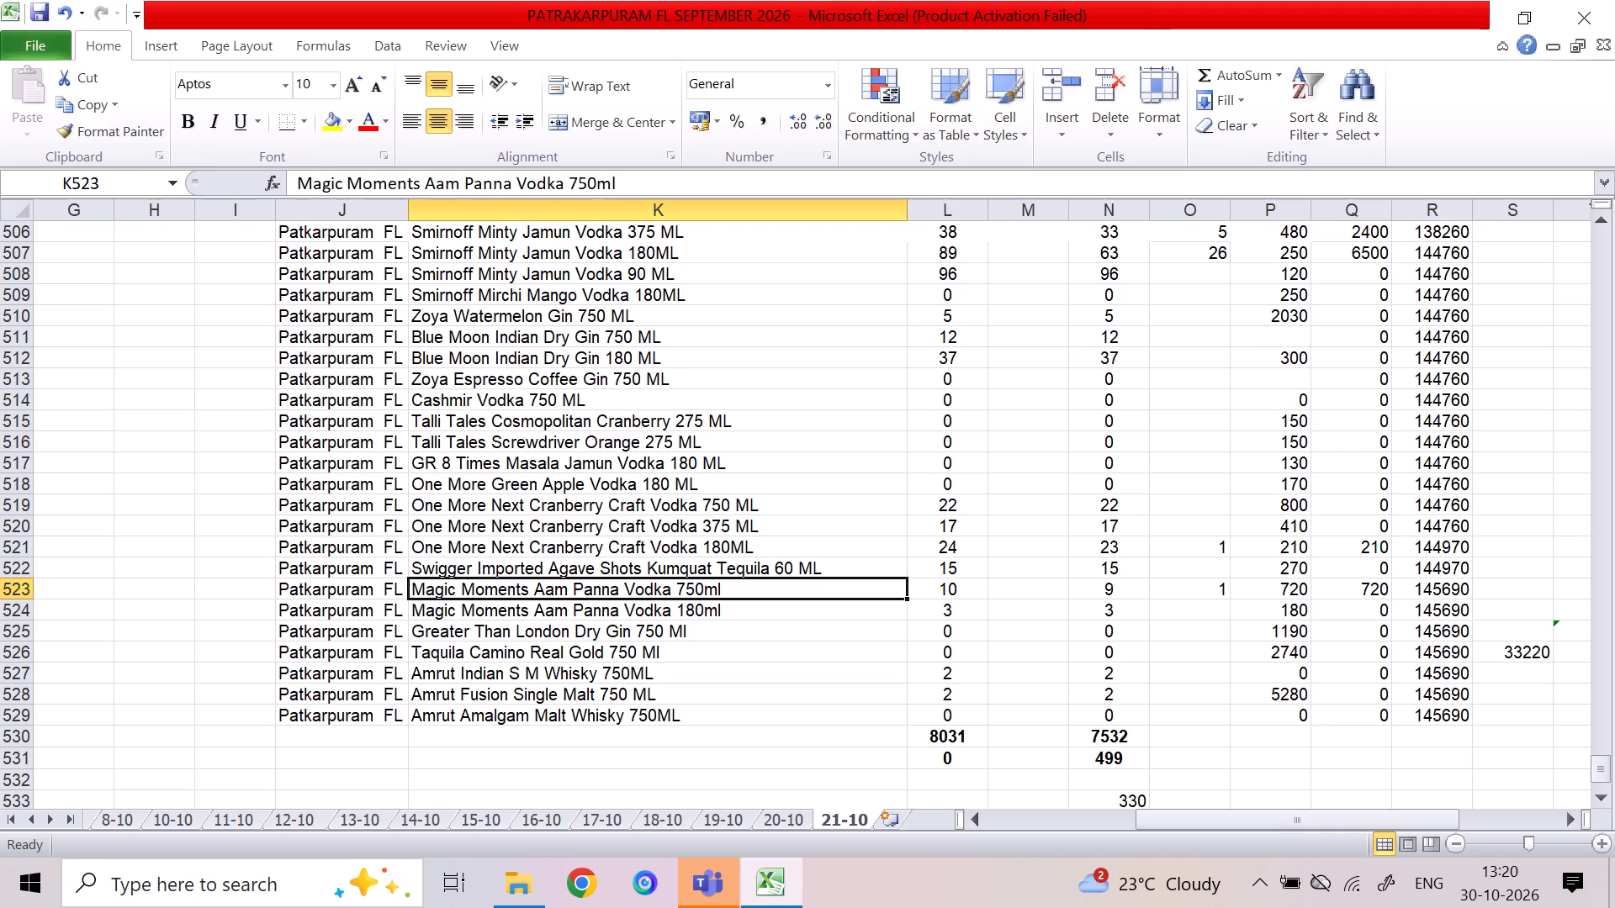
{"action": "key", "text": "Right"}
{"action": "key", "text": "Right"}
{"action": "key", "text": "Right"}
{"action": "key", "text": "Right"}
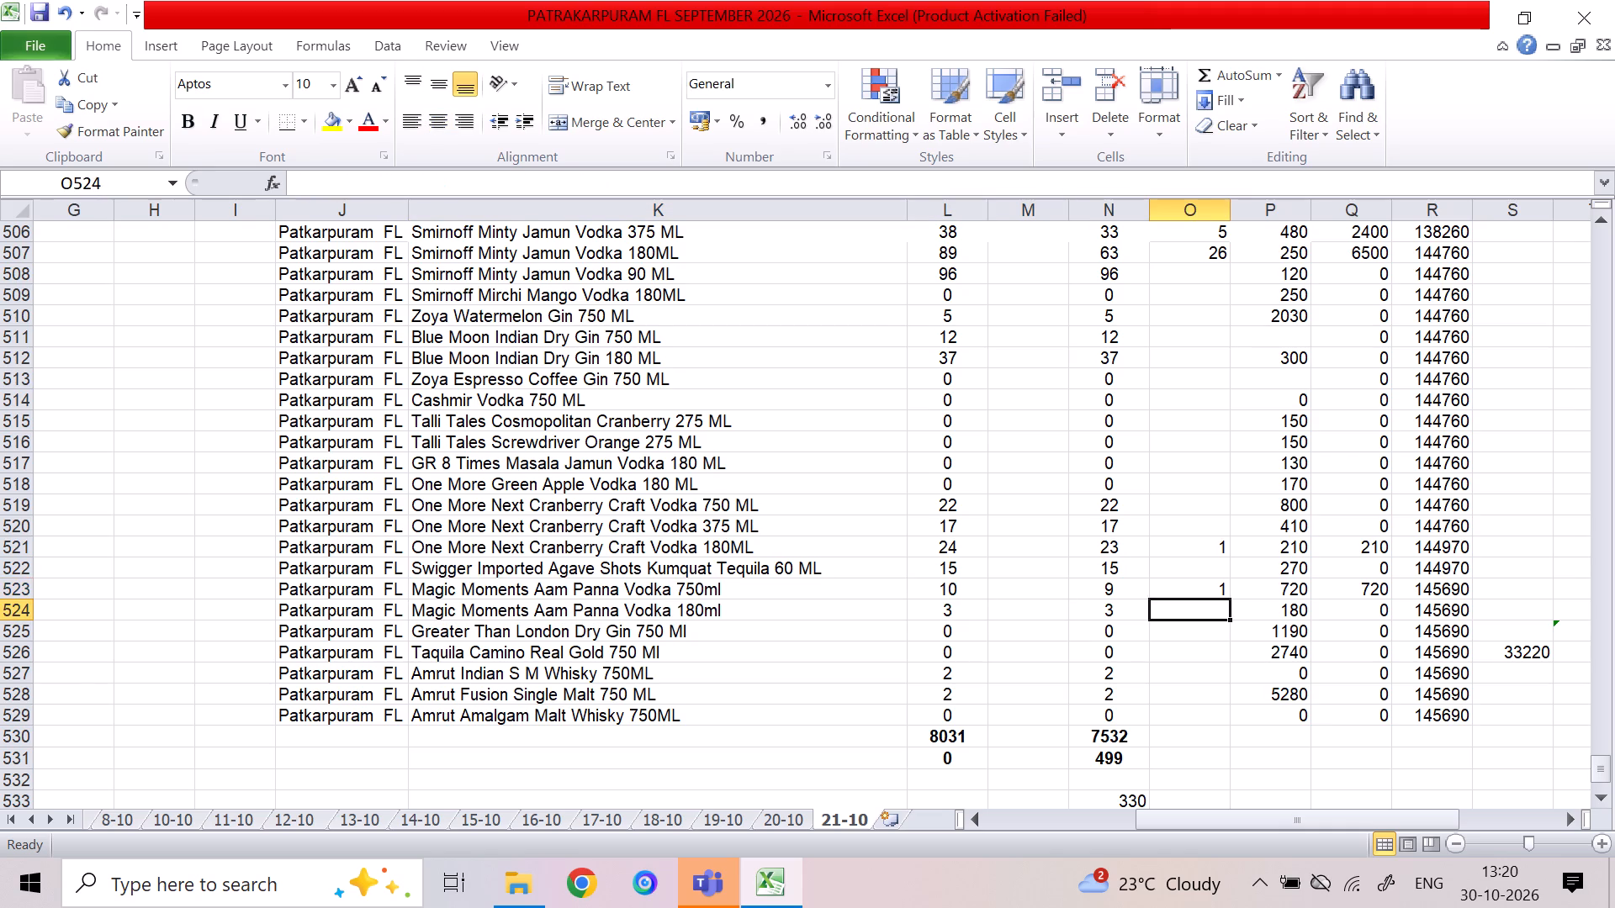
{"action": "key", "text": "2"}
{"action": "key", "text": "Right"}
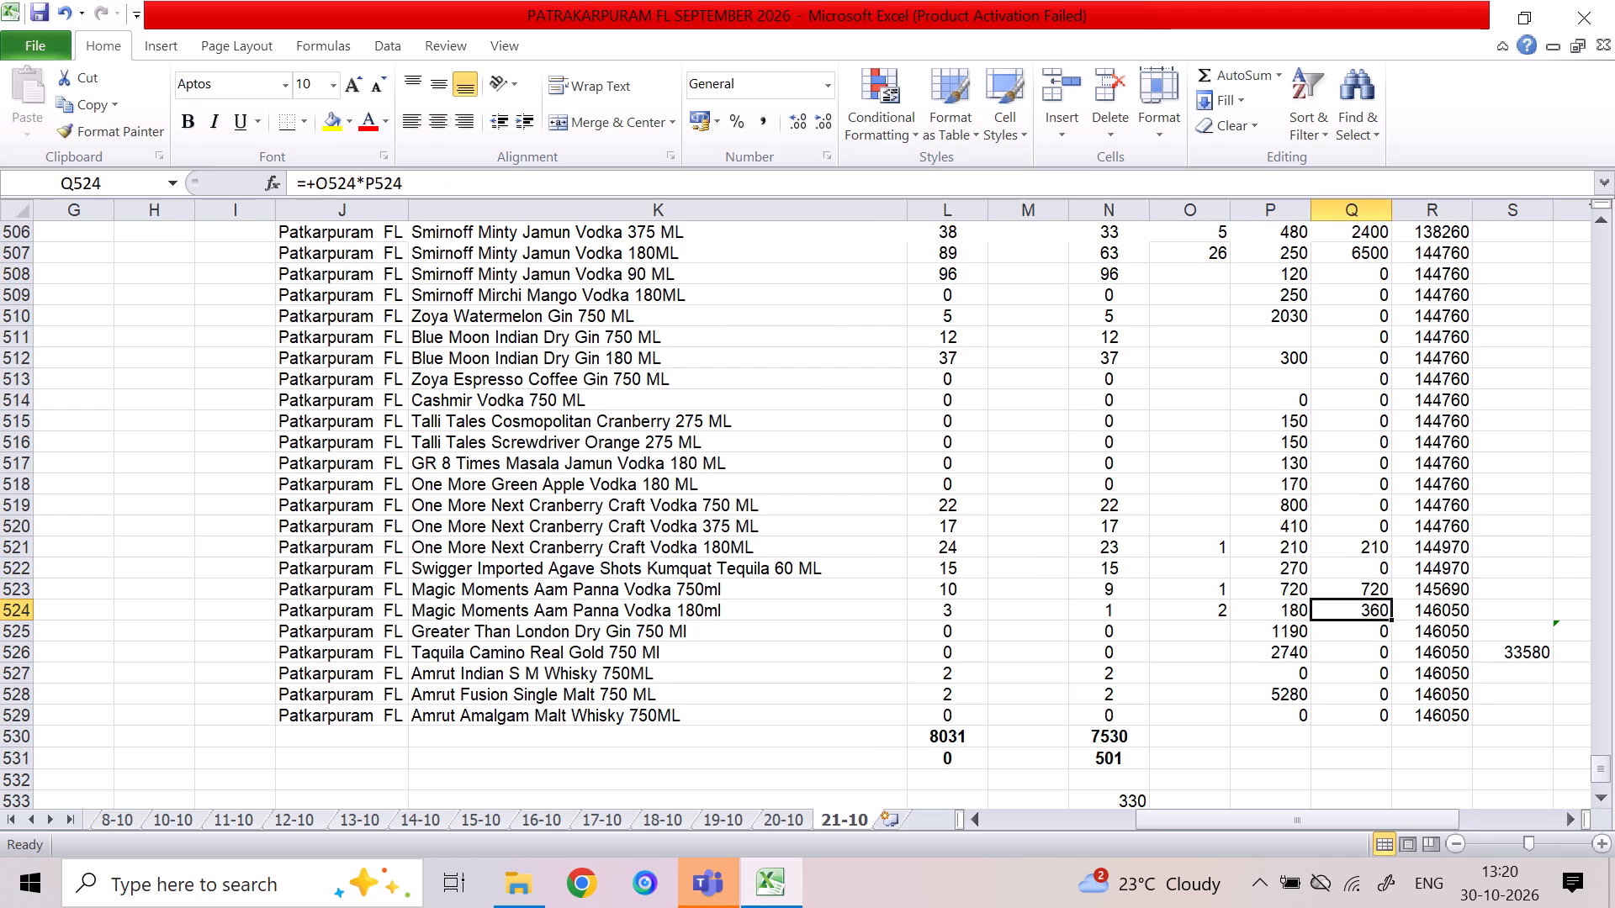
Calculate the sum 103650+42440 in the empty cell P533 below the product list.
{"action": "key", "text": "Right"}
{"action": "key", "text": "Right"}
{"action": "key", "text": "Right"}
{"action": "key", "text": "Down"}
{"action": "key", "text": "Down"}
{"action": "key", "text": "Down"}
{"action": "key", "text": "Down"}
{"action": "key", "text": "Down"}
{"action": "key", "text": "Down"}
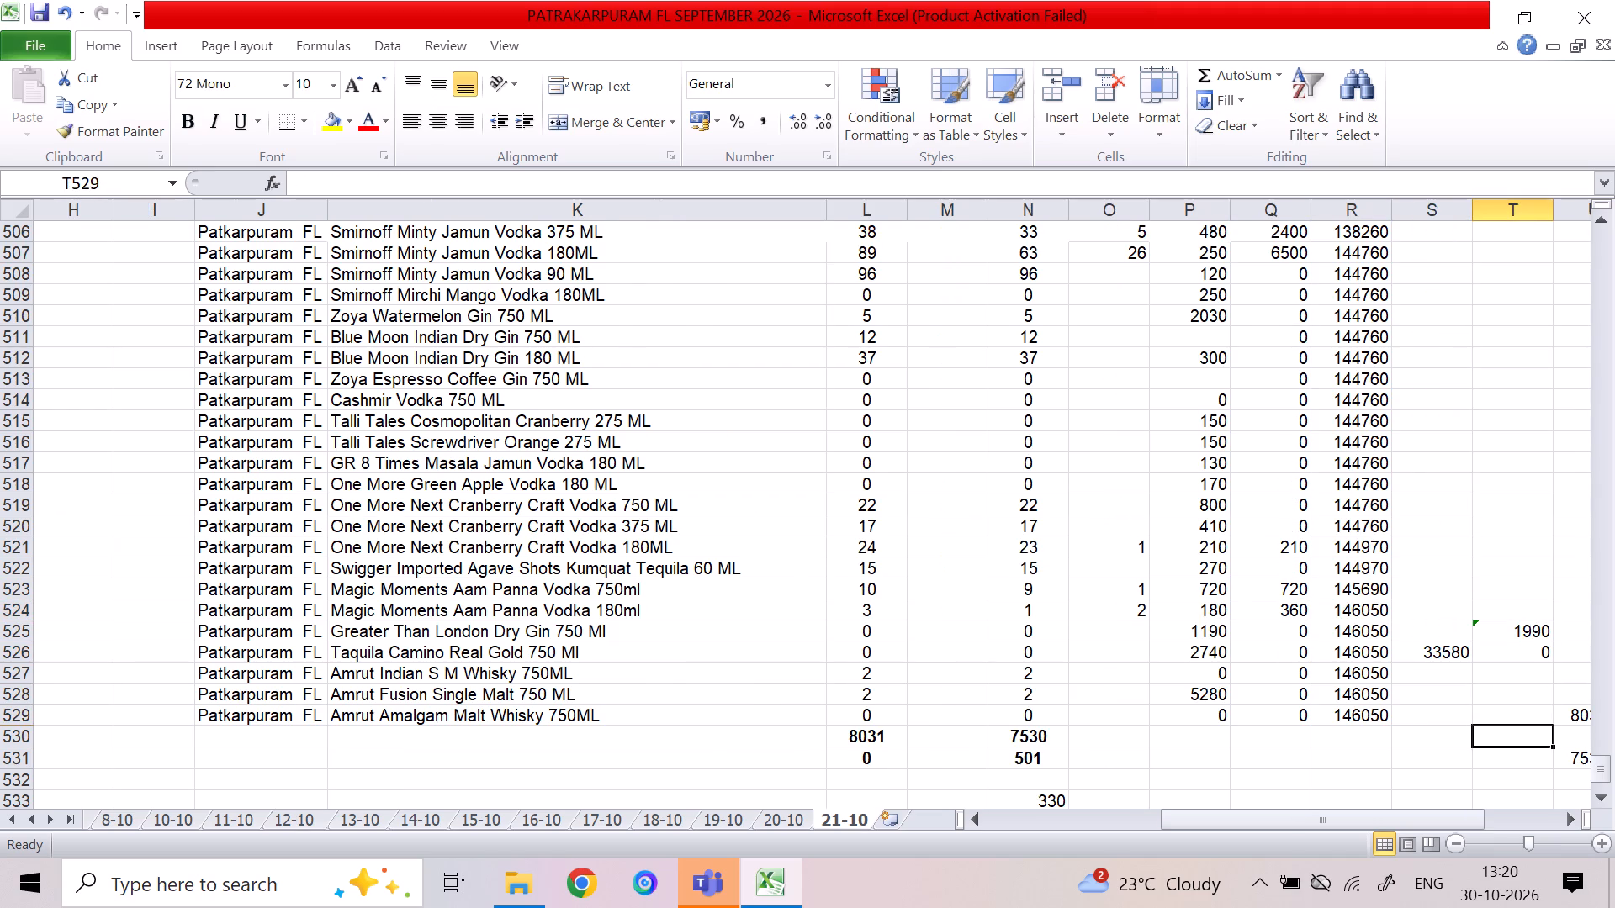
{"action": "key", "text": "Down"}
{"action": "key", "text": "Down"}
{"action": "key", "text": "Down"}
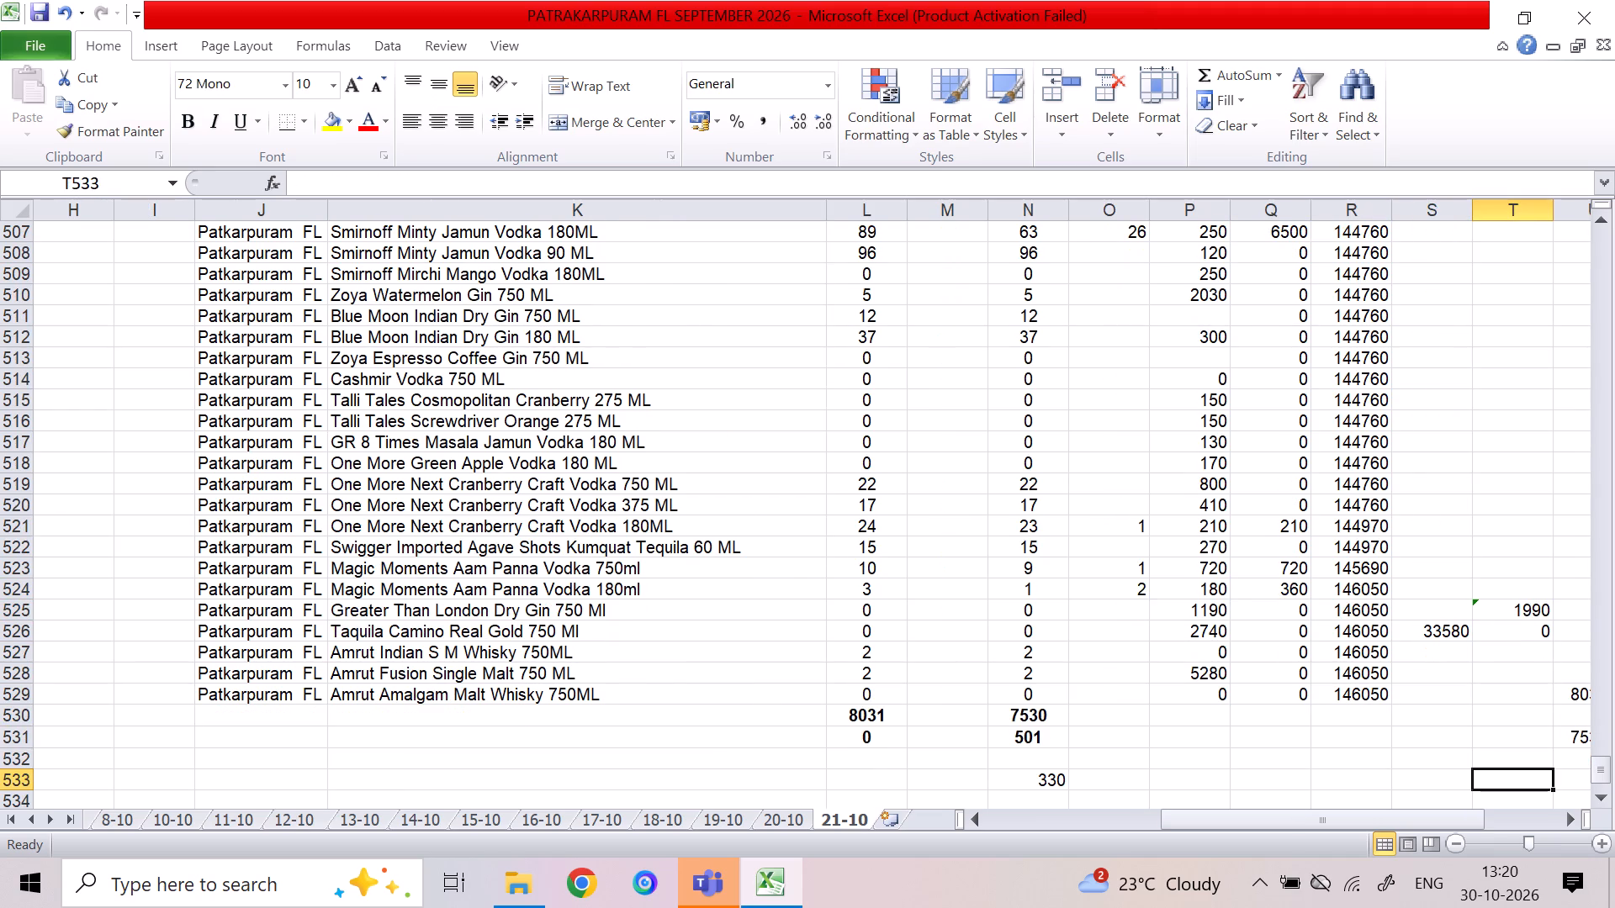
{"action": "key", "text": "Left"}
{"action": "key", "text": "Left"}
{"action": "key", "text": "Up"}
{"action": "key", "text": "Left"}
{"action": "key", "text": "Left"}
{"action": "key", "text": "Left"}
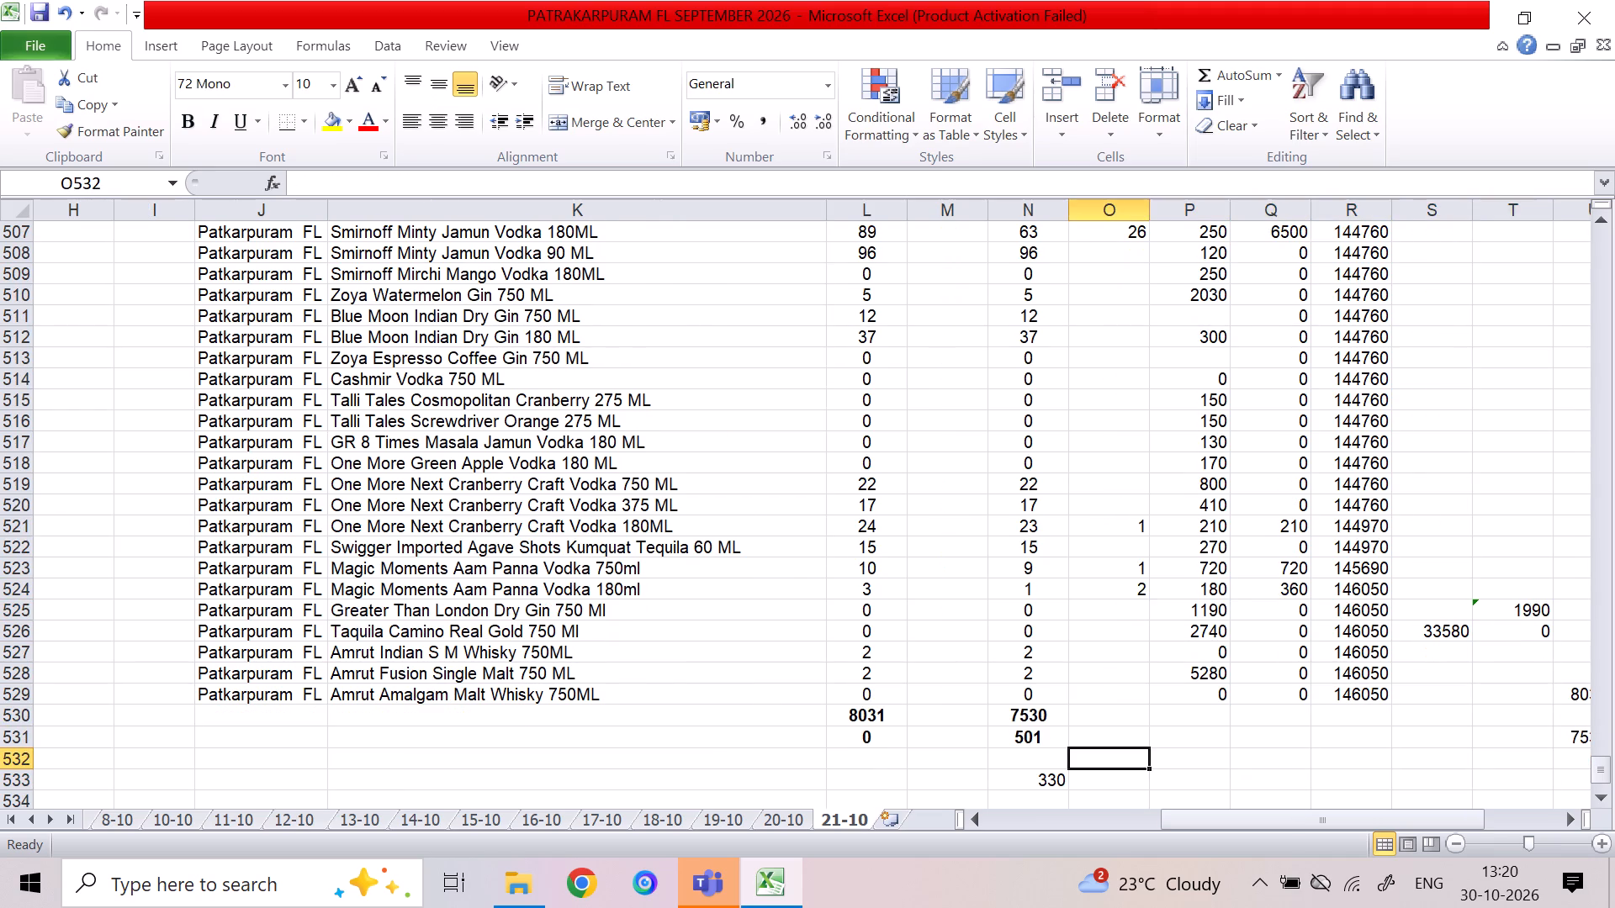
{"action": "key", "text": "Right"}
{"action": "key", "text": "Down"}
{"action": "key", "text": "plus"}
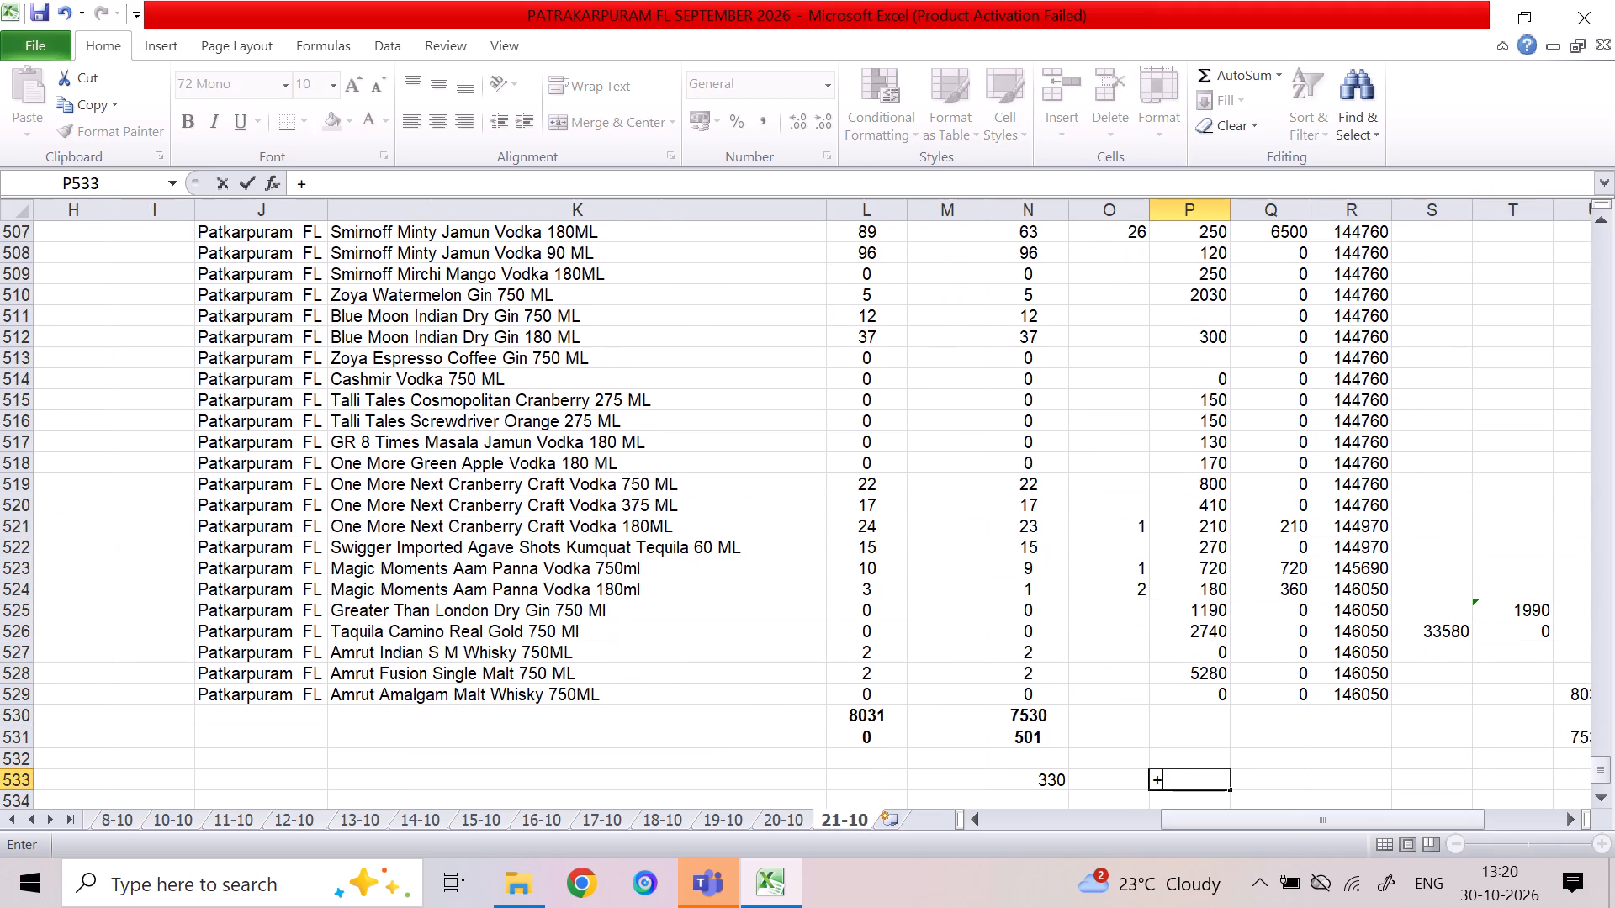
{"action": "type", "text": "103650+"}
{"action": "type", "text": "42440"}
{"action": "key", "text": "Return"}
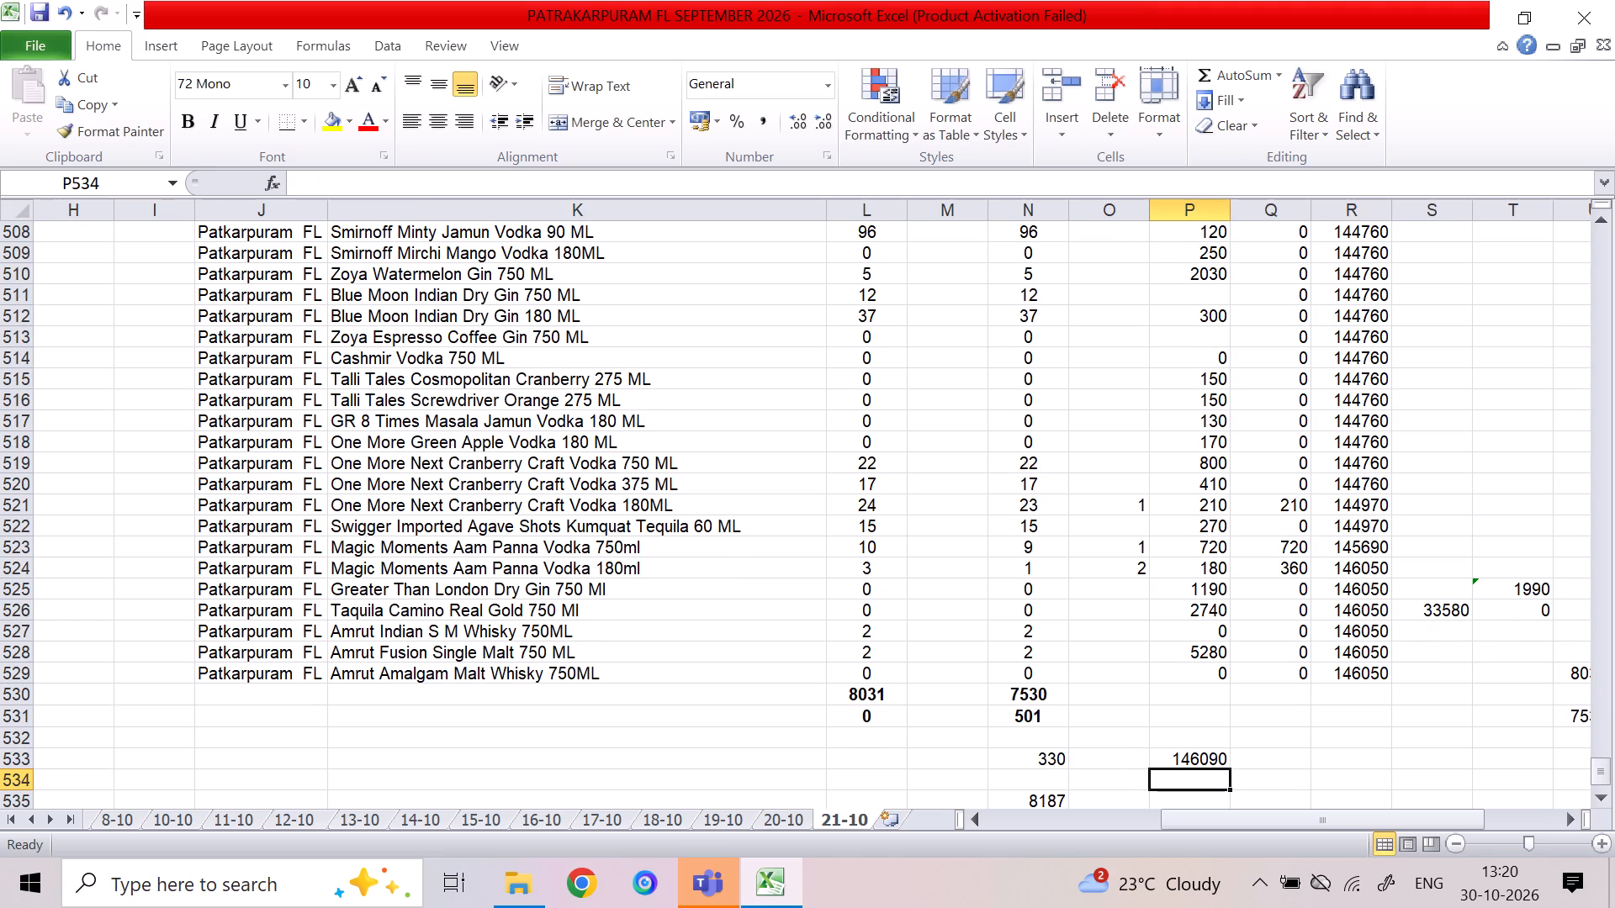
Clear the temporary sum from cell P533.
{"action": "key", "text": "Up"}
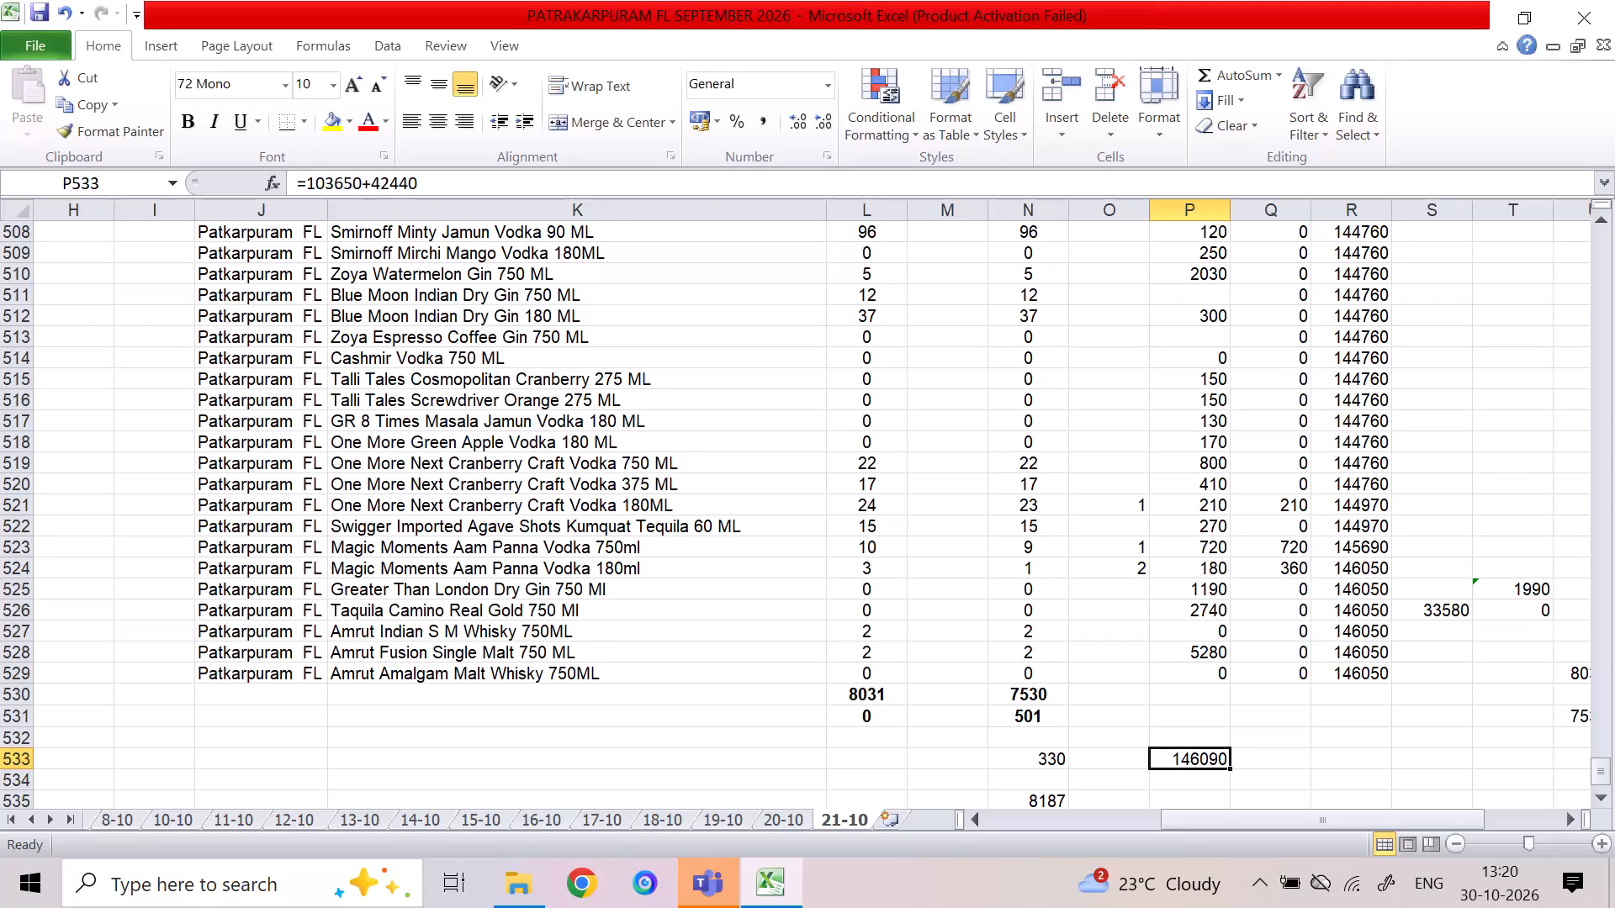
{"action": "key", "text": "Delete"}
Save the workbook.
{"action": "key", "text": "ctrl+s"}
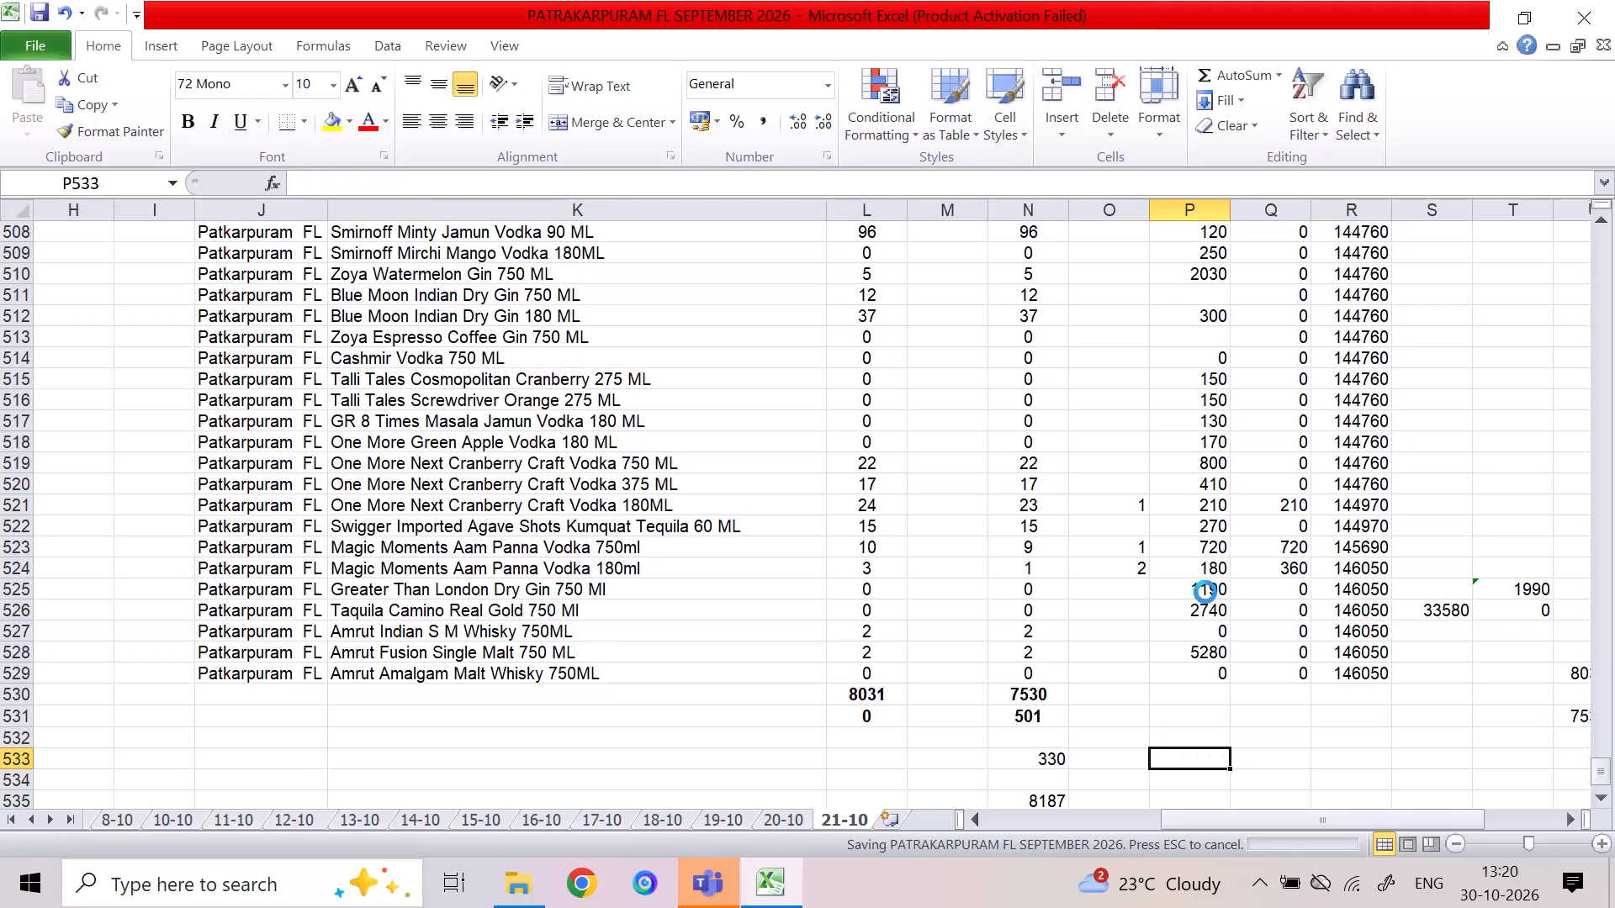
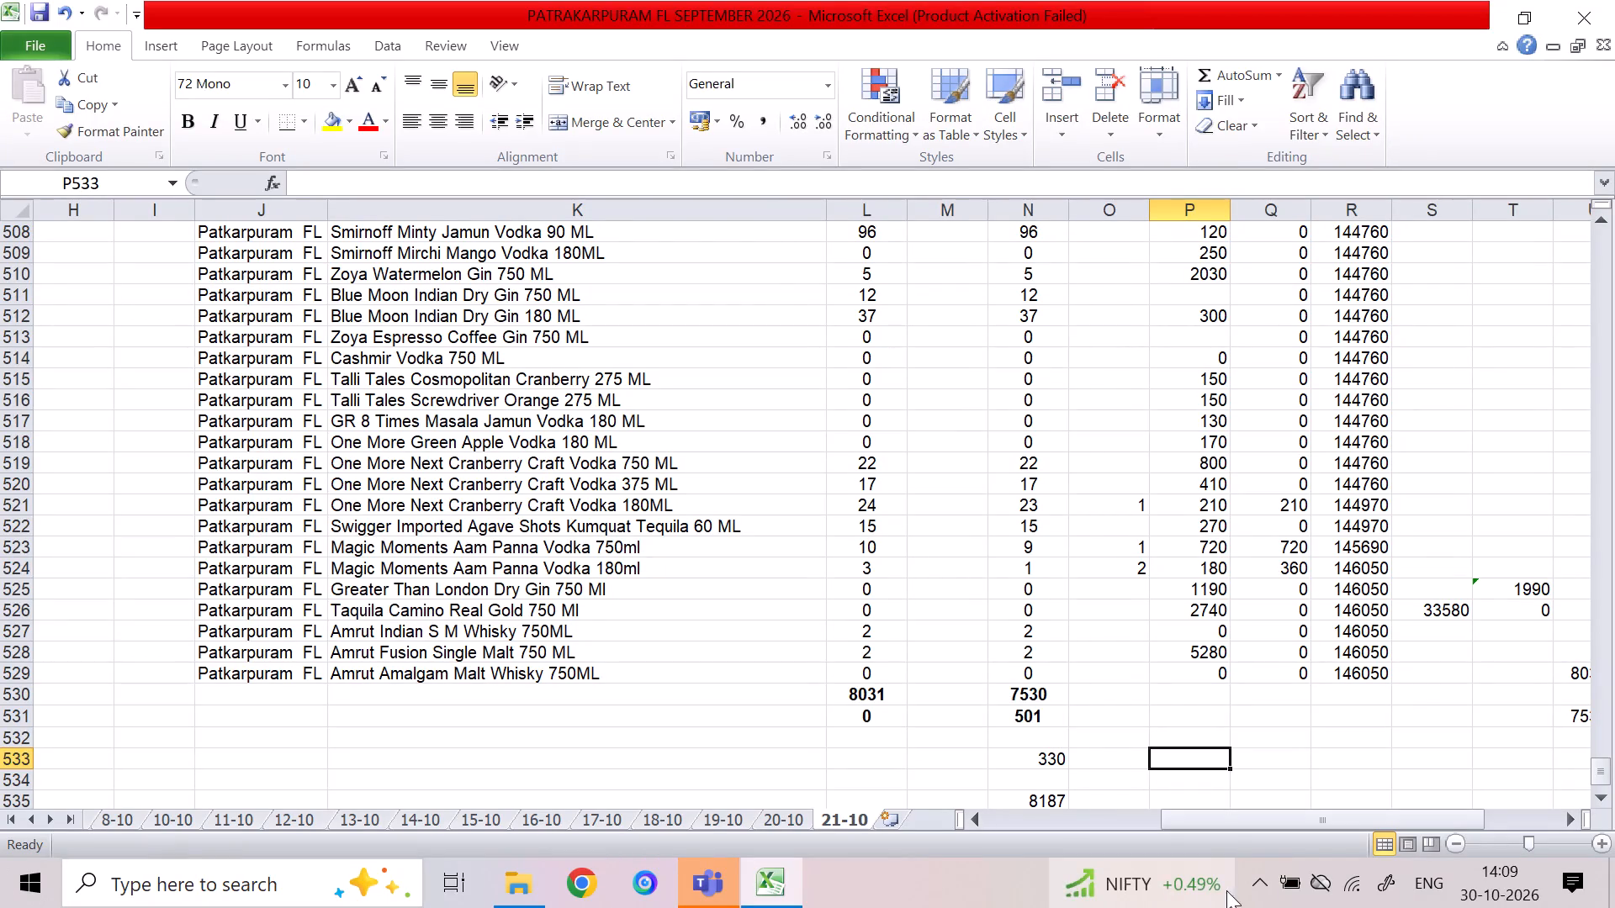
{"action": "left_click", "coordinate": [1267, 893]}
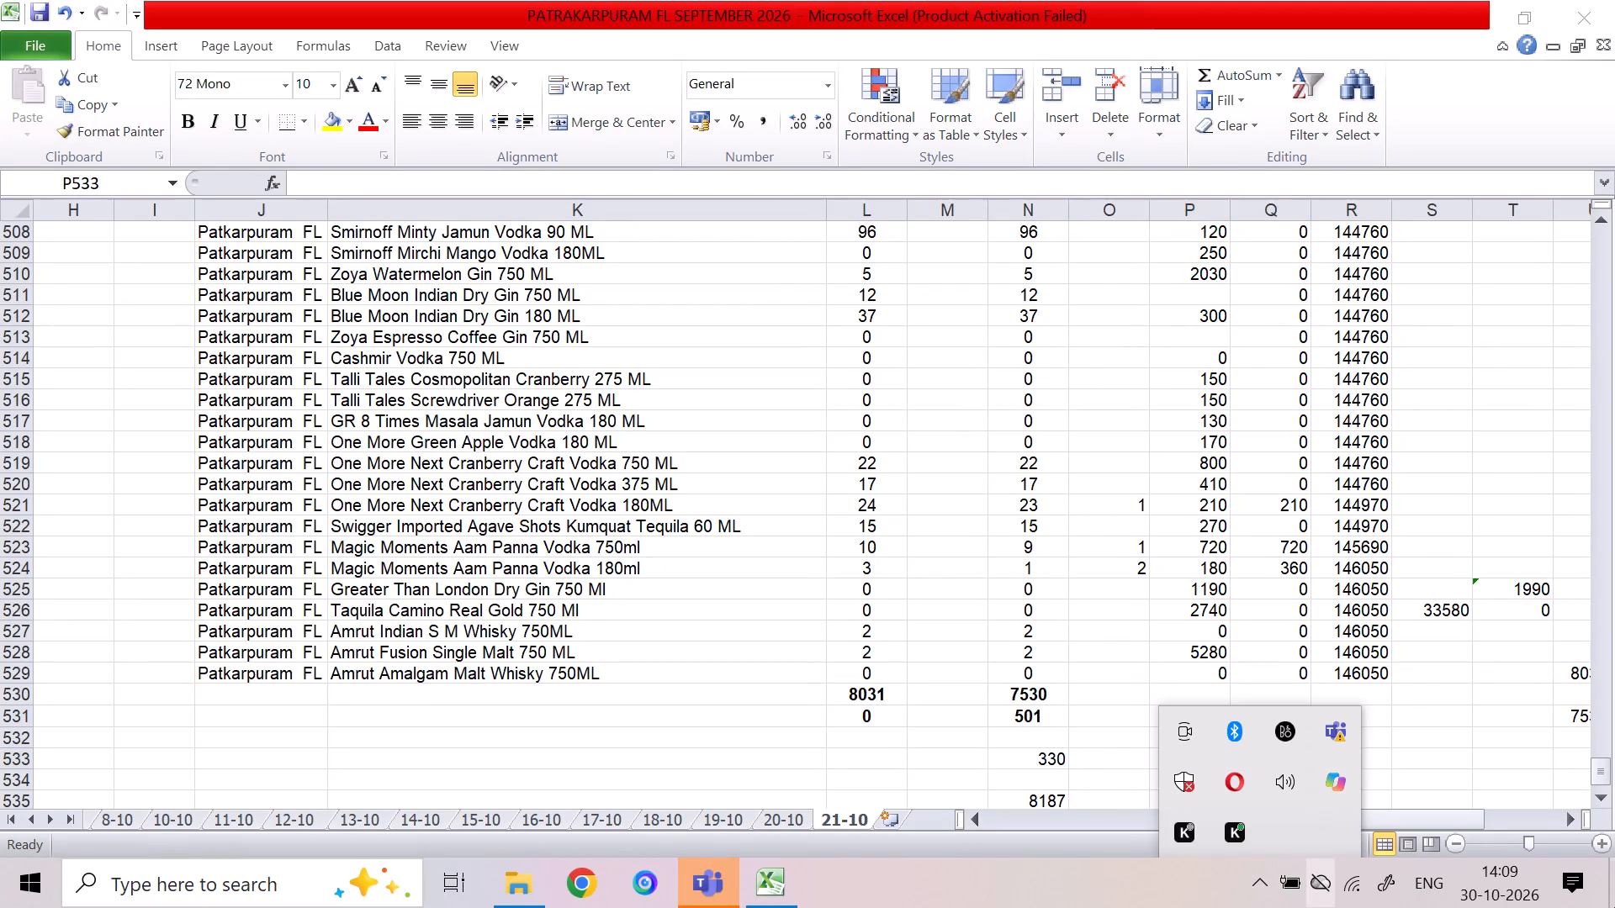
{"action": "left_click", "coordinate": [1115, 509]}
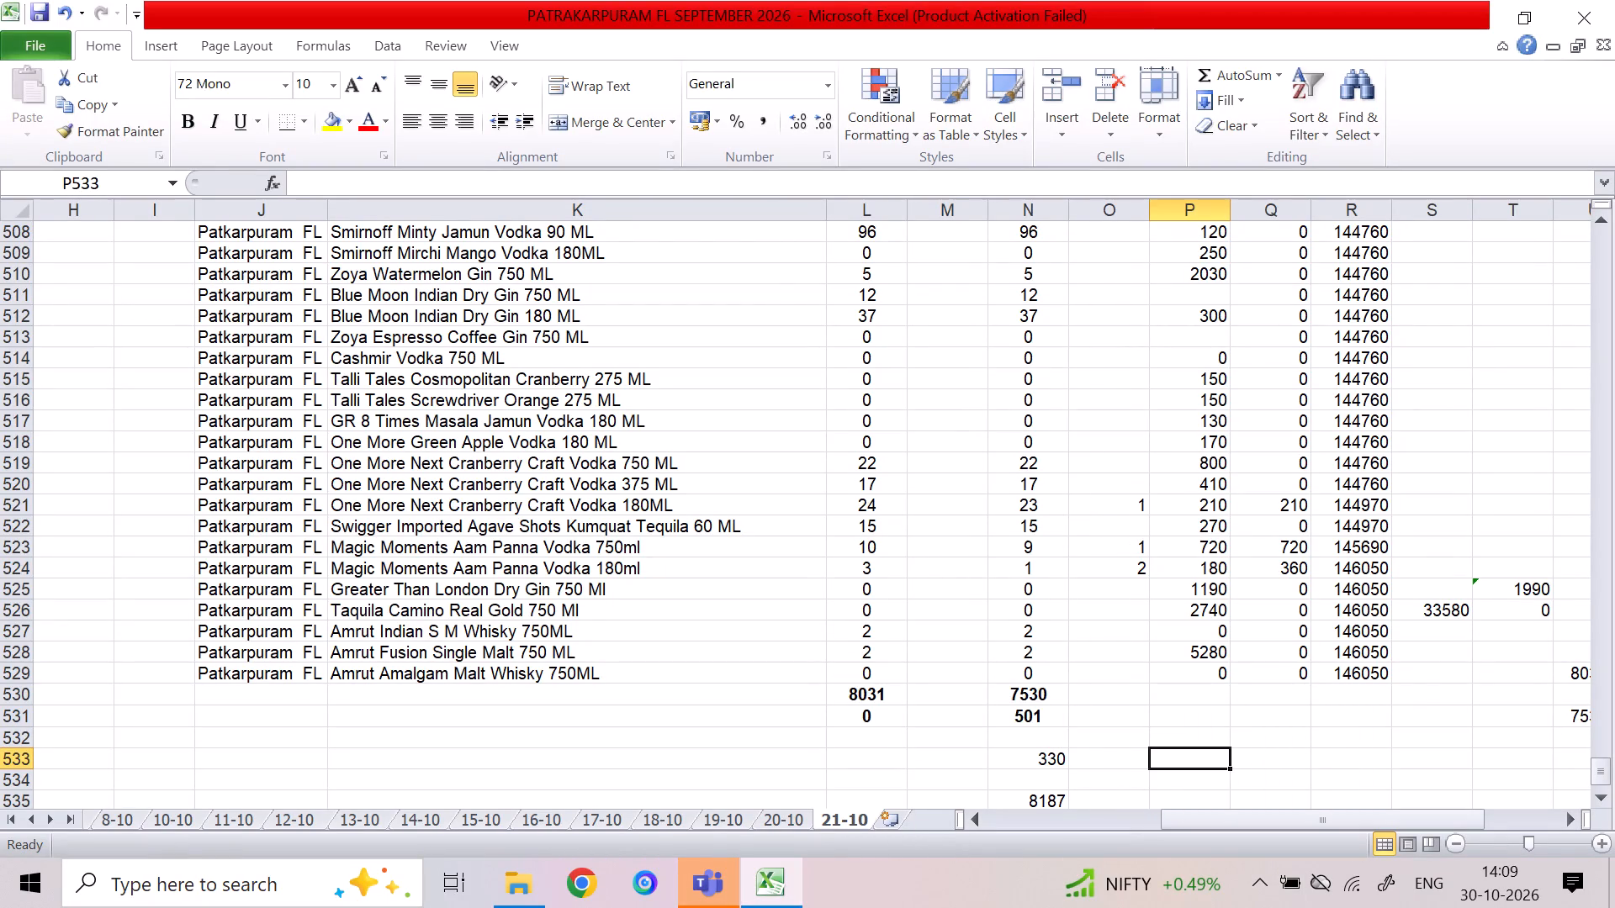
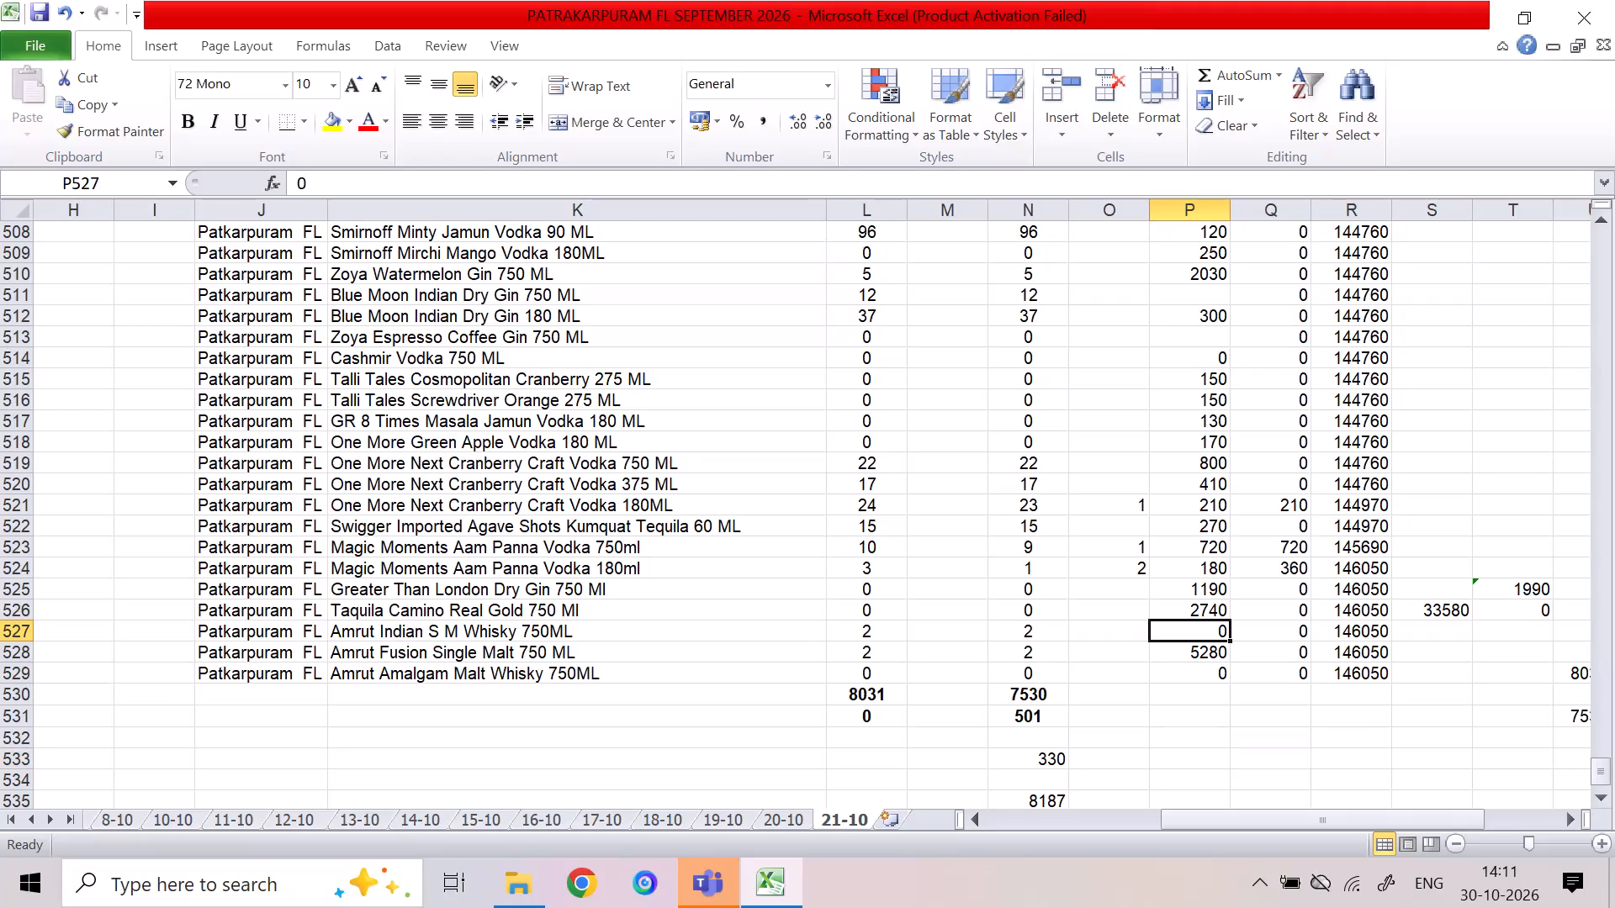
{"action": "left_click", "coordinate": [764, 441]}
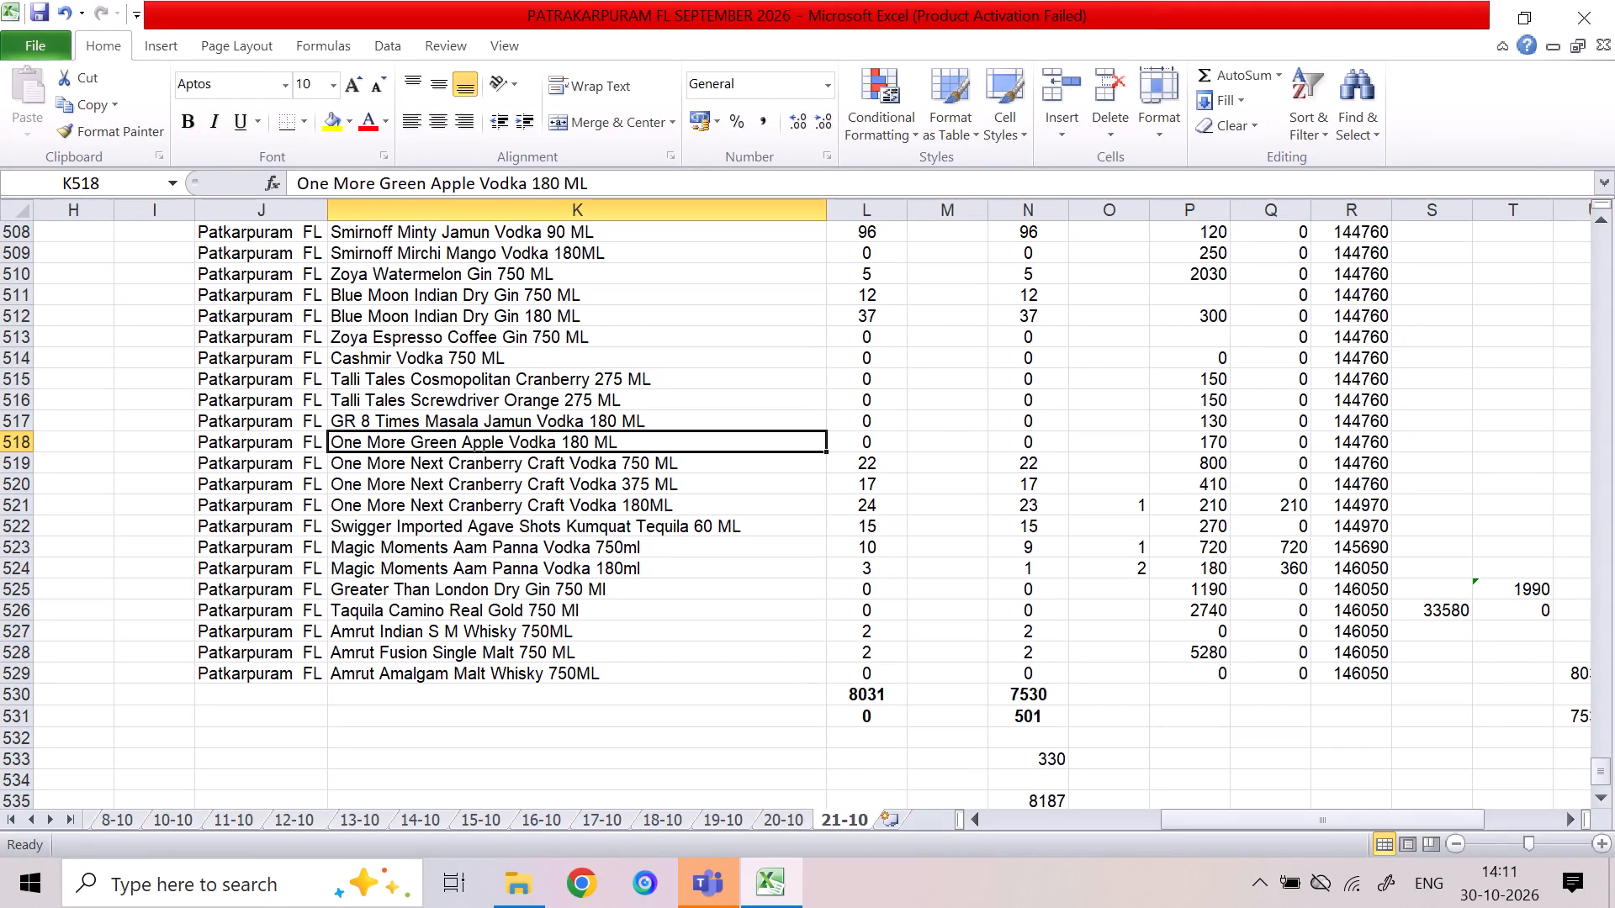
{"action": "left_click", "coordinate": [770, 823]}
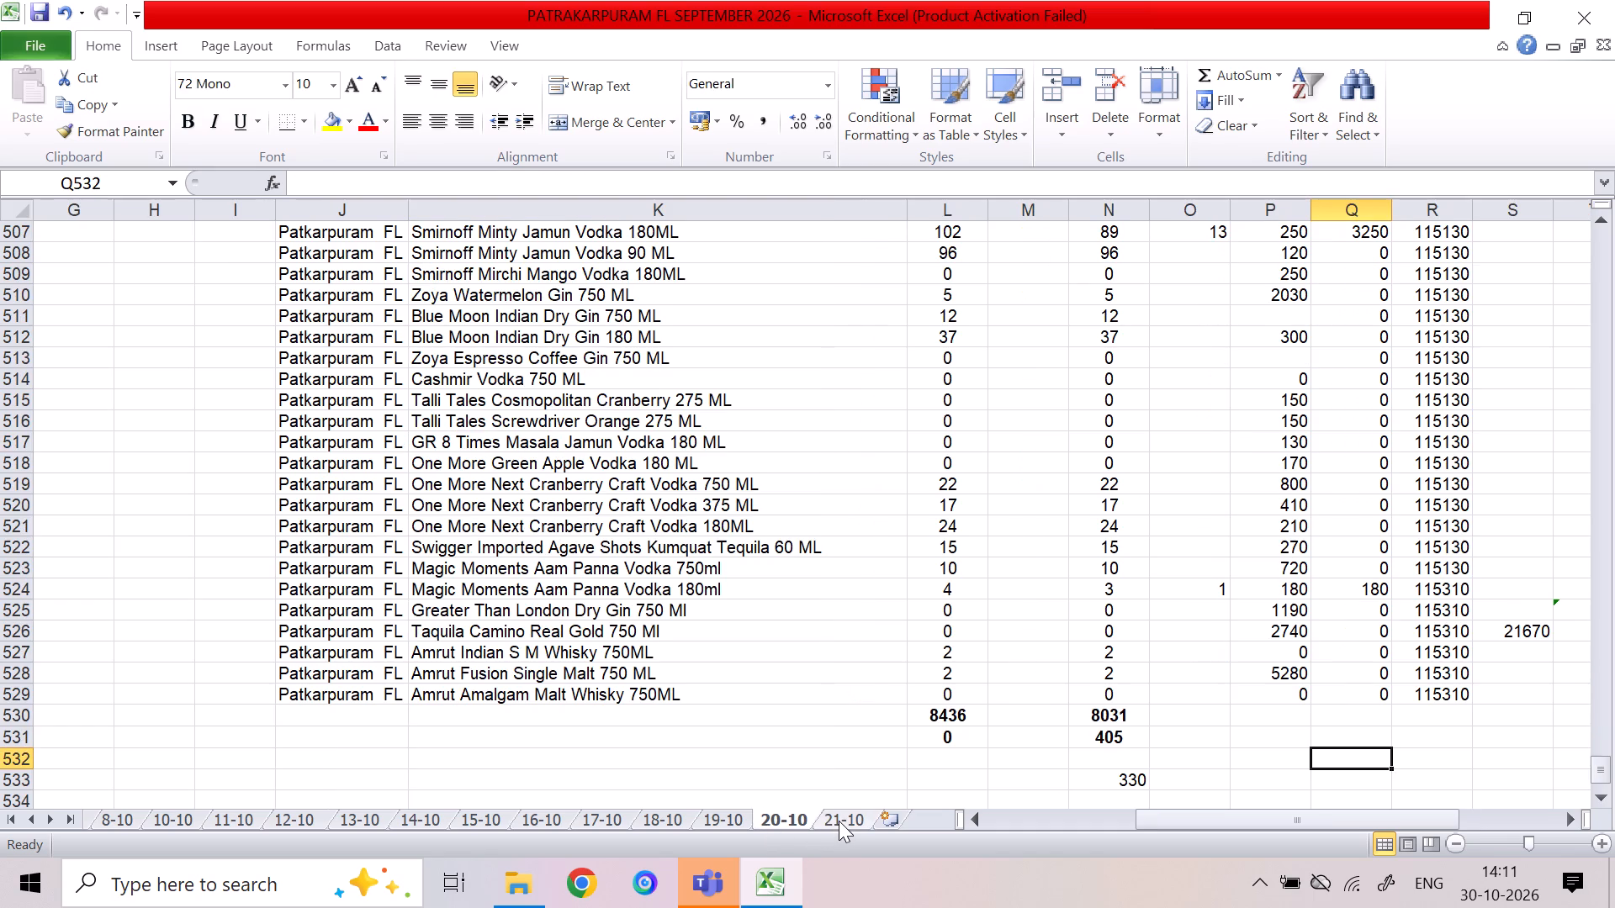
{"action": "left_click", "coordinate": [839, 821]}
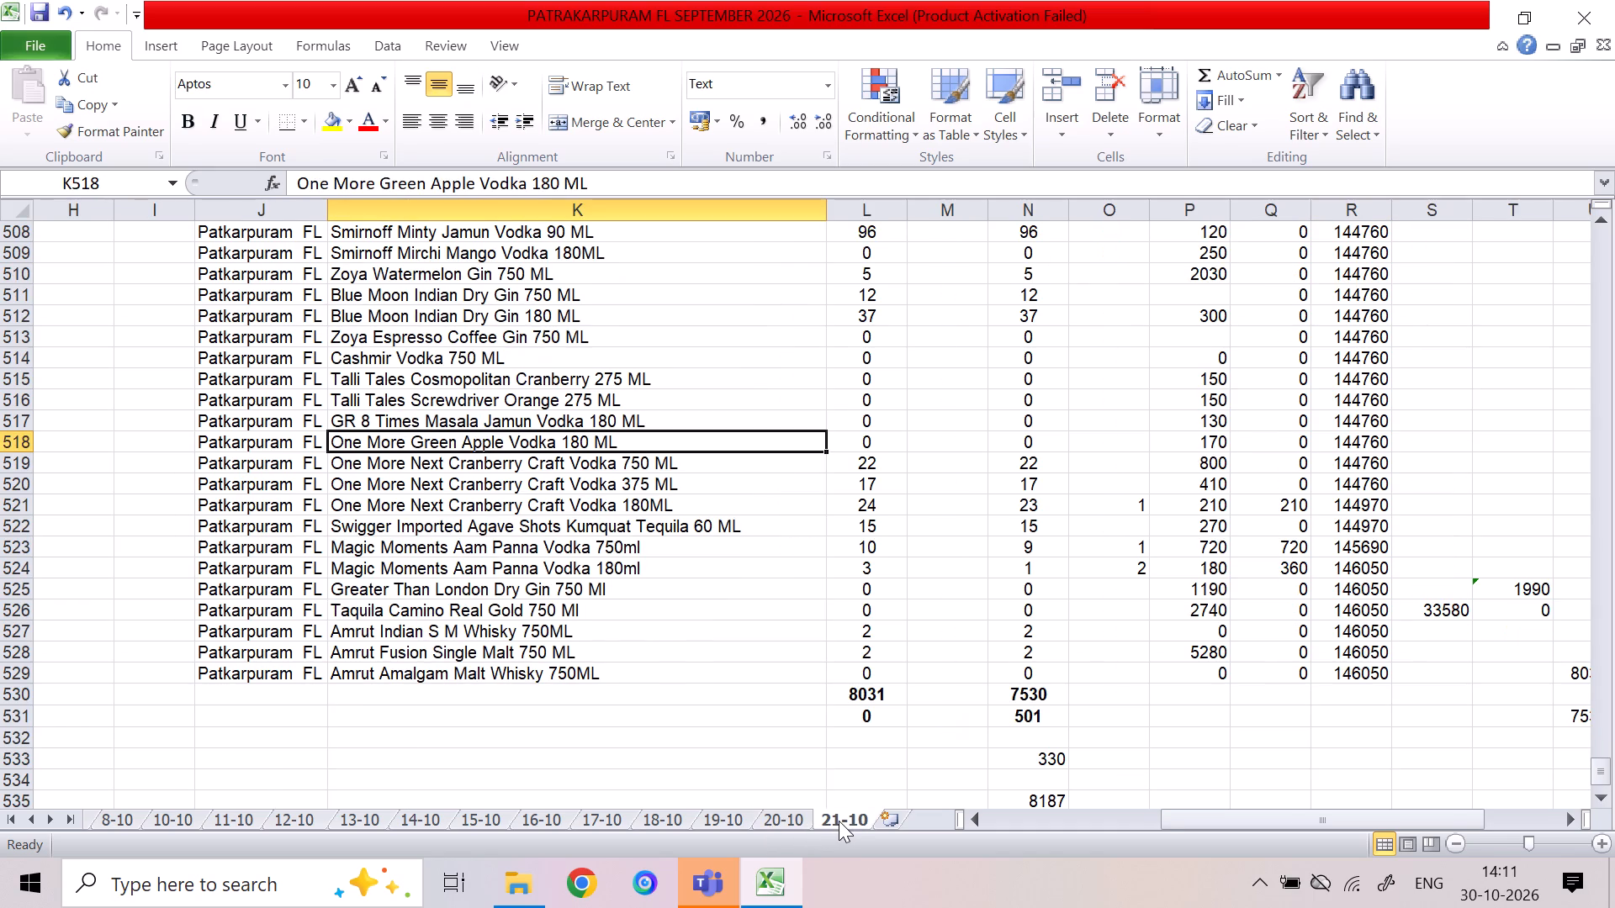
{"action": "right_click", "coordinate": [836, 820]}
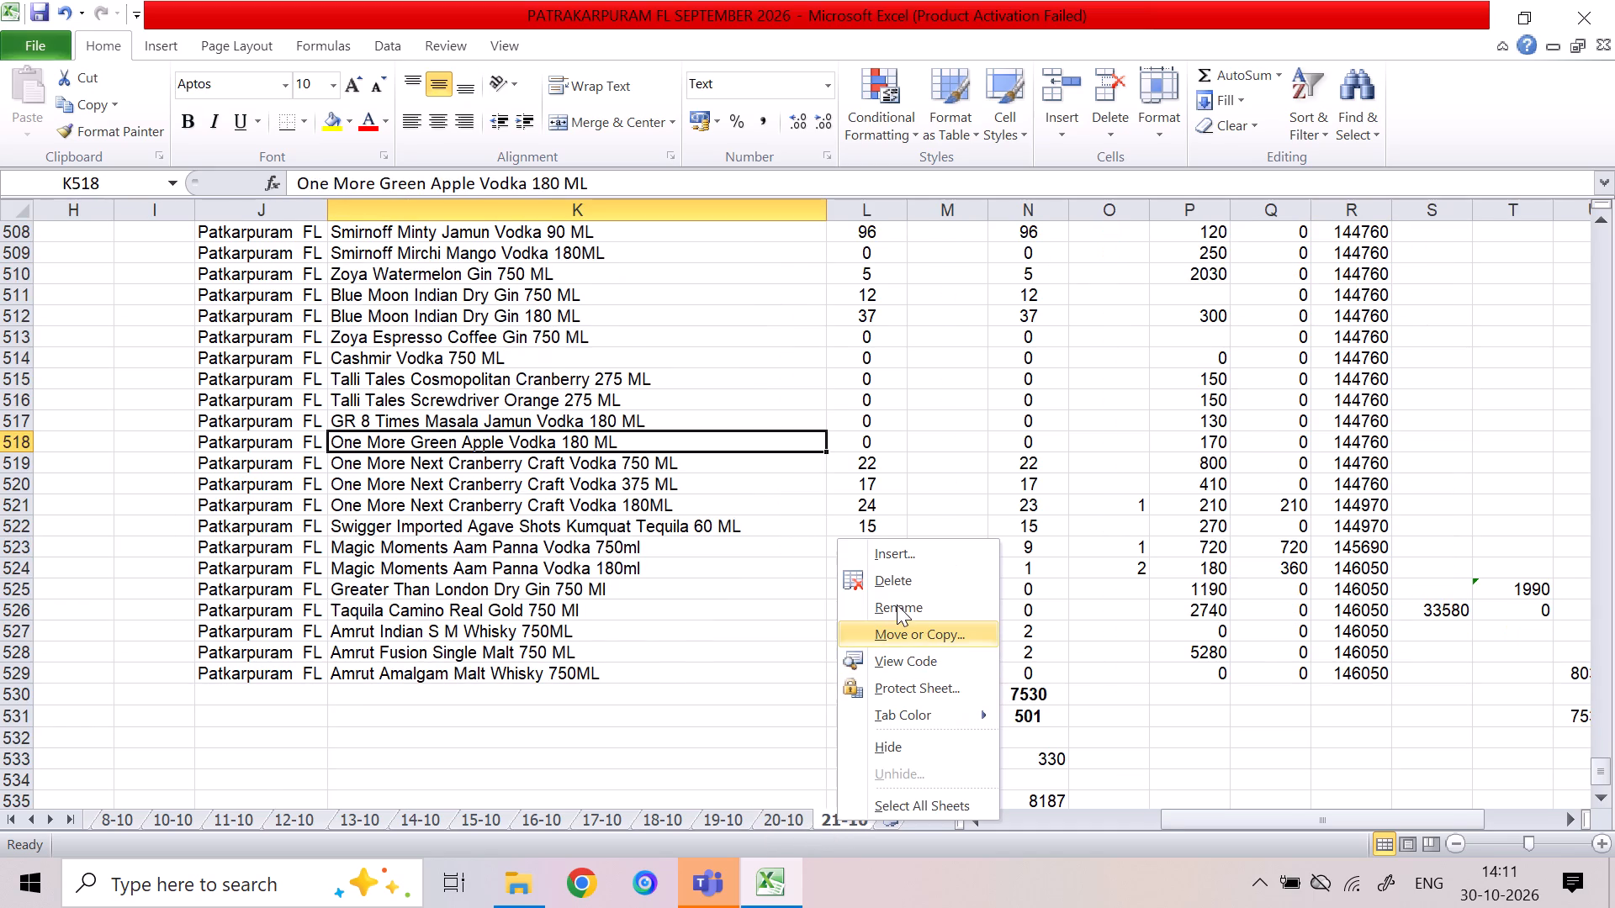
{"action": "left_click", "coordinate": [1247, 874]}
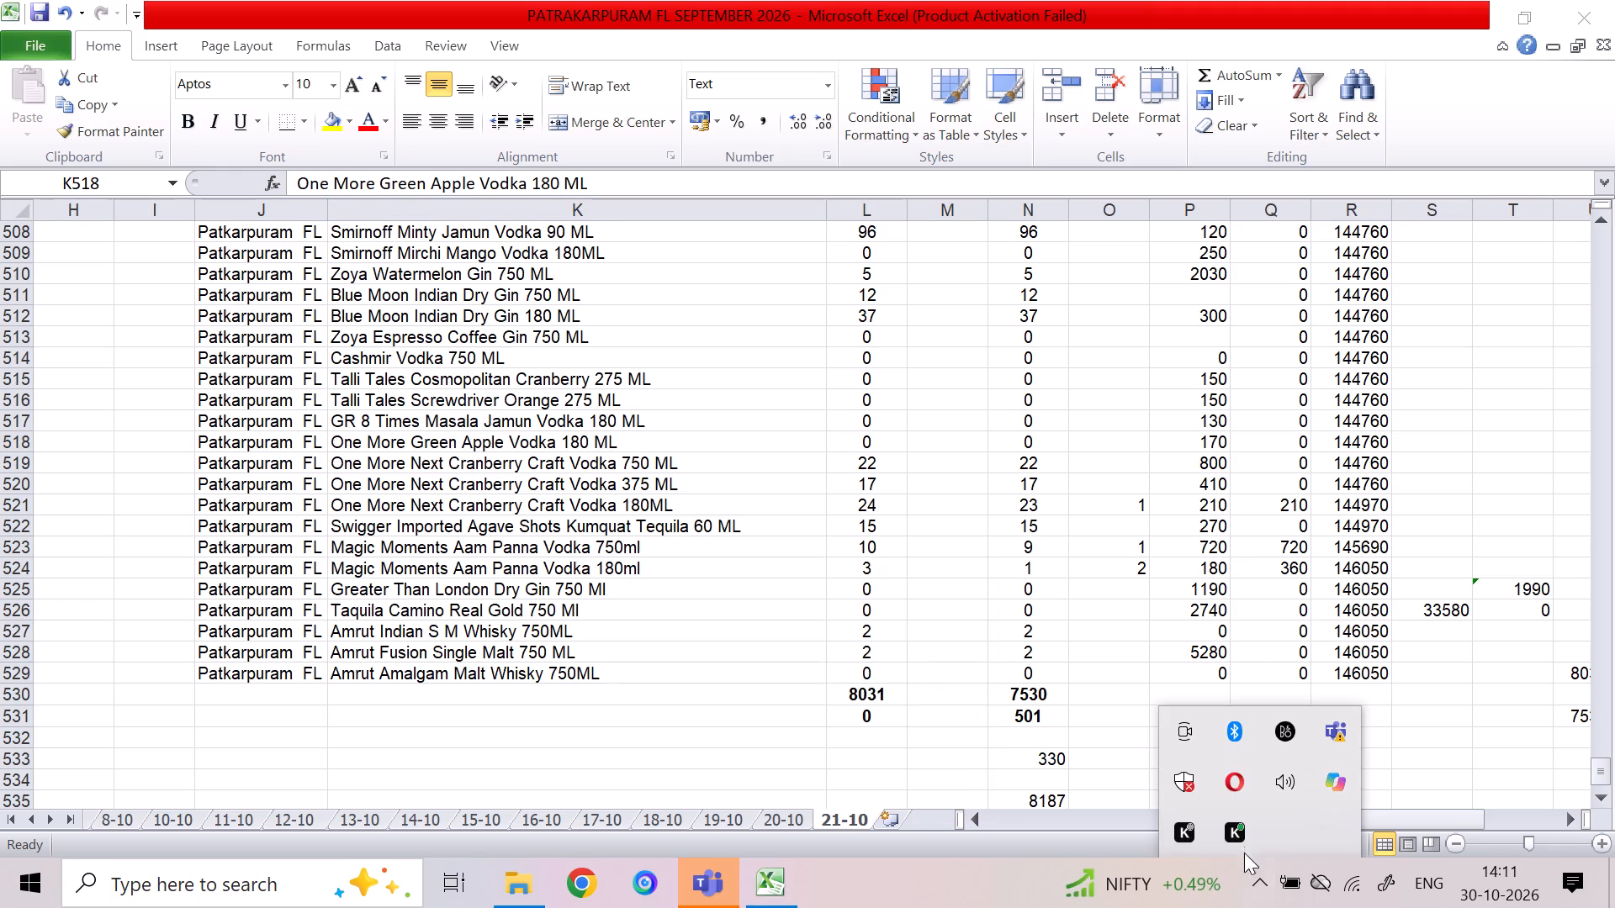